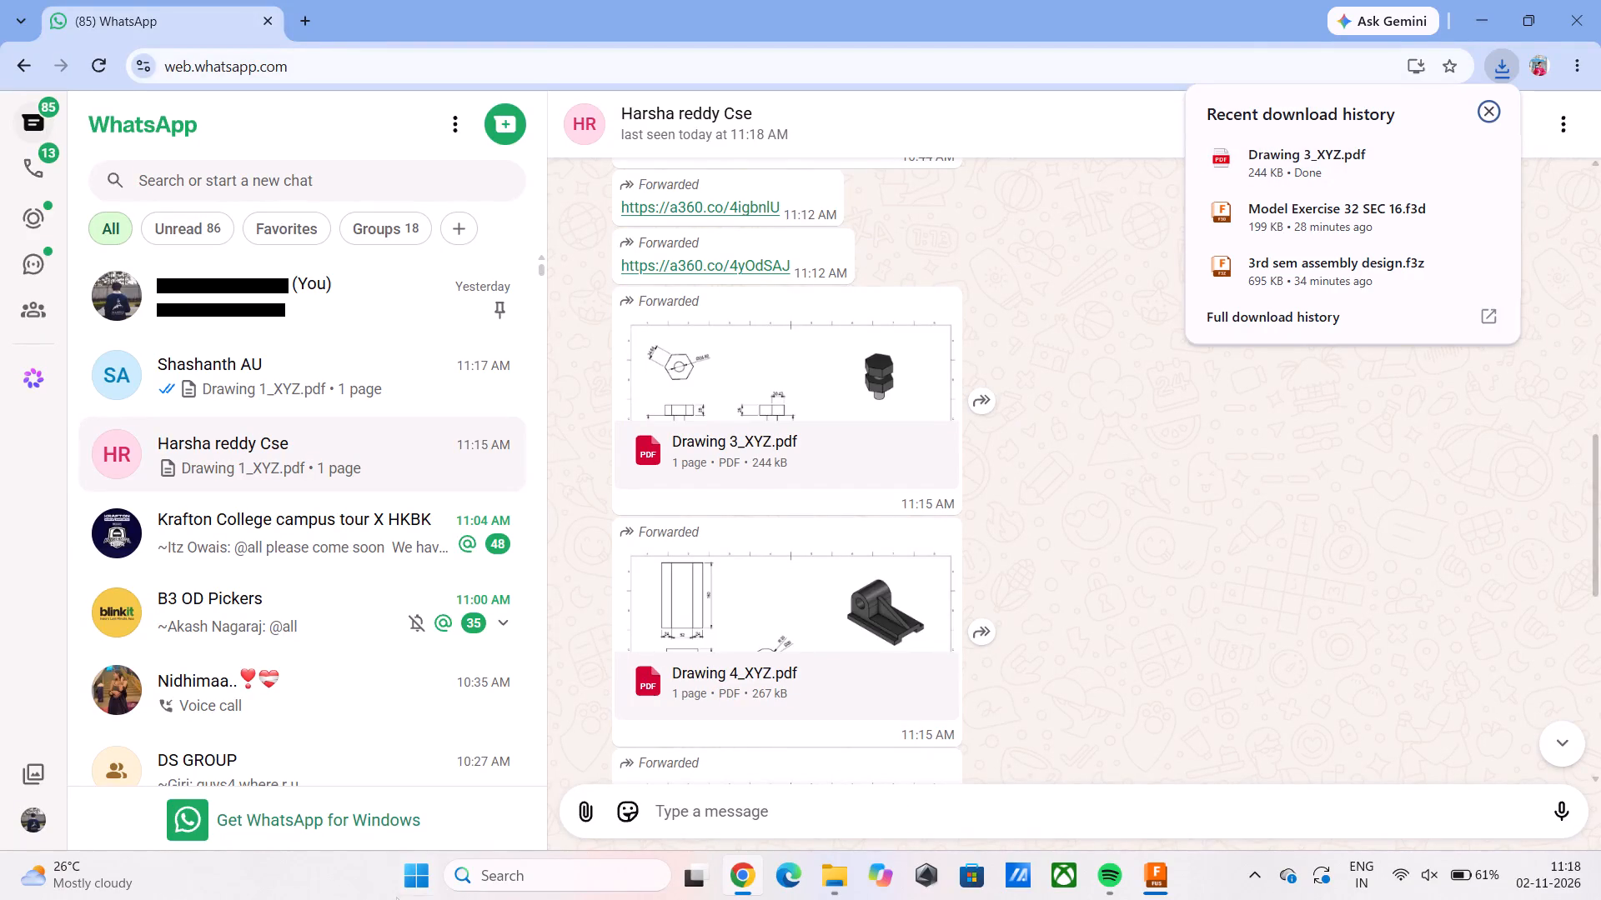
Launch Microsoft Word from the pinned apps.
left_click(421, 873)
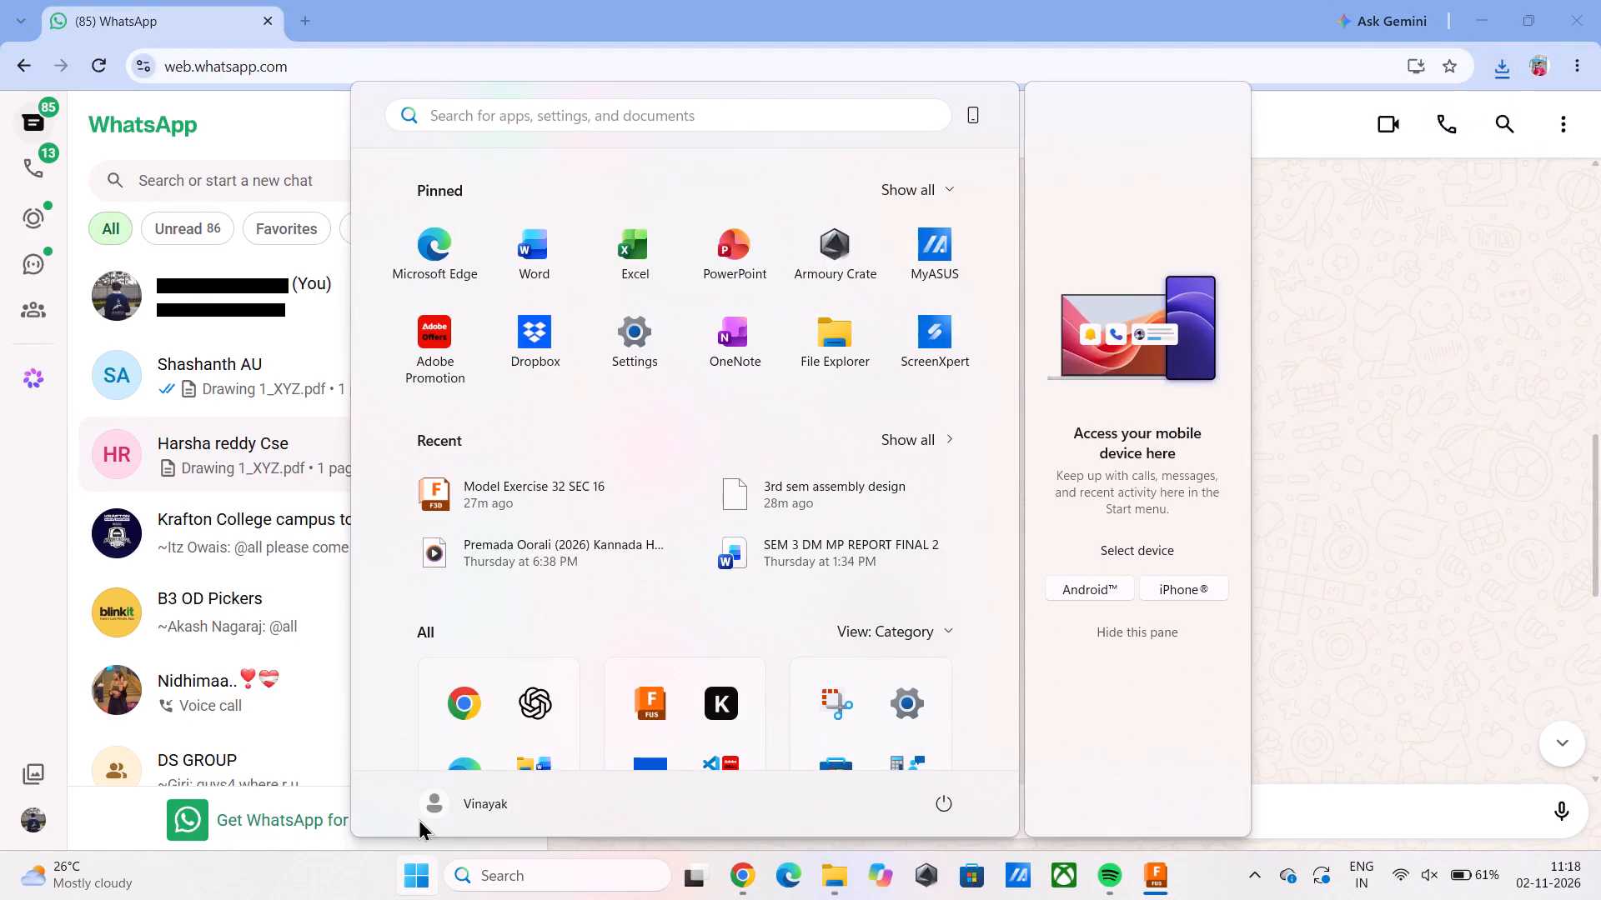
left_click(539, 261)
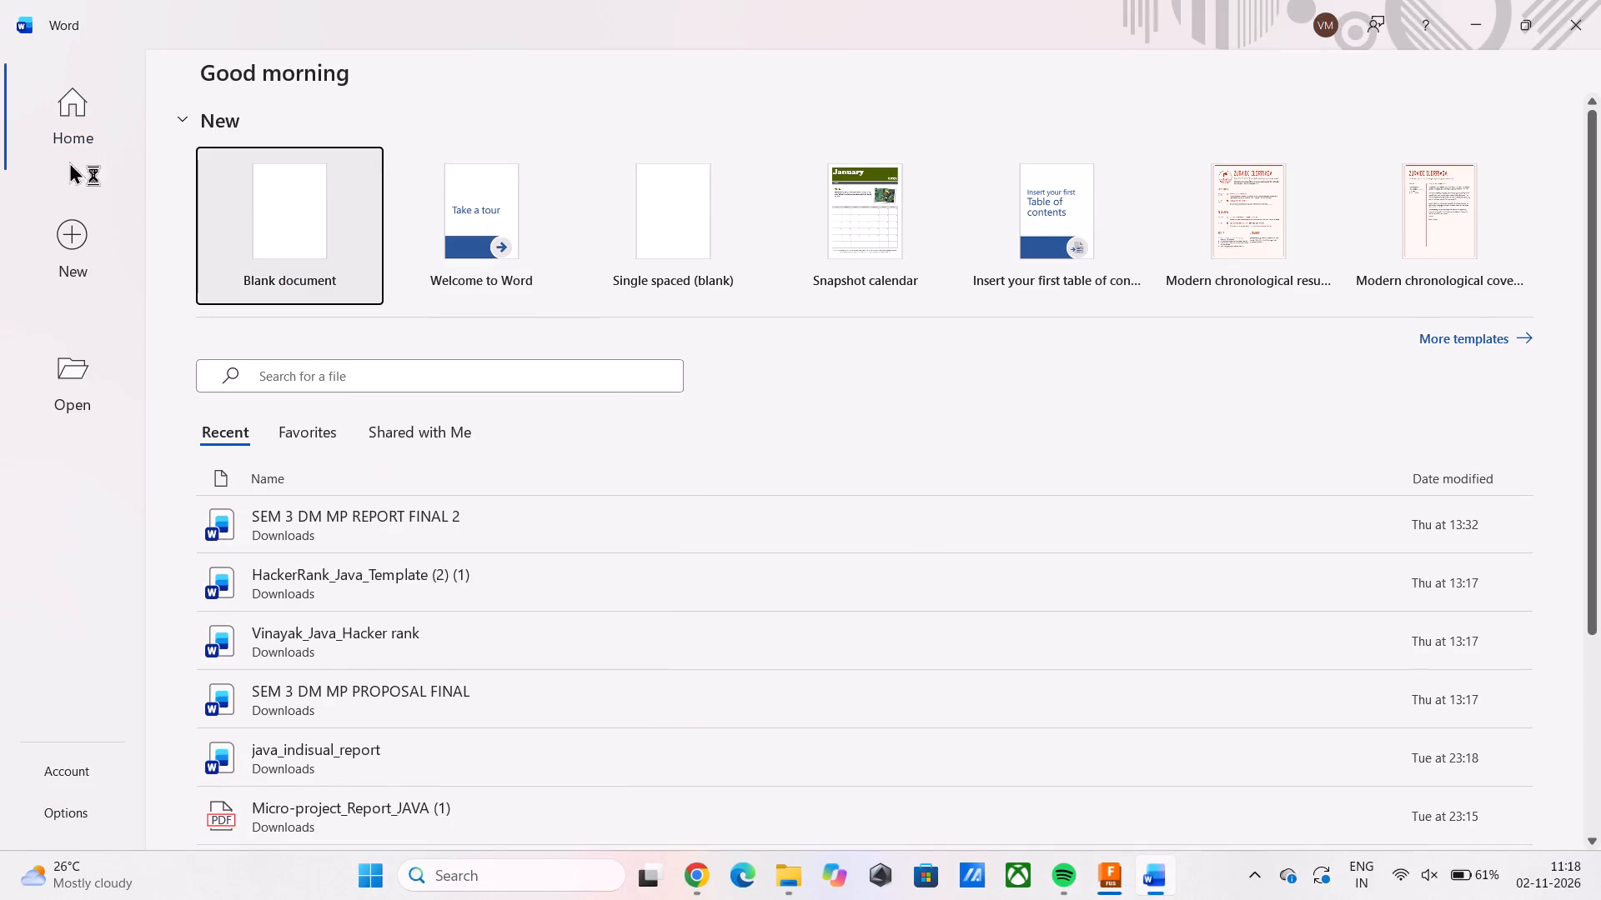
Open the PDF Drawing 3_XYZ from the Downloads folder, accepting its conversion to a Word document.
left_click(74, 387)
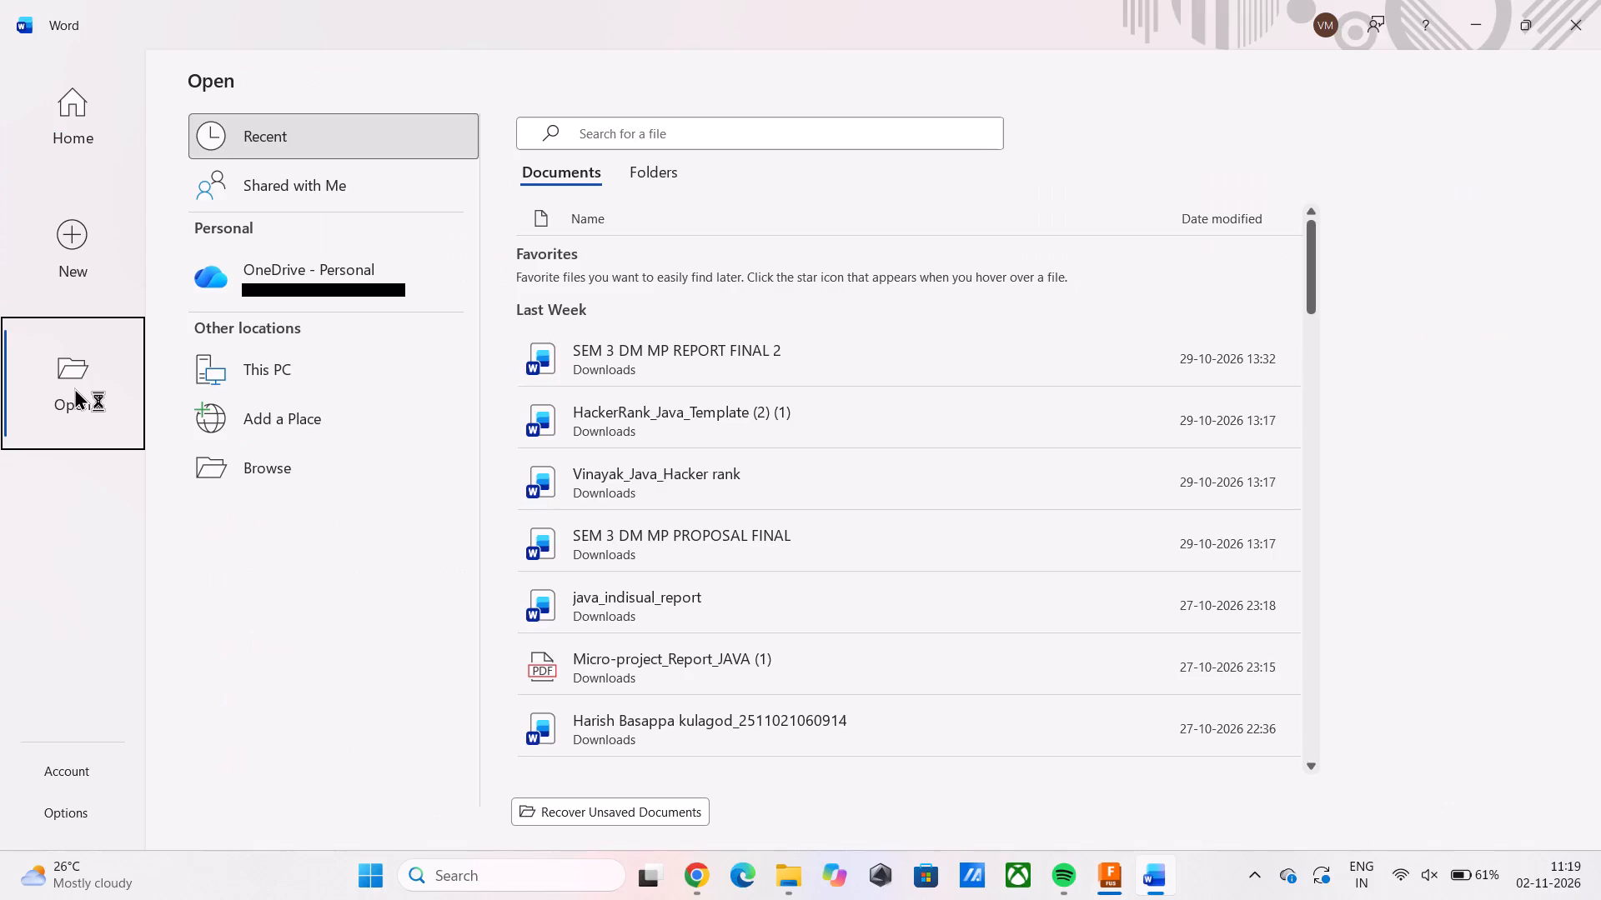
left_click(283, 471)
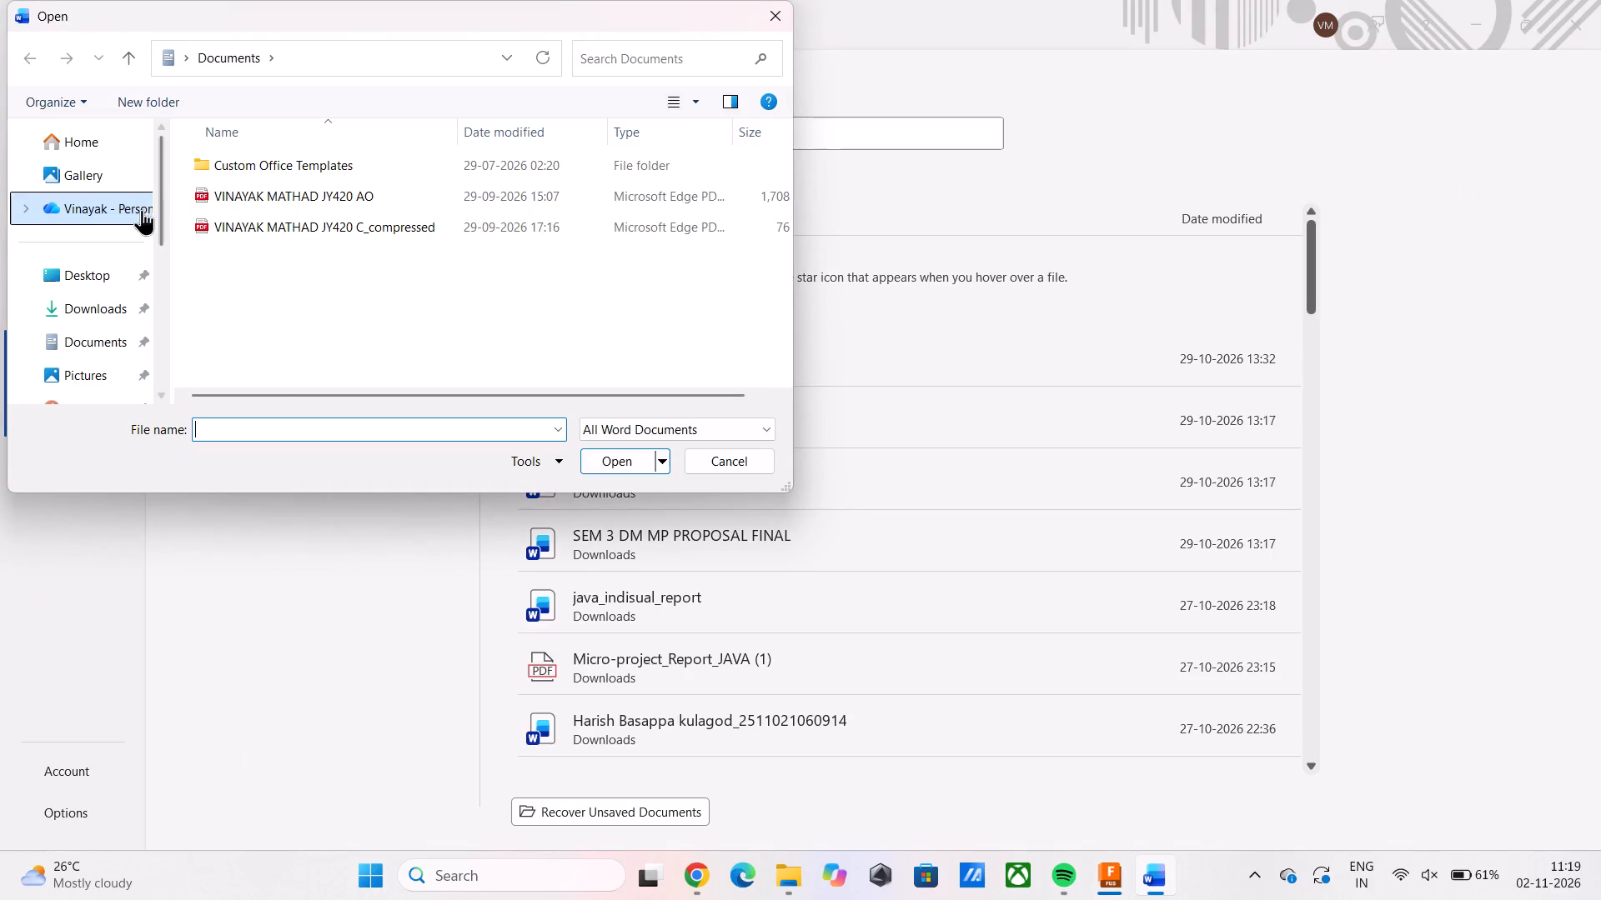
left_click(106, 298)
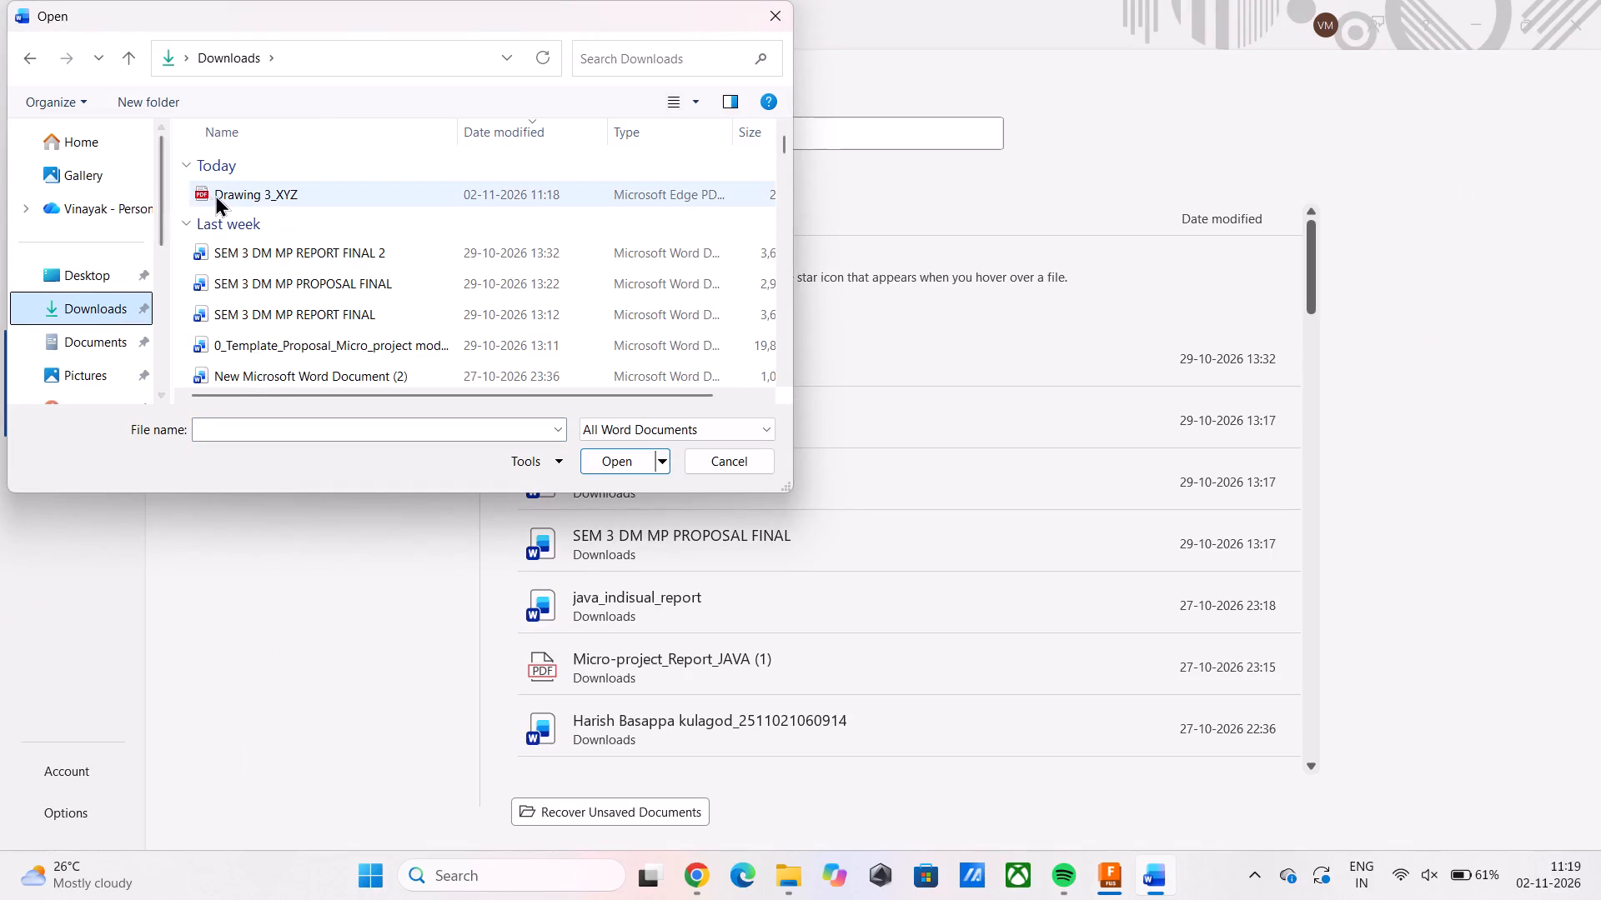
left_click(218, 194)
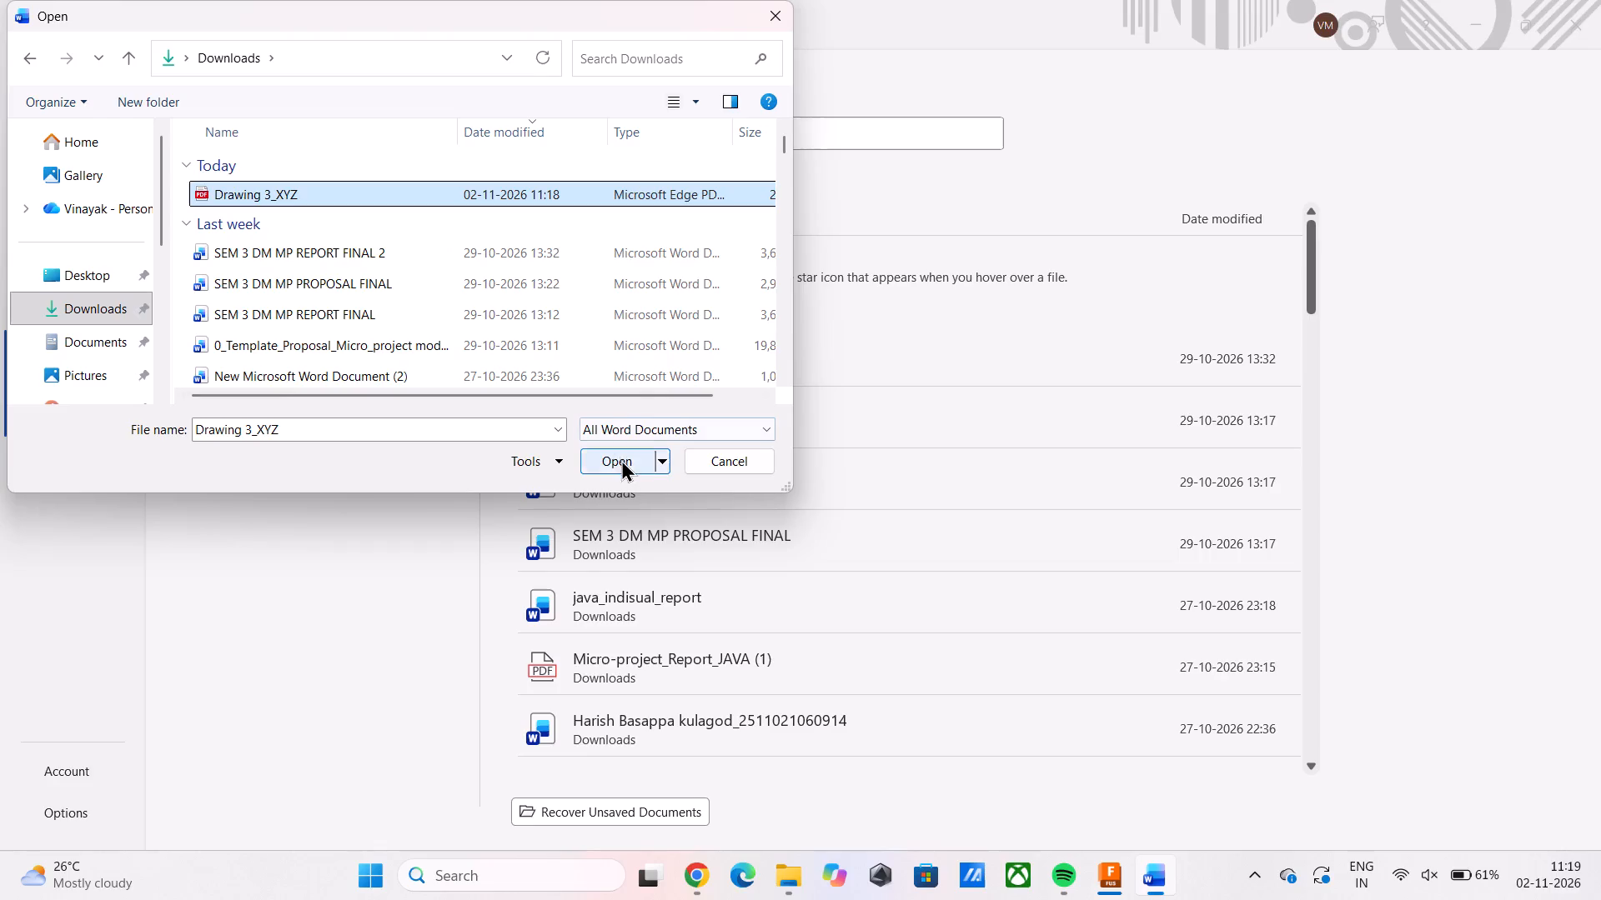
left_click(620, 457)
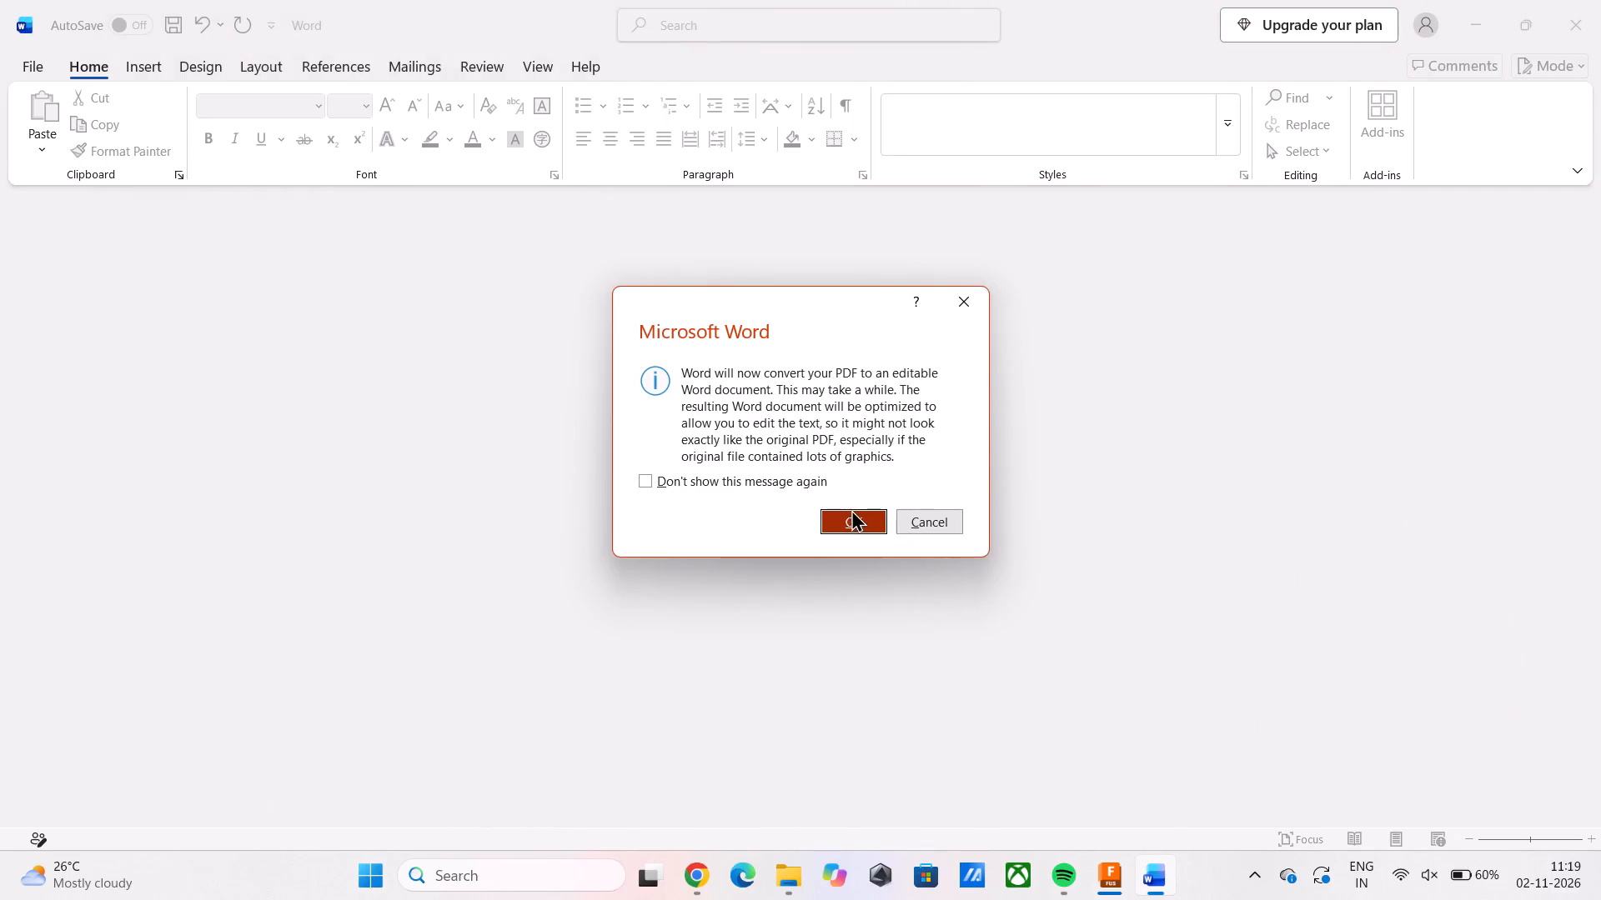
left_click(848, 516)
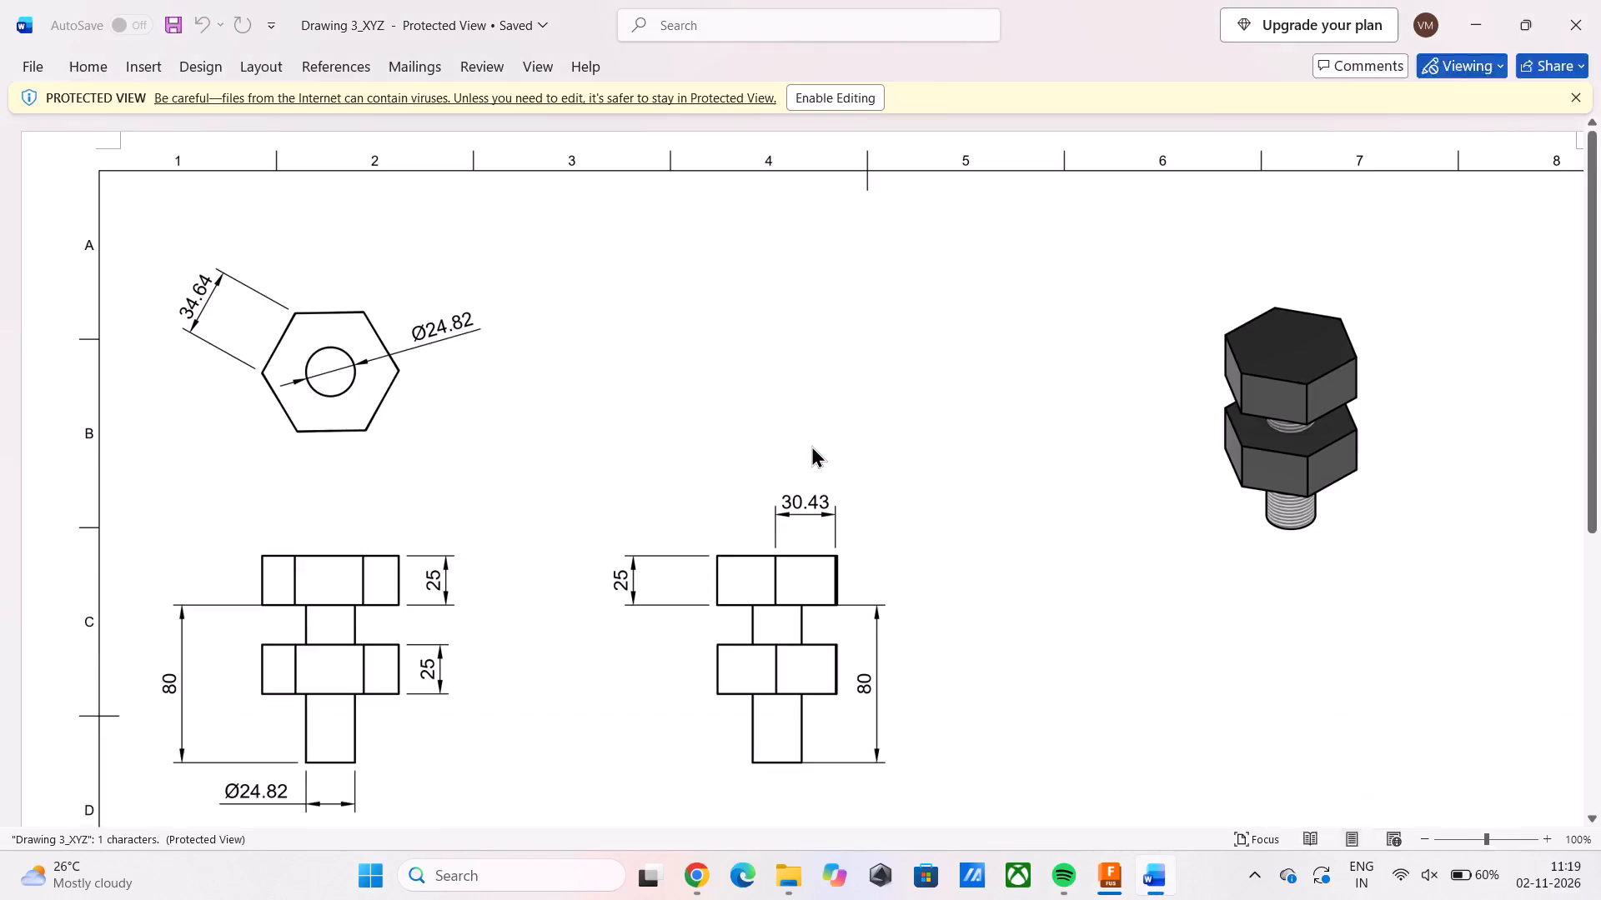
Enable editing for the protected drawing document and accept the PDF conversion.
scroll(1122, 512, "down", 5)
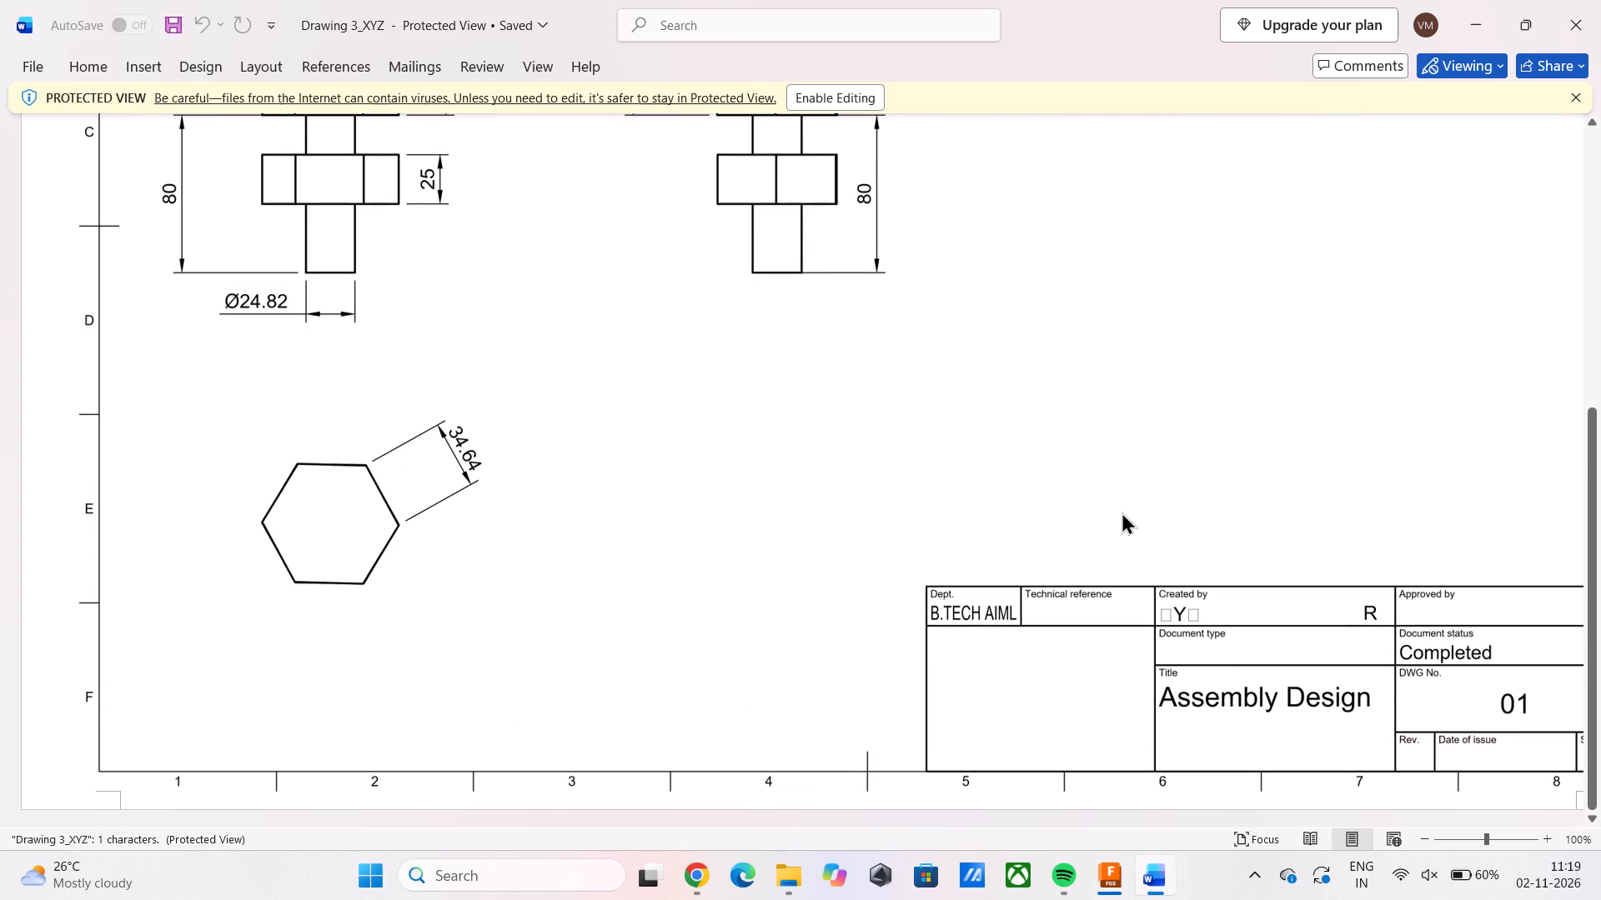
scroll(1122, 512, "down", 1)
left_click(860, 91)
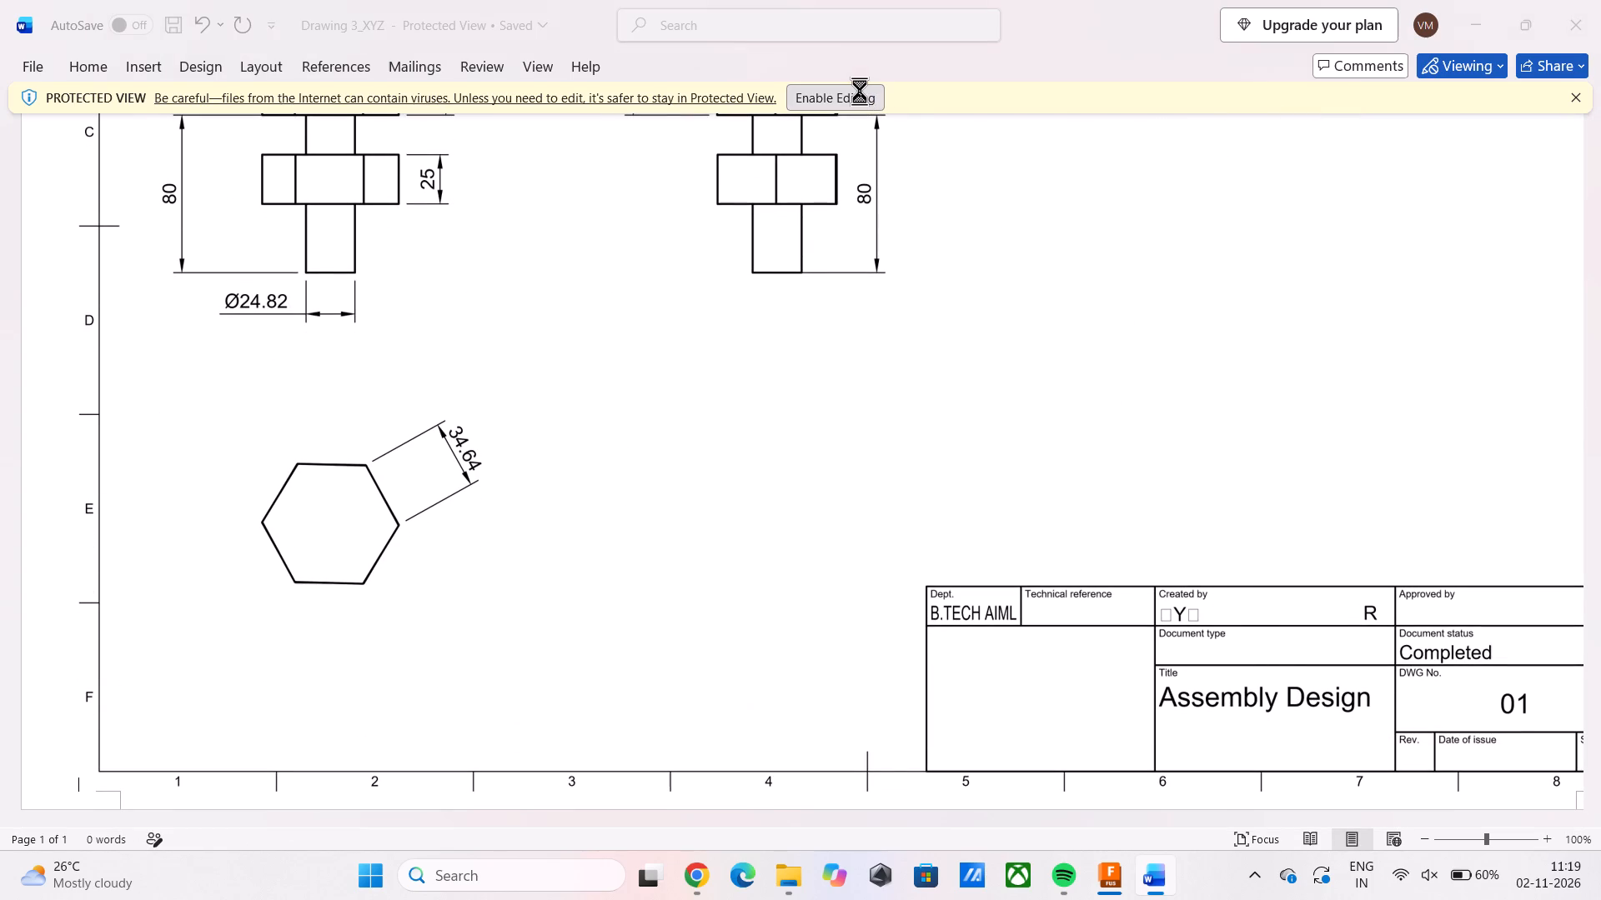
left_click(860, 507)
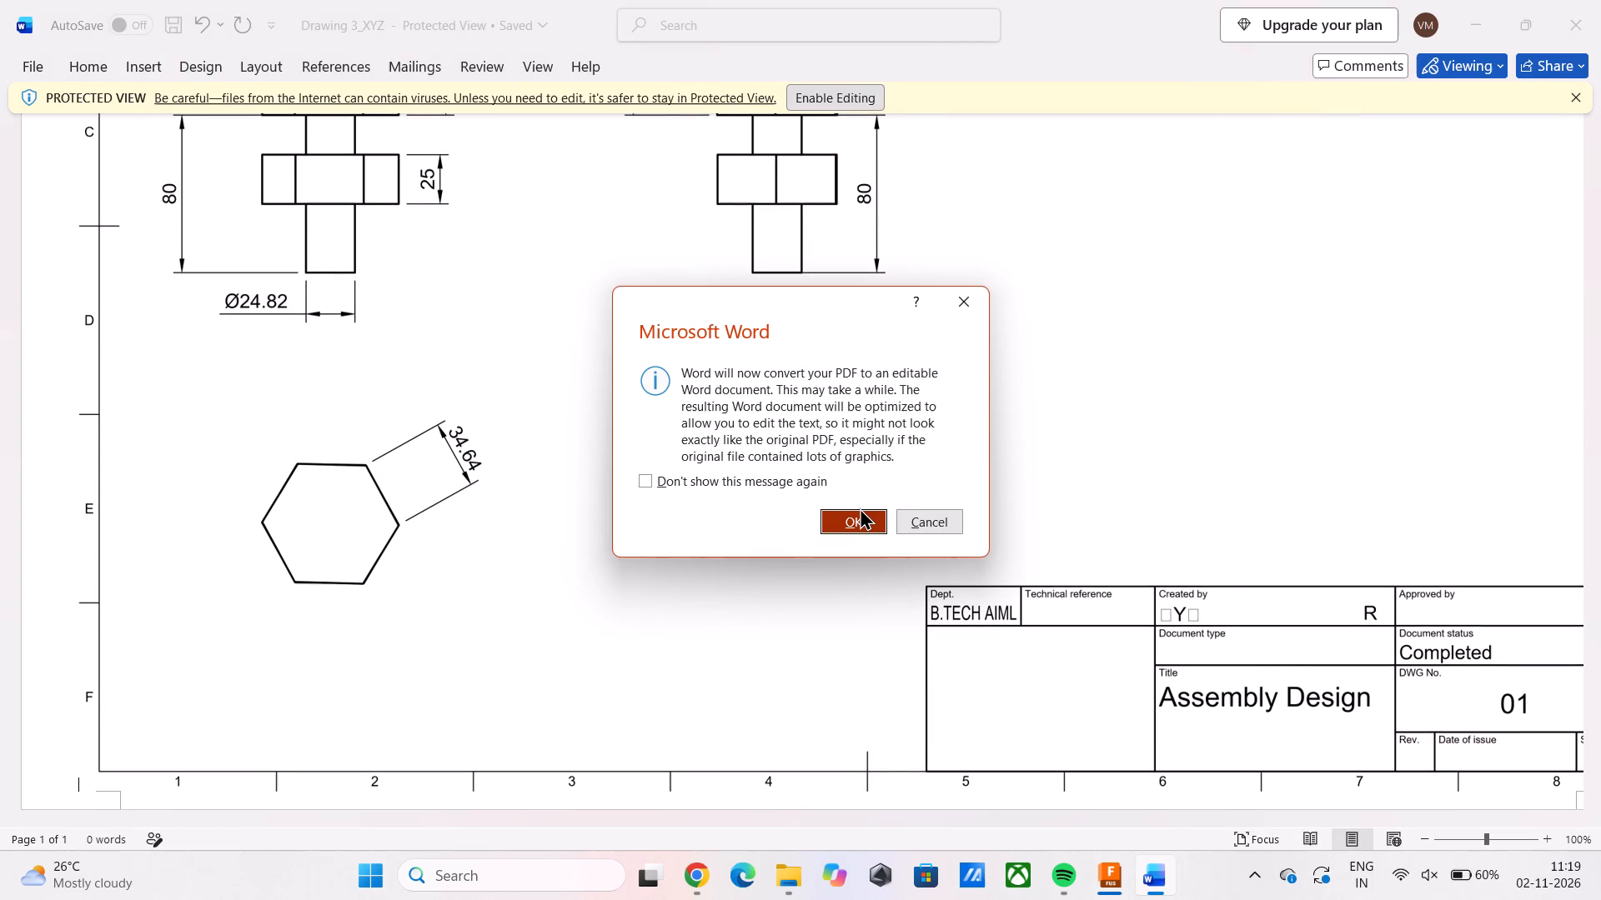
left_click(861, 524)
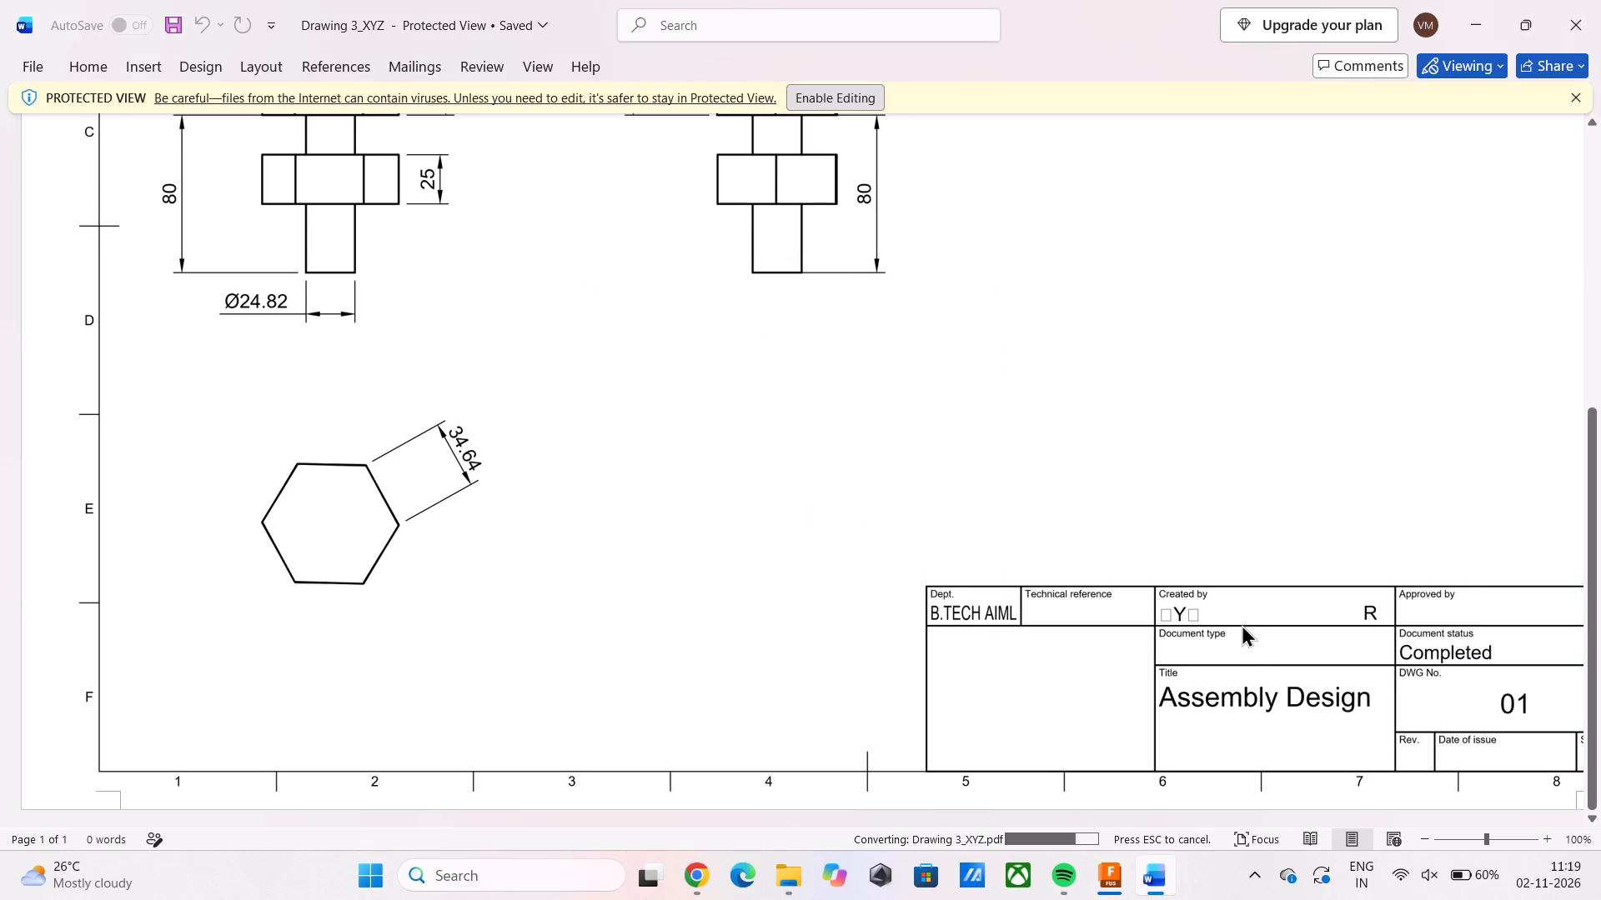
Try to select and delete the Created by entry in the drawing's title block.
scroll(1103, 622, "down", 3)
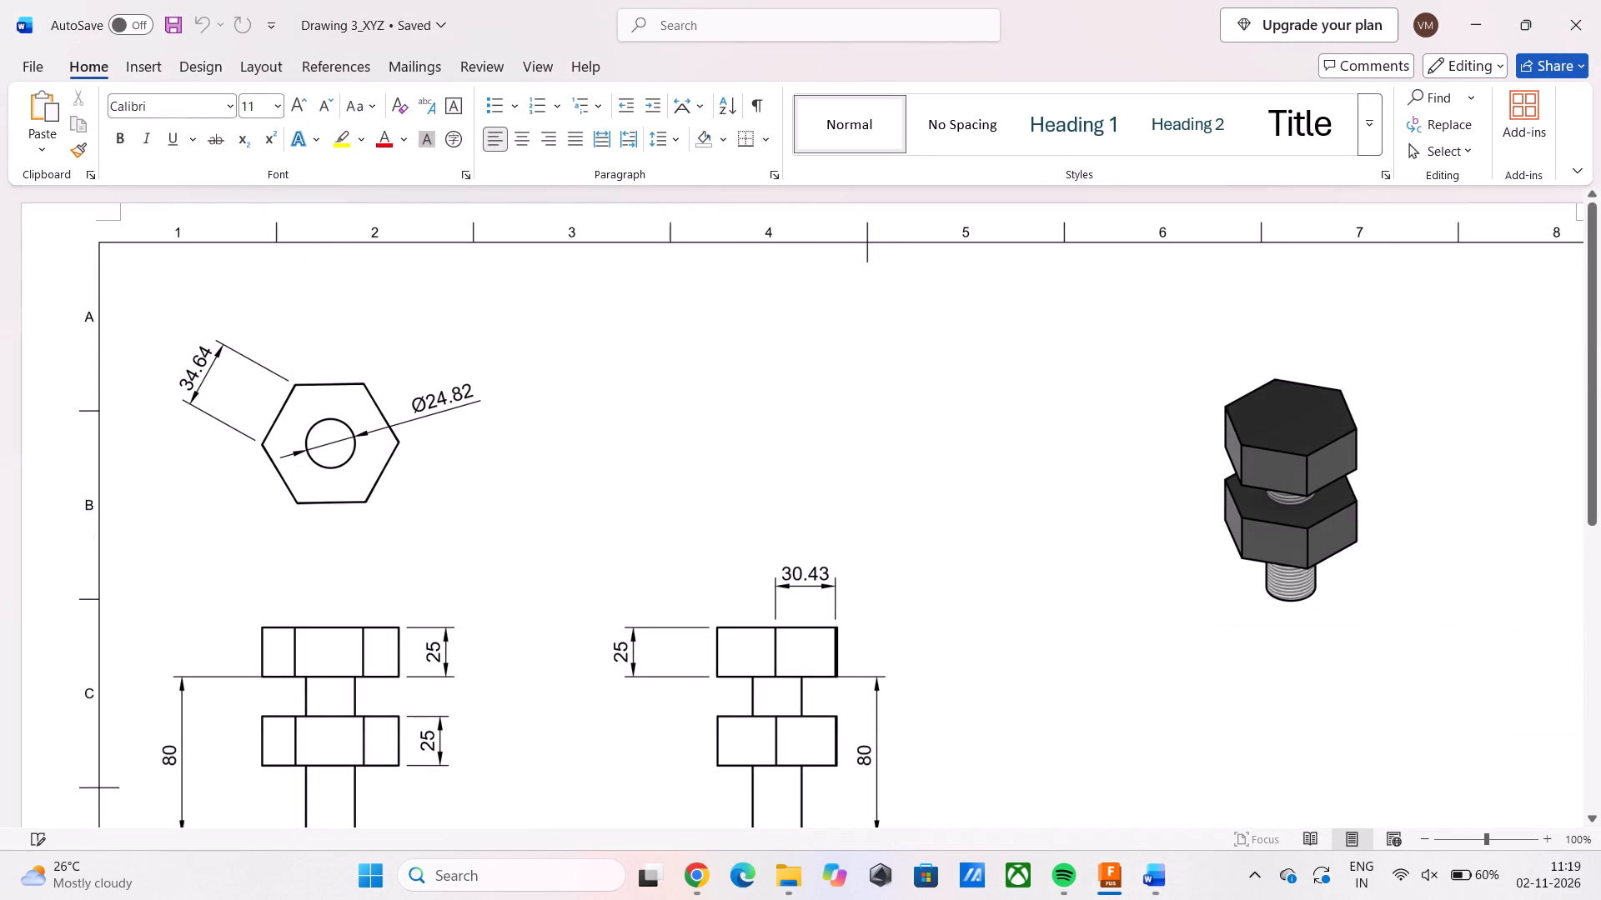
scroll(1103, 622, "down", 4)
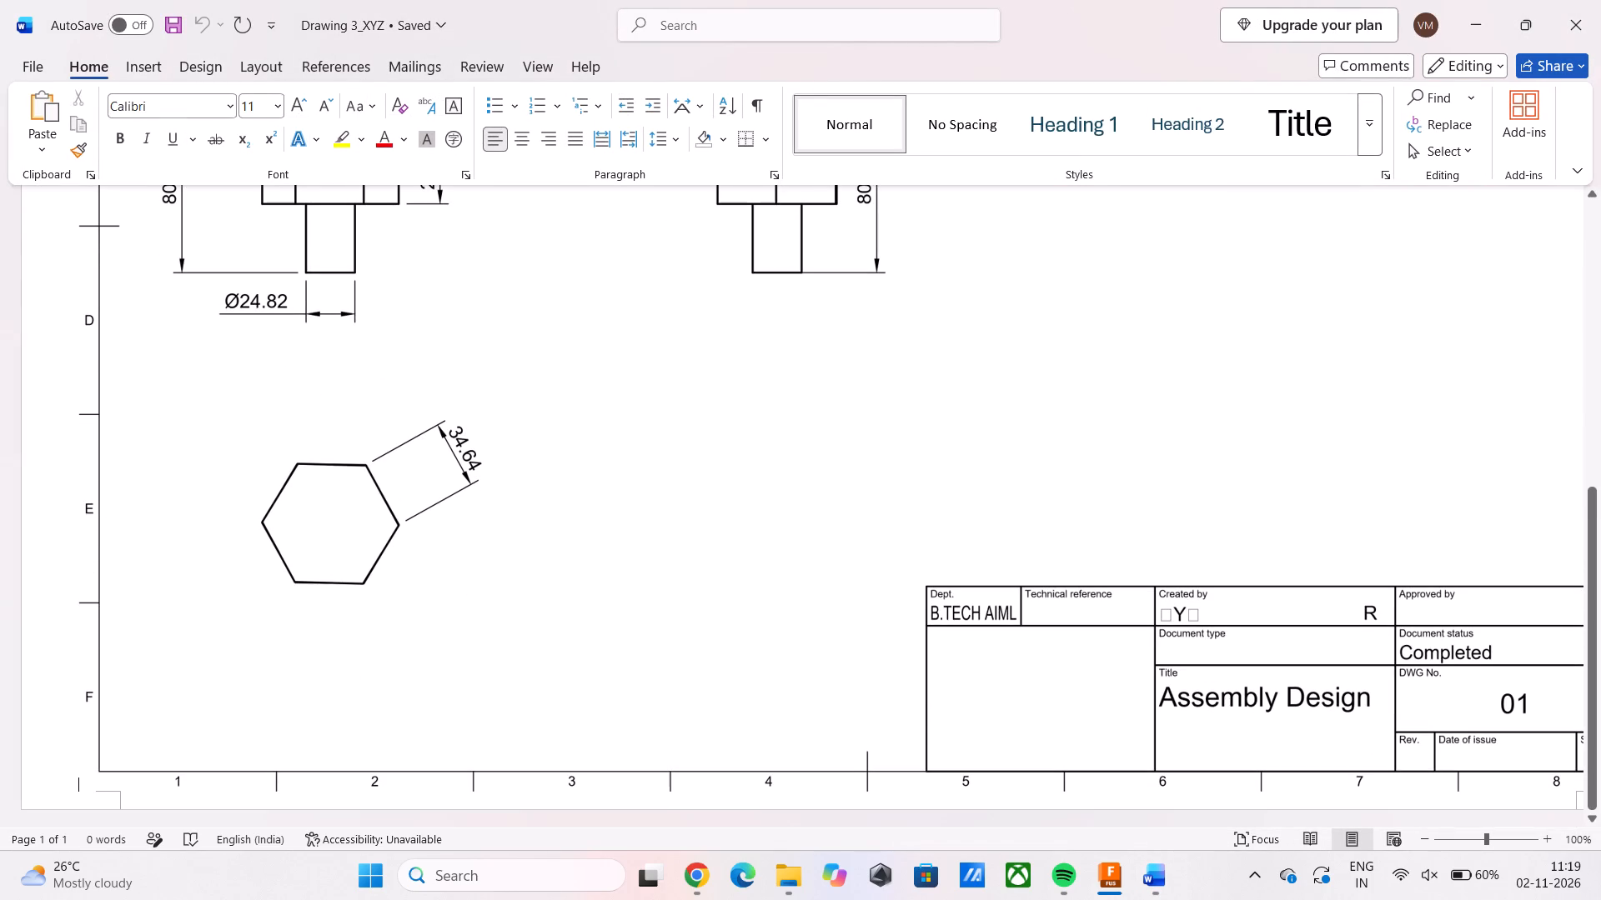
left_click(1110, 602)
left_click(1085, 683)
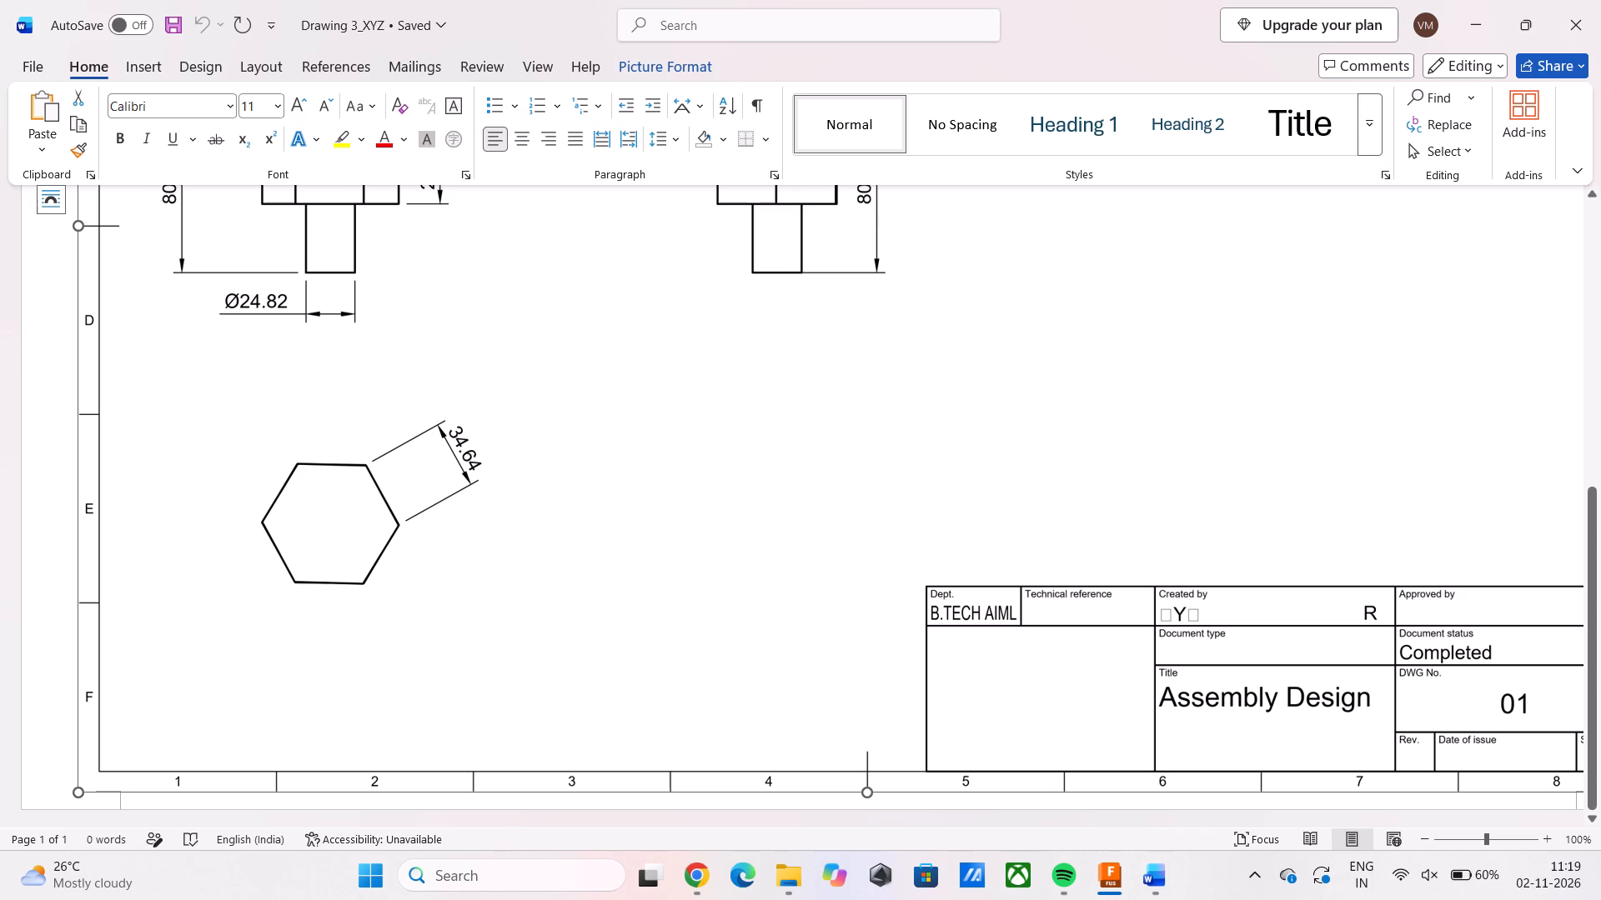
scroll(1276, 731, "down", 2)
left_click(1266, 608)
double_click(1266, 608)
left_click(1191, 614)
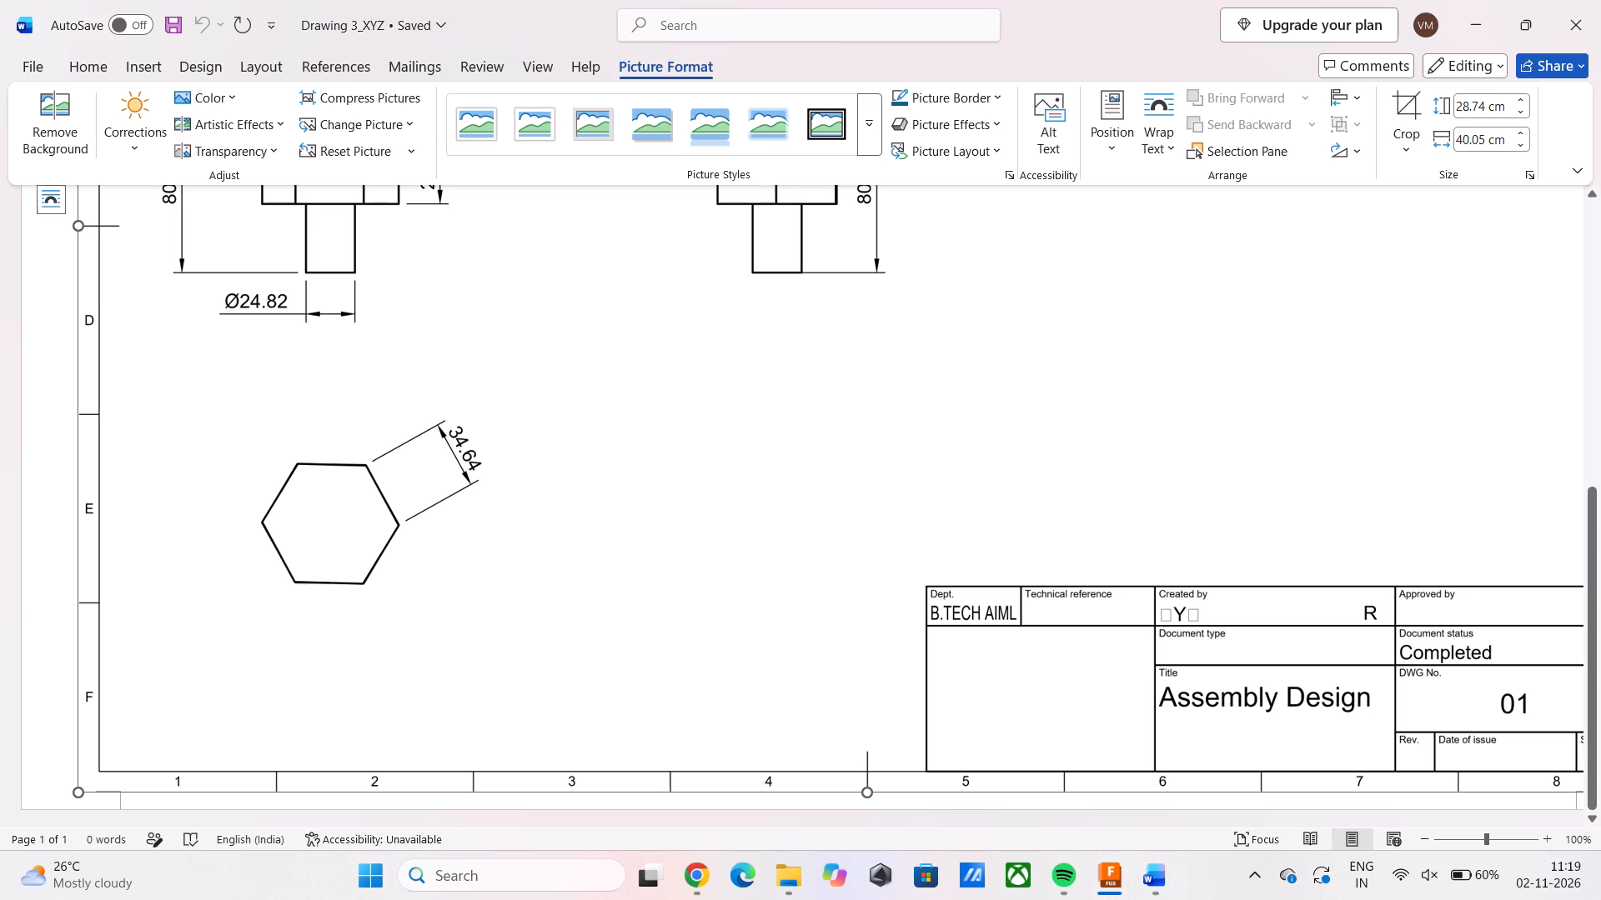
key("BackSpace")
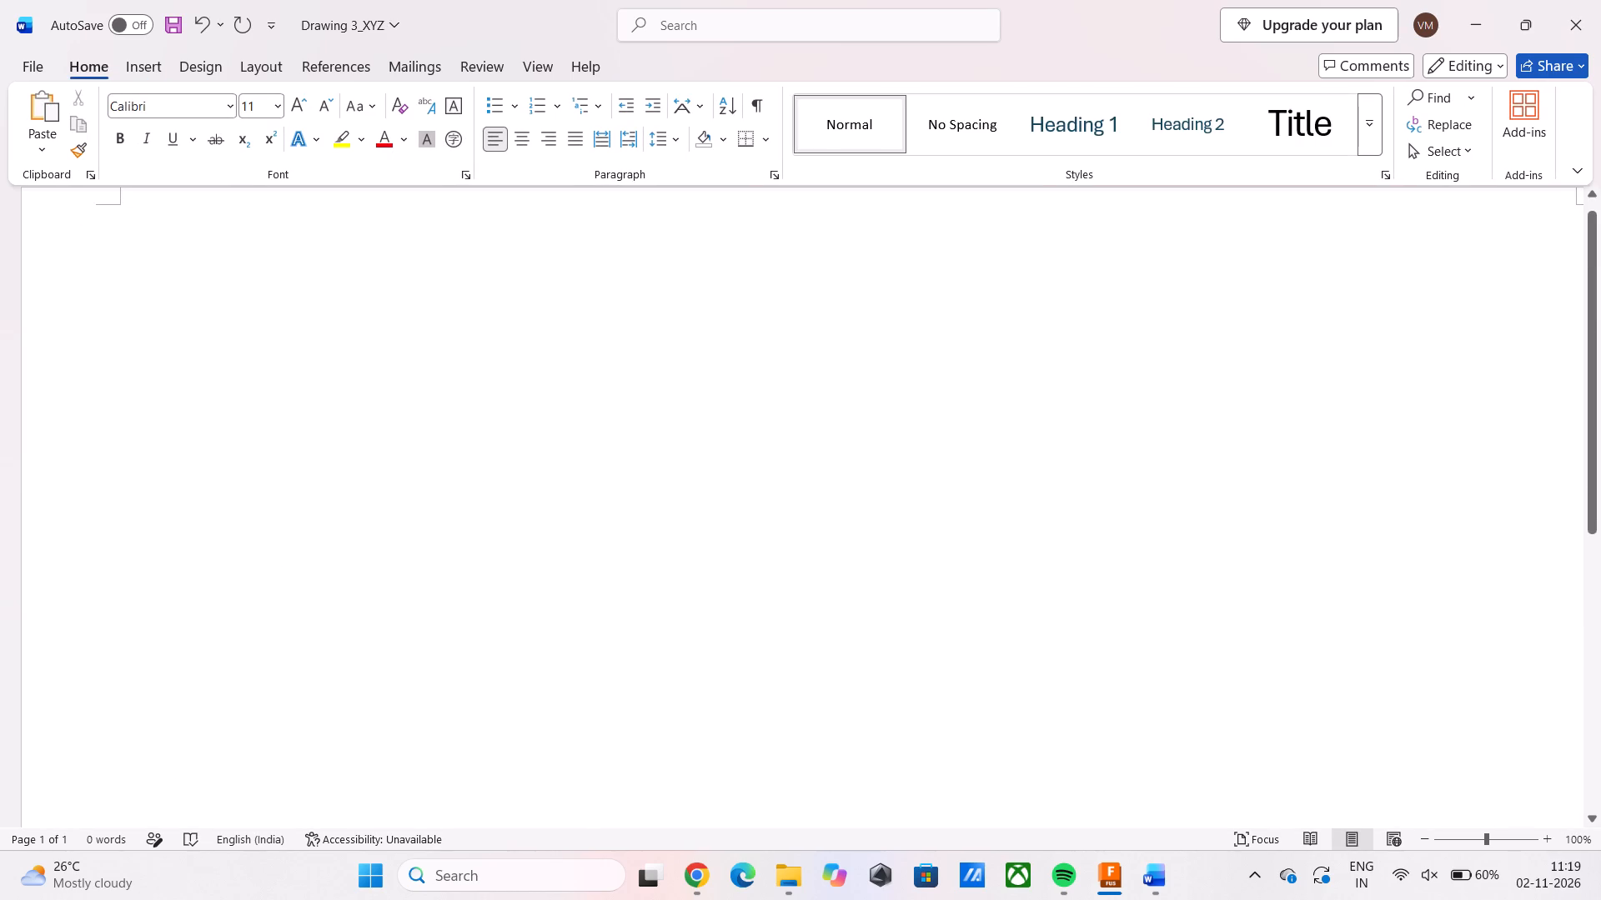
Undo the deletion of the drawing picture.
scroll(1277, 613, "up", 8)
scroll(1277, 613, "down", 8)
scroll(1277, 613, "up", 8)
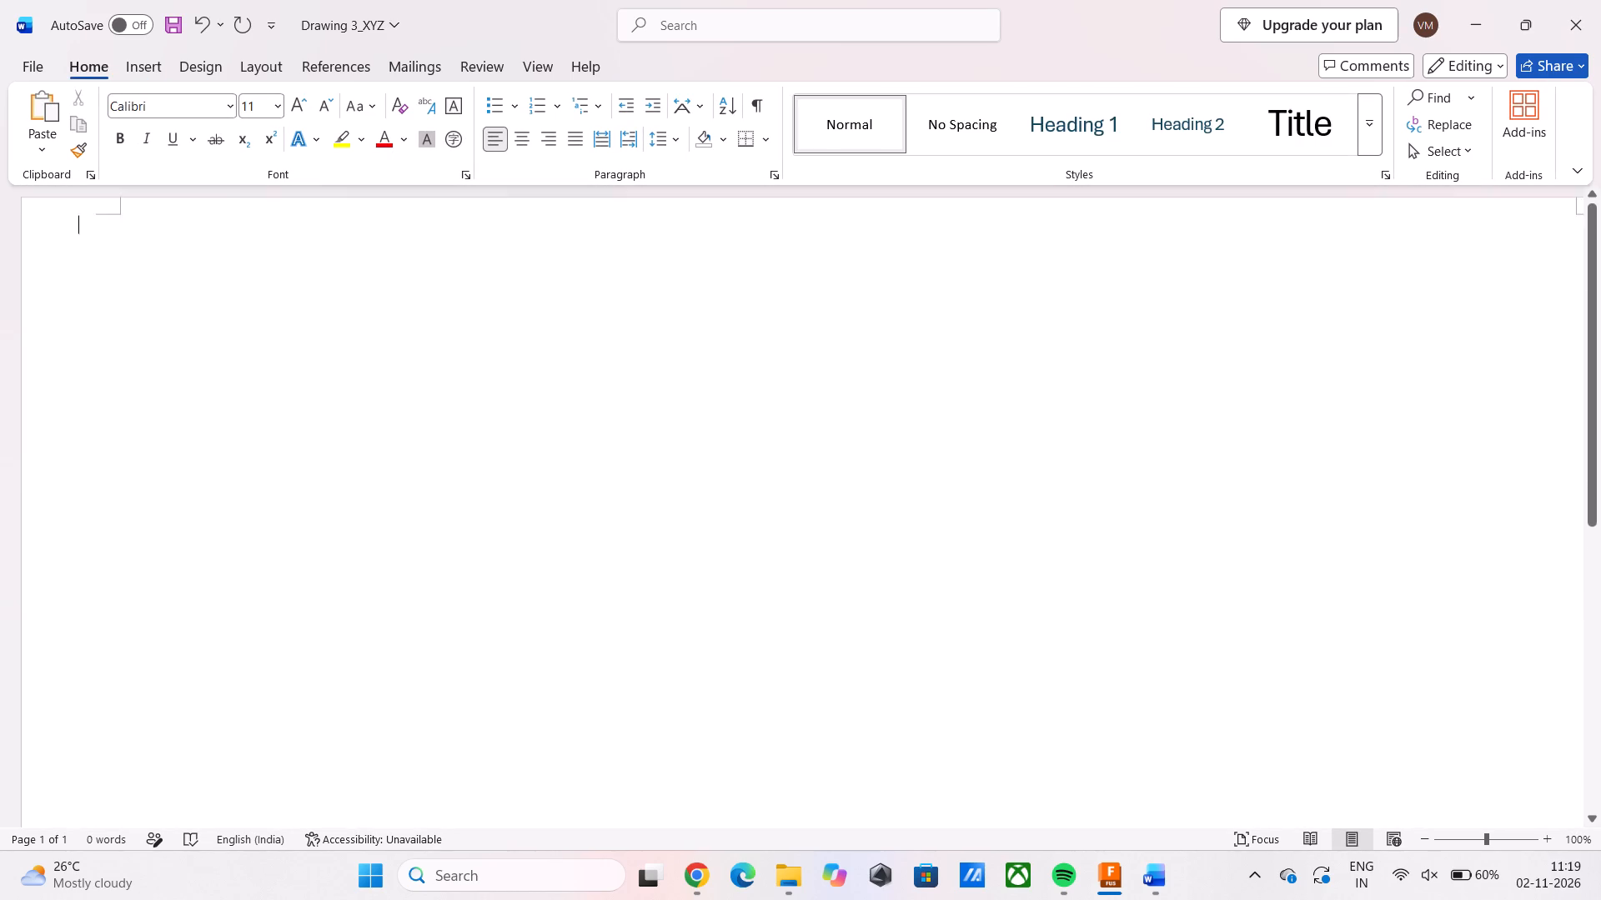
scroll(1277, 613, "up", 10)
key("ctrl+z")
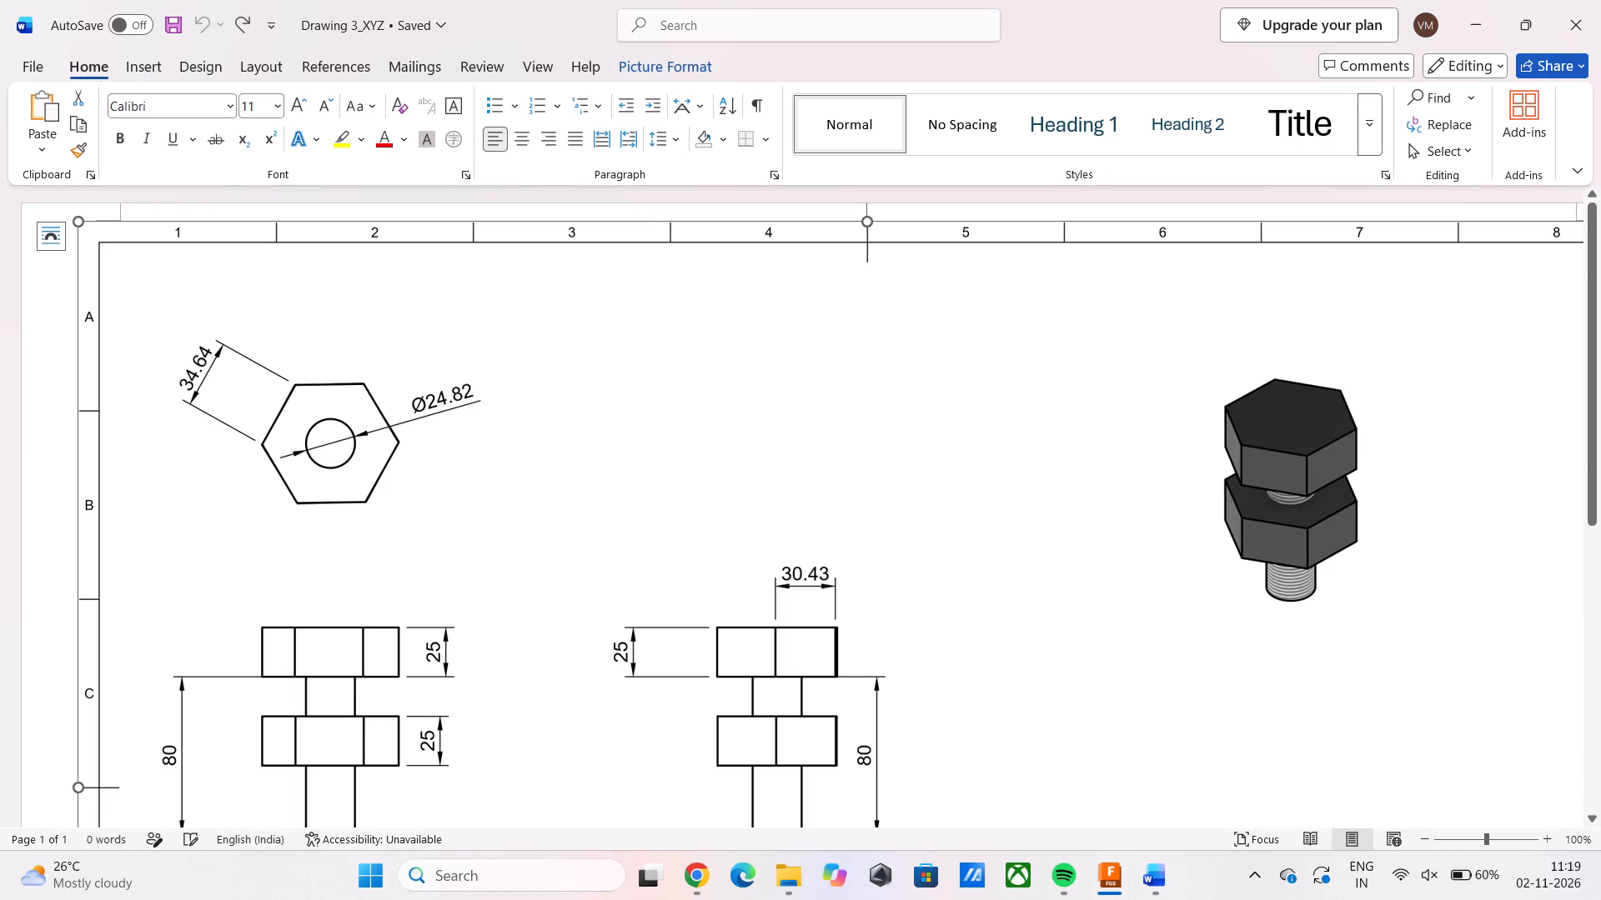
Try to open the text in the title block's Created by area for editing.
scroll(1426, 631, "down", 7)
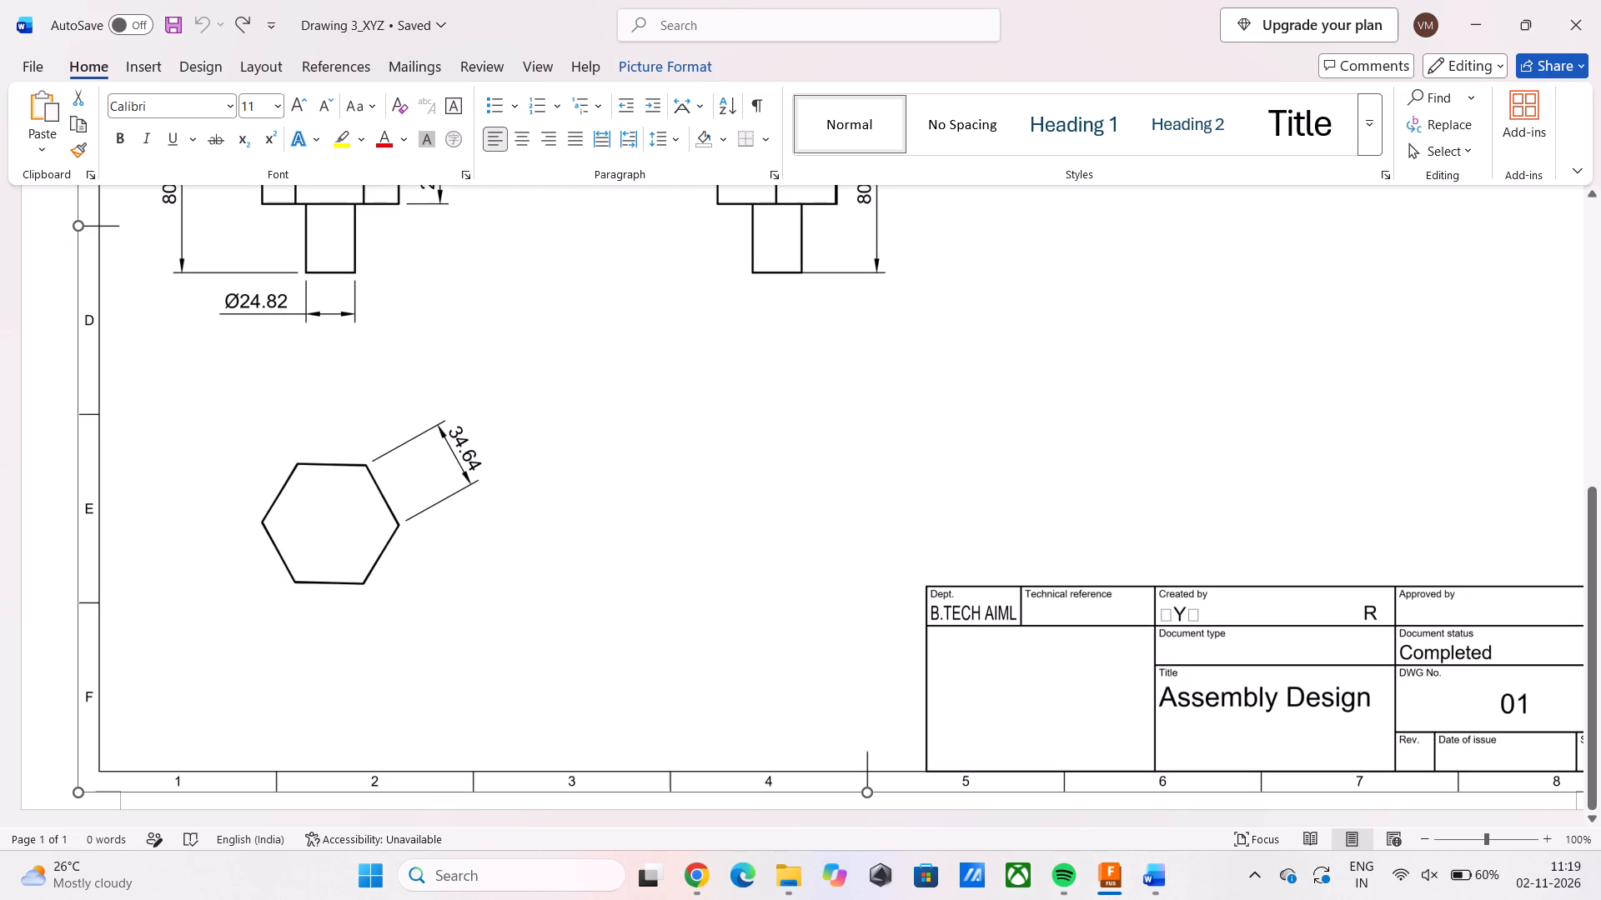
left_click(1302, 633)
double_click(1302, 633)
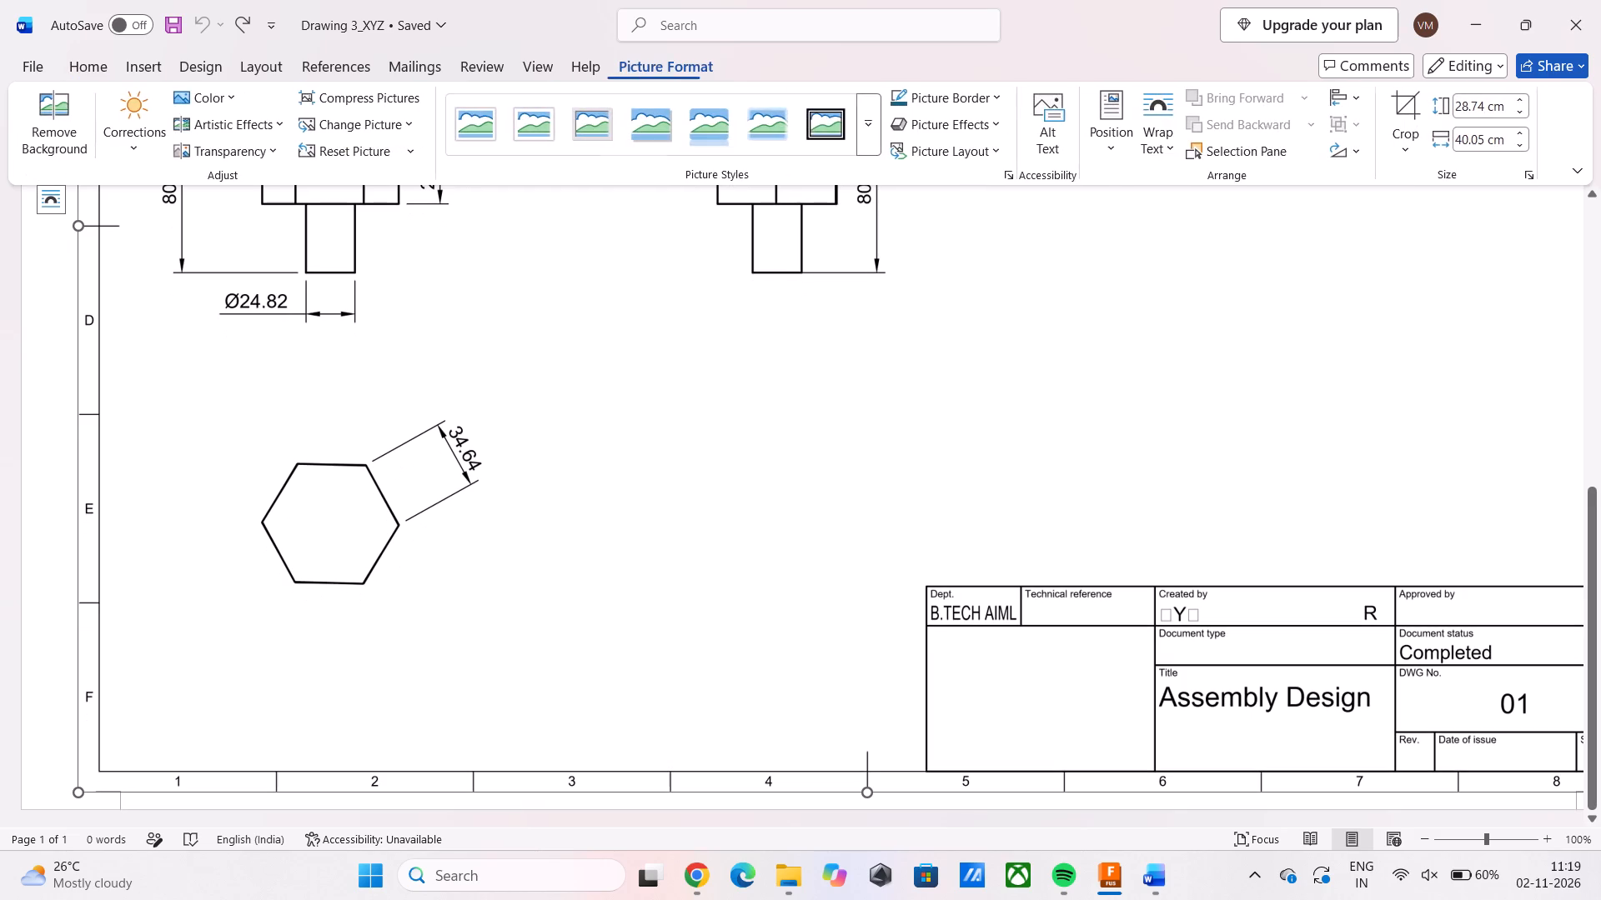
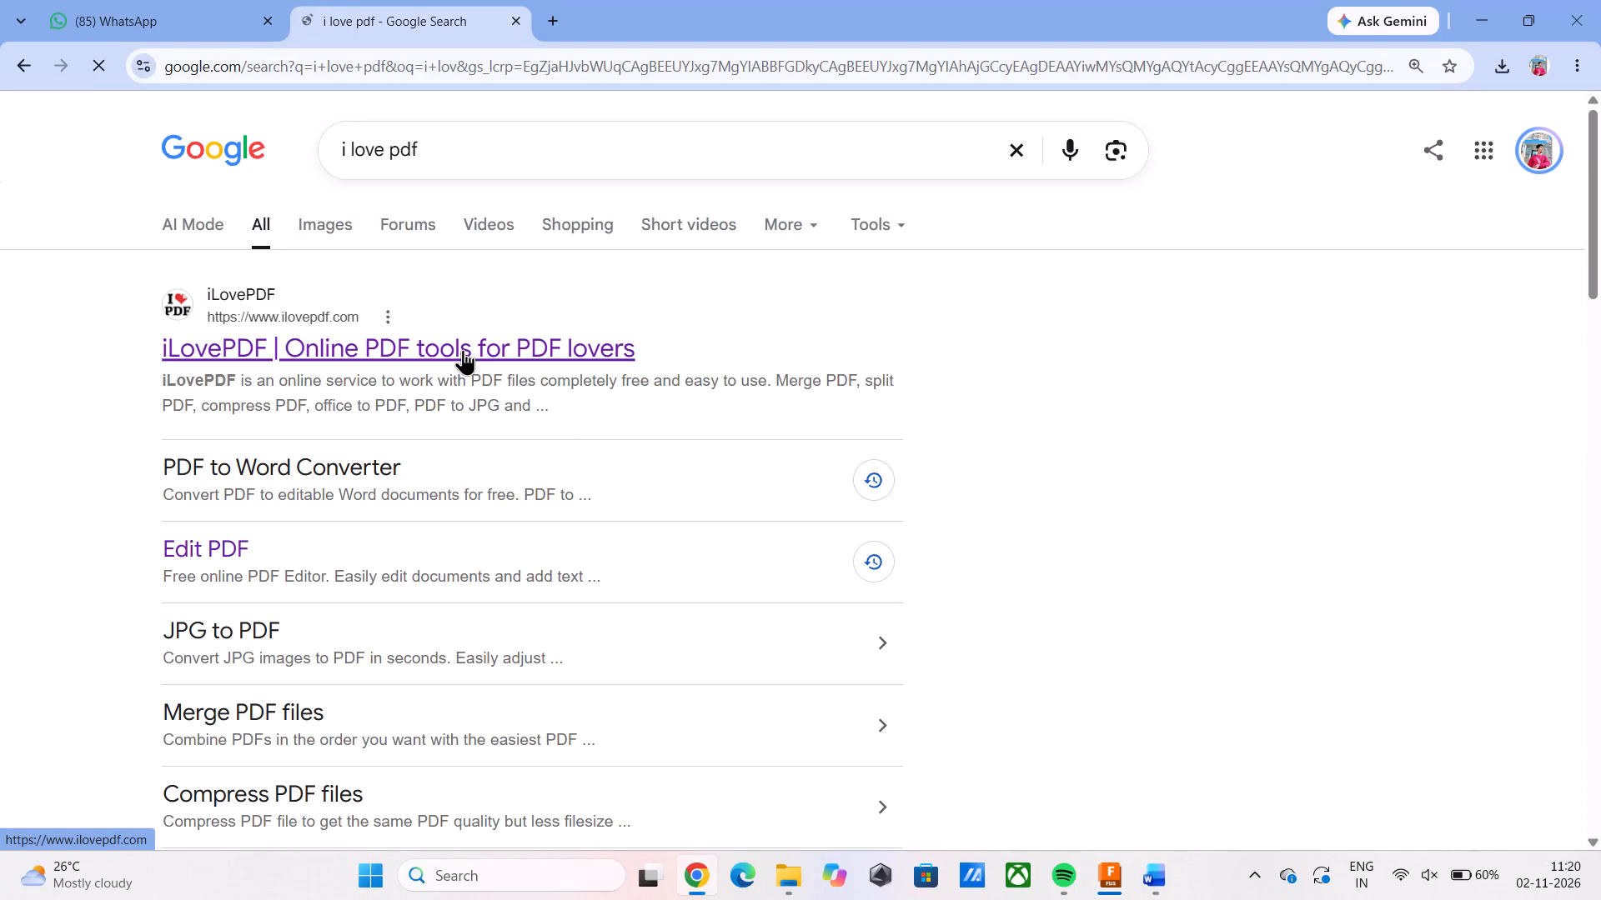
Convert Drawing 3_XYZ.pdf from Downloads to Word with iLovePDF's PDF to Word converter, using the No OCR option.
left_click(463, 349)
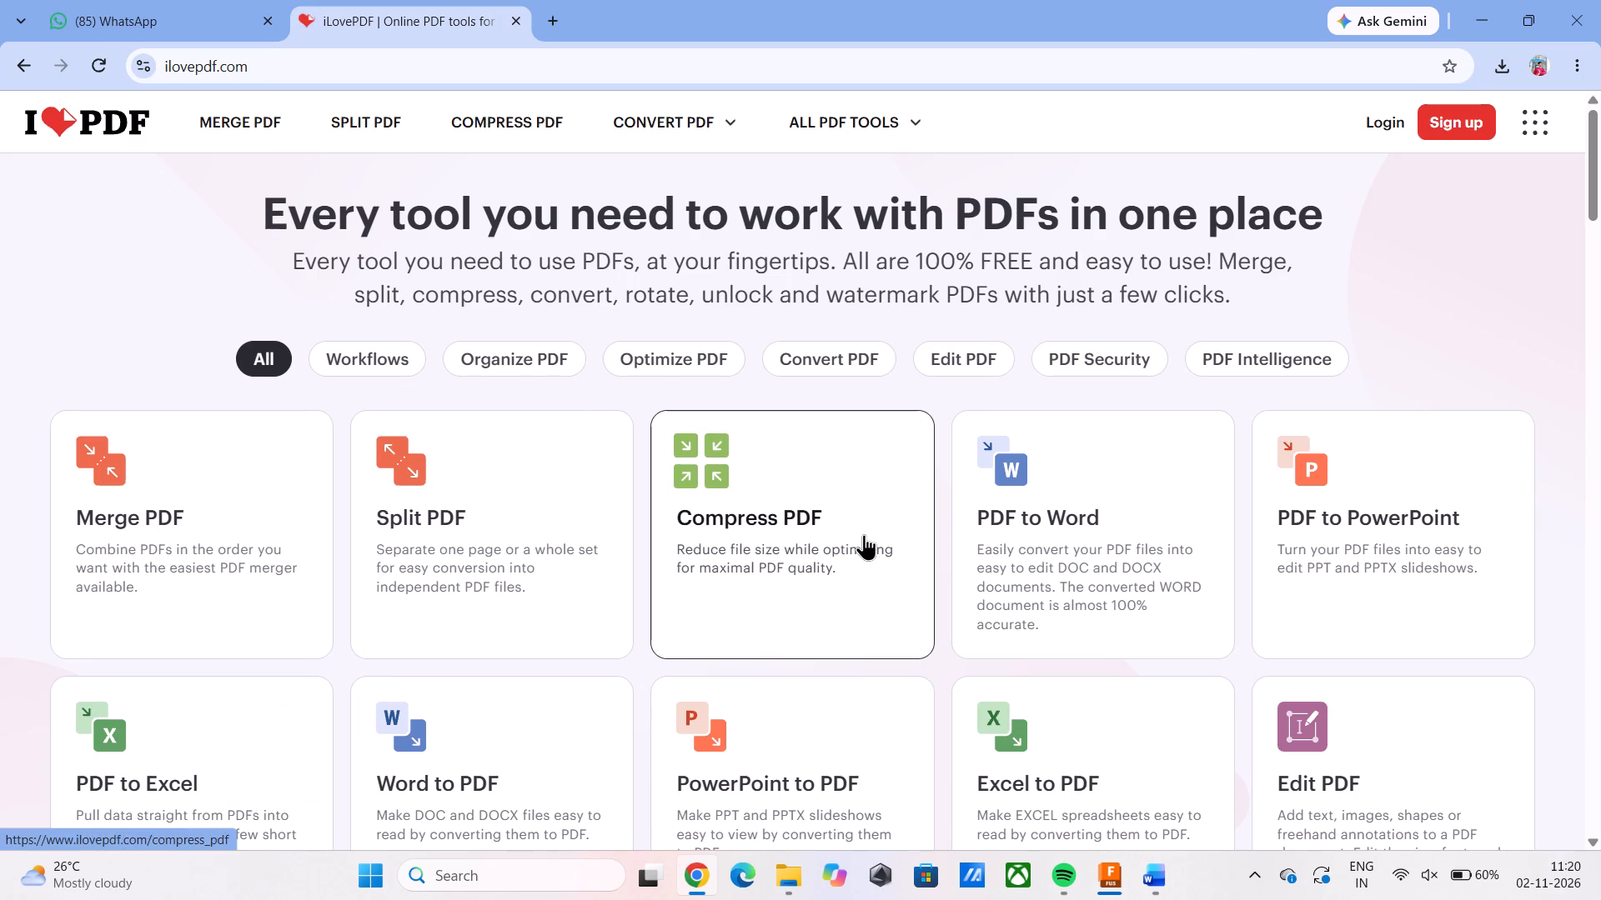
left_click(1060, 538)
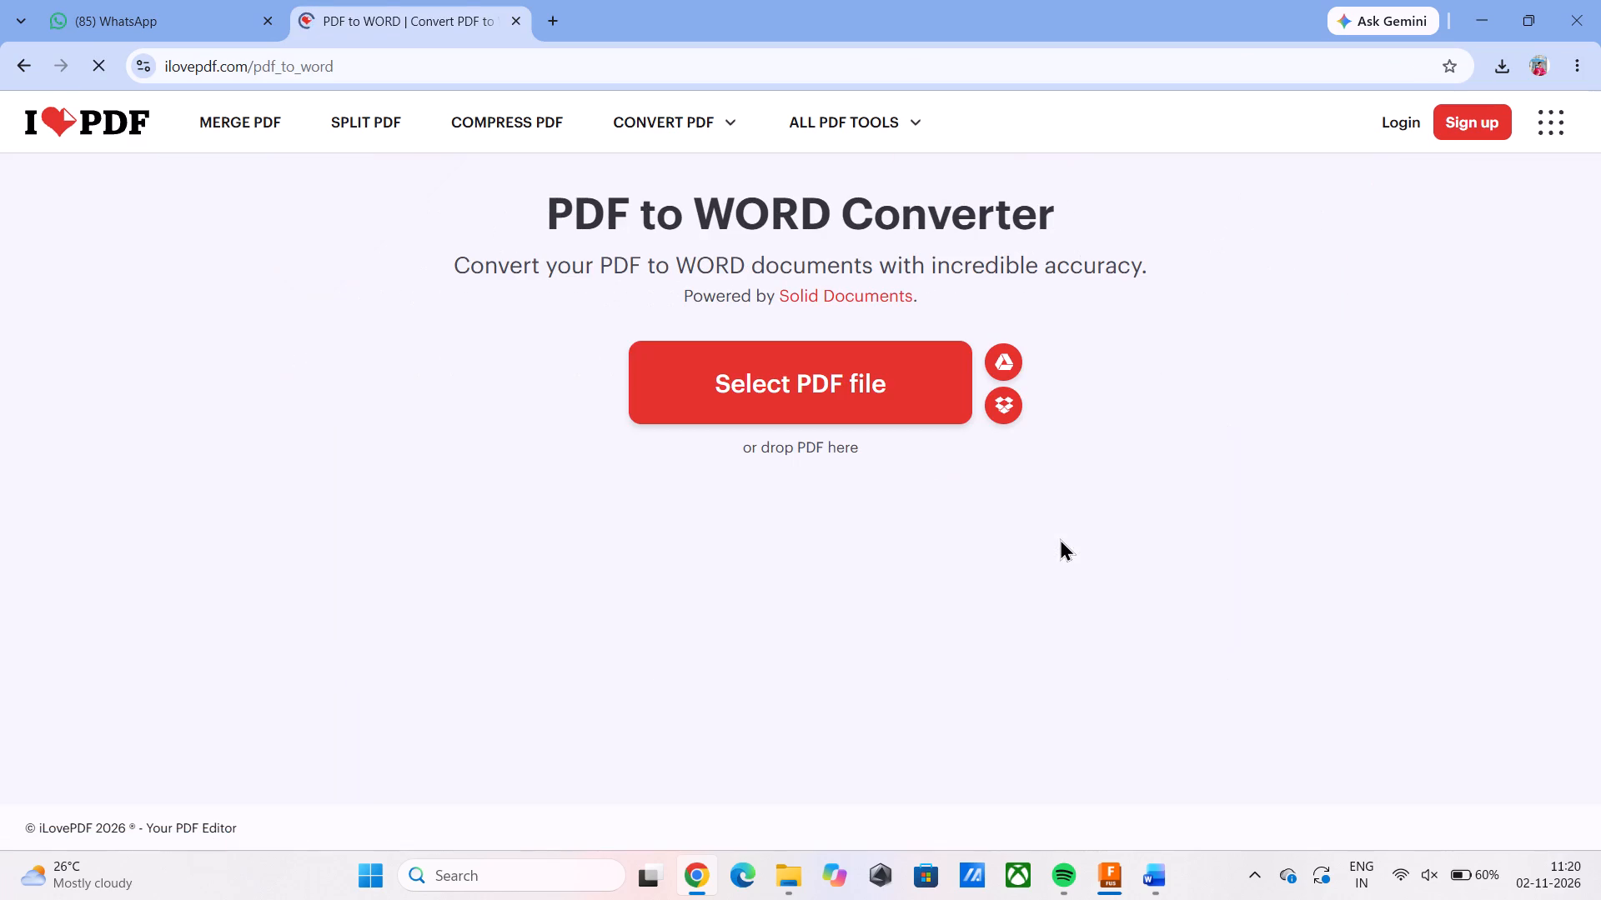
left_click(883, 361)
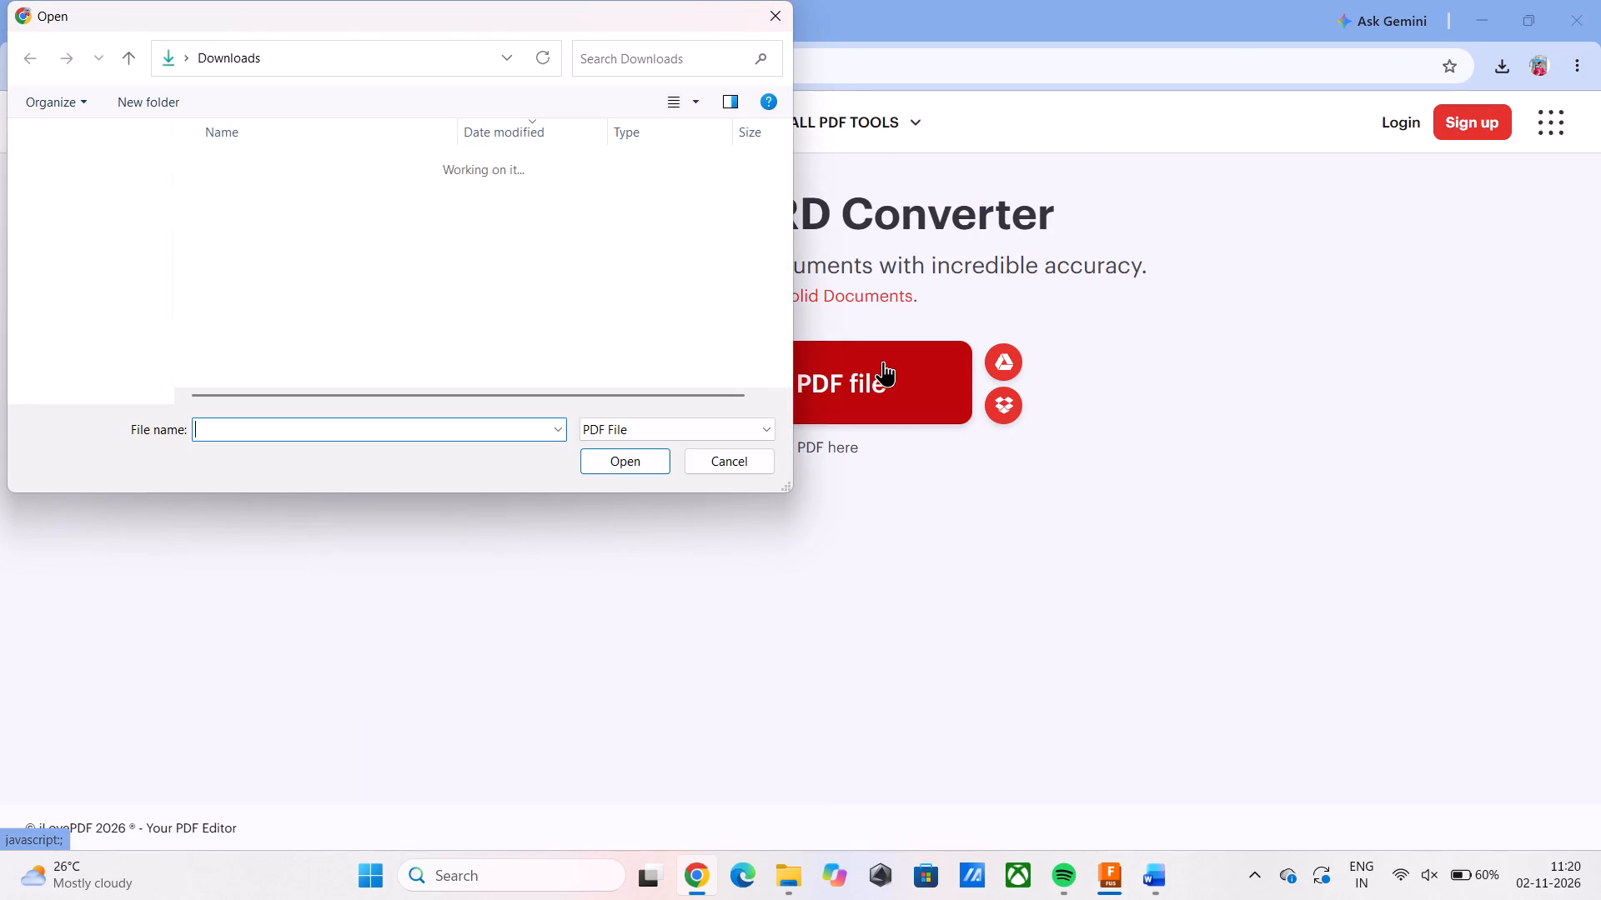
left_click(376, 196)
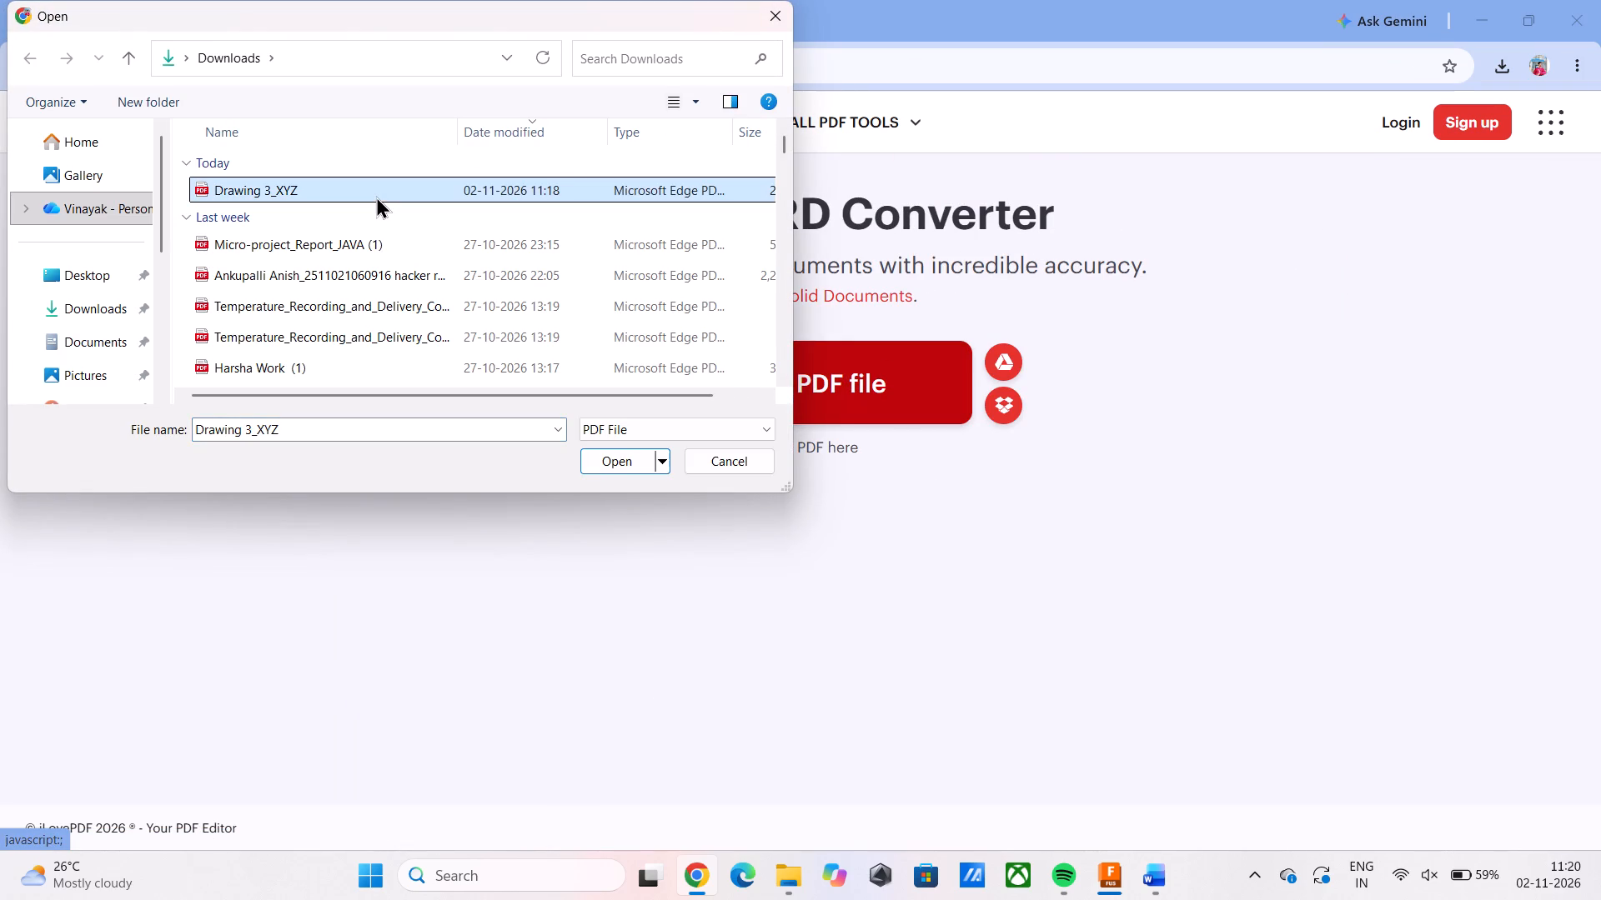
key("Return")
key("Return")
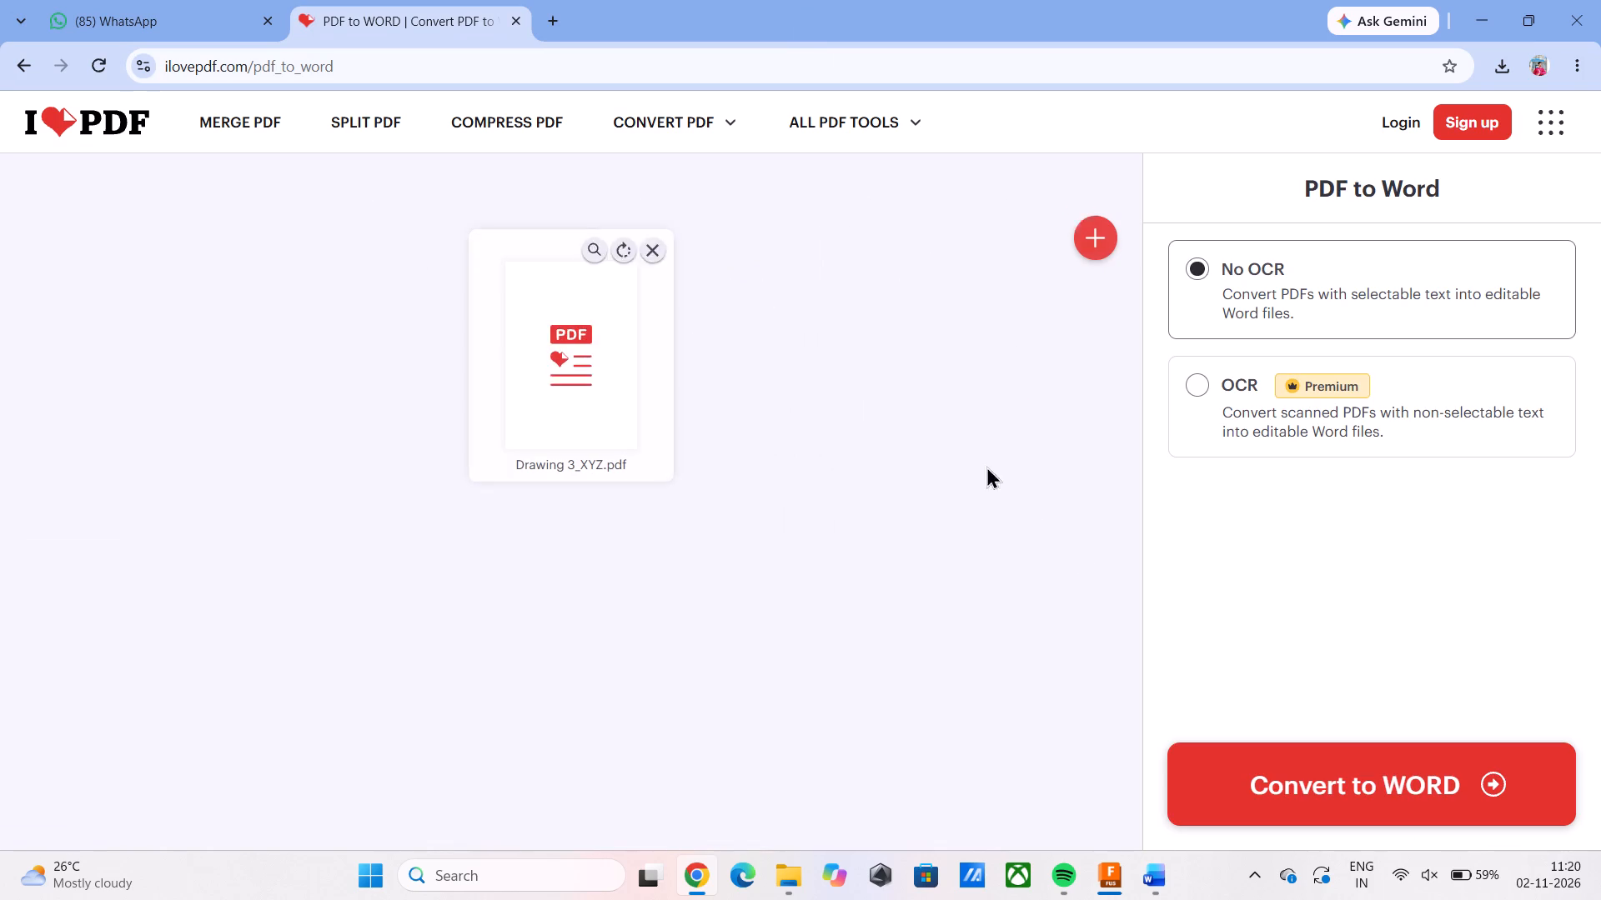
left_click(1343, 782)
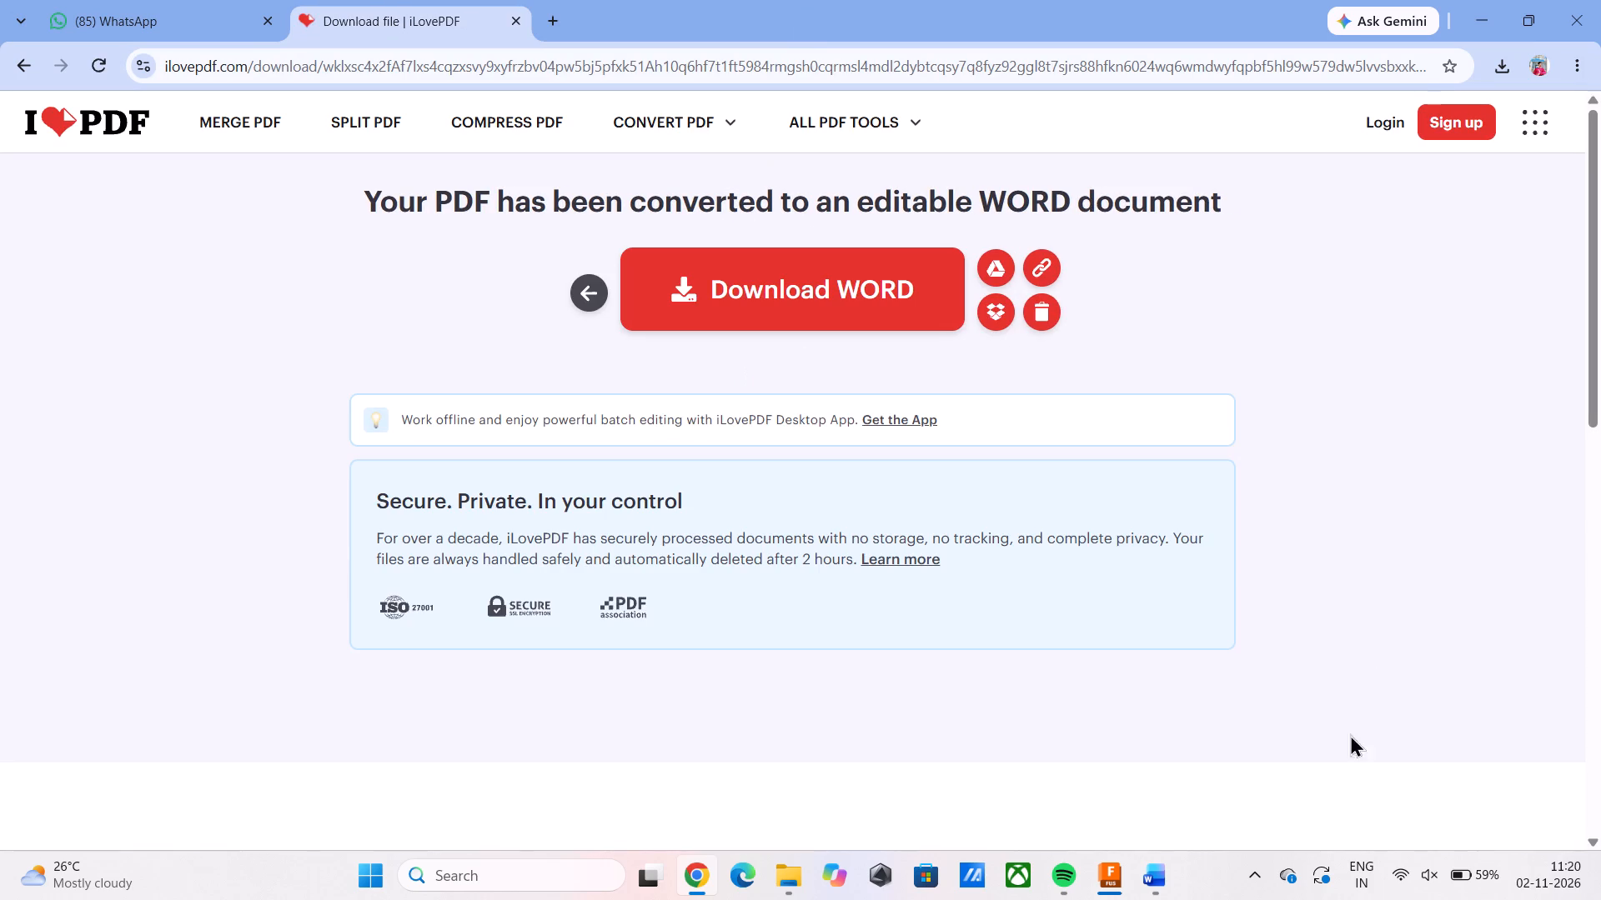
Download the converted Word file and open Drawing 3_XYZ.docx in Word.
left_click(769, 270)
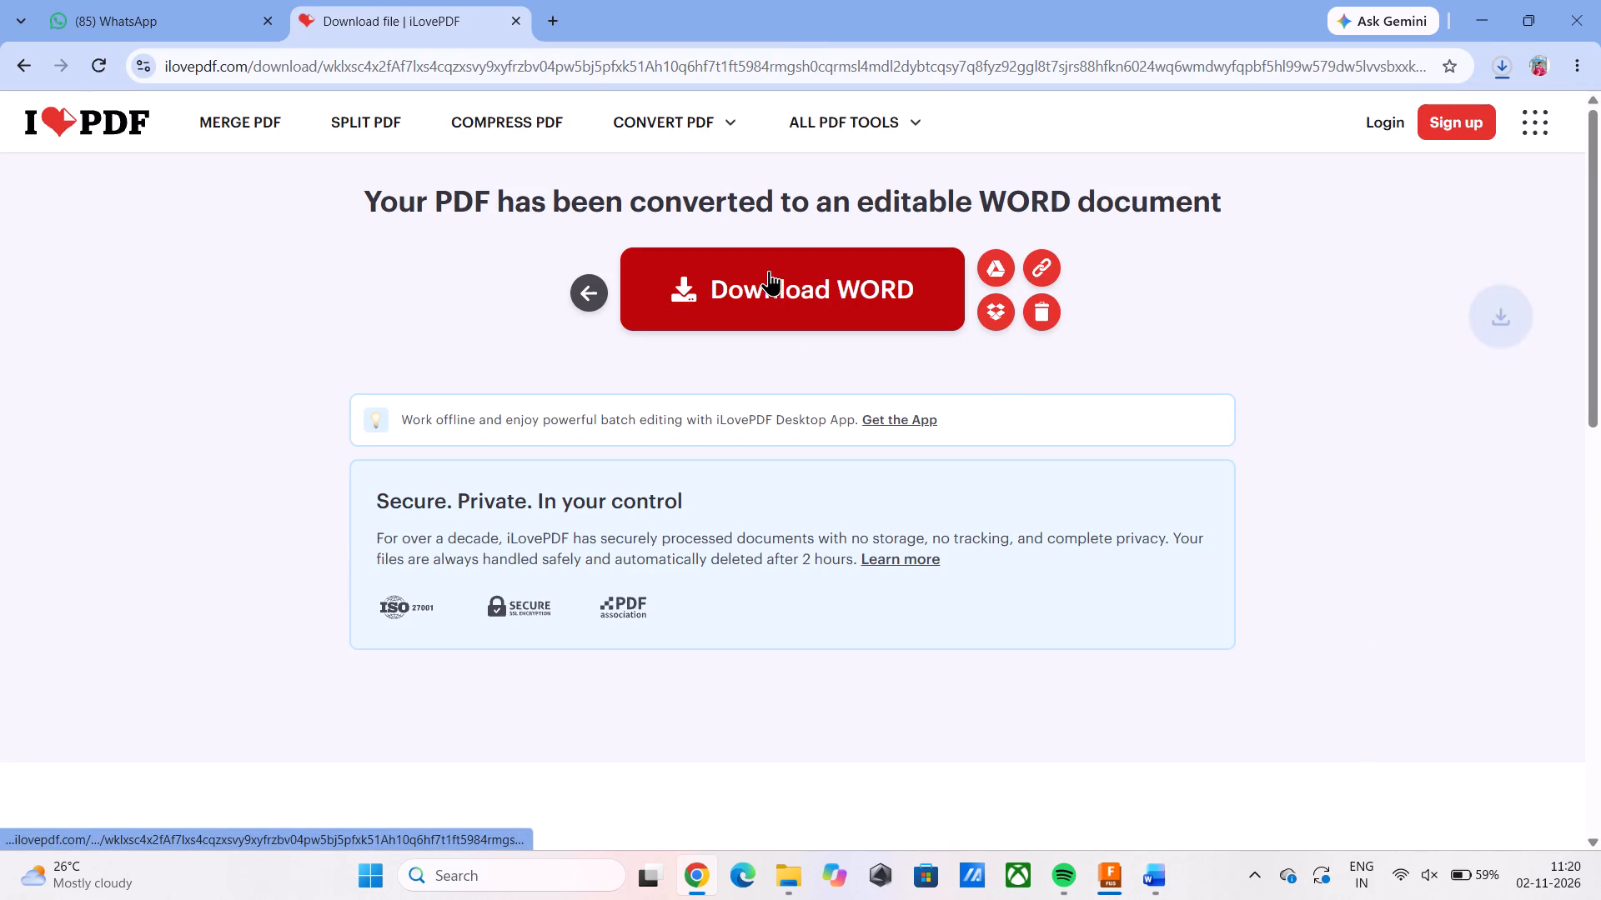
left_click(1503, 57)
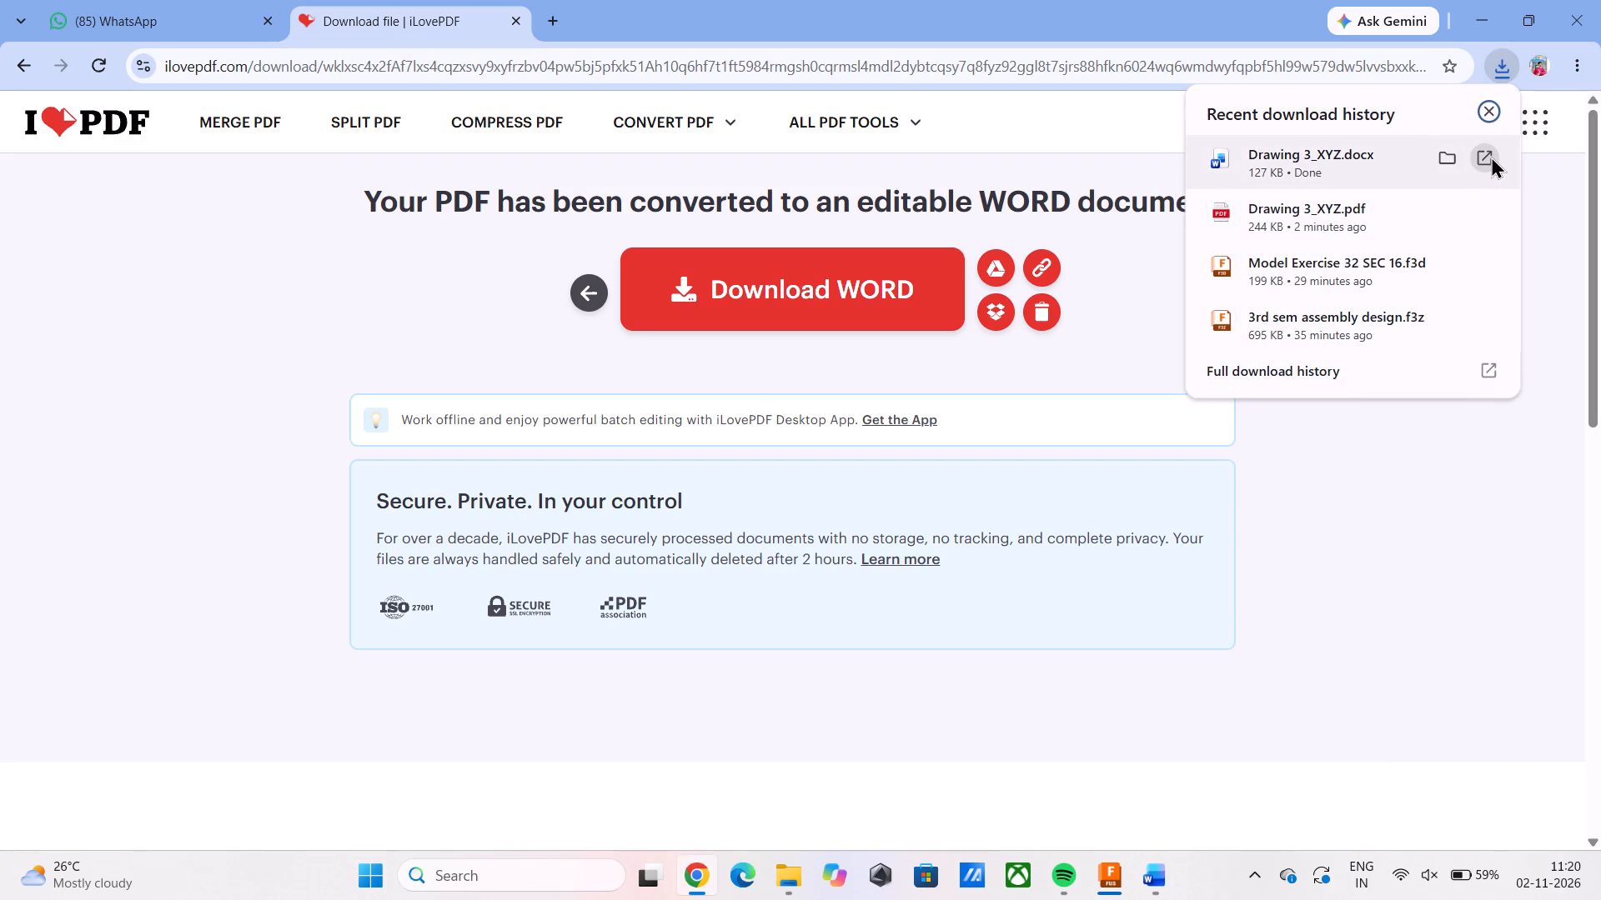
left_click(1491, 156)
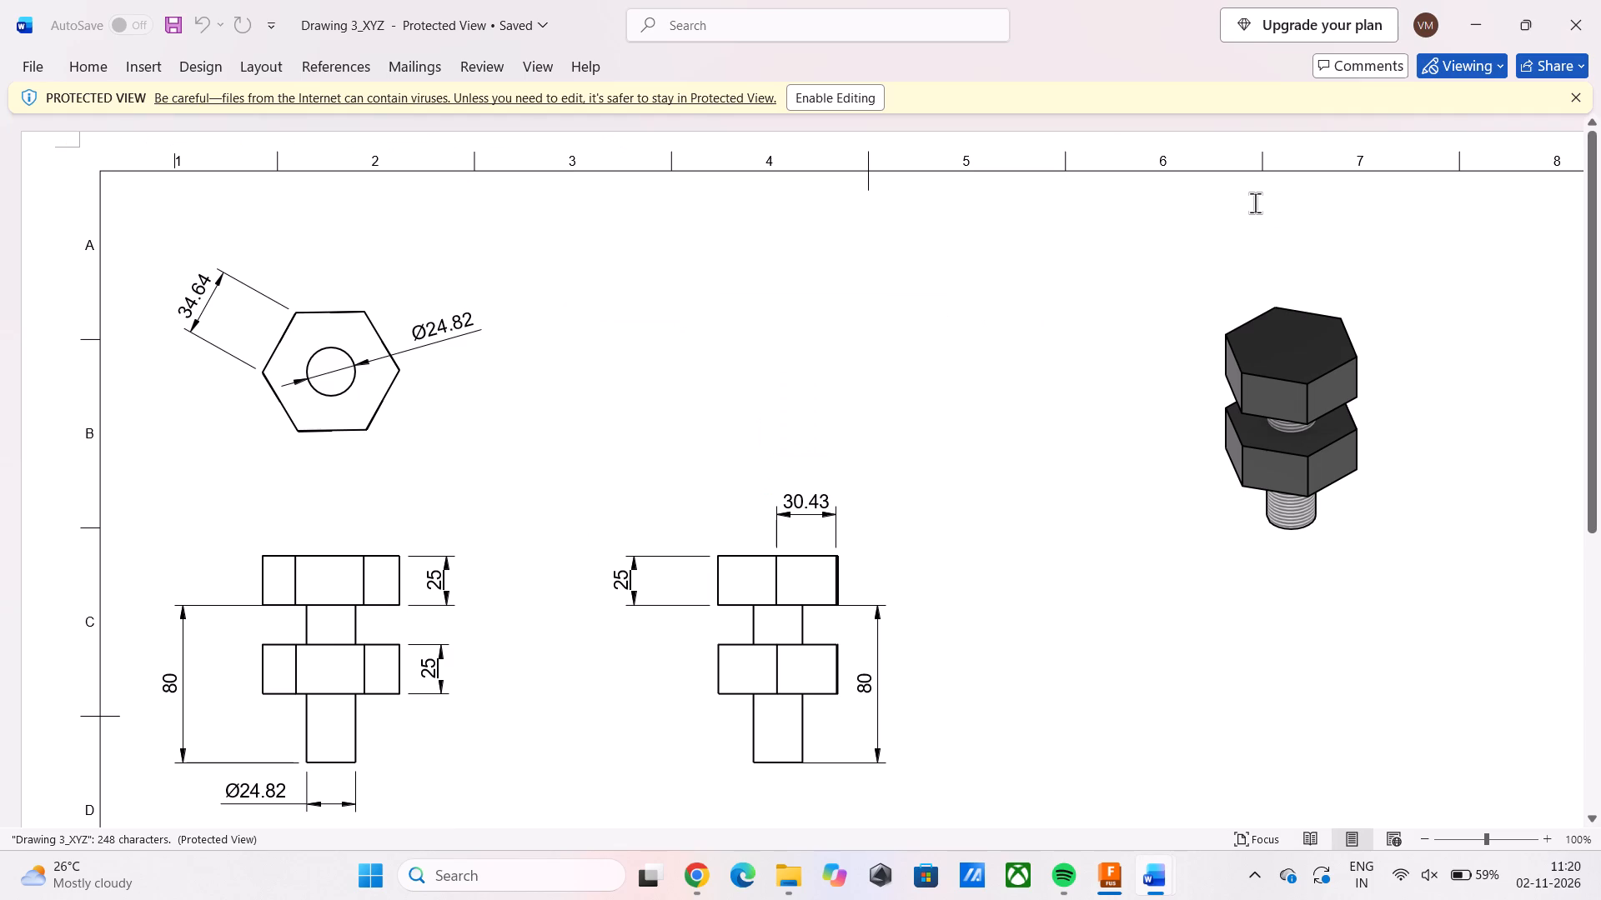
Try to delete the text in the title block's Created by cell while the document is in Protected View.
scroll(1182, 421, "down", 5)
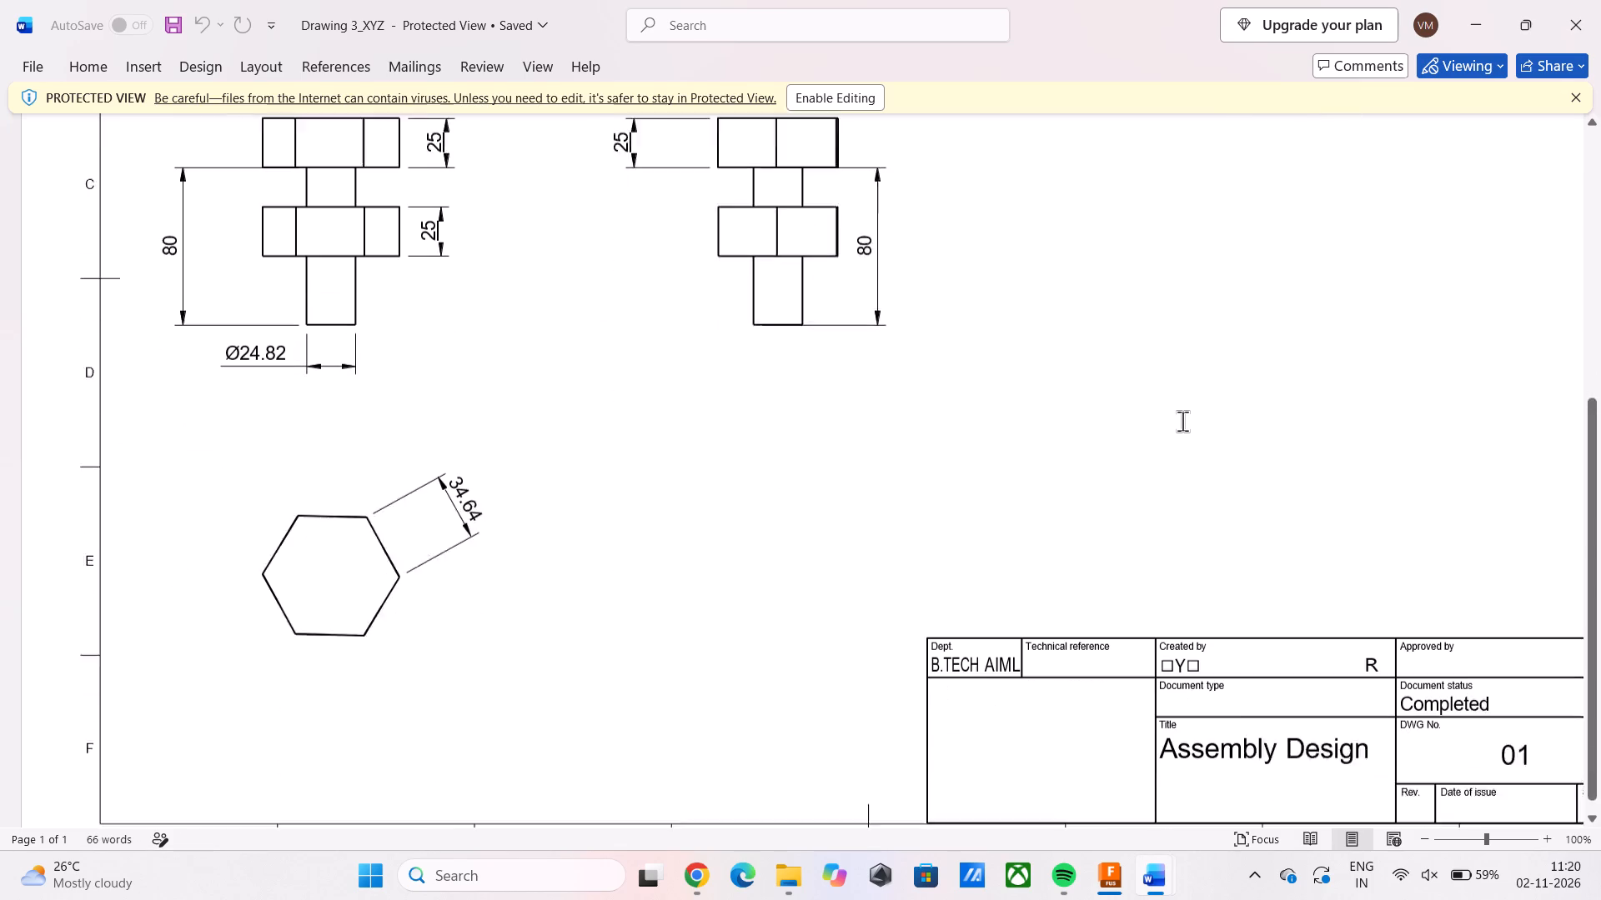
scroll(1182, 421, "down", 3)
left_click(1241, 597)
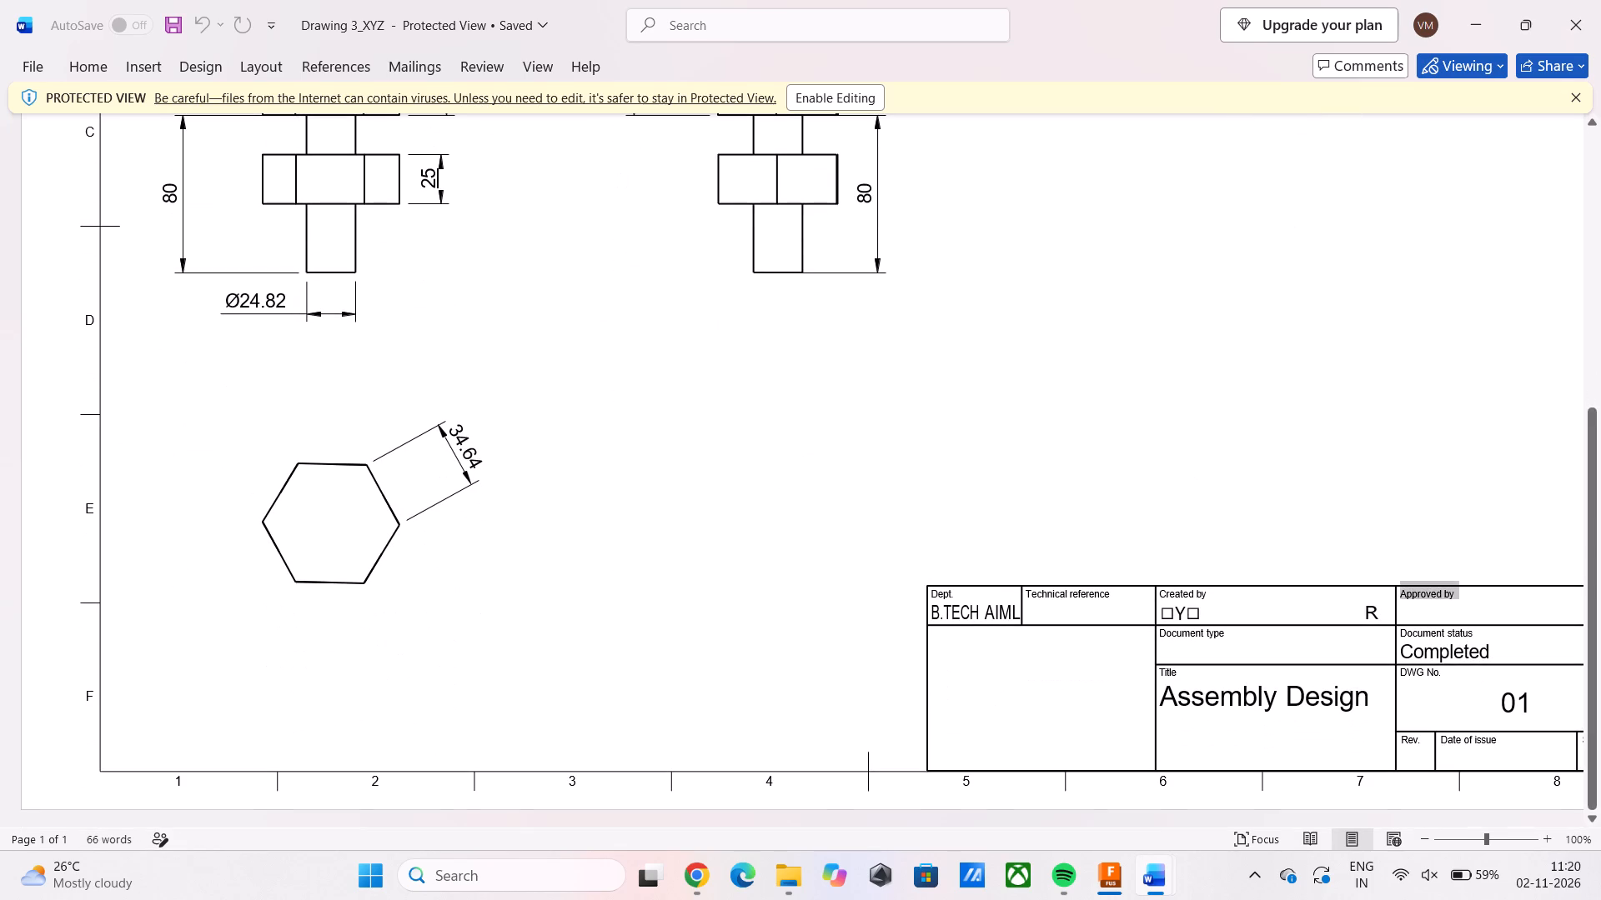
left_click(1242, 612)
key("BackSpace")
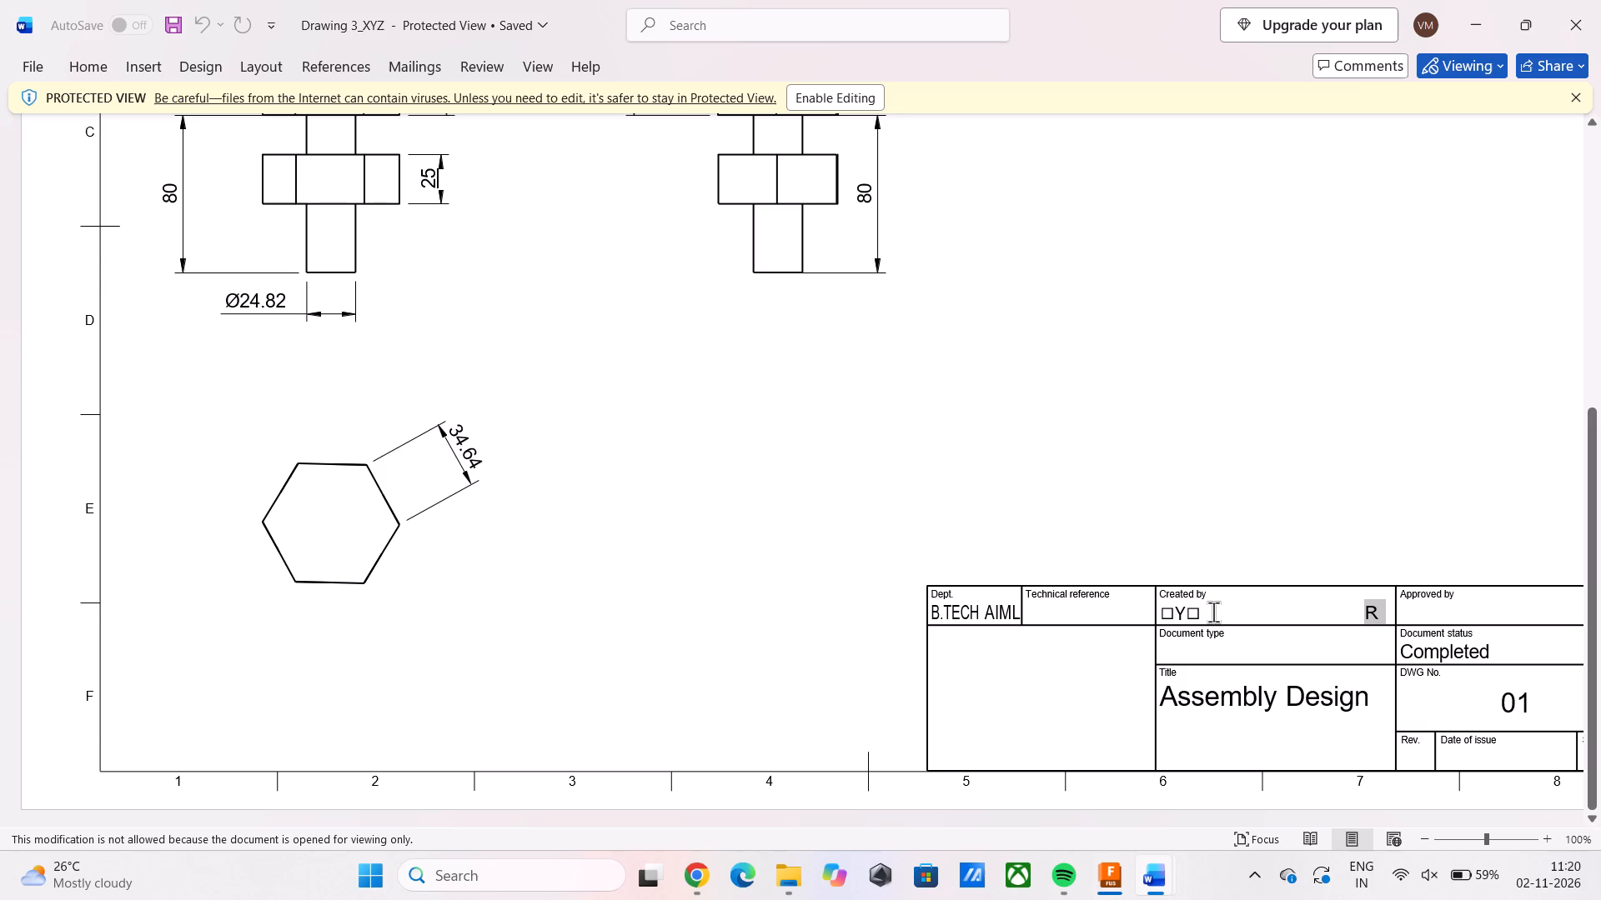
Enable editing for the converted Drawing 3_XYZ document.
left_click(847, 103)
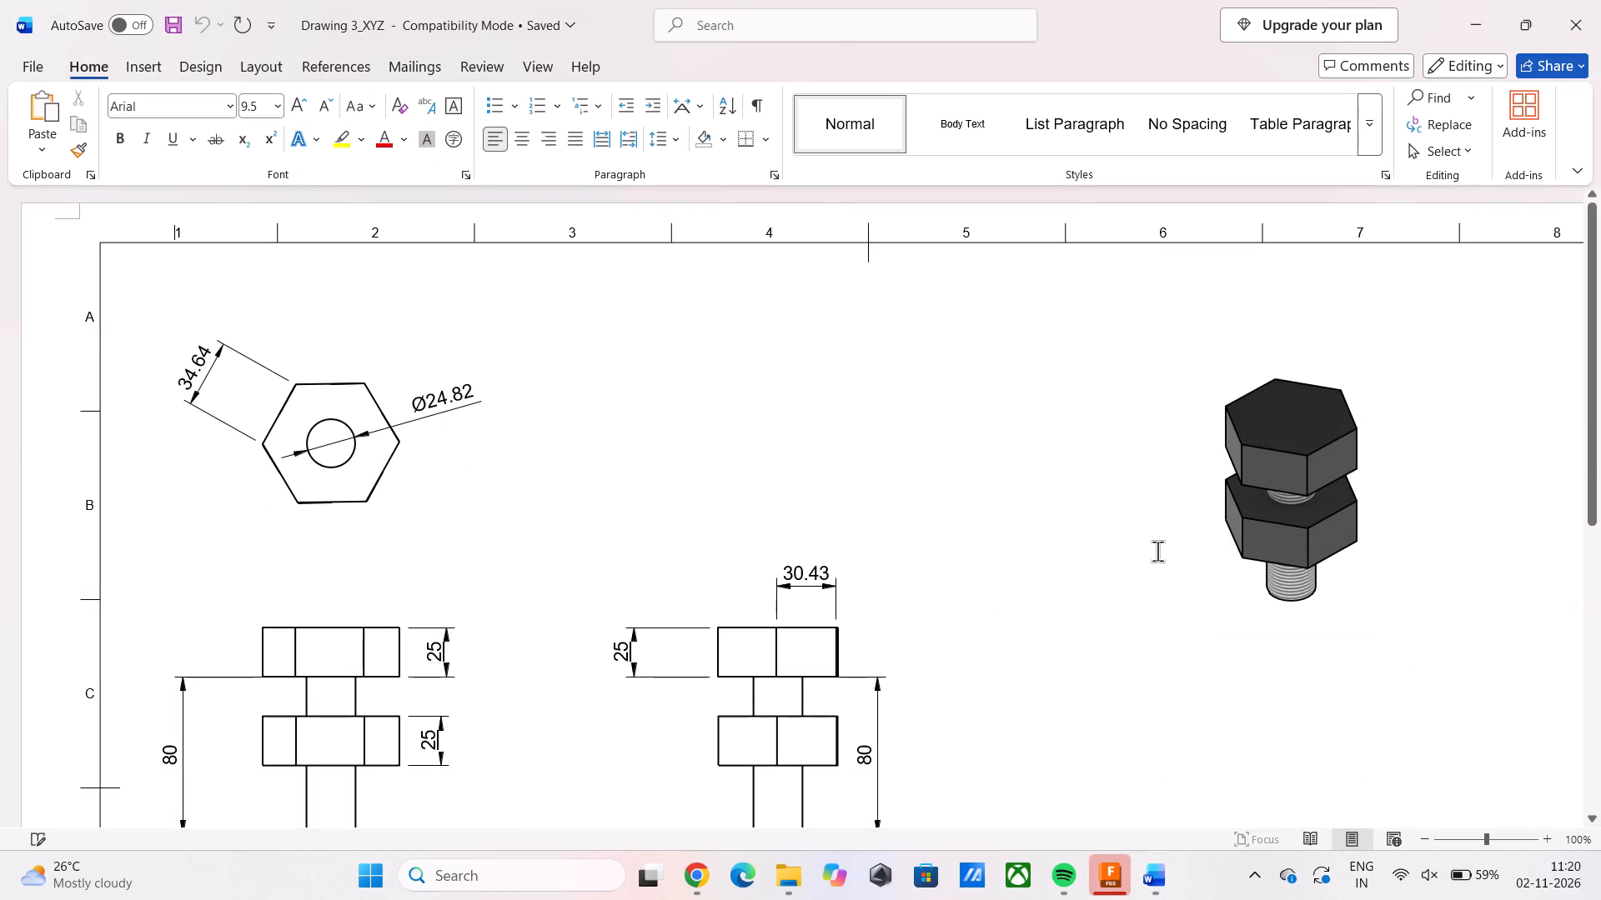
Delete the stray R in the title block's Created by cell, undoing the extra deletion in the Approved by label.
scroll(1157, 551, "down", 20)
scroll(1157, 551, "down", 7)
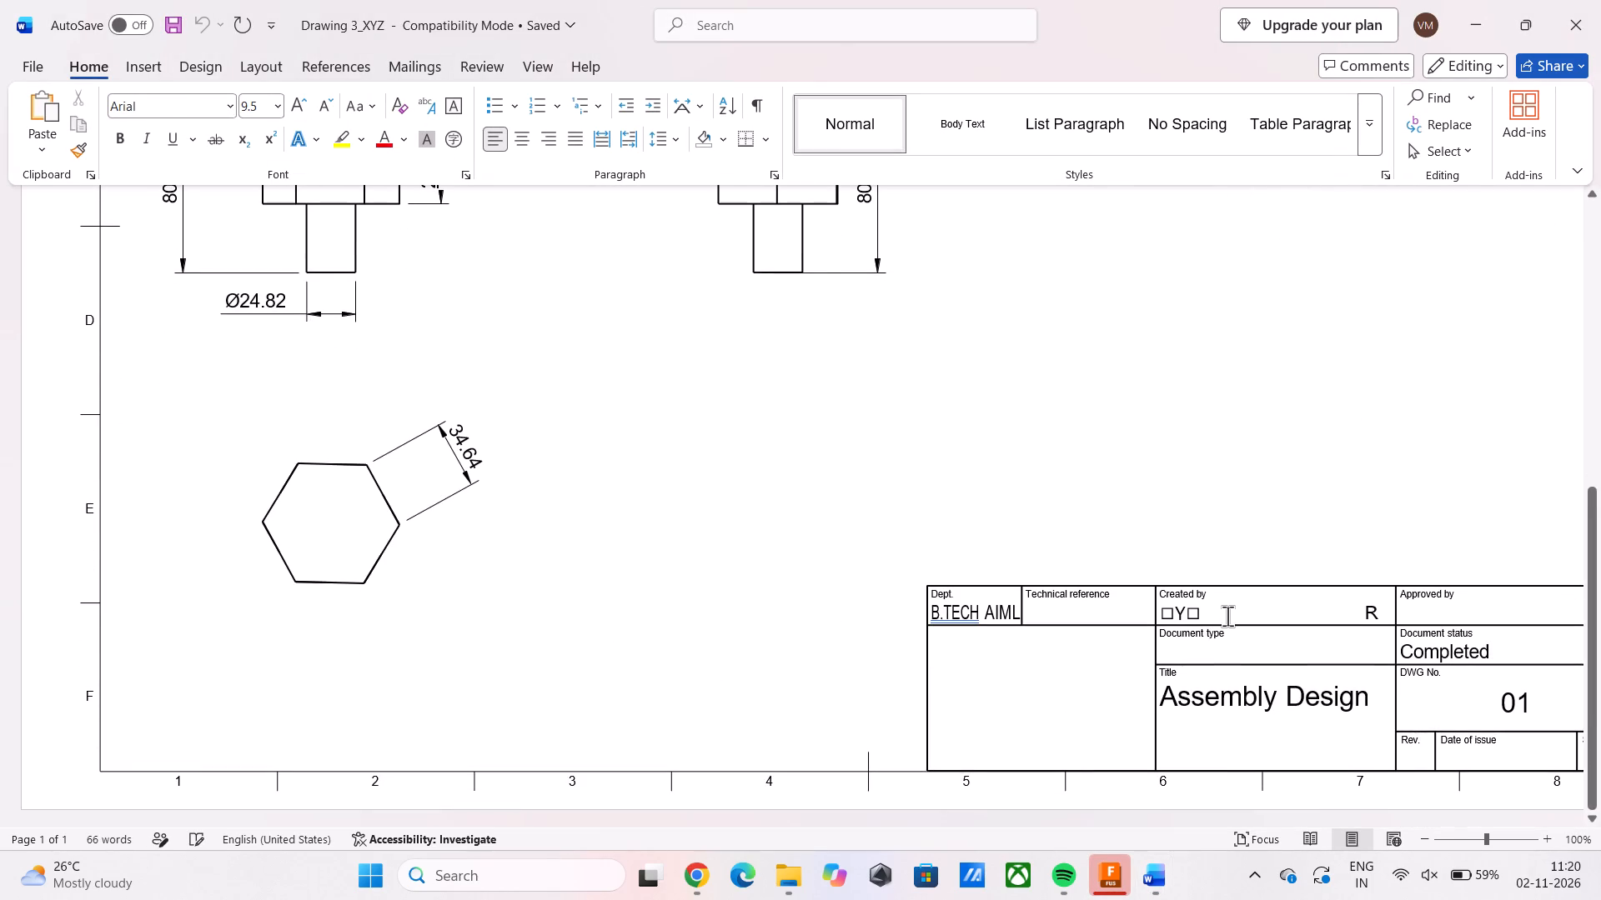
left_click(1227, 616)
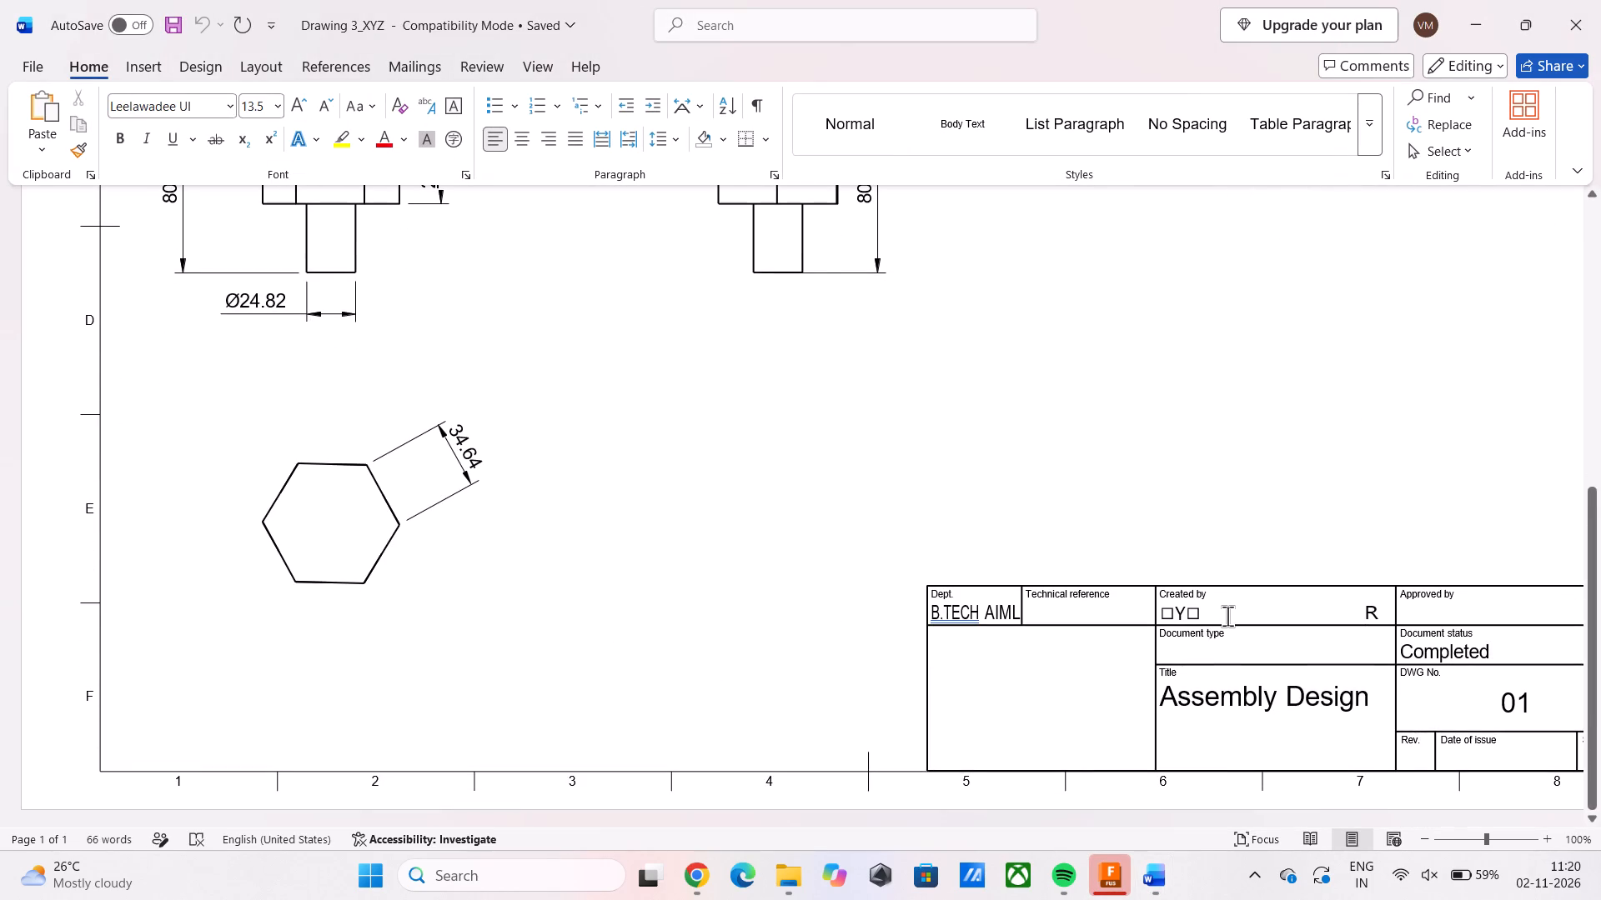
key("Right")
key("BackSpace")
key("BackSpace")
key("BackSpace")
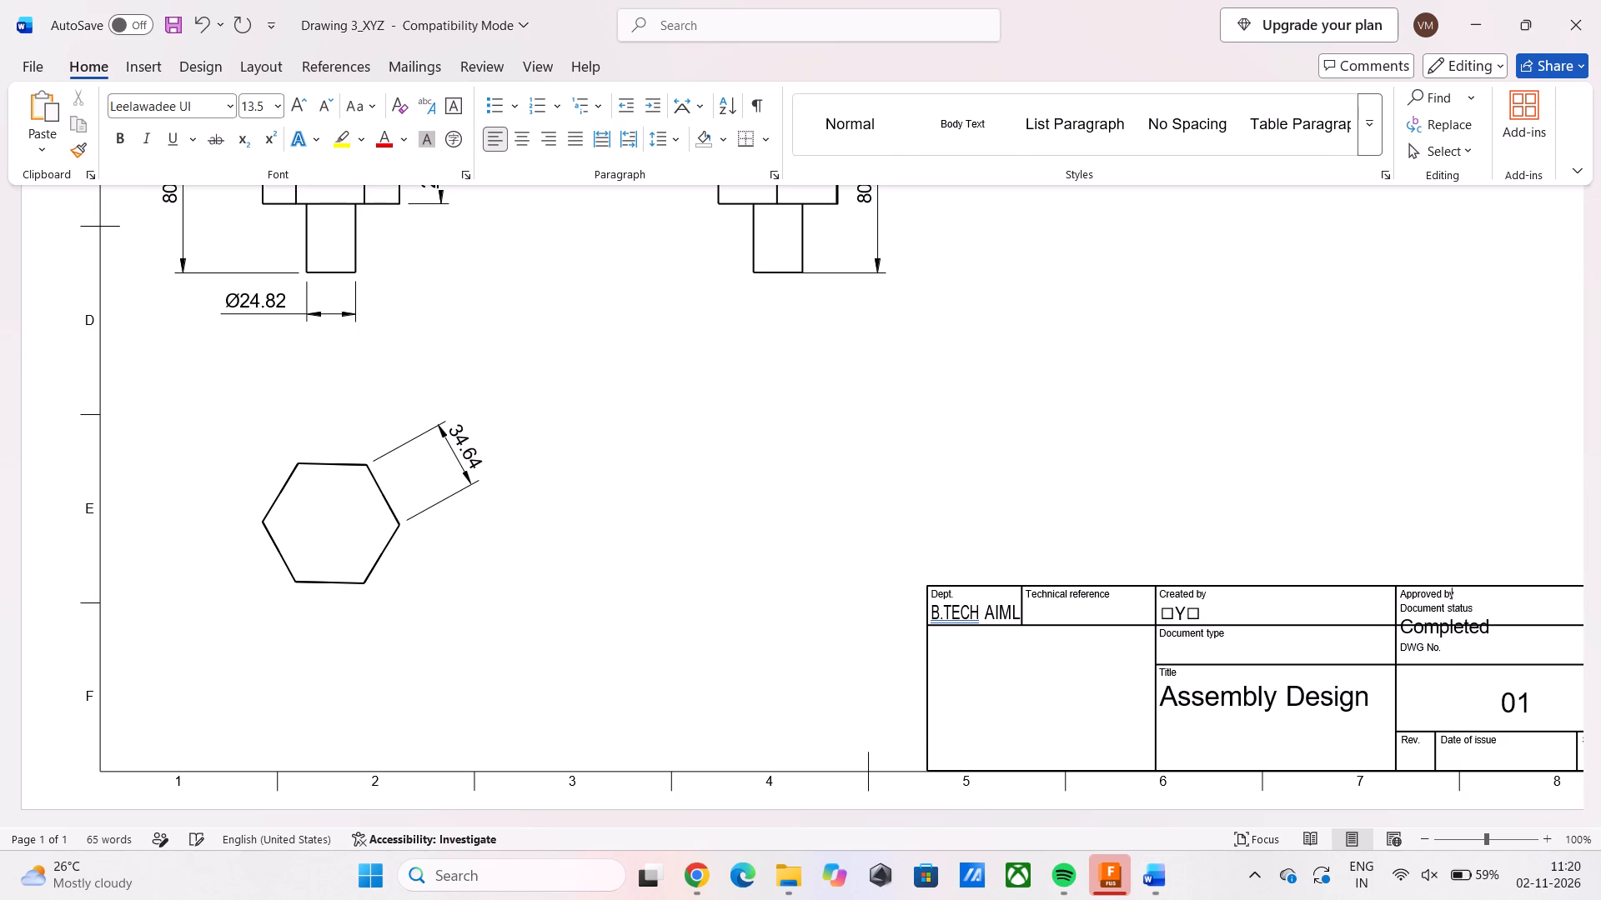
key("BackSpace")
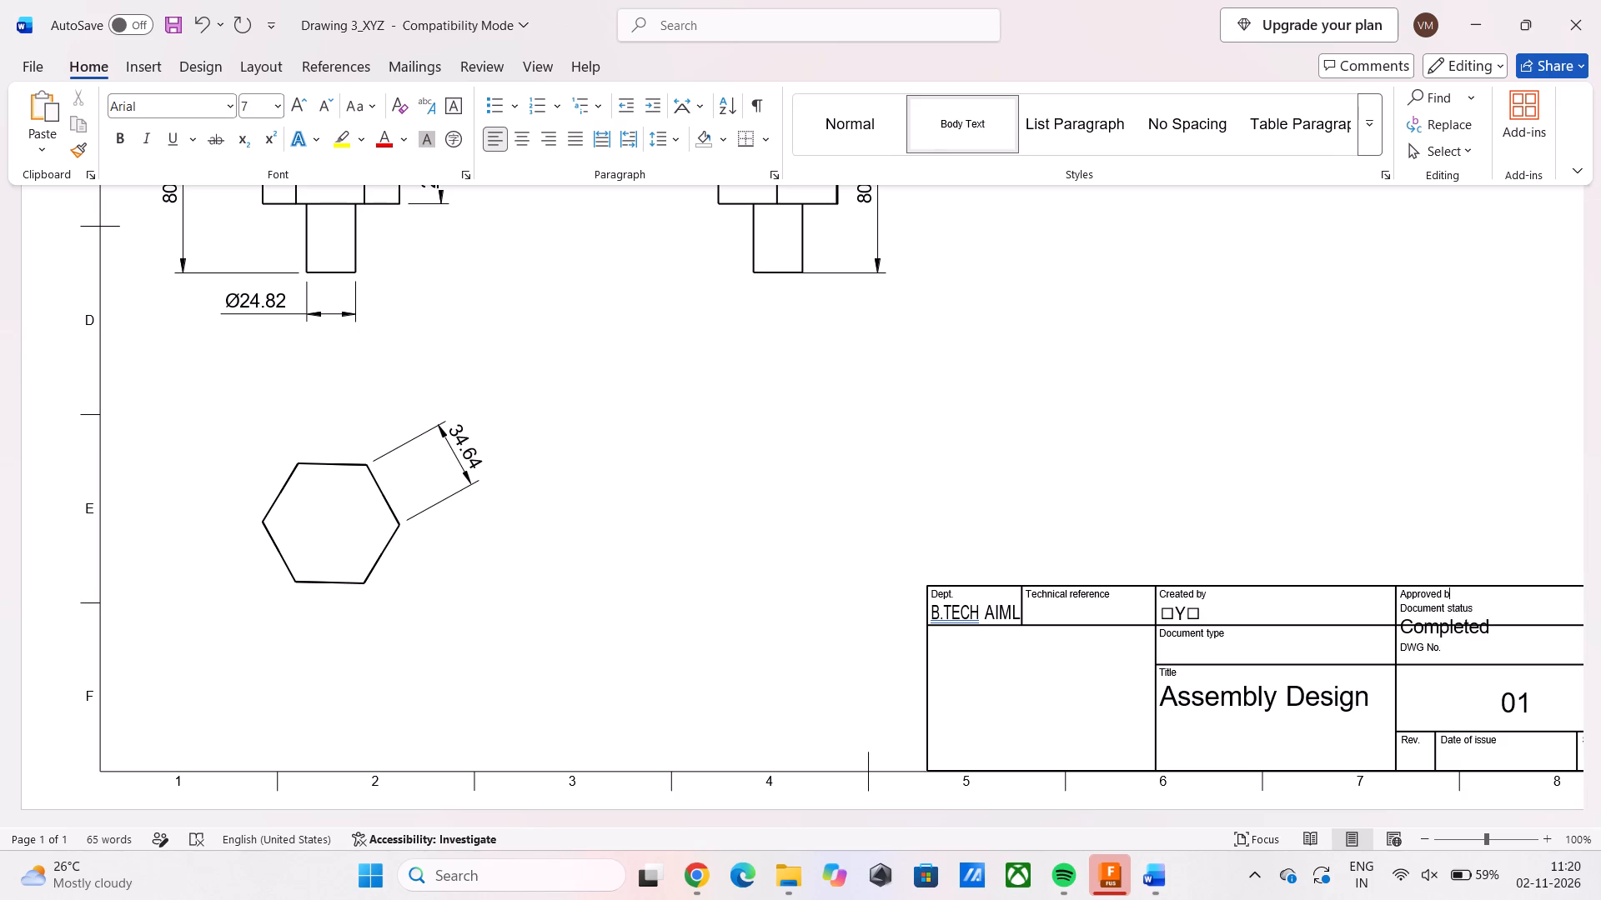
key("ctrl+z")
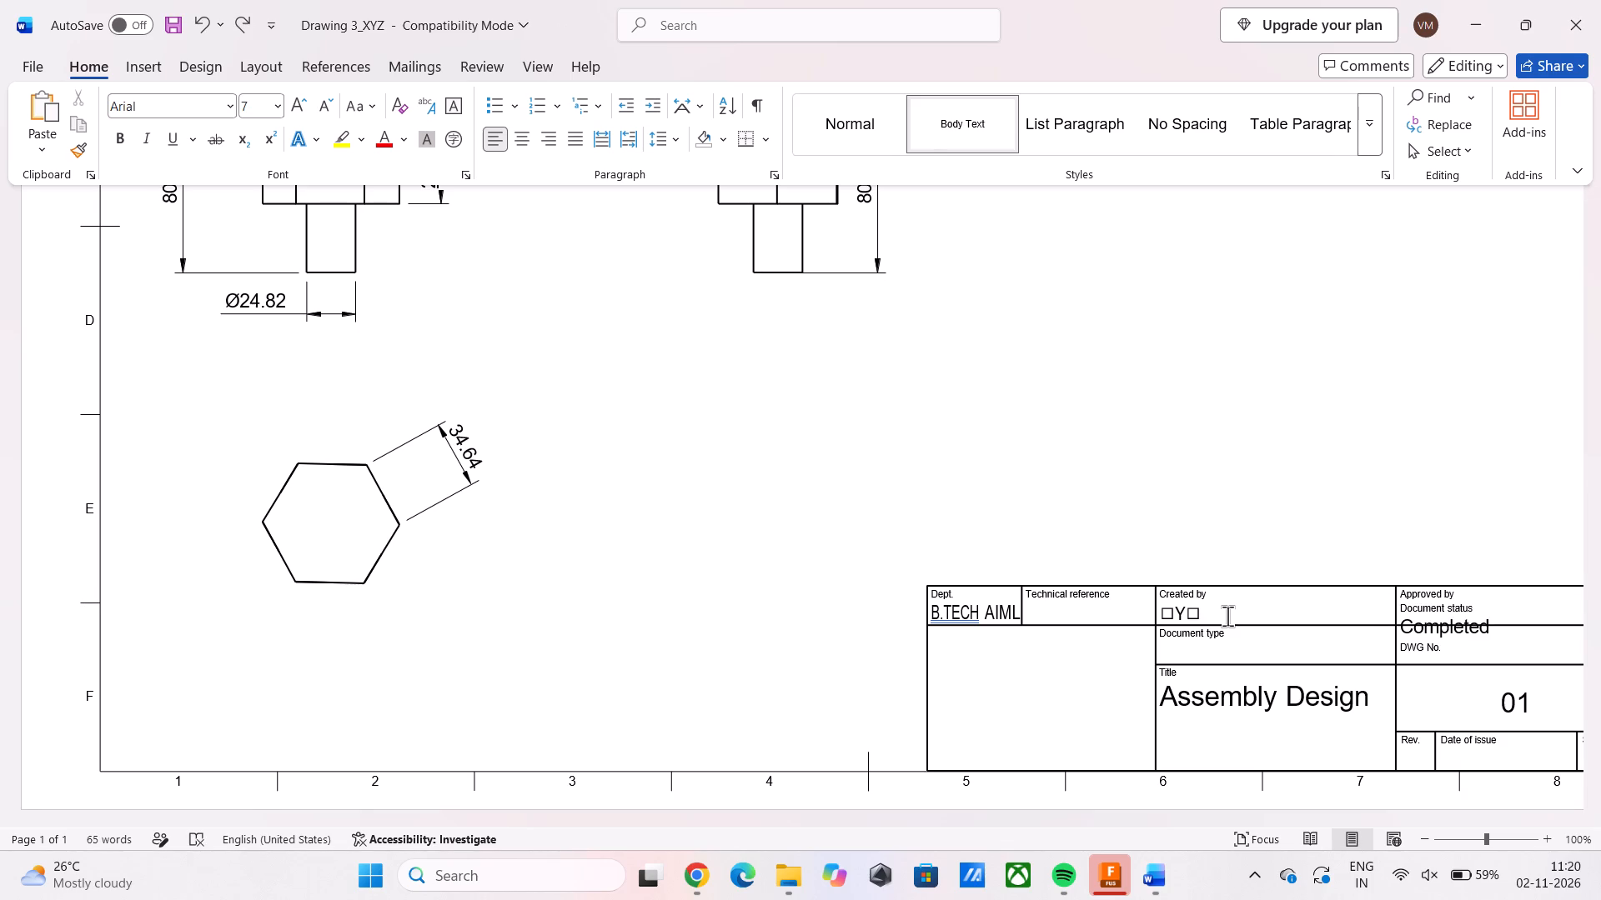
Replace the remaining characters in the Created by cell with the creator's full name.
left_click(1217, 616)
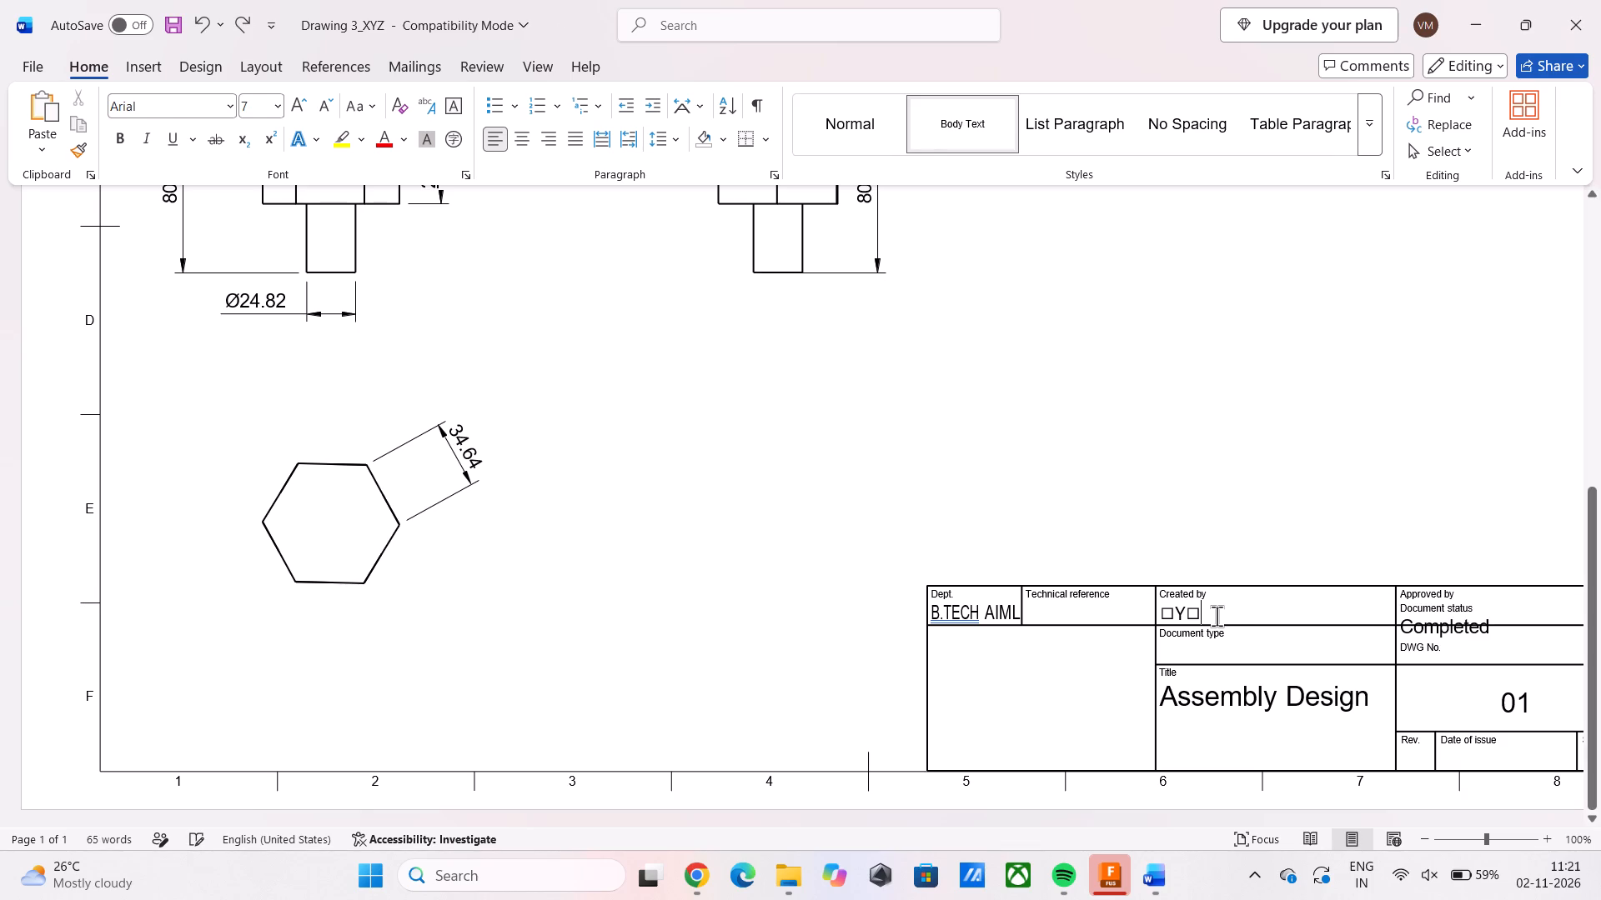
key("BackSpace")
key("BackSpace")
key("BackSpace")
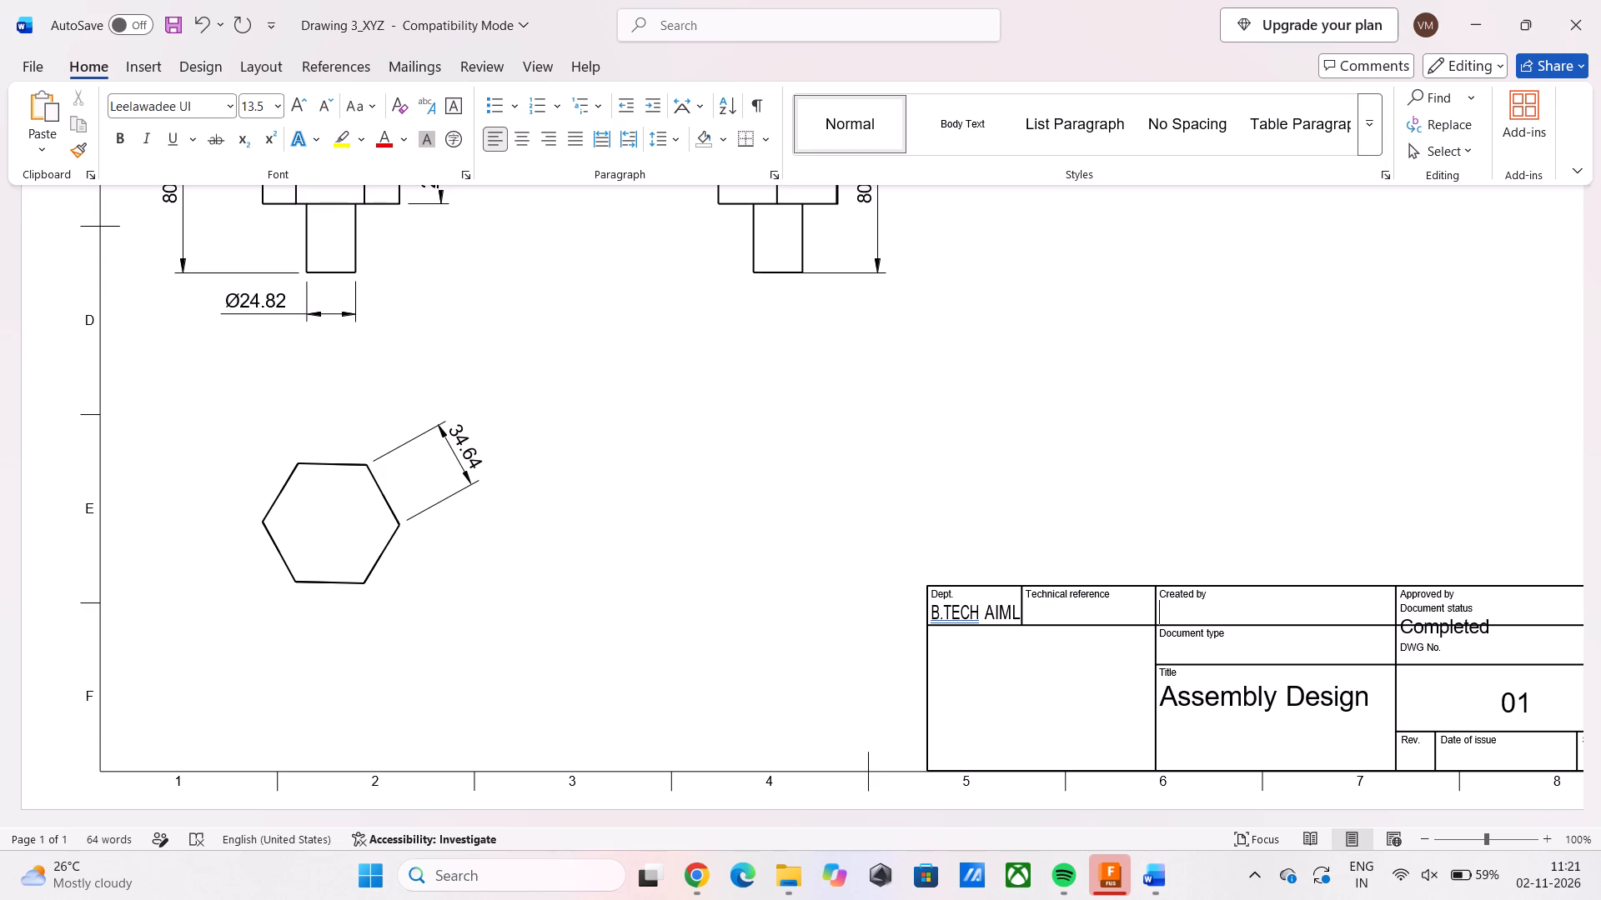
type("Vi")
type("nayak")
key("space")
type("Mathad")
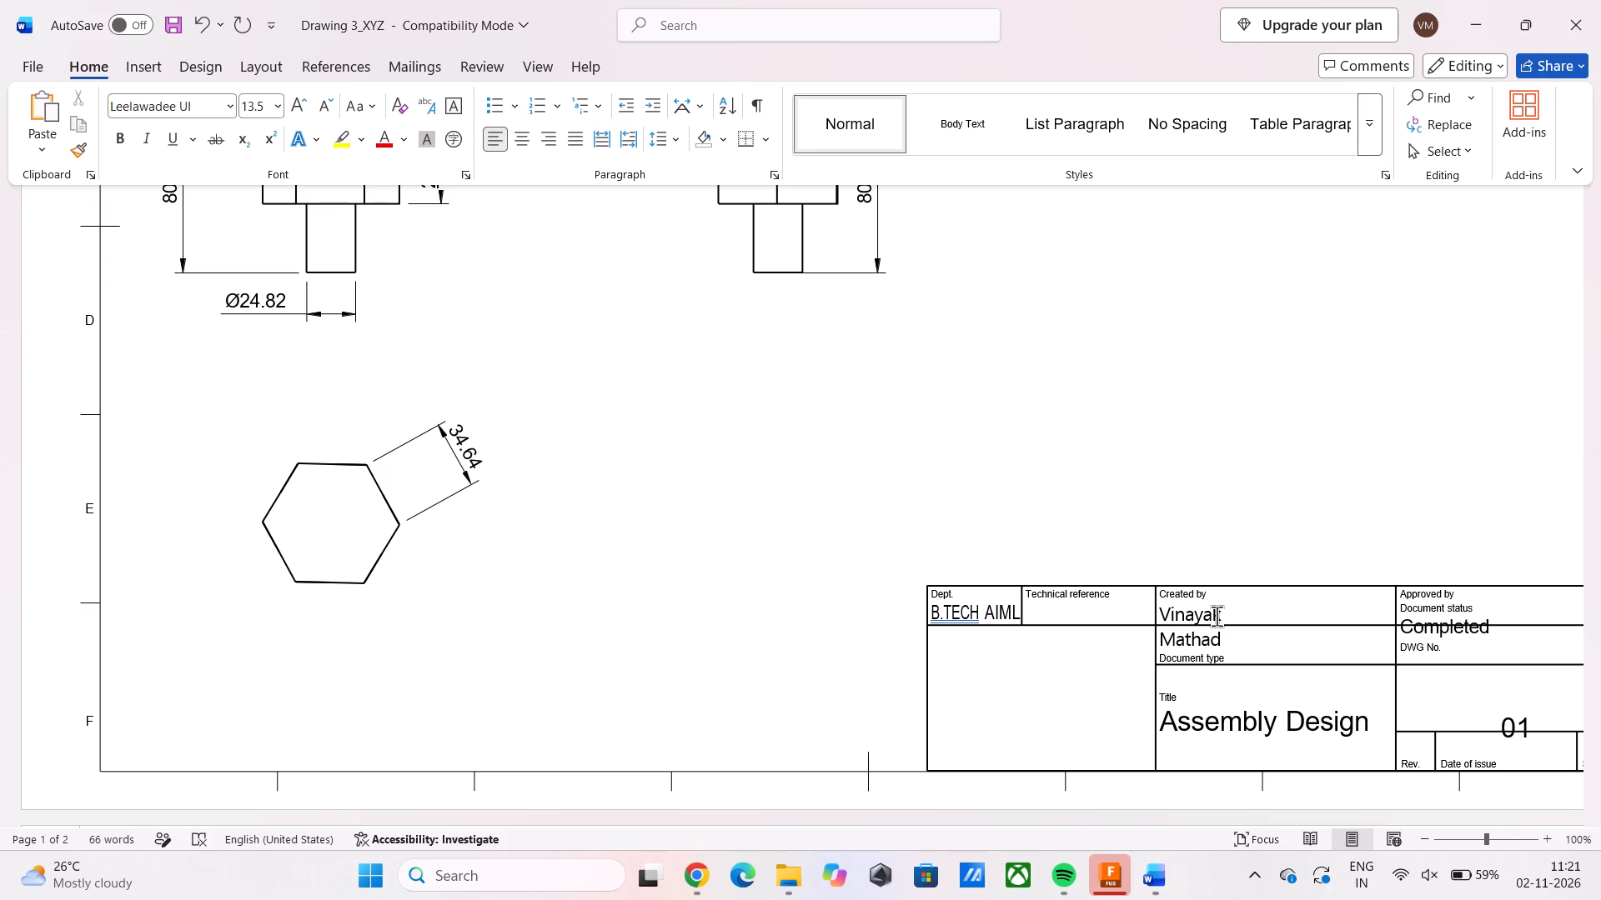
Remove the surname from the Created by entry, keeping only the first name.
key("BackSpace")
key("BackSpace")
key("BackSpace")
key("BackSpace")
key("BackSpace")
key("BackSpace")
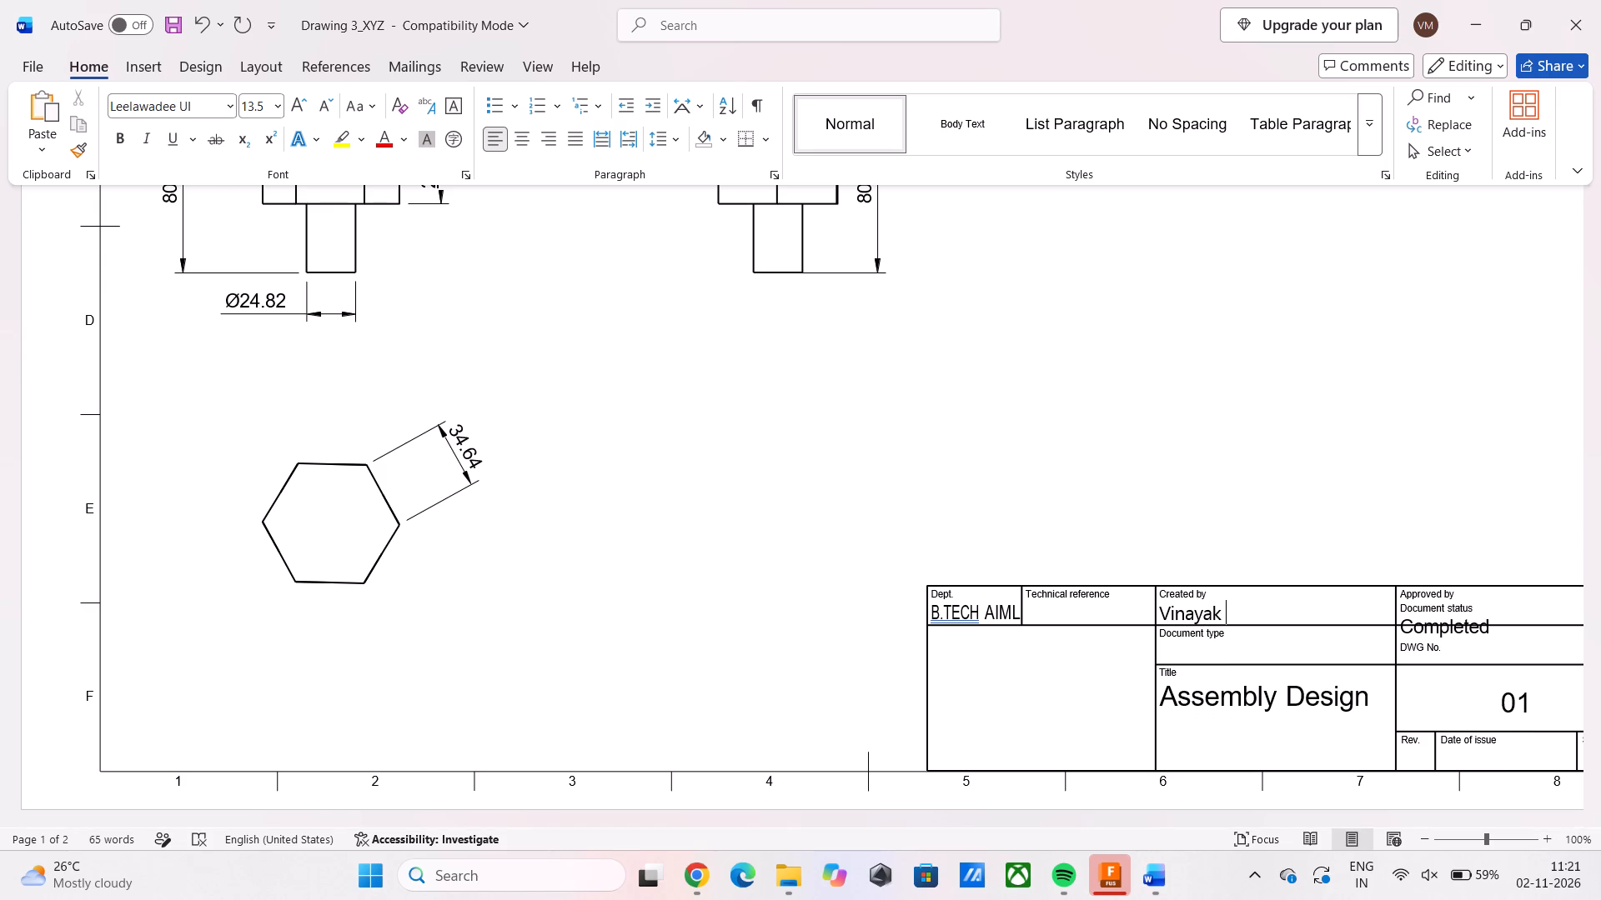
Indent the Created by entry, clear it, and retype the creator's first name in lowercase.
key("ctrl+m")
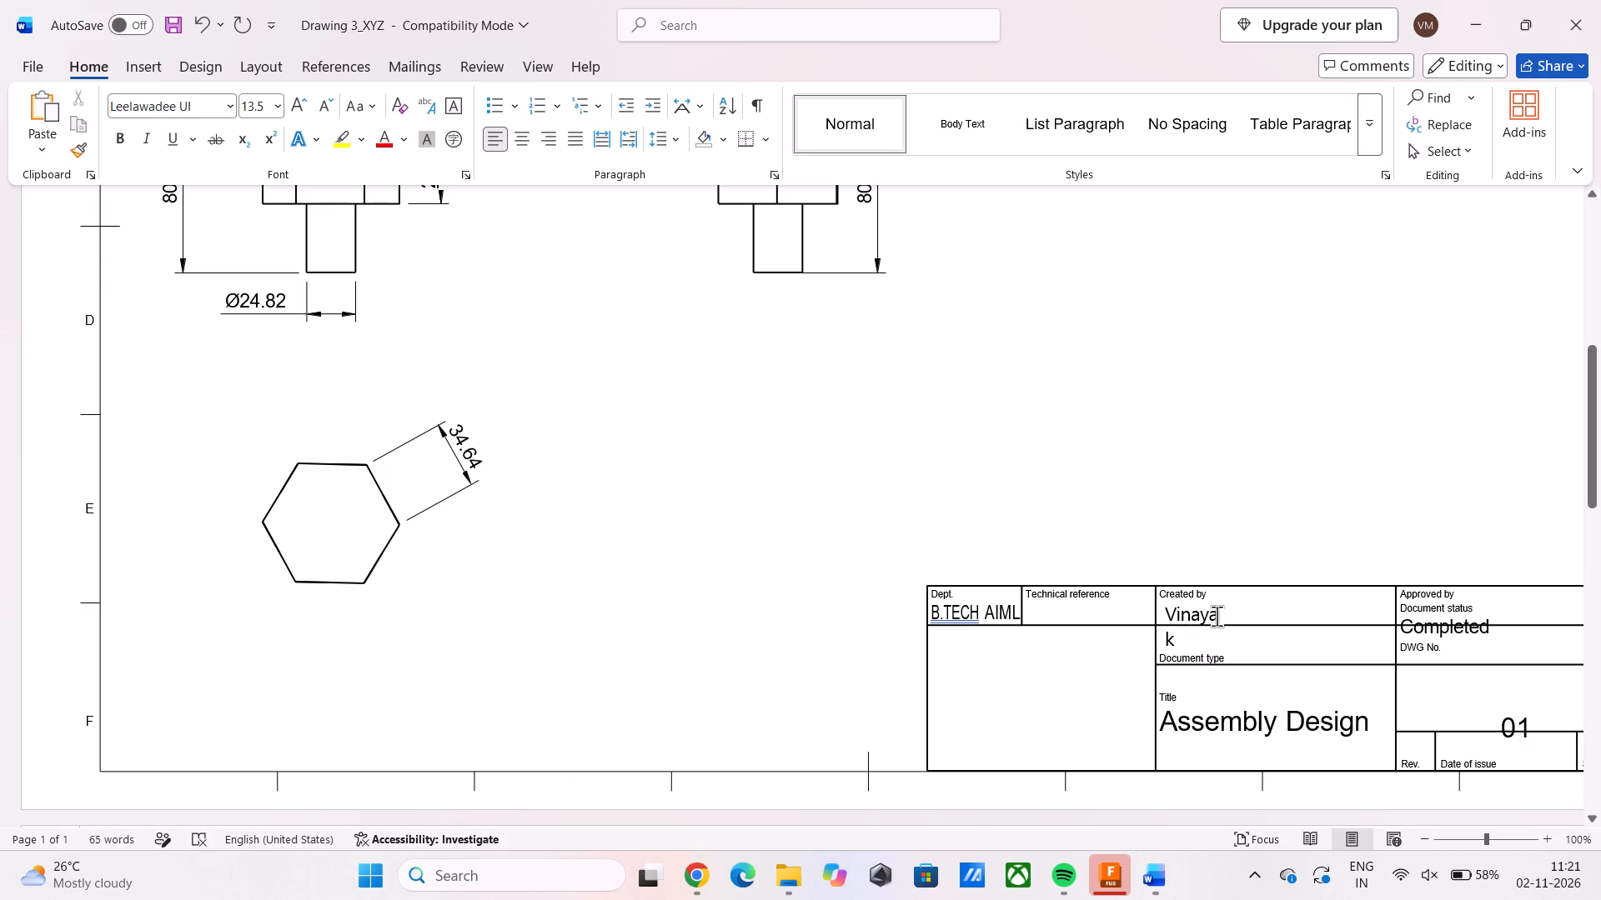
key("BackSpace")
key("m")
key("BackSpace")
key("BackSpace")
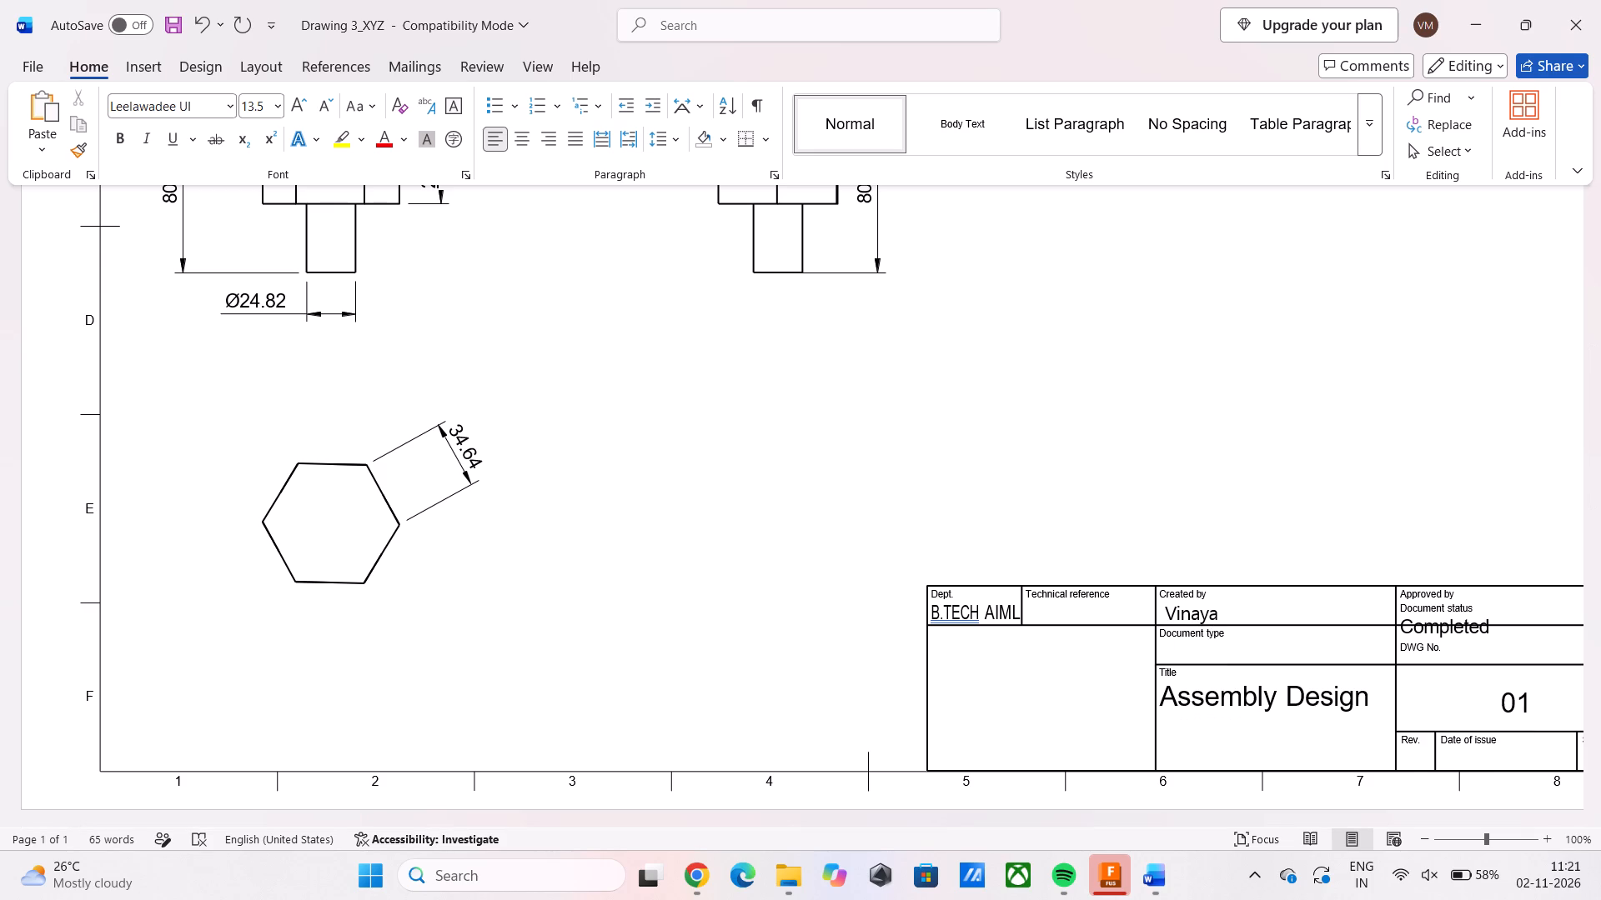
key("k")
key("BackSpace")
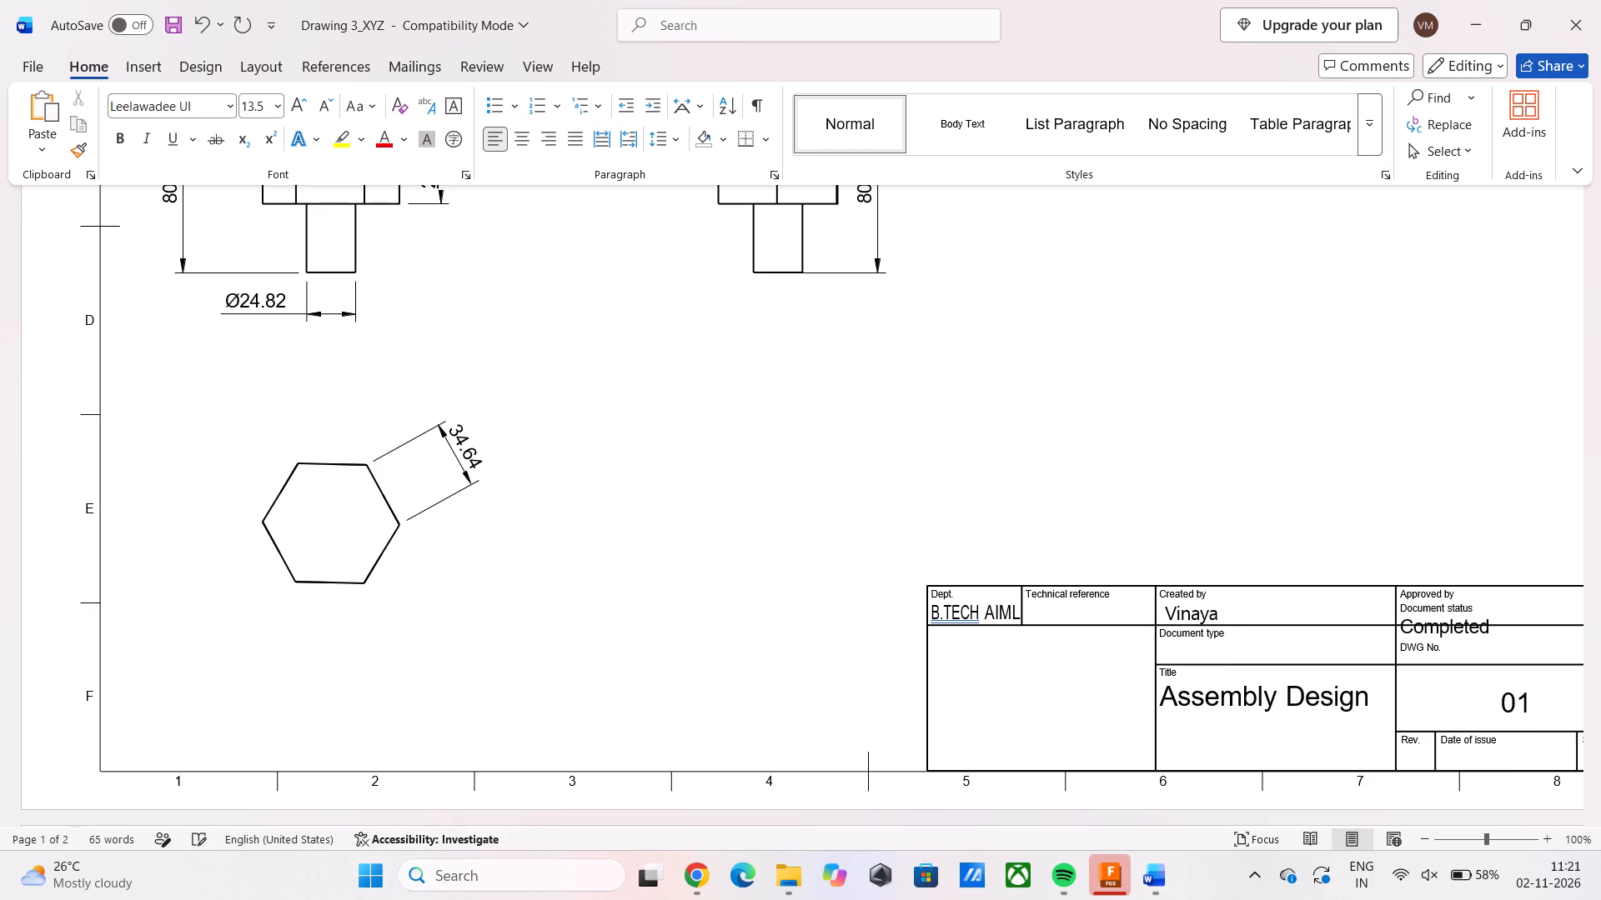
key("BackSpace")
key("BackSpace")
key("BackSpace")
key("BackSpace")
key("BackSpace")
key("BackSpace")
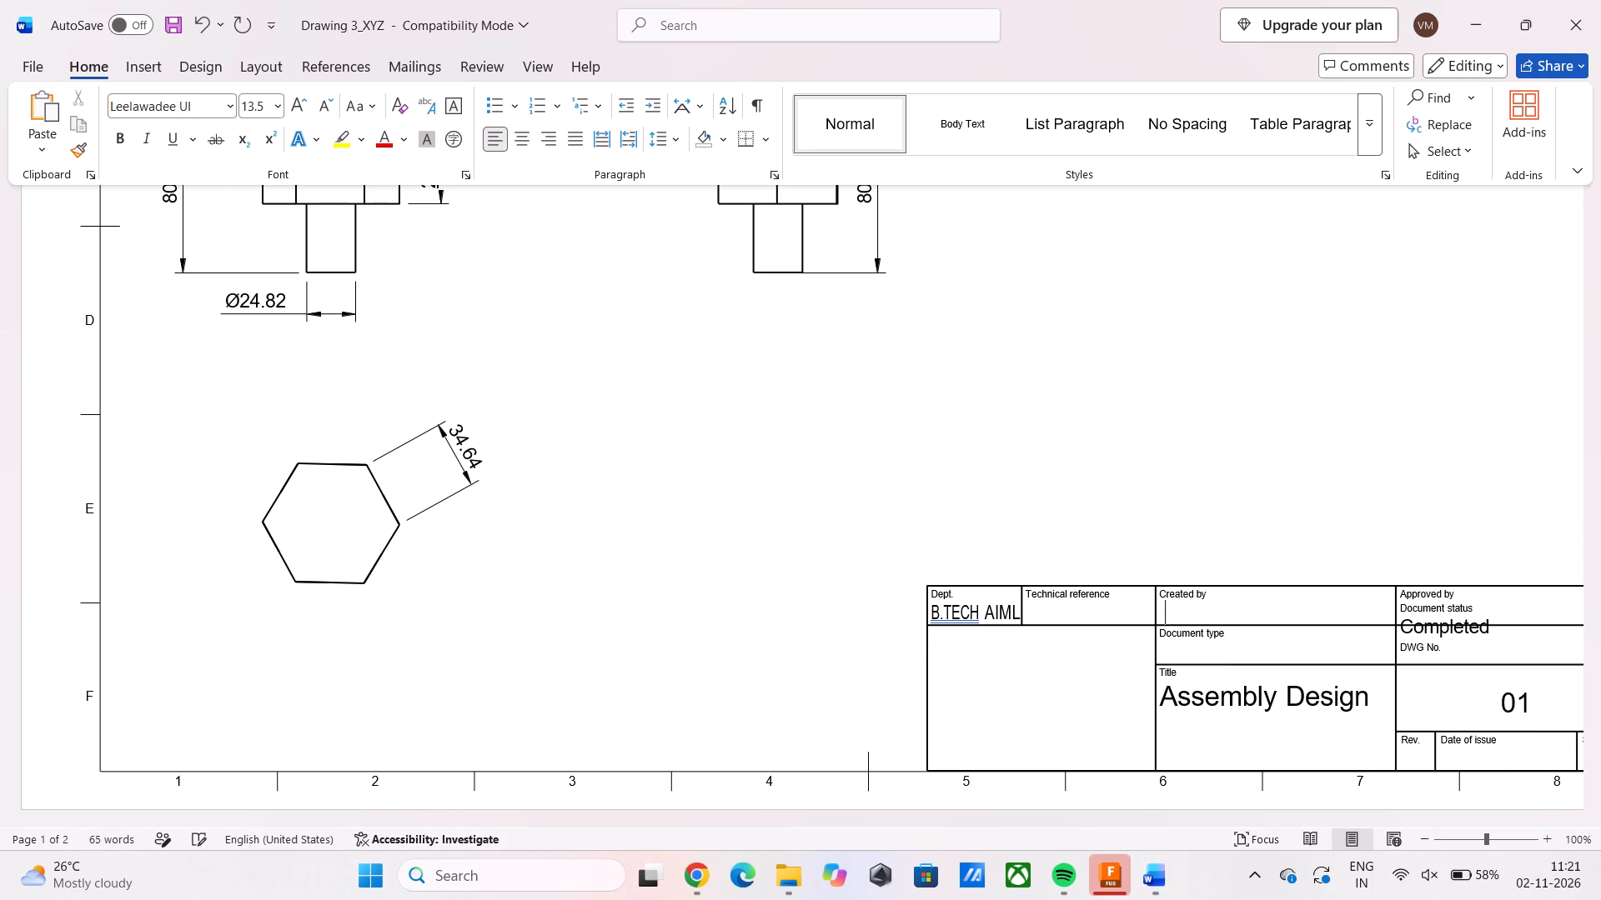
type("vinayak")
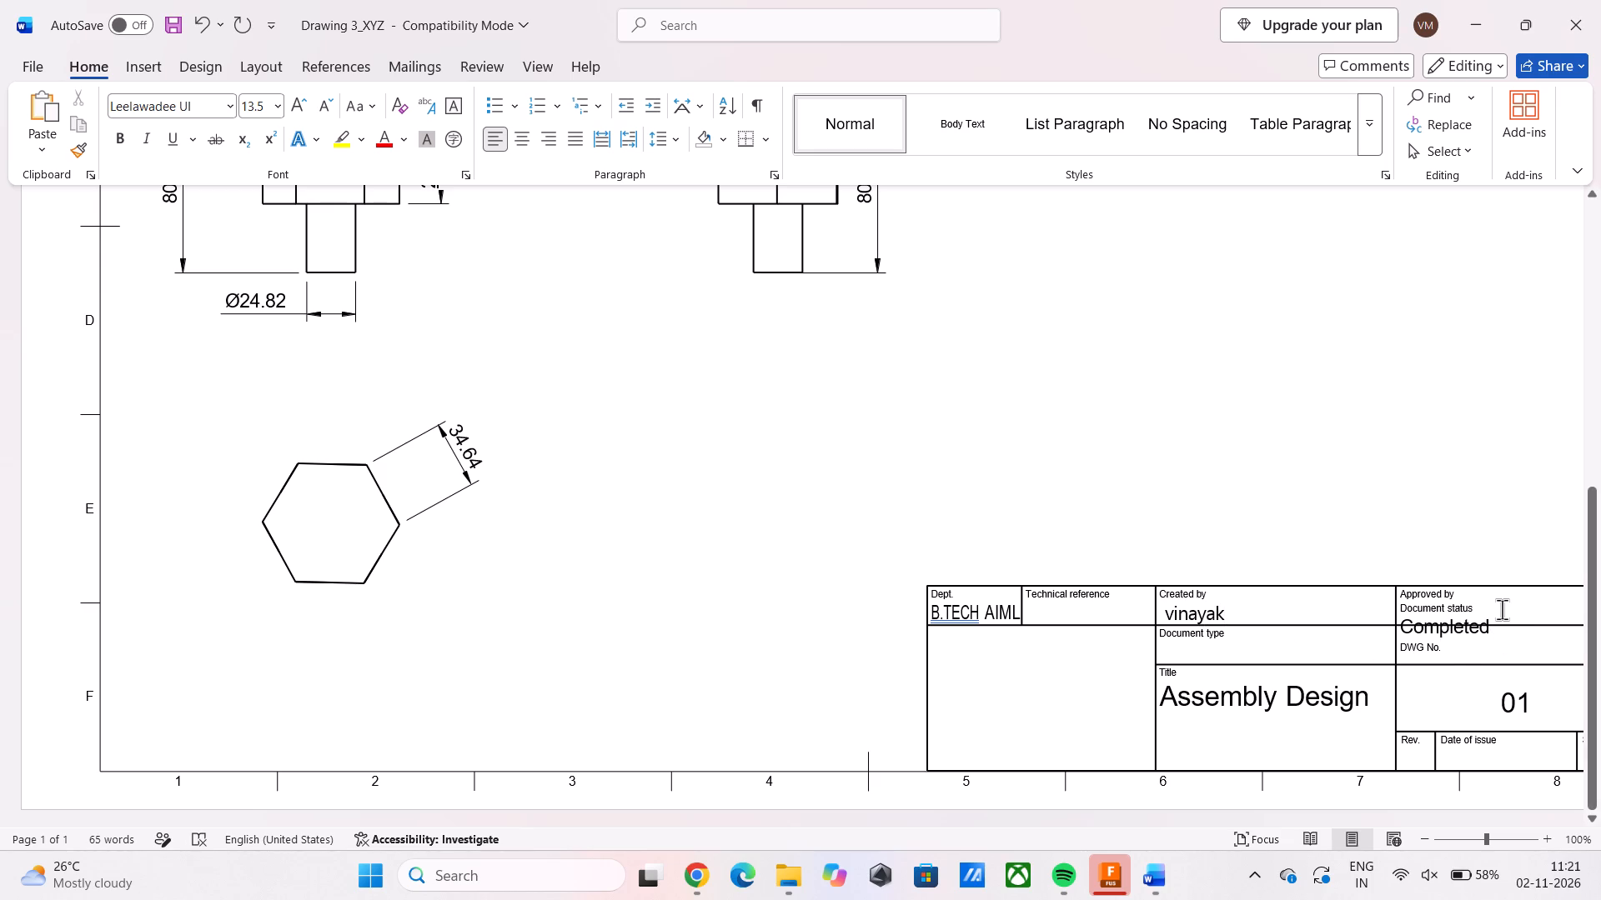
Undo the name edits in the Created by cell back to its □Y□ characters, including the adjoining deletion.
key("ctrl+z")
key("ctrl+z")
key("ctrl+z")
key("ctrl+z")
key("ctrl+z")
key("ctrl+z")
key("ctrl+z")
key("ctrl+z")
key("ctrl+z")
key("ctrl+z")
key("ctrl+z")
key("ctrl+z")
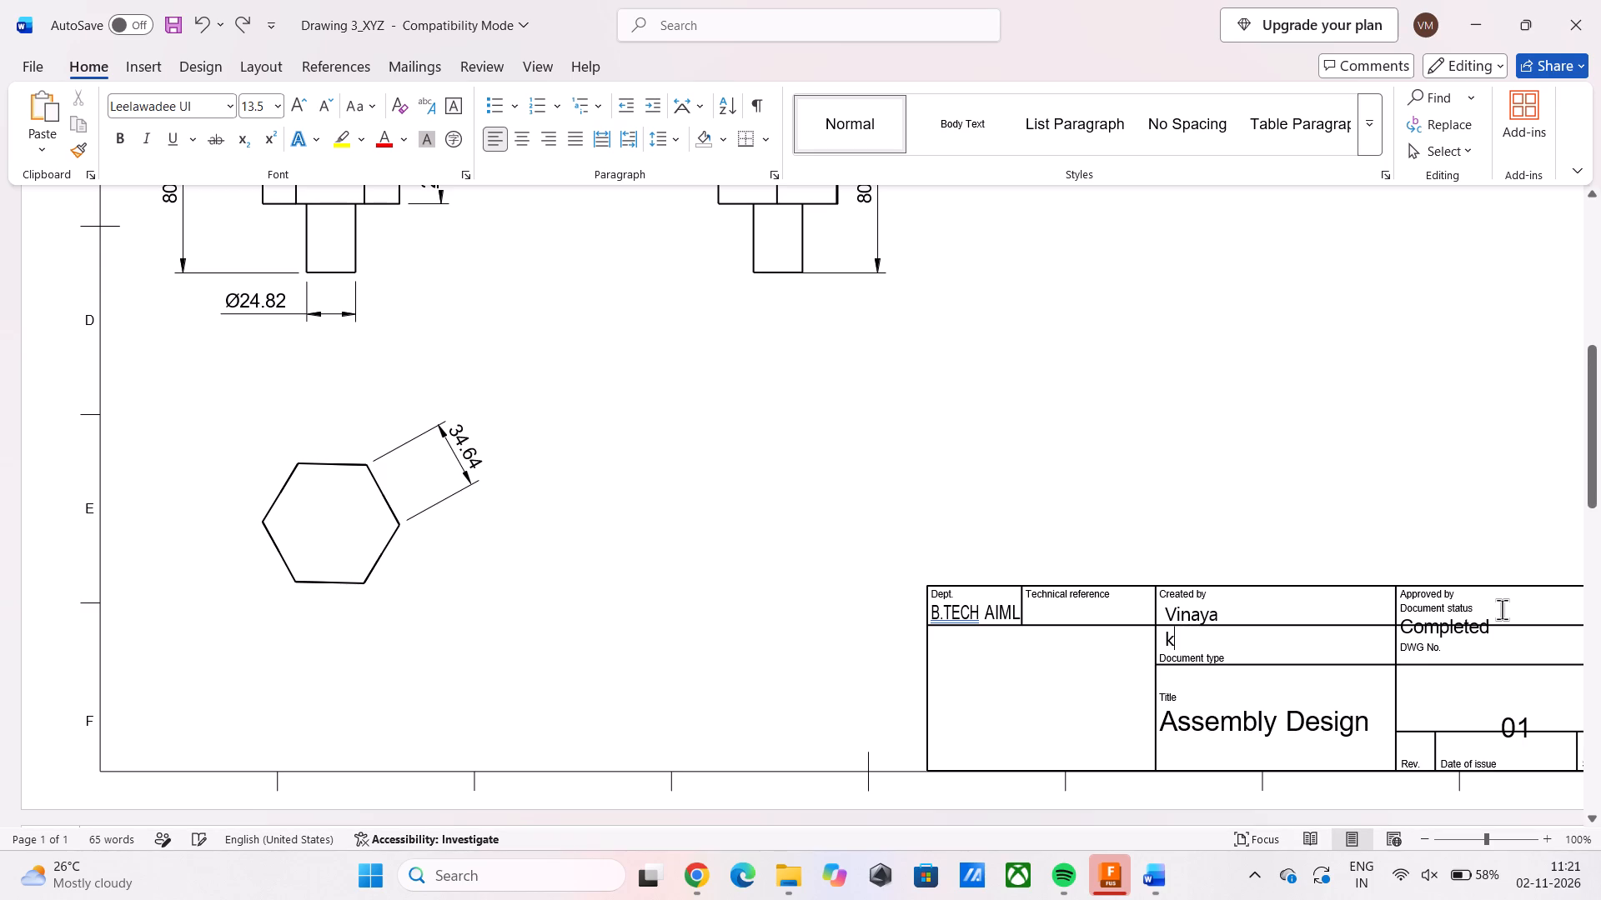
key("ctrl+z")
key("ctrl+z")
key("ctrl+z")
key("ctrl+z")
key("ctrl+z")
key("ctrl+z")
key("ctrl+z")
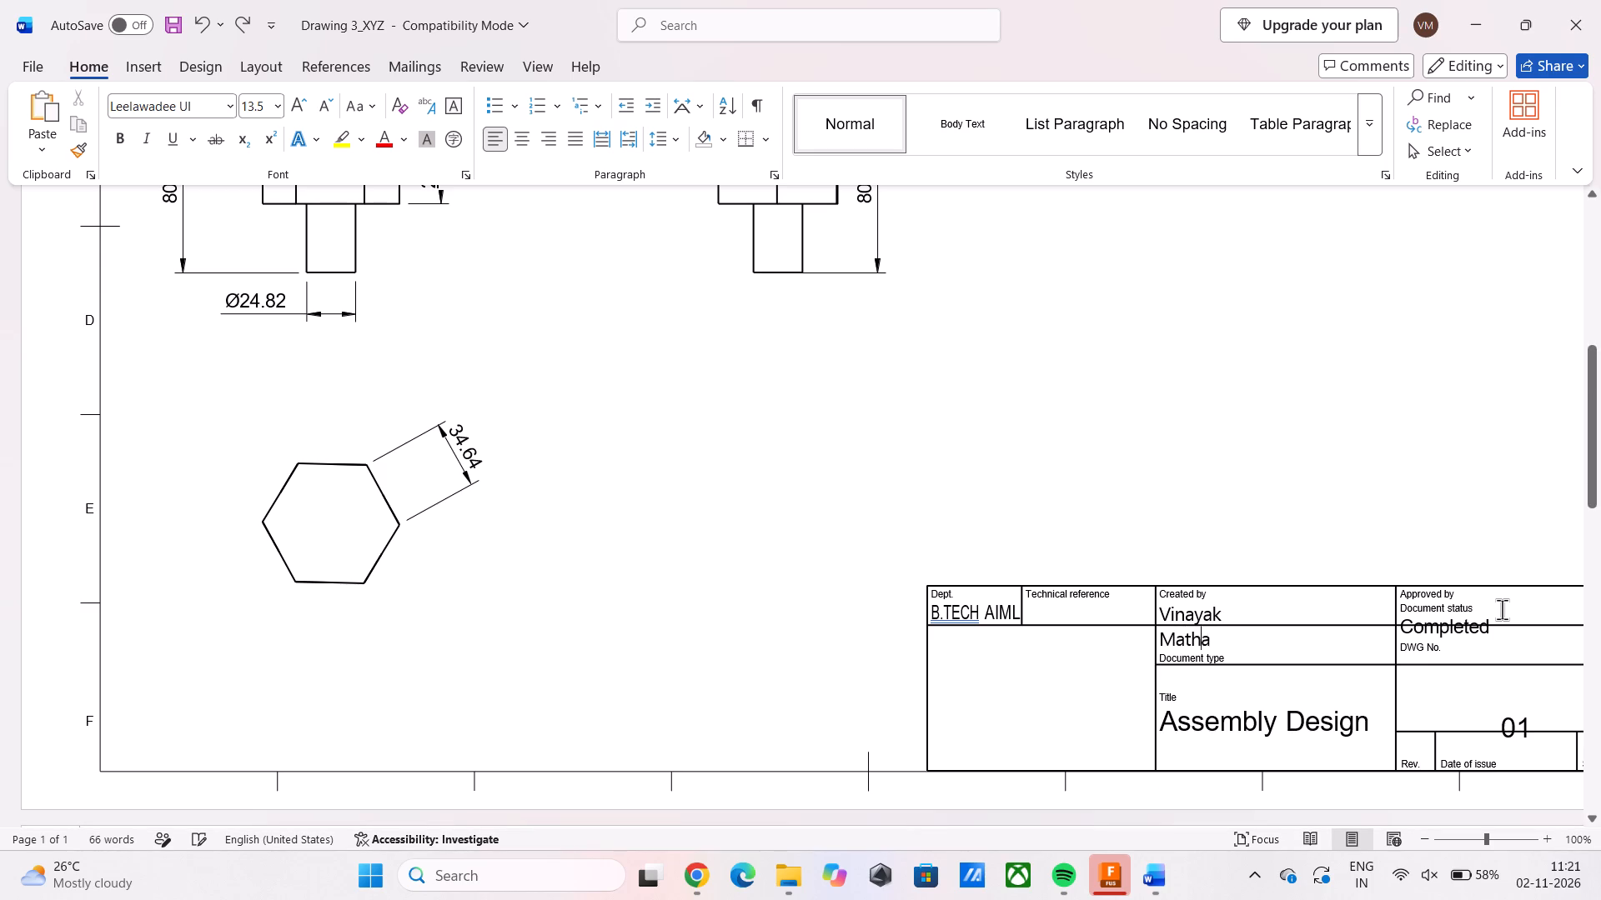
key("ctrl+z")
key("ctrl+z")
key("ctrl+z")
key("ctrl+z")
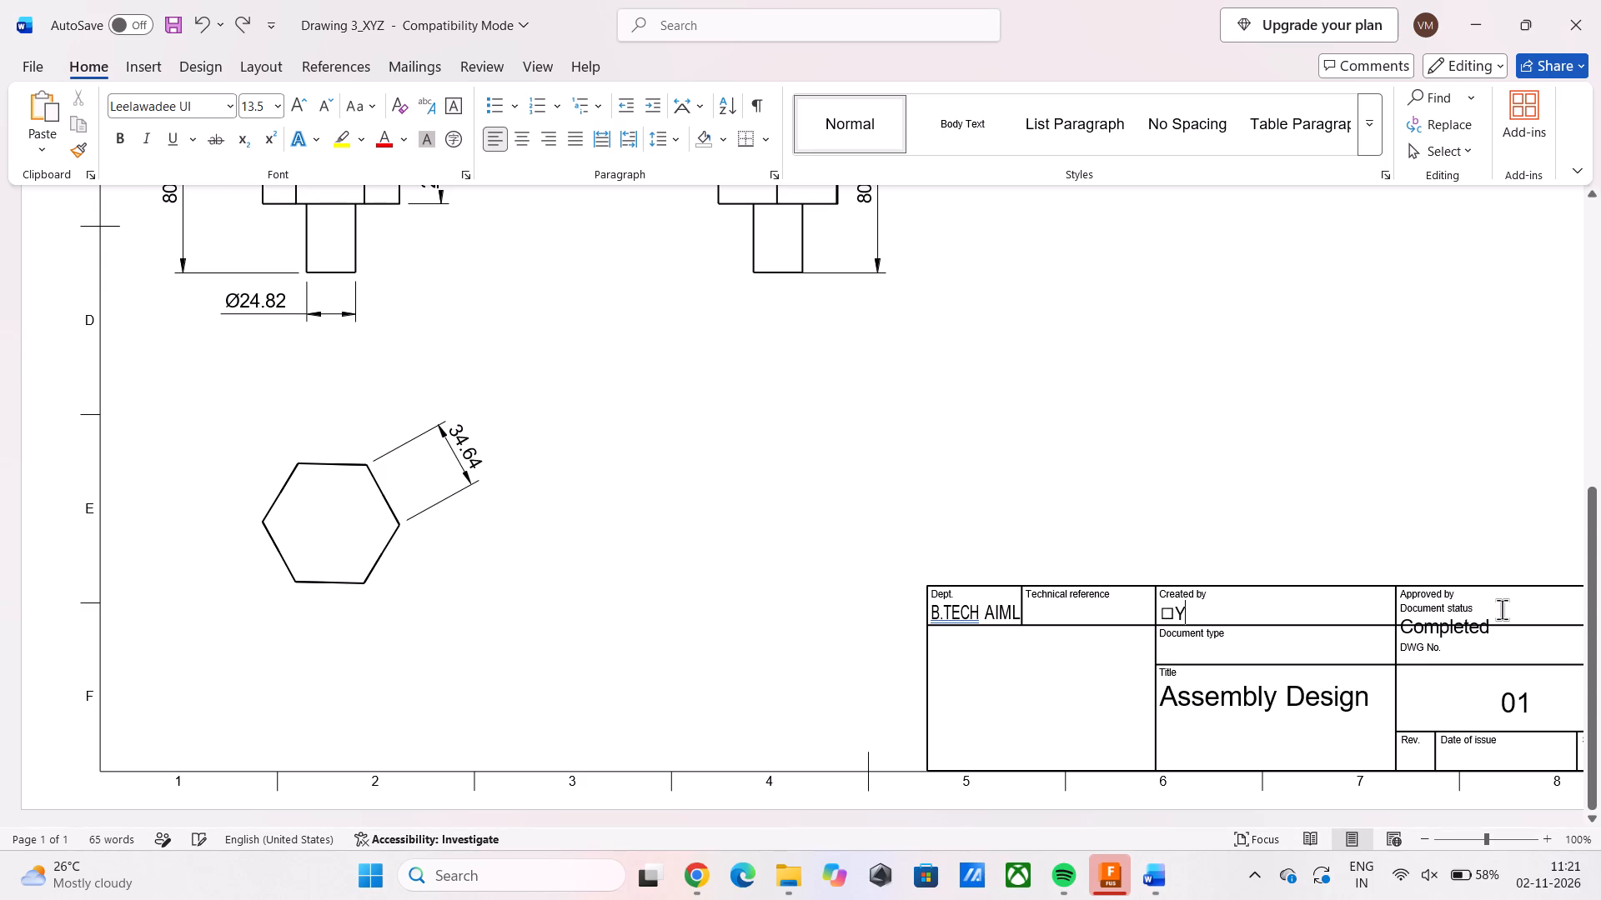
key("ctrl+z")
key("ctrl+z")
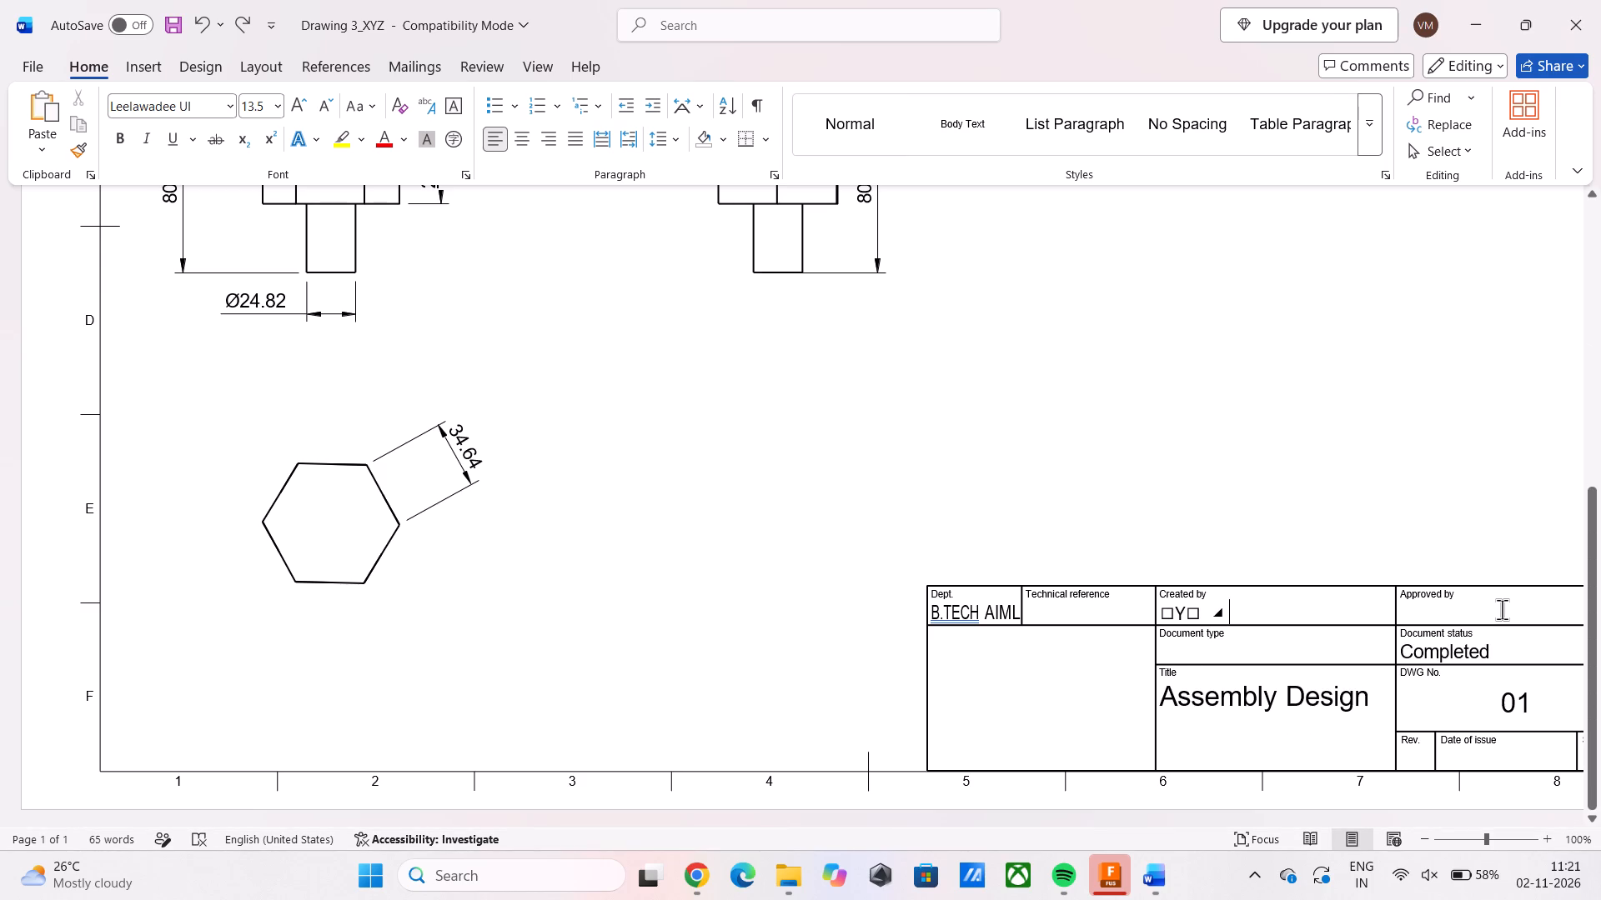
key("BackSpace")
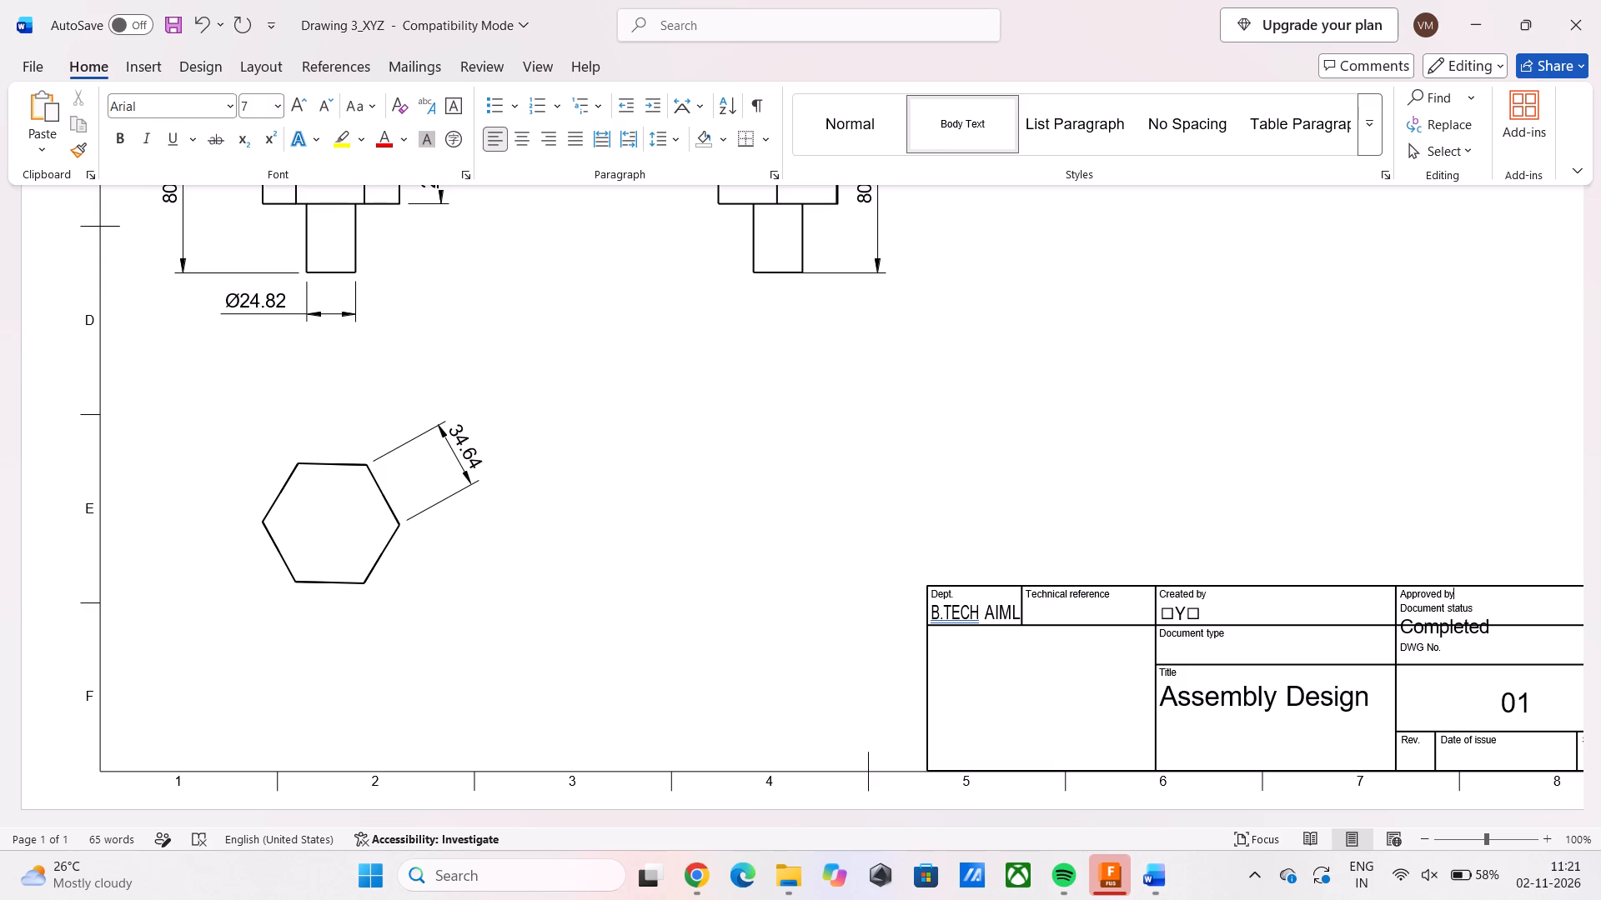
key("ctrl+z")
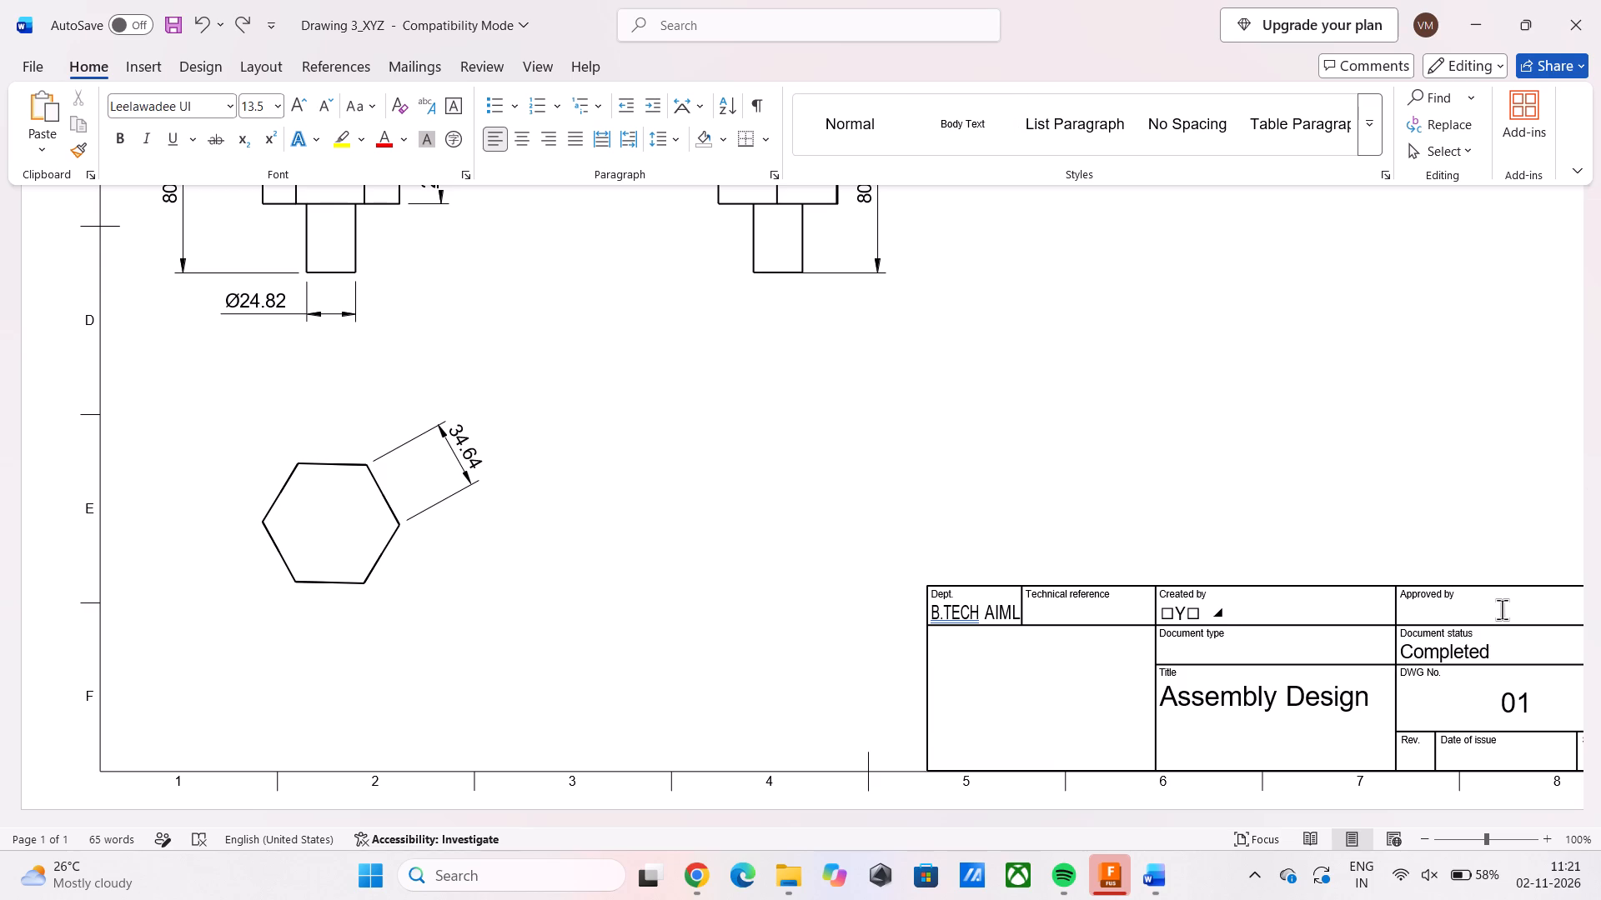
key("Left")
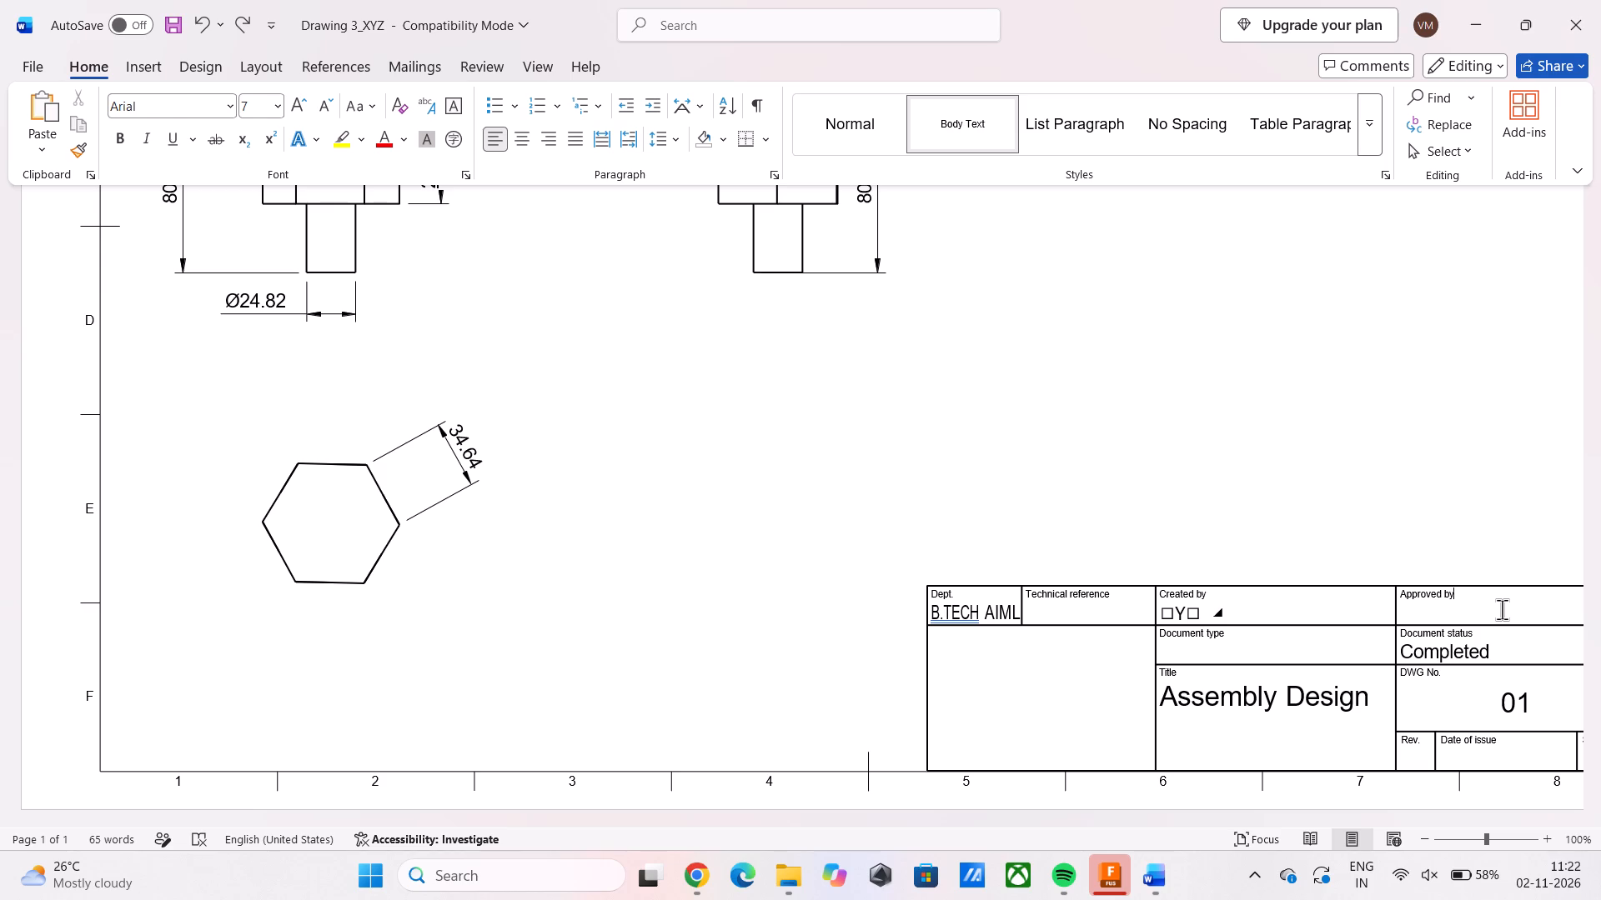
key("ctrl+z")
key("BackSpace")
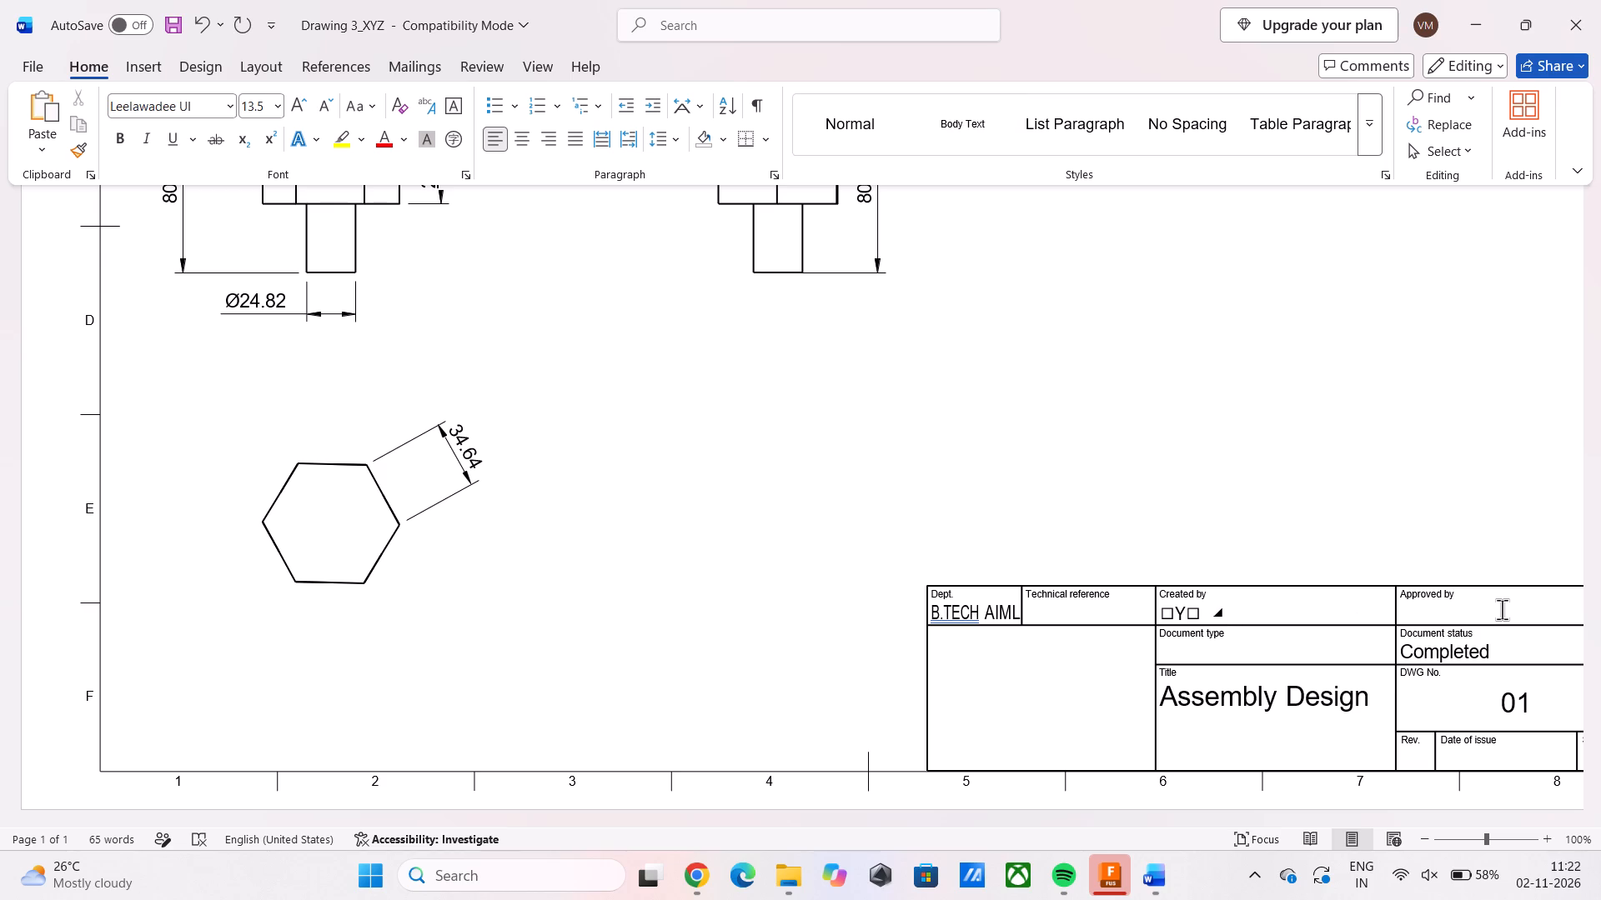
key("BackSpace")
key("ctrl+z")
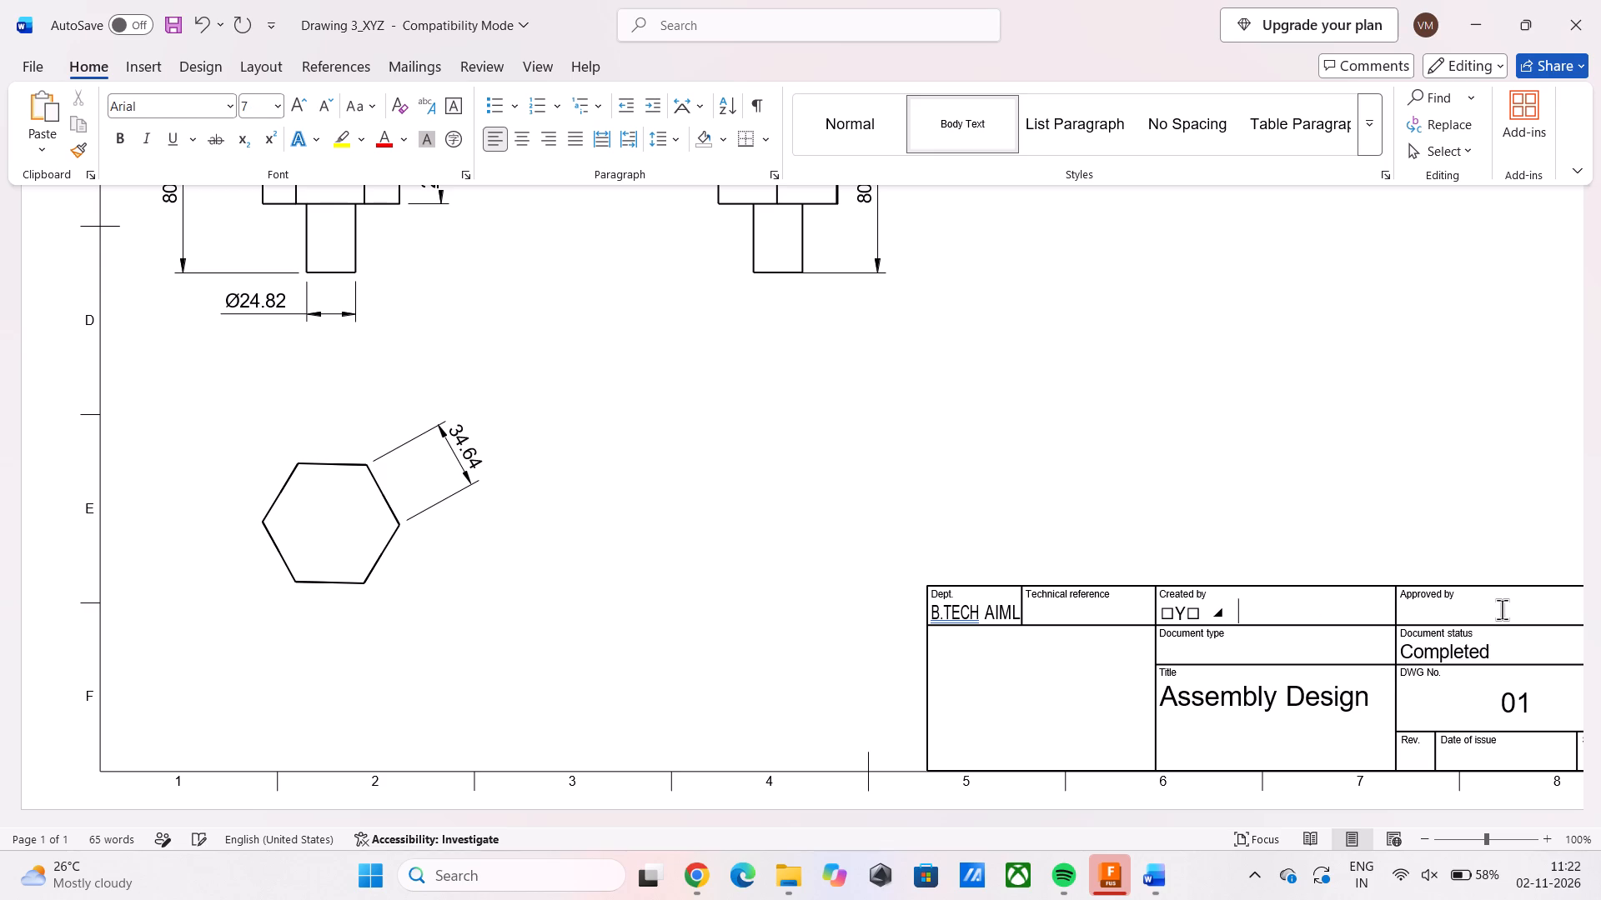
Replace the □Y□ characters in the Created by cell with the creator's first name.
left_click(1208, 617)
key("BackSpace")
key("BackSpace")
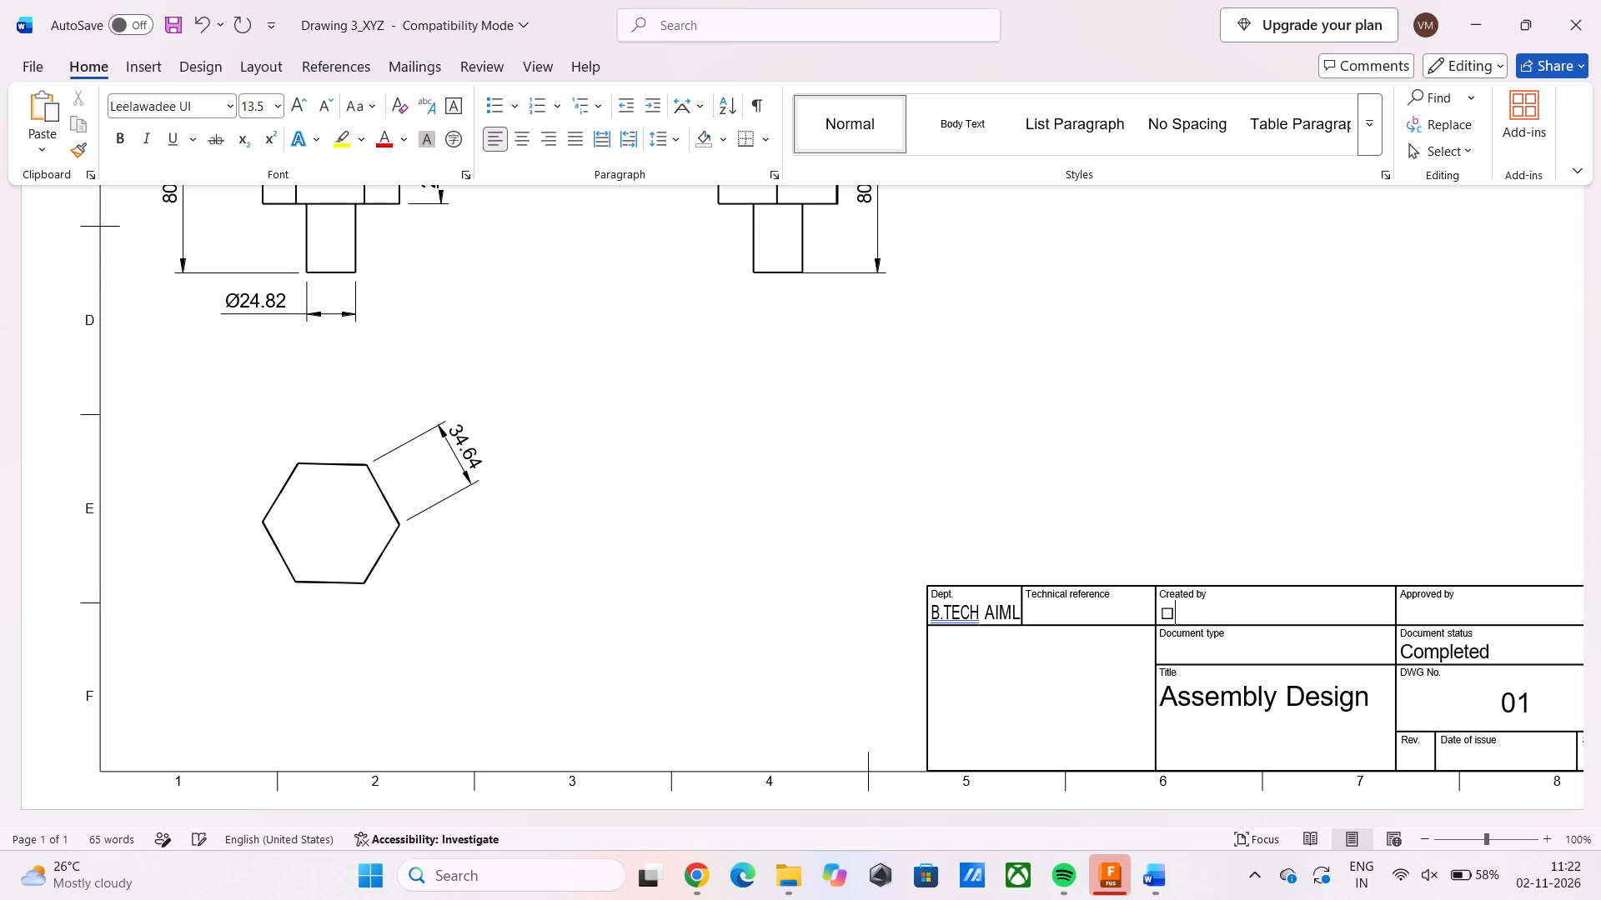
key("BackSpace")
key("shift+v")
Finish entering the creator's first name in the Created by cell of the title block.
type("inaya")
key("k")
Add a new line under the Approved by label in the title block and start the approver's name with the title Dr.
left_click(1469, 607)
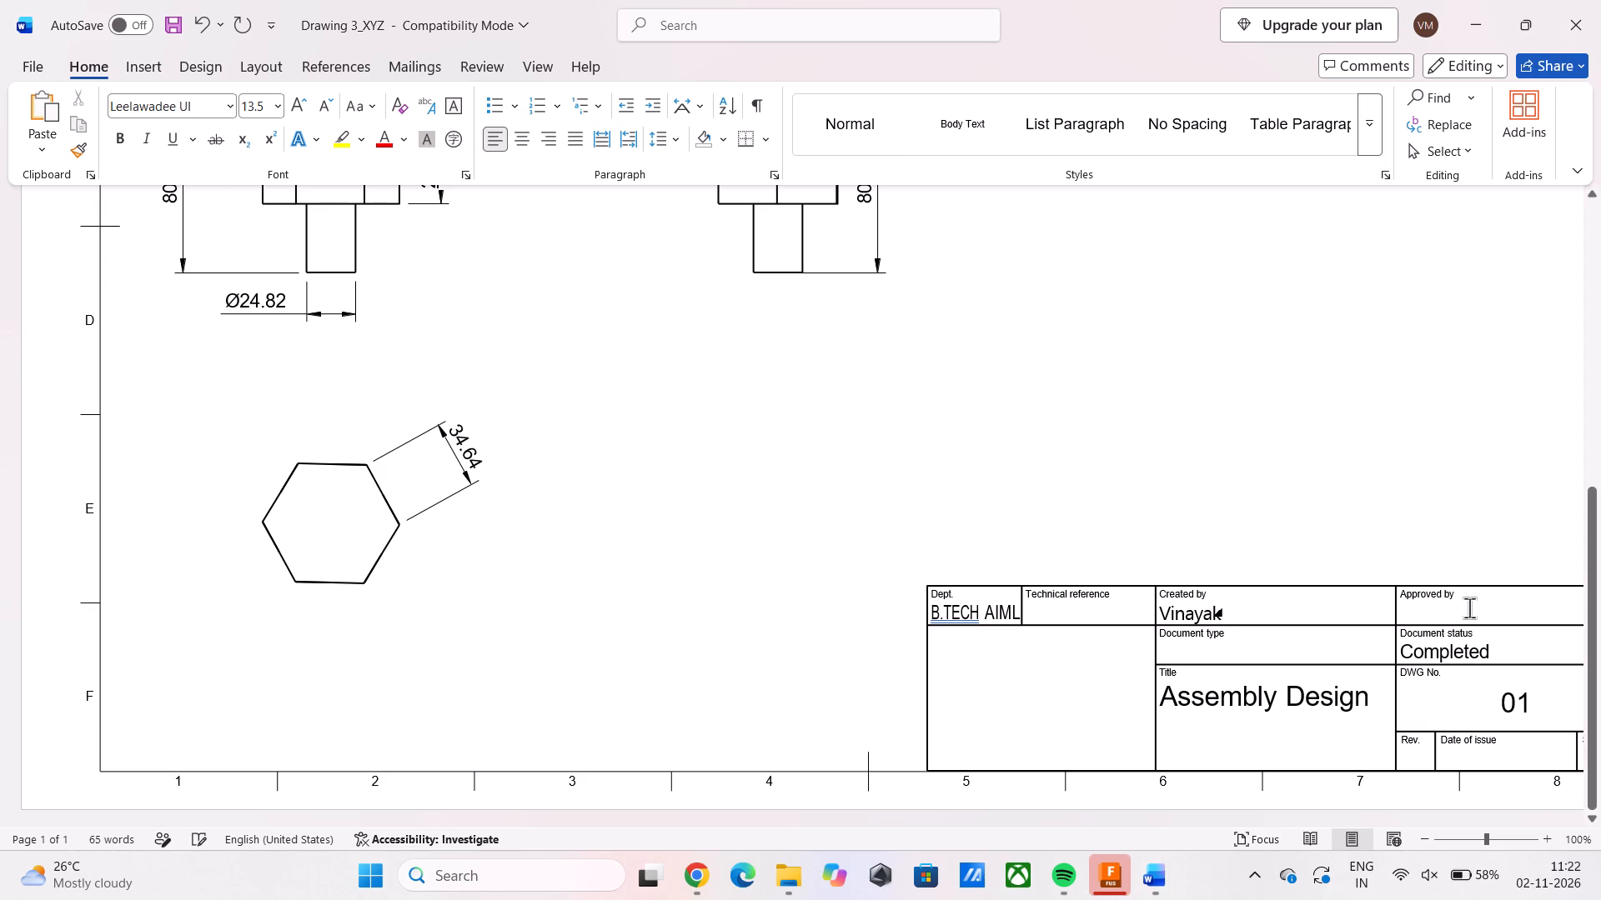
left_click(1468, 609)
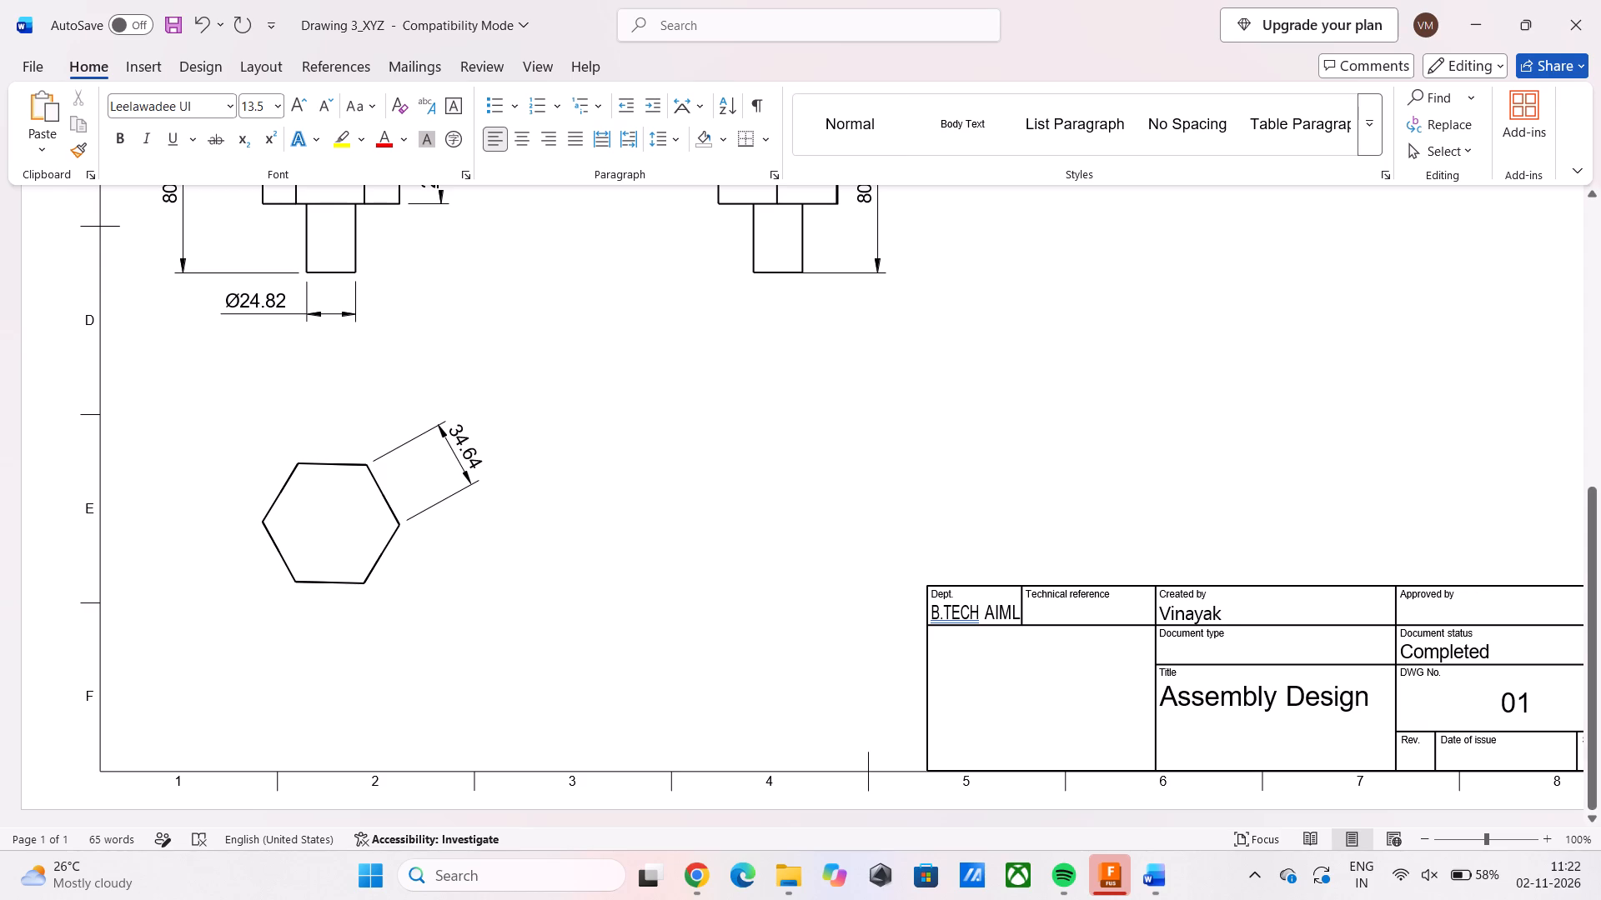
left_click(1478, 592)
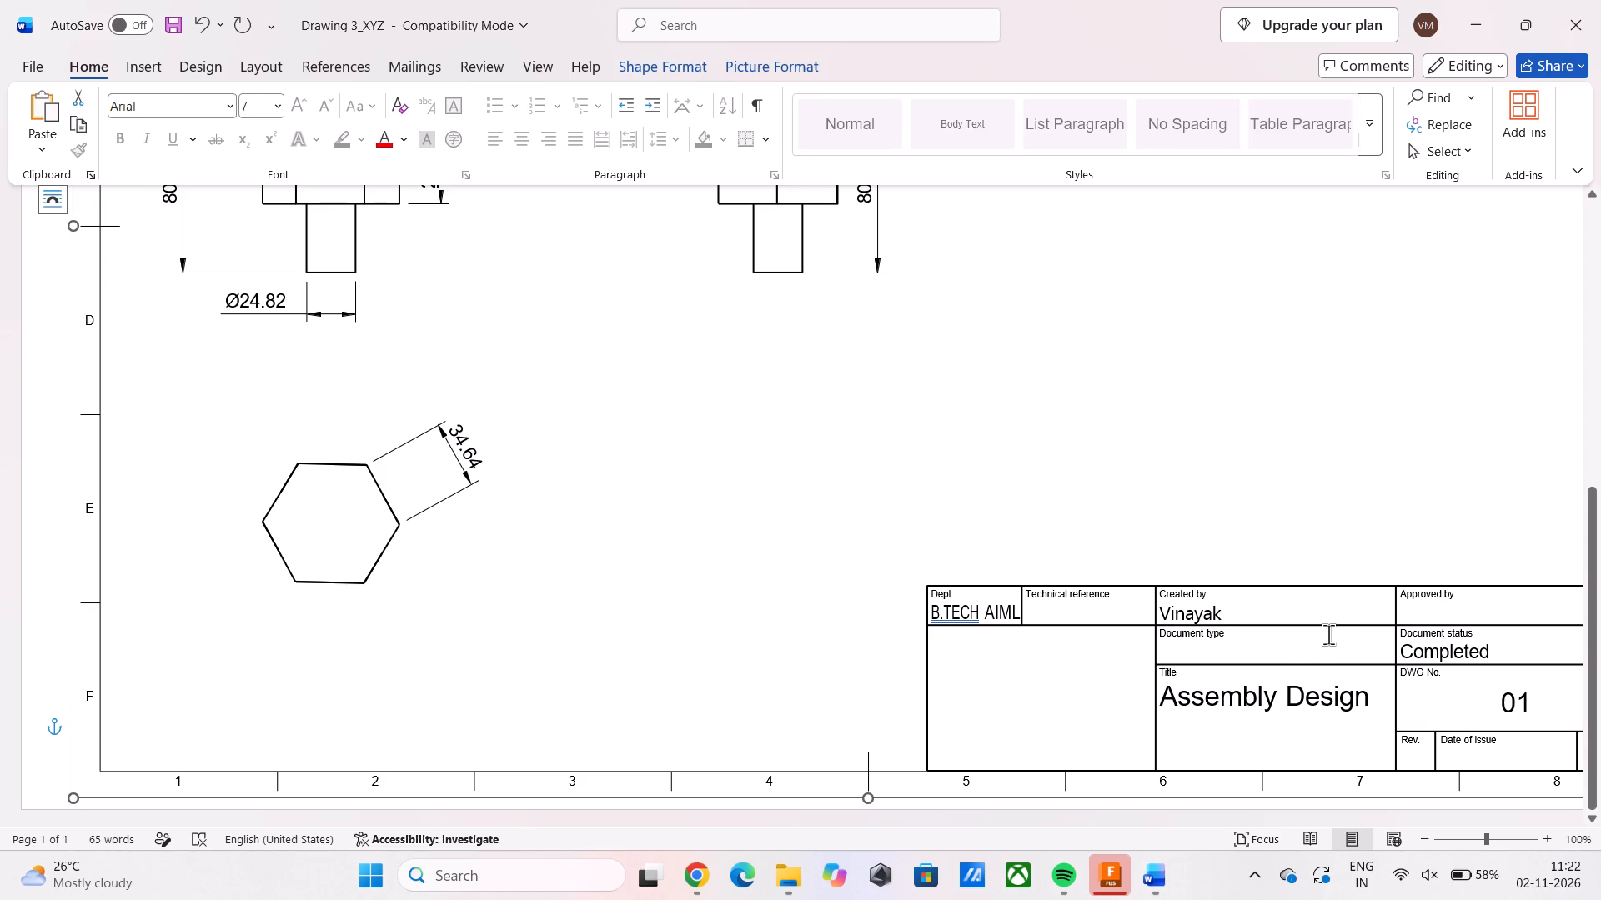
left_click(1255, 648)
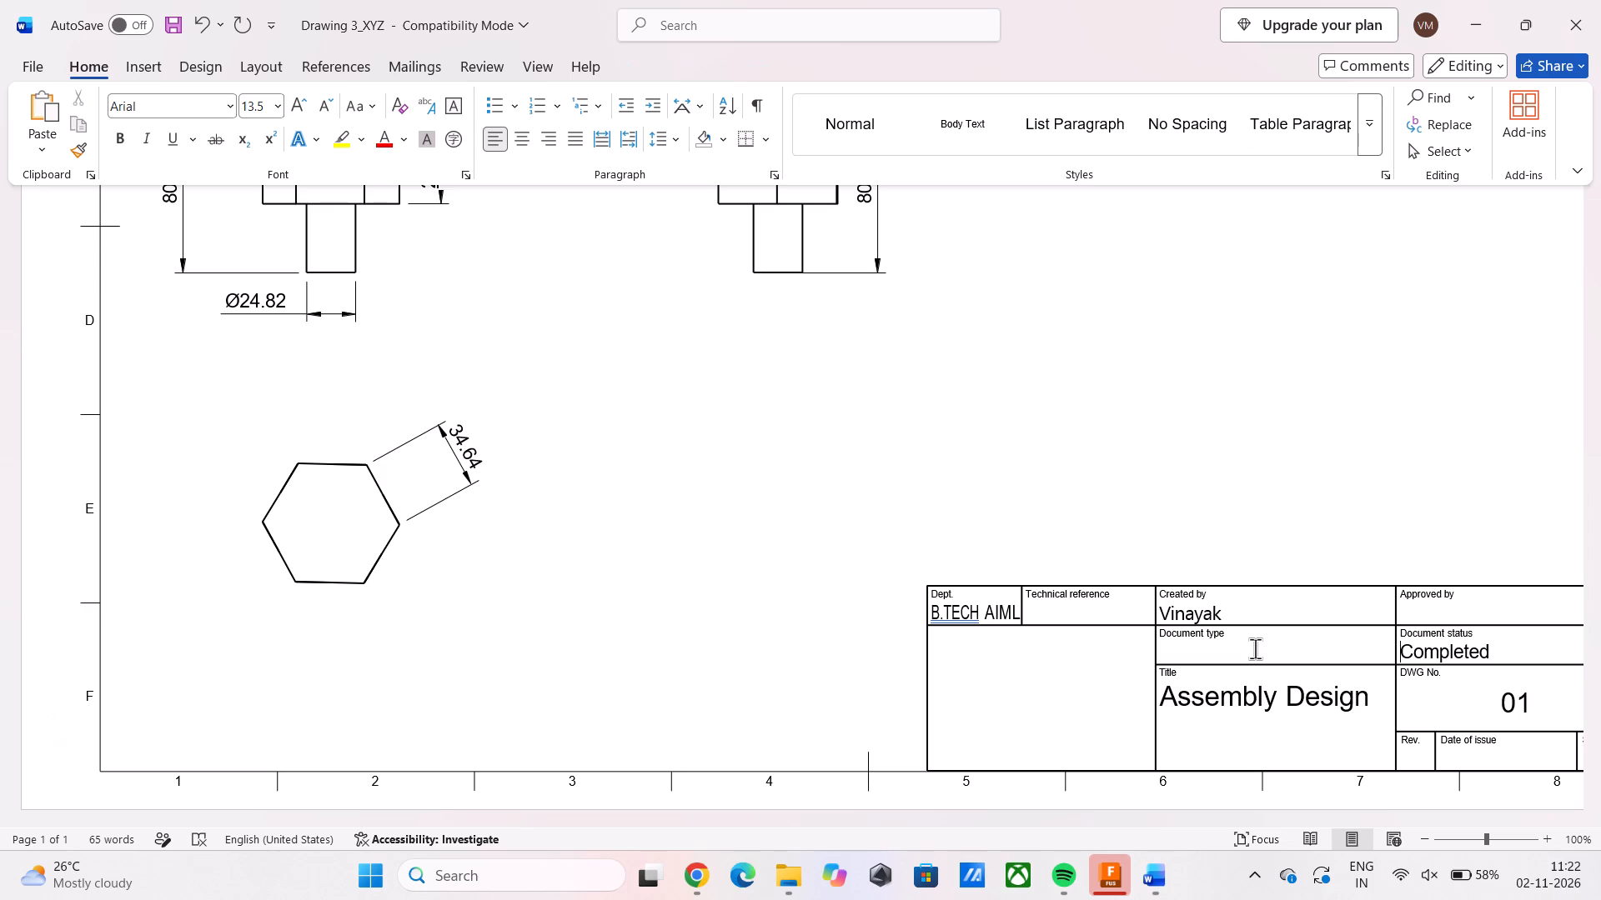
left_click(1462, 596)
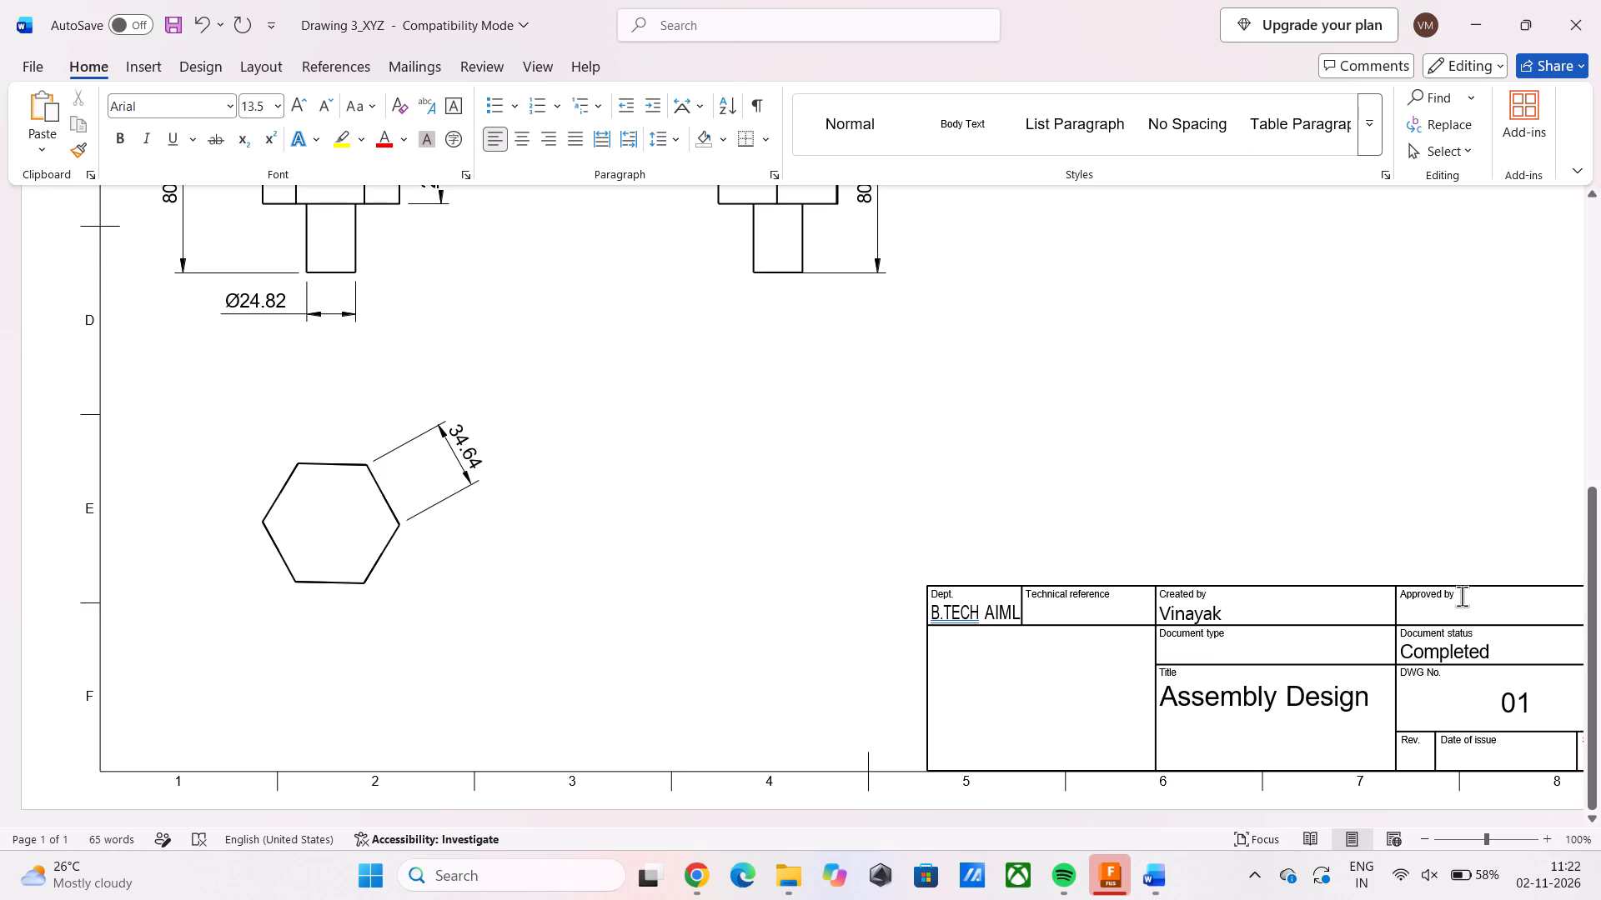
key("BackSpace")
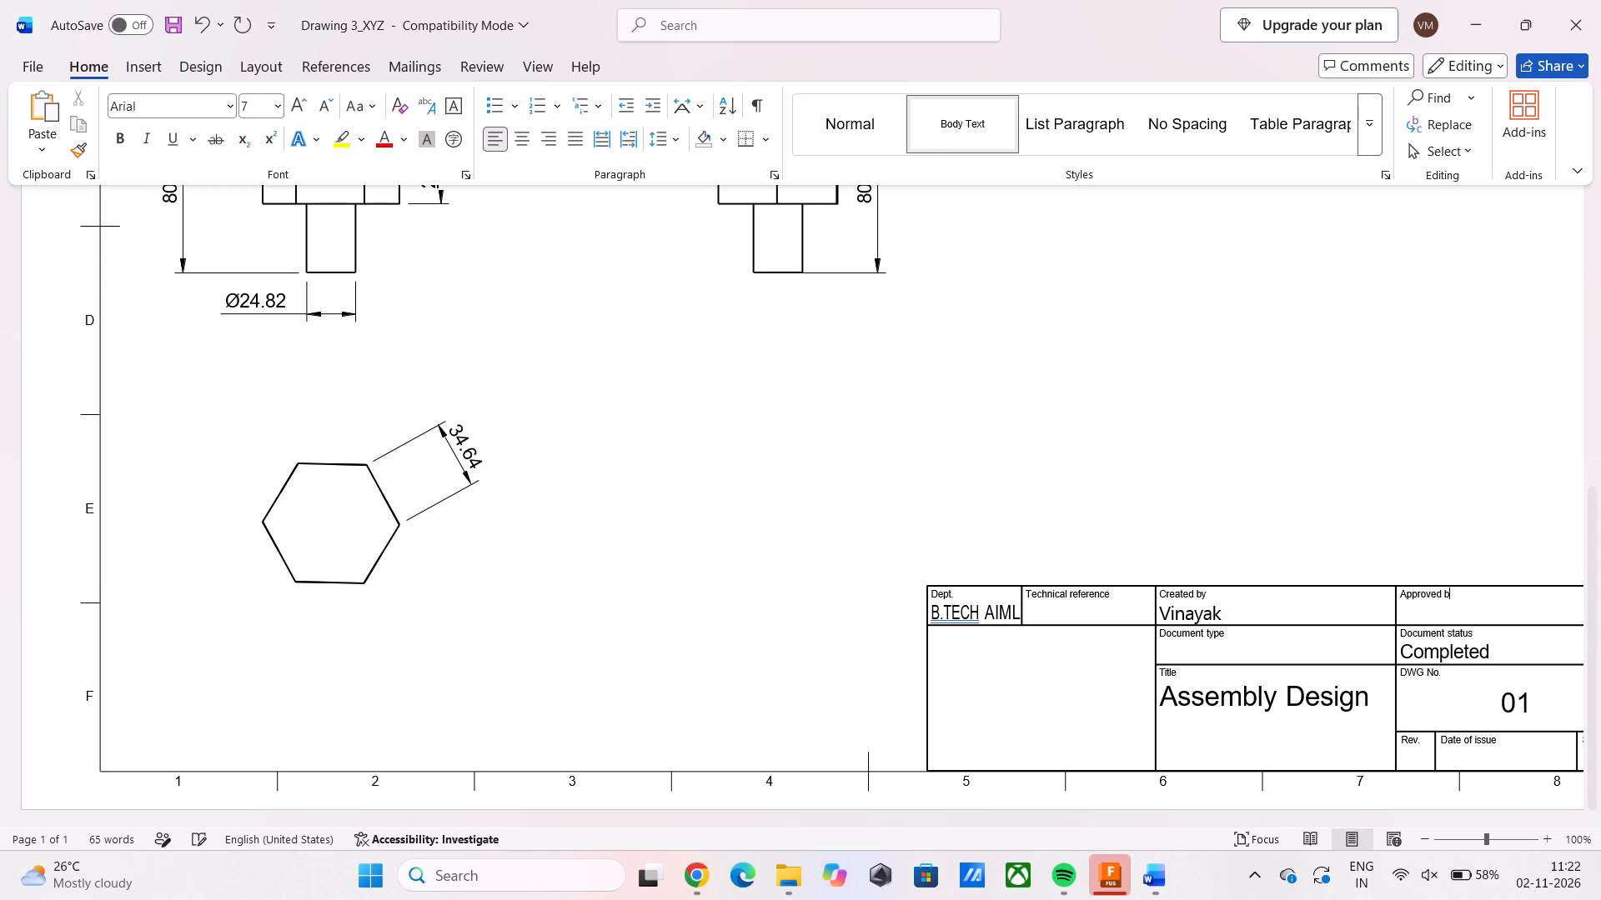
key("ctrl+z")
key("Return")
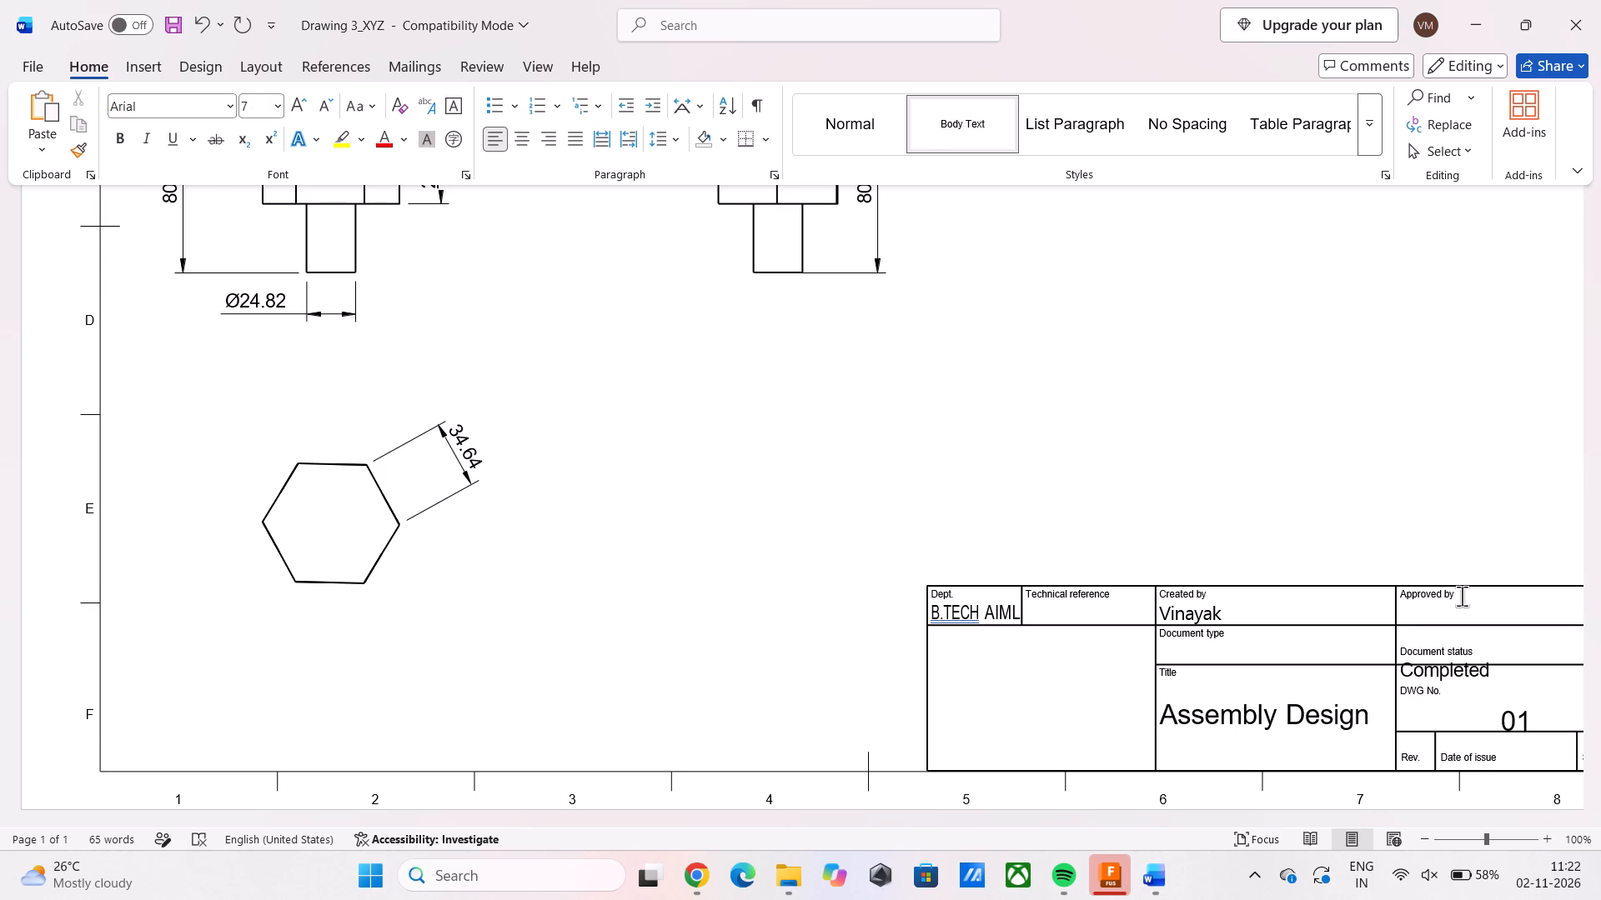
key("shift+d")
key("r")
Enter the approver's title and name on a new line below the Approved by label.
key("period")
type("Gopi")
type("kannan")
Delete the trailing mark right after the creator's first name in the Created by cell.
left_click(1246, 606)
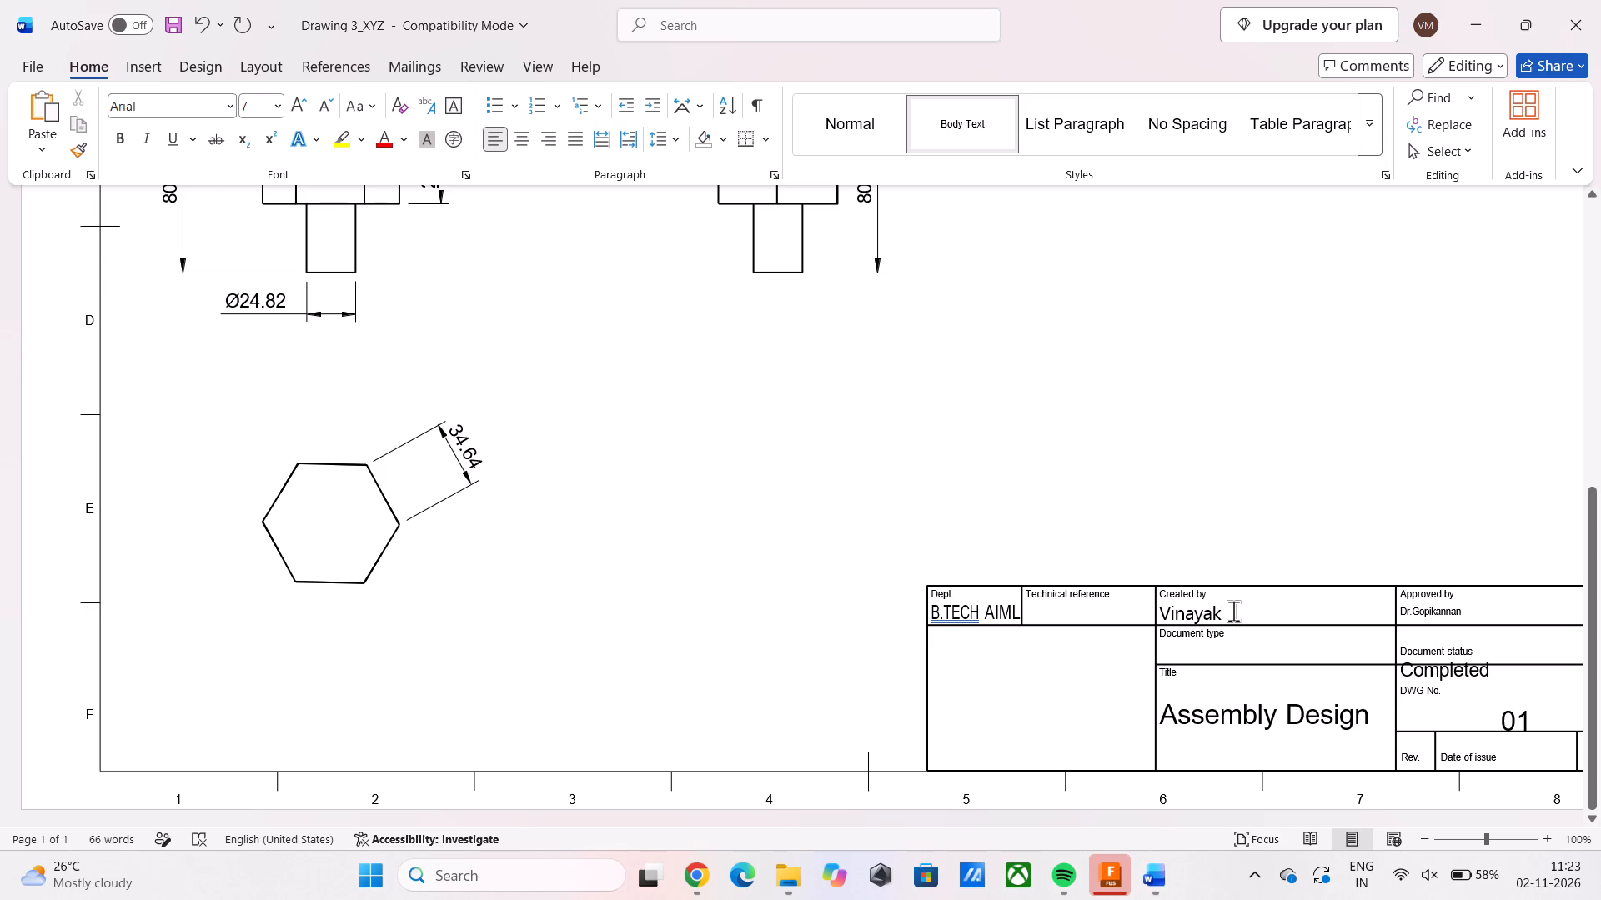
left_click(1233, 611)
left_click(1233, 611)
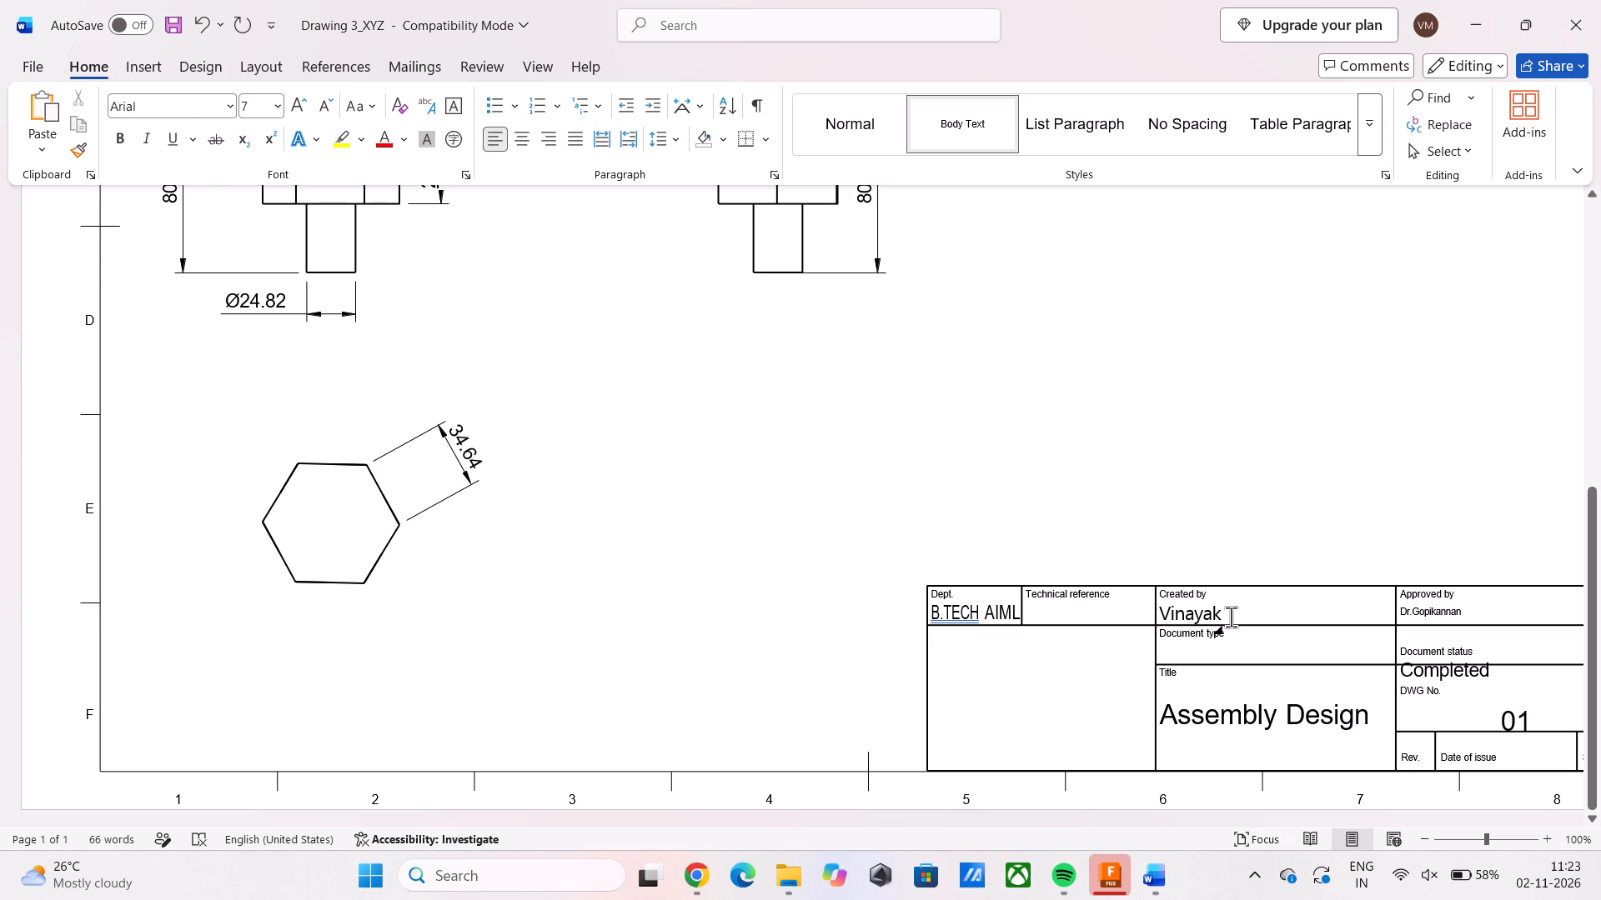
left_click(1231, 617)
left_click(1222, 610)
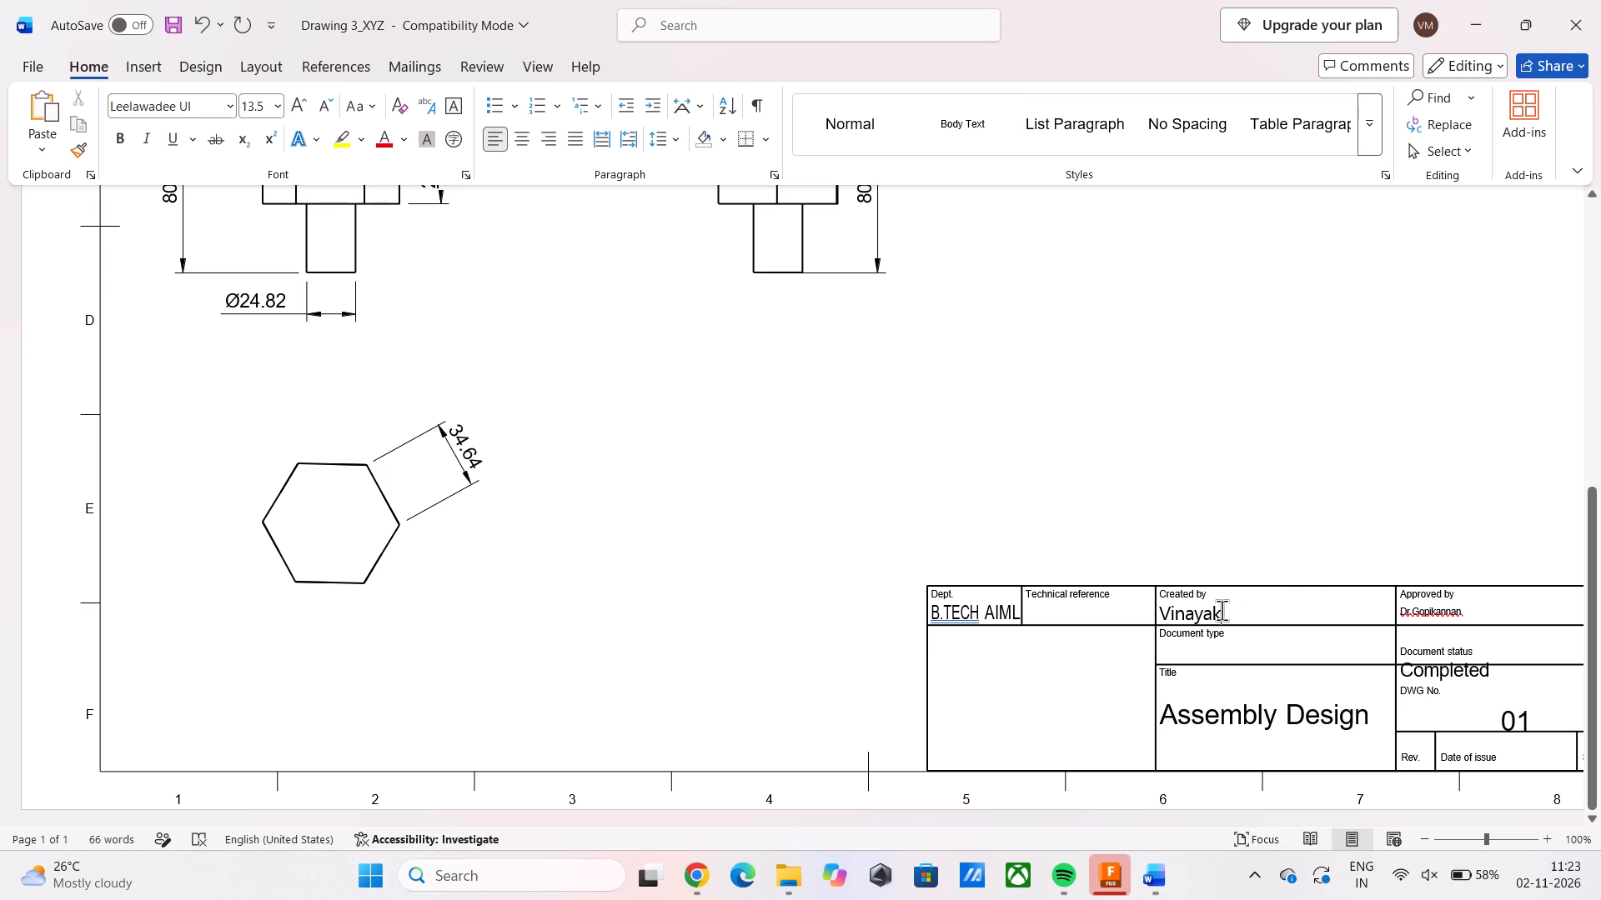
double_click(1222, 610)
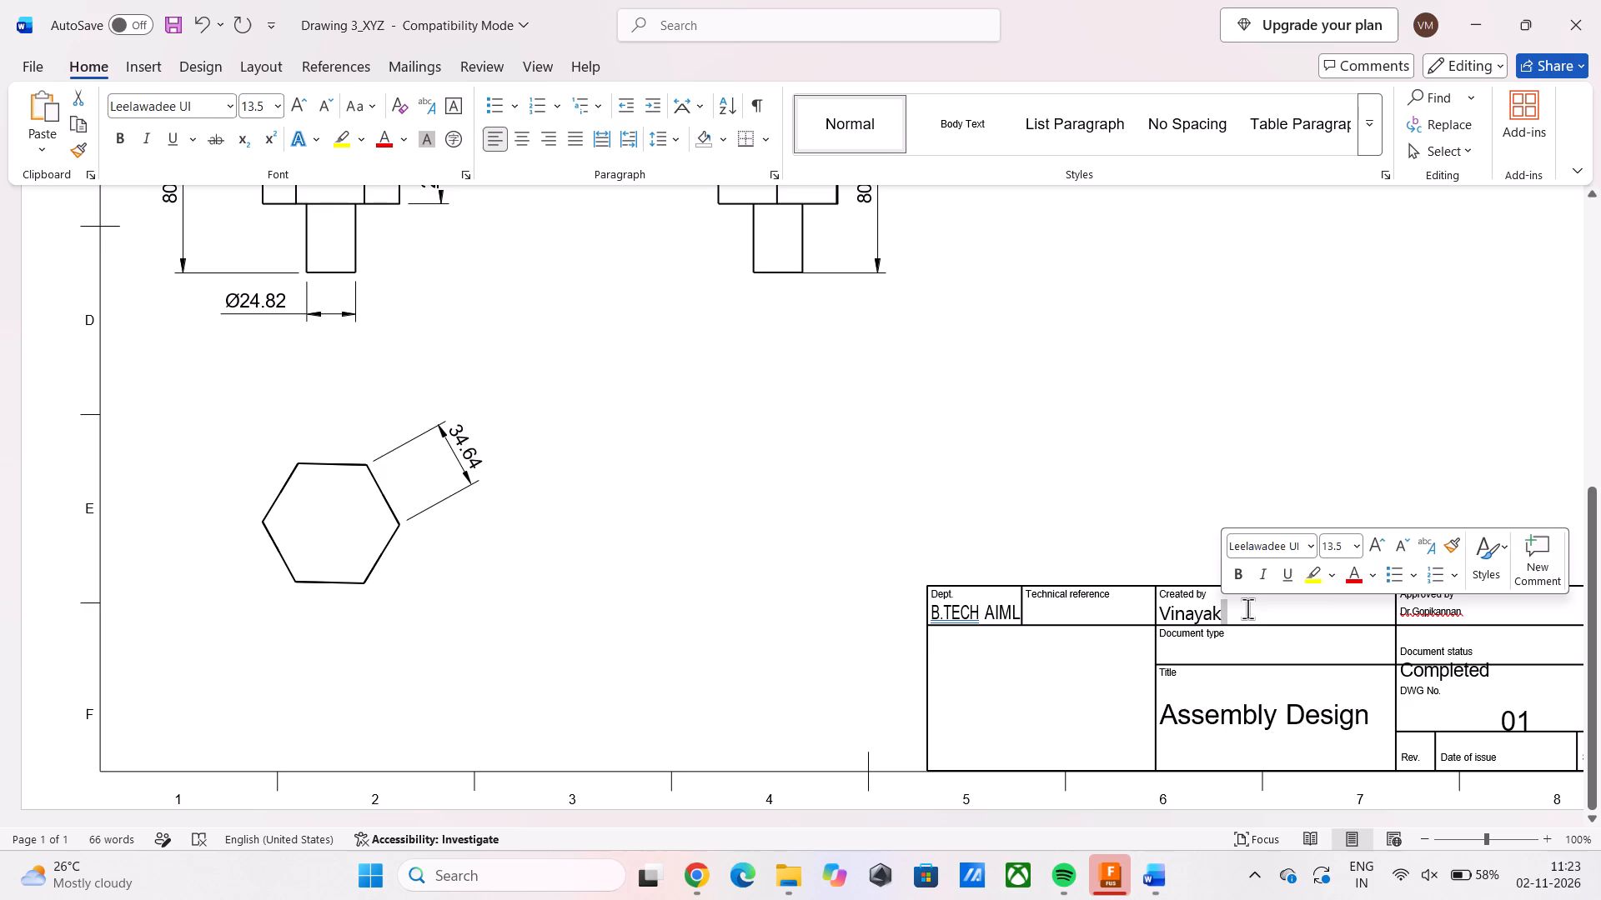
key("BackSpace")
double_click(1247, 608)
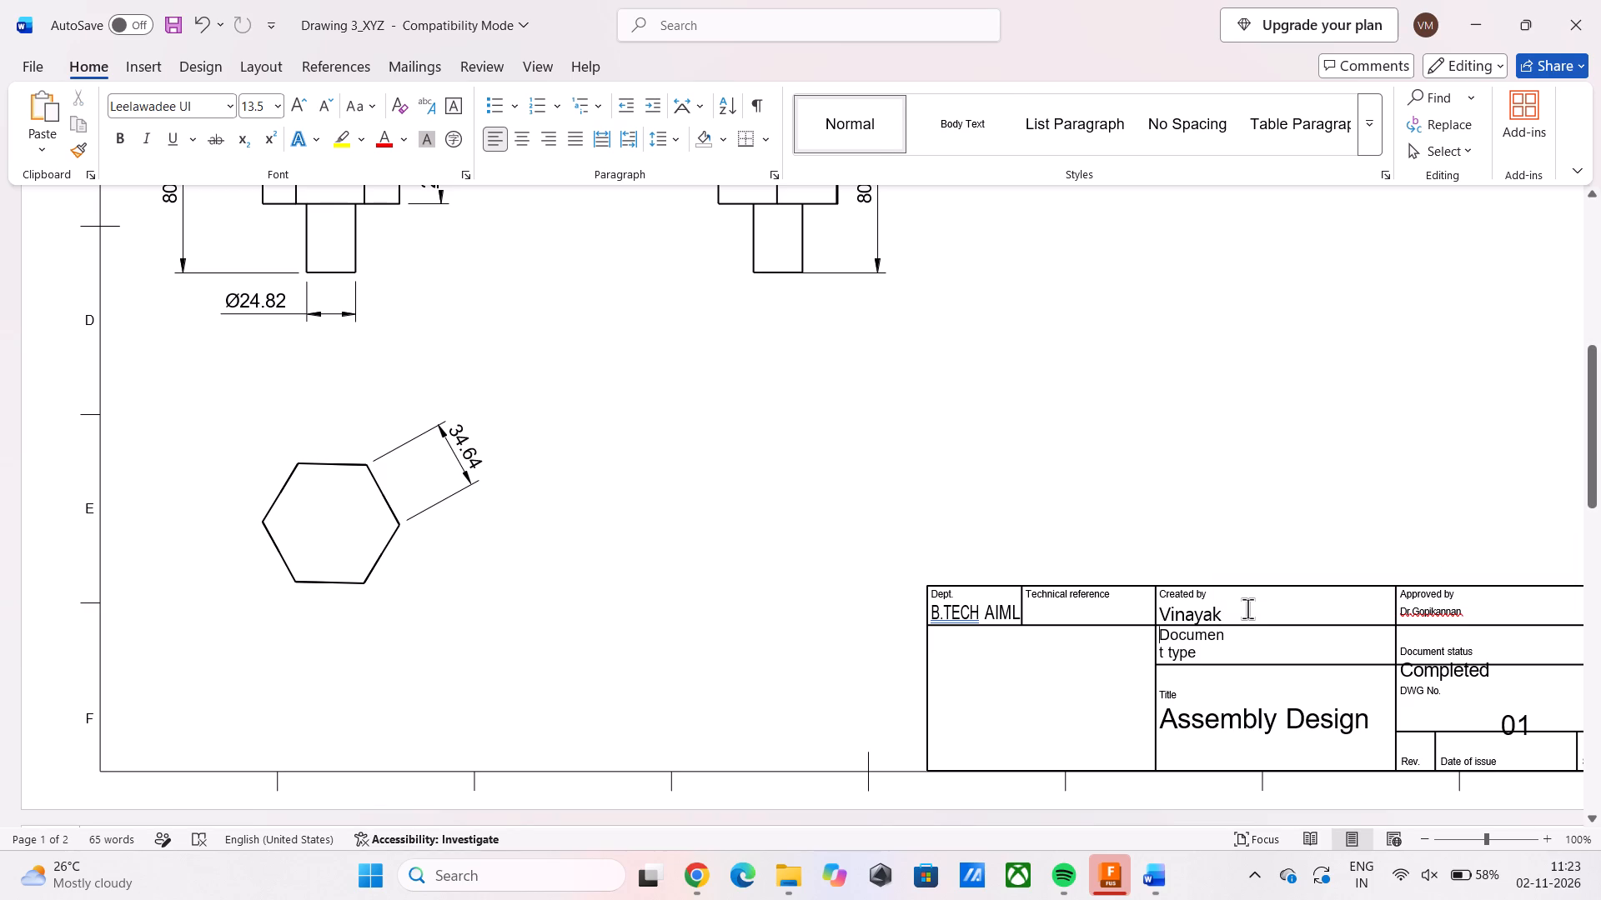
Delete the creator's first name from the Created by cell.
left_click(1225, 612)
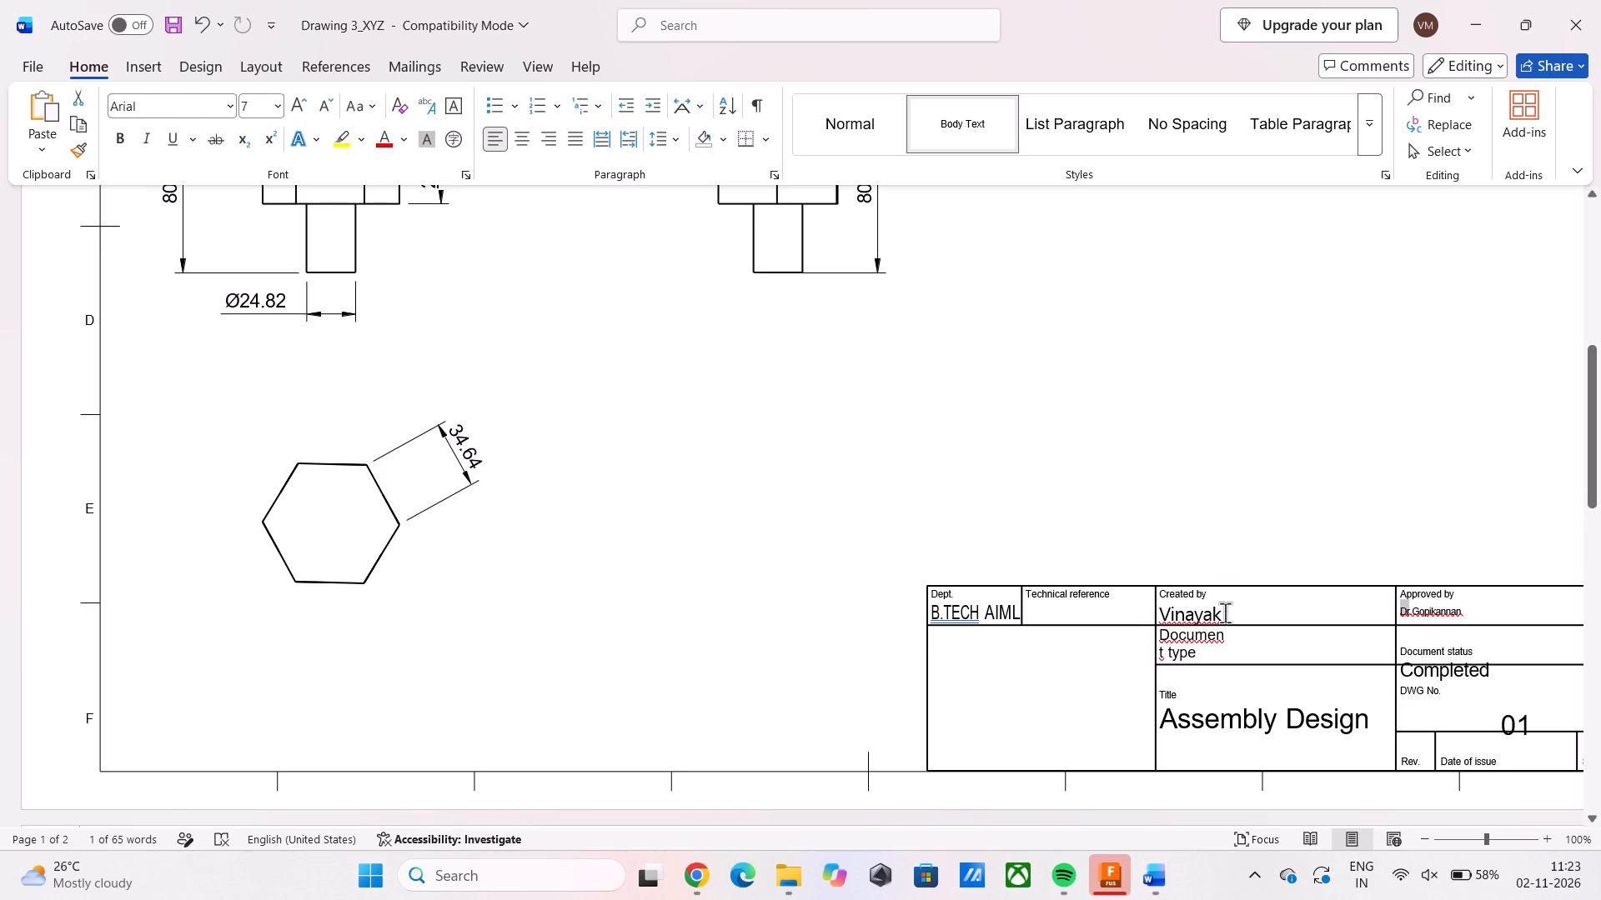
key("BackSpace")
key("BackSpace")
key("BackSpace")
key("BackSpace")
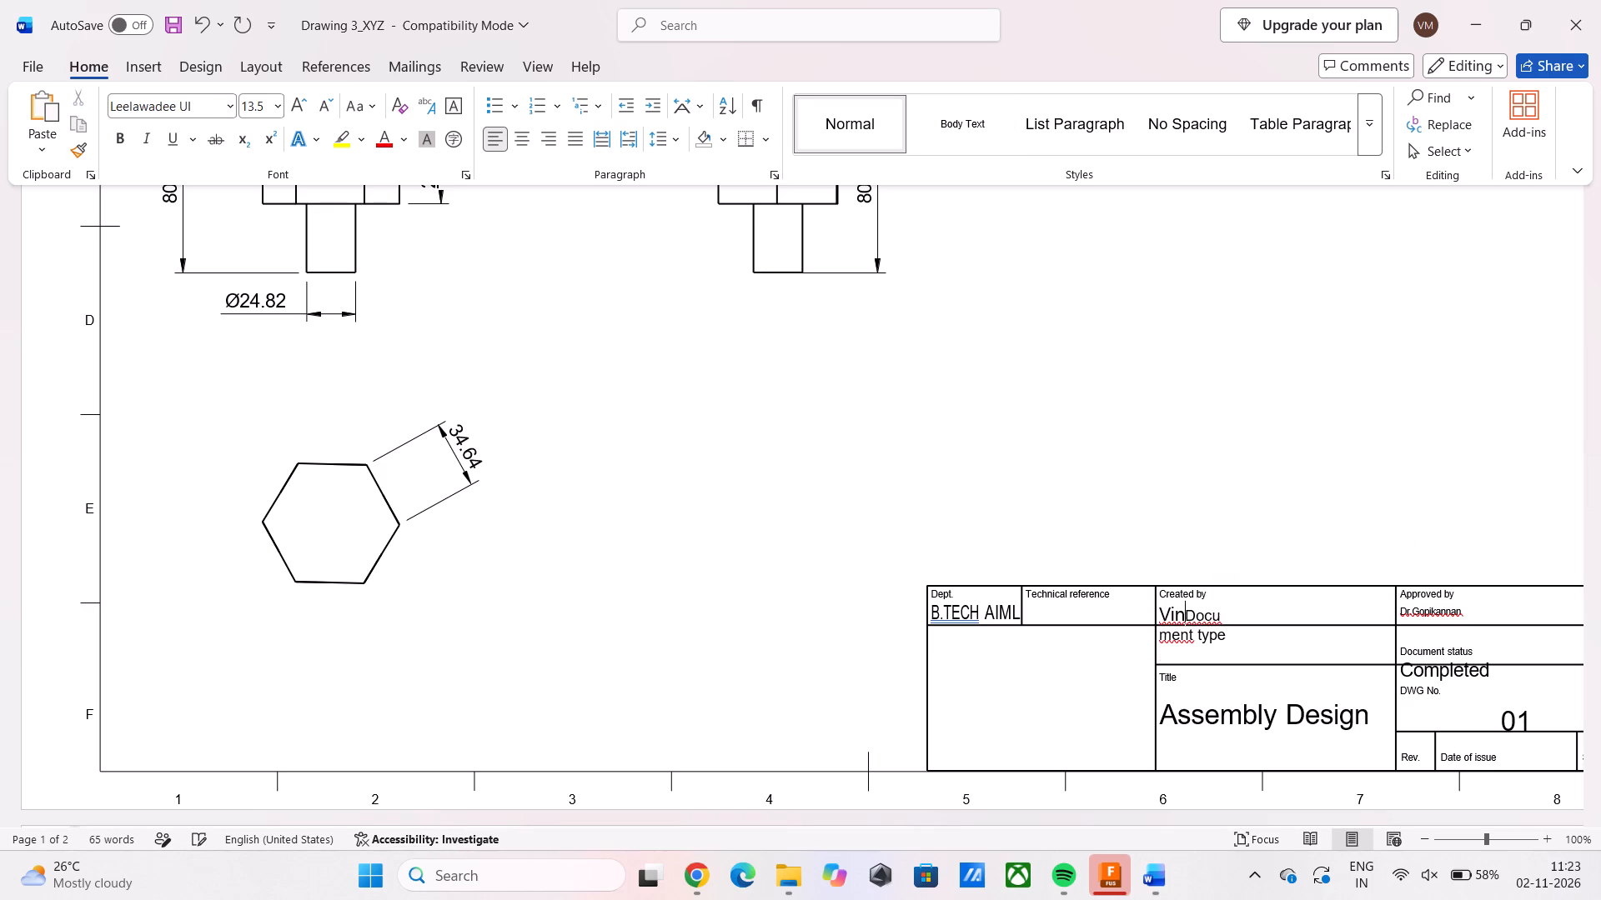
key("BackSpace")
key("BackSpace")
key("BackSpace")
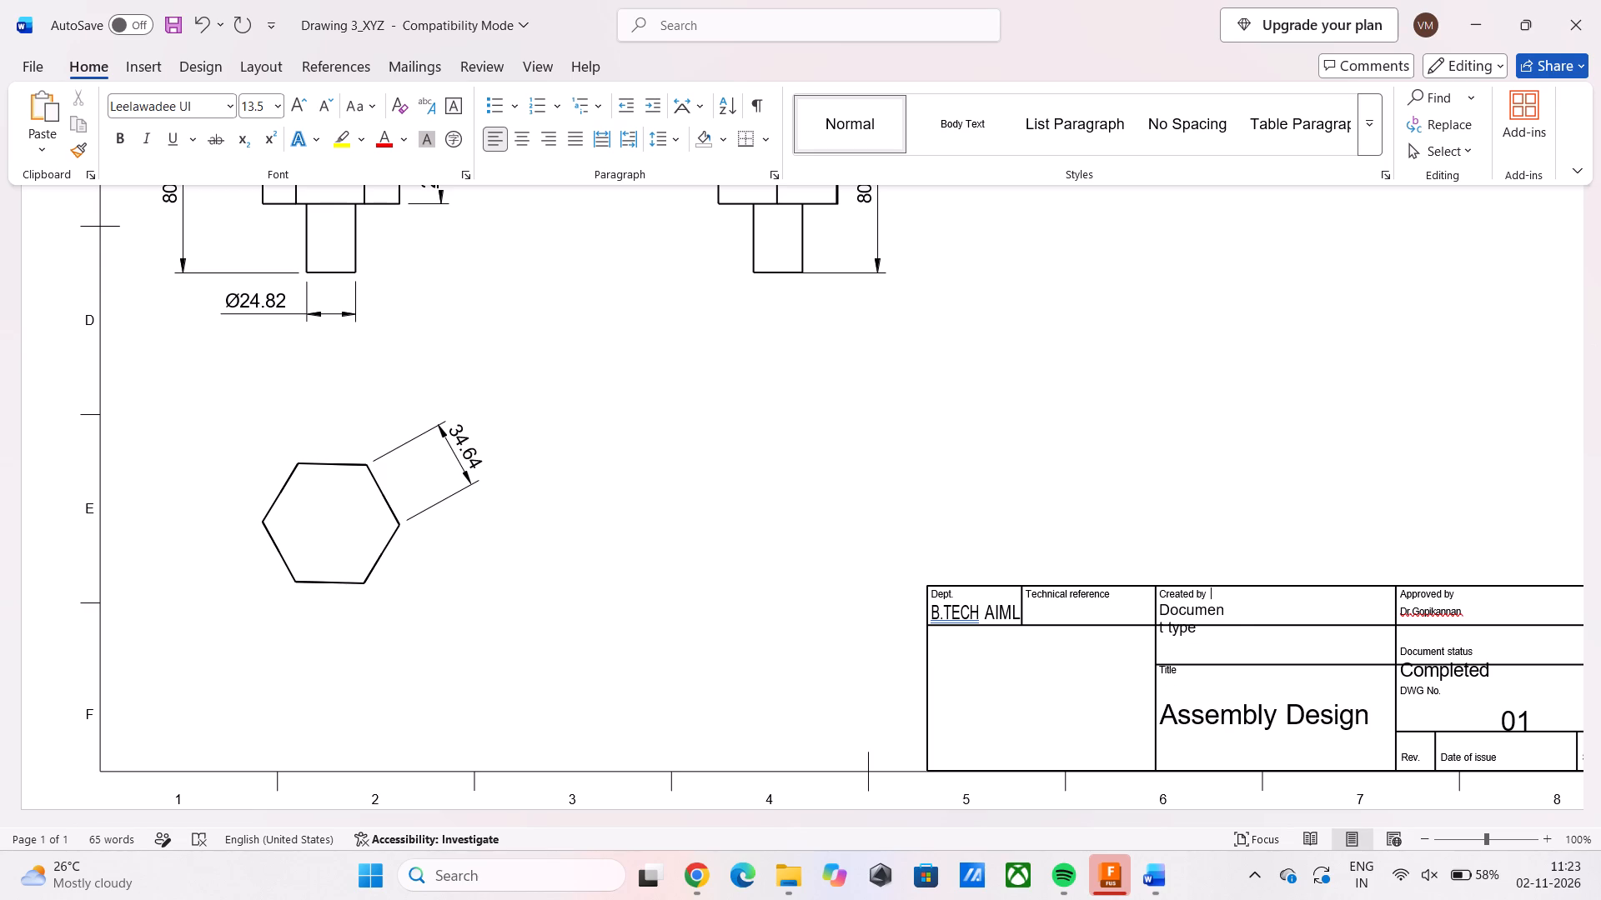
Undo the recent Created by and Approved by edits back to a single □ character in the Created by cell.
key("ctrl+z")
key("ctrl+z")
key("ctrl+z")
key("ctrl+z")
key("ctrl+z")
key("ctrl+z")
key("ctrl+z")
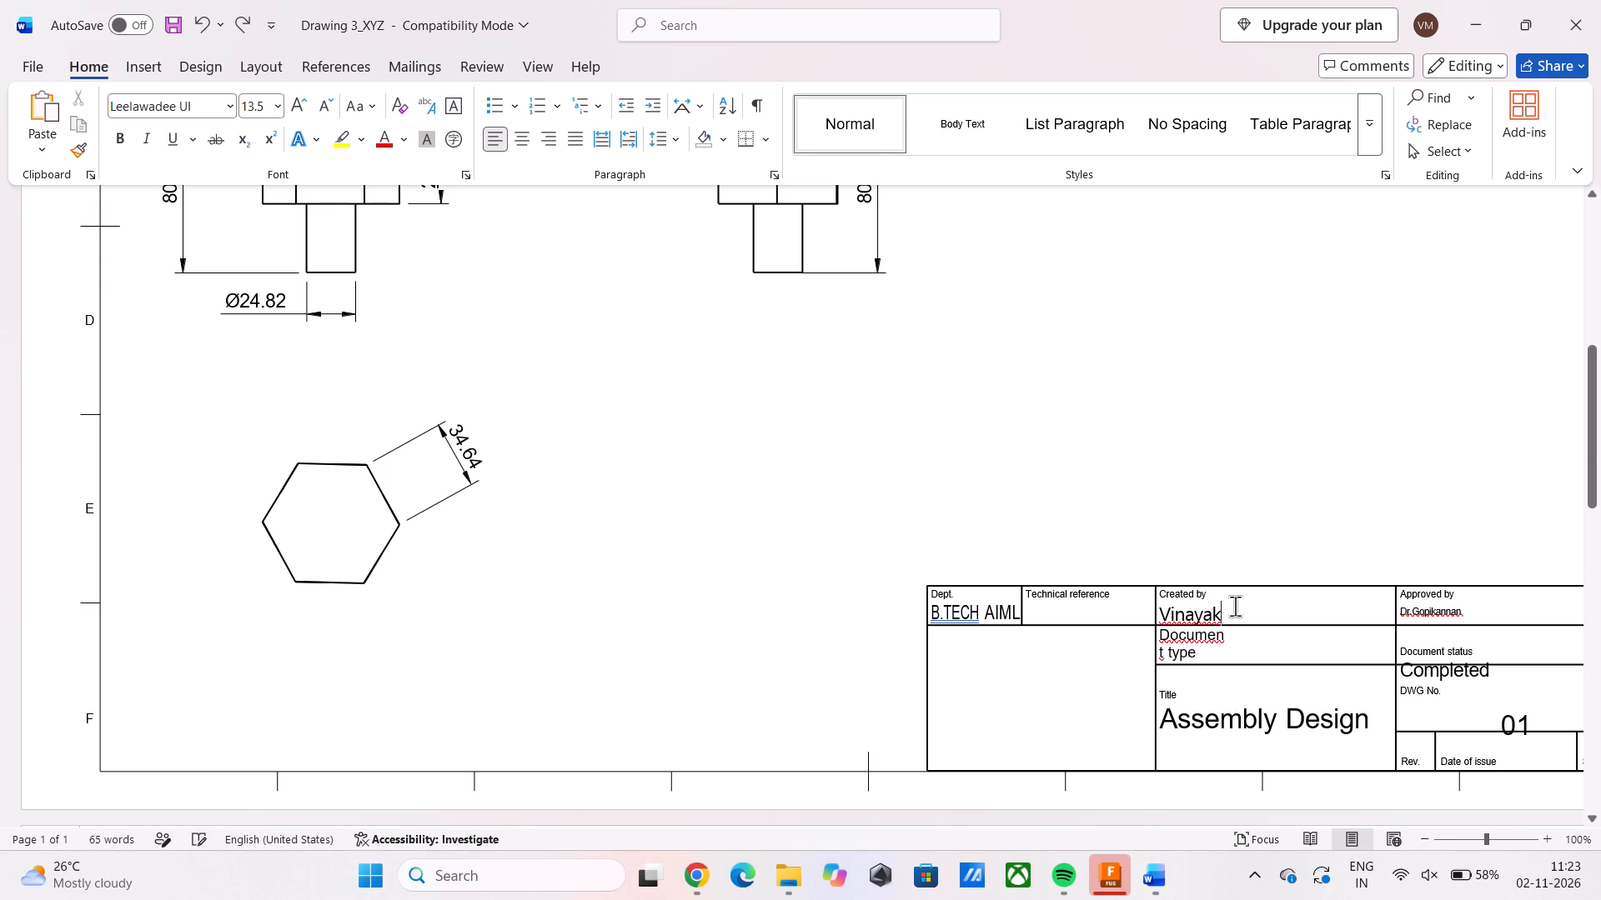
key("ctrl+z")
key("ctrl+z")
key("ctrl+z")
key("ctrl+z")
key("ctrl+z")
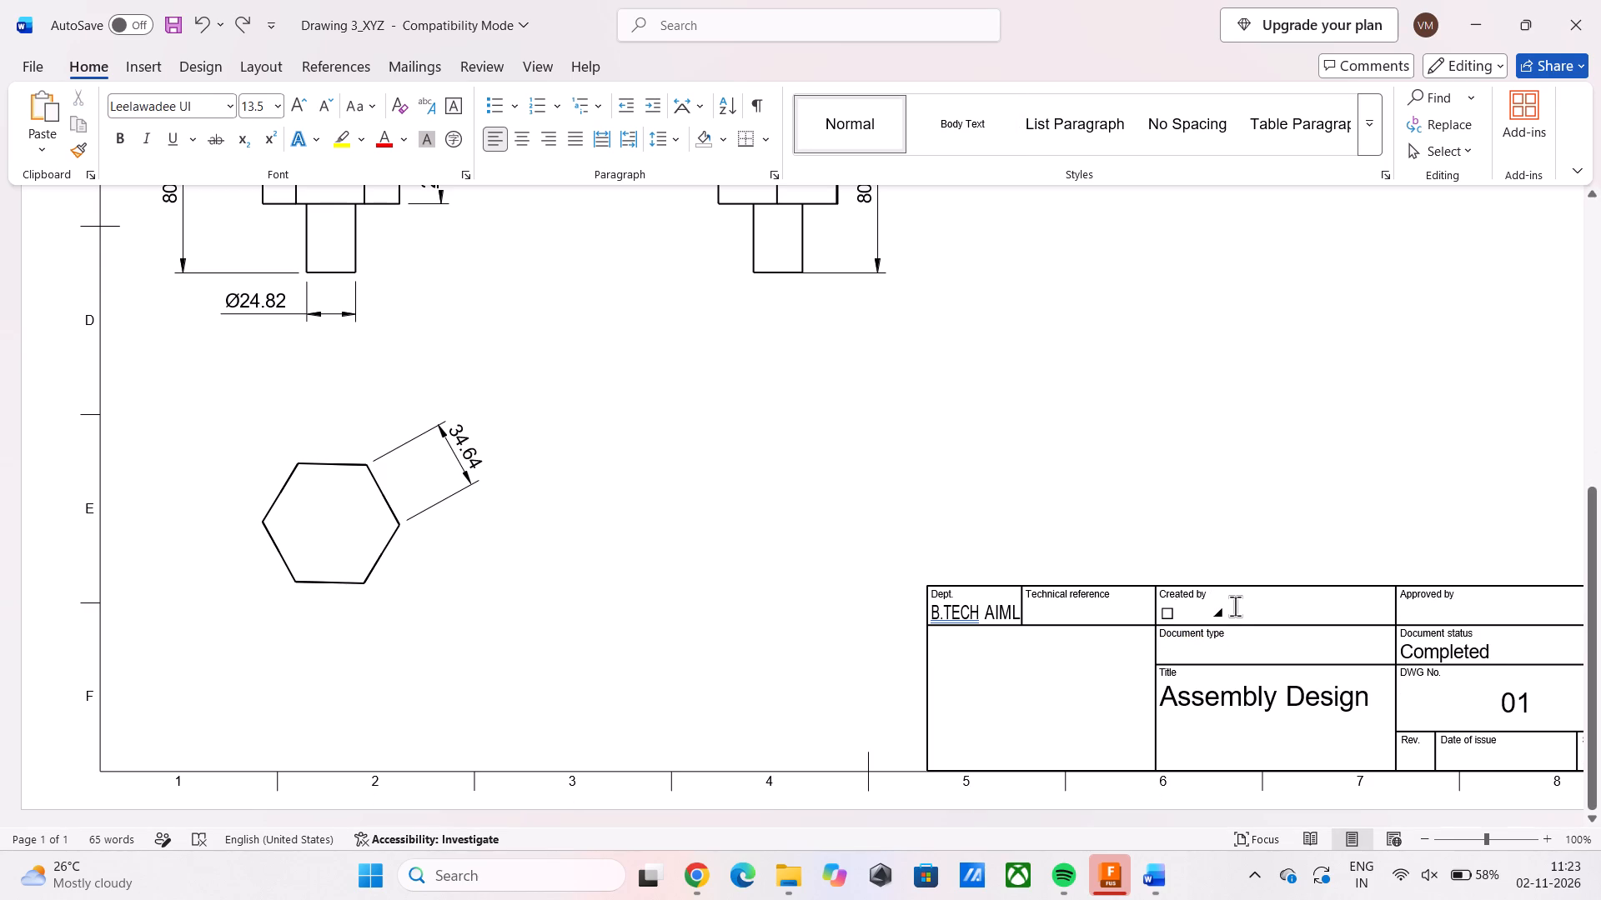
Replace the remaining □ character in the Created by cell with the creator's capitalised first name.
key("BackSpace")
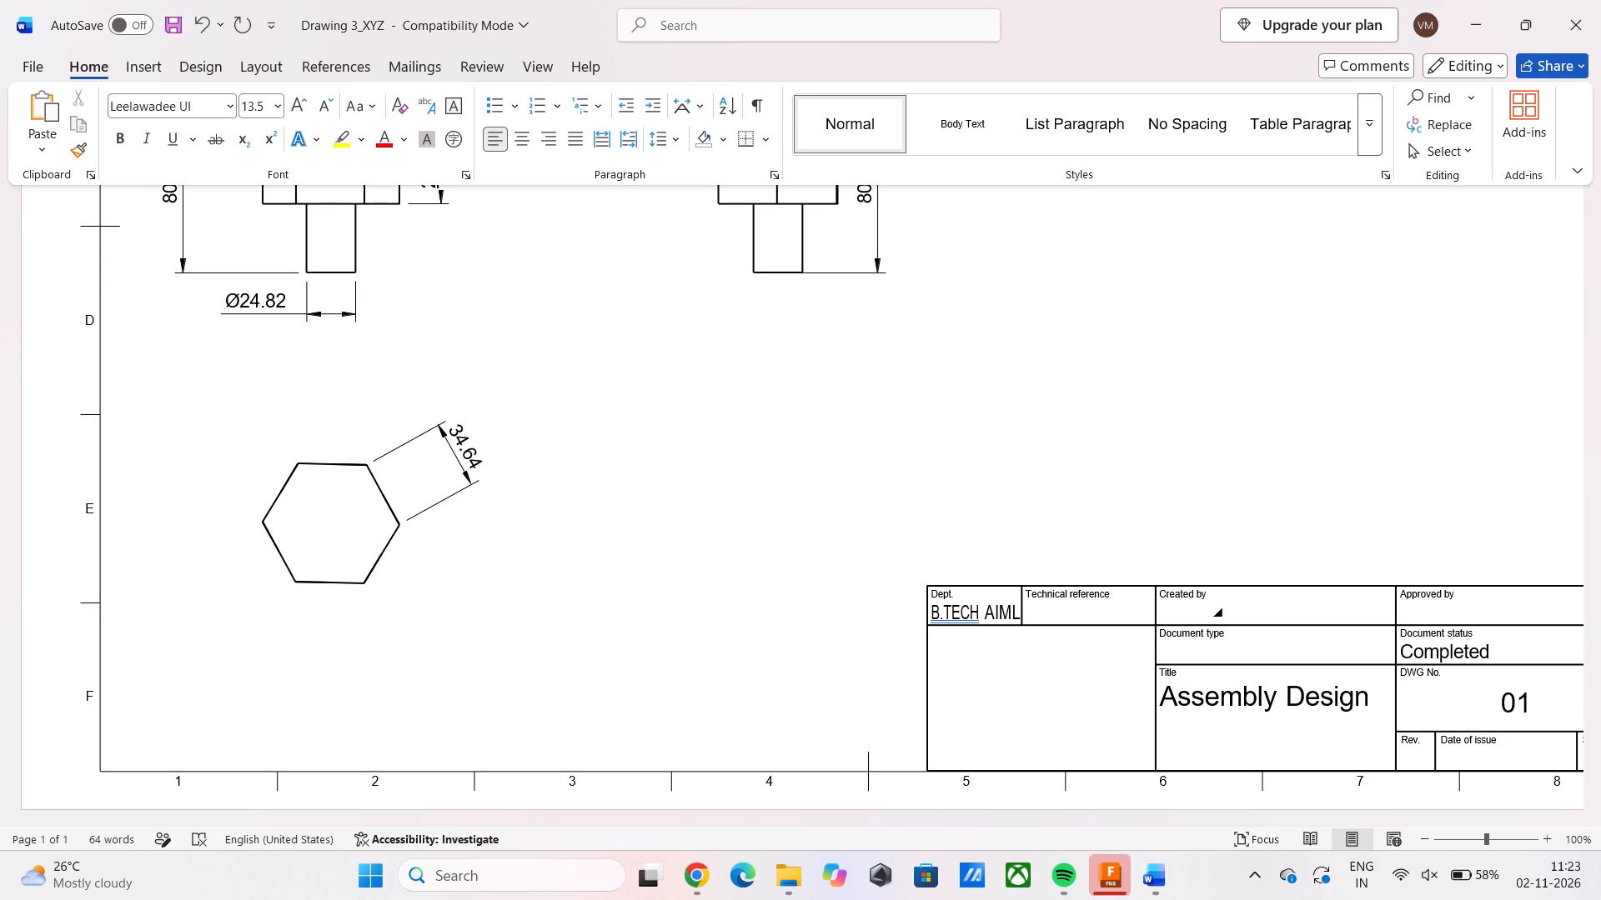
key("Return")
key("BackSpace")
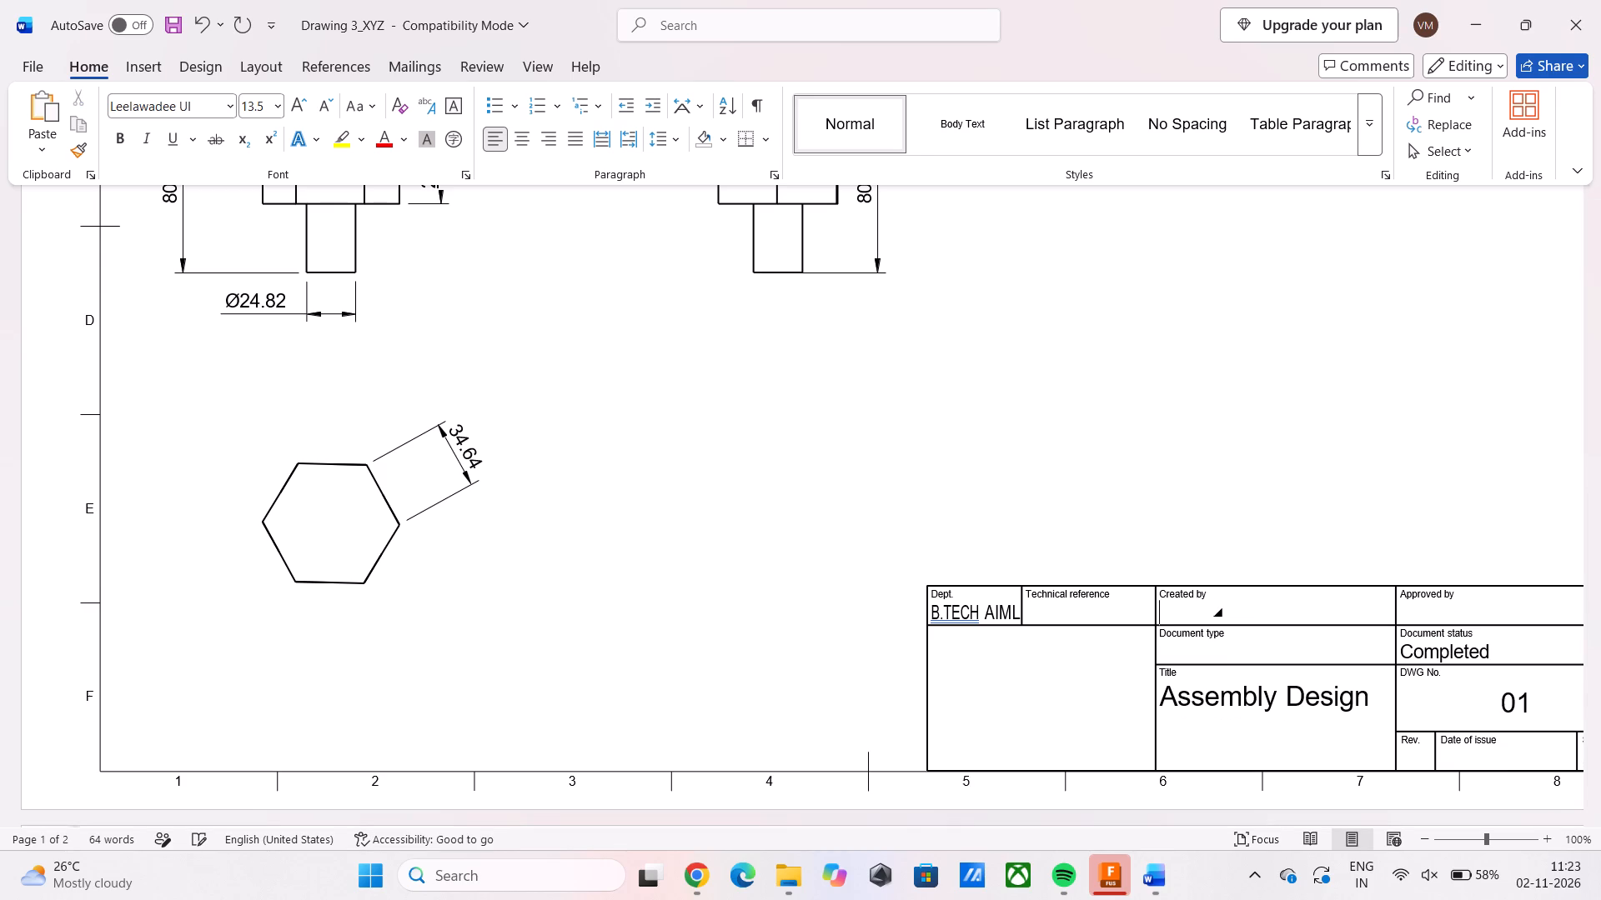
key("BackSpace")
key("ctrl+z")
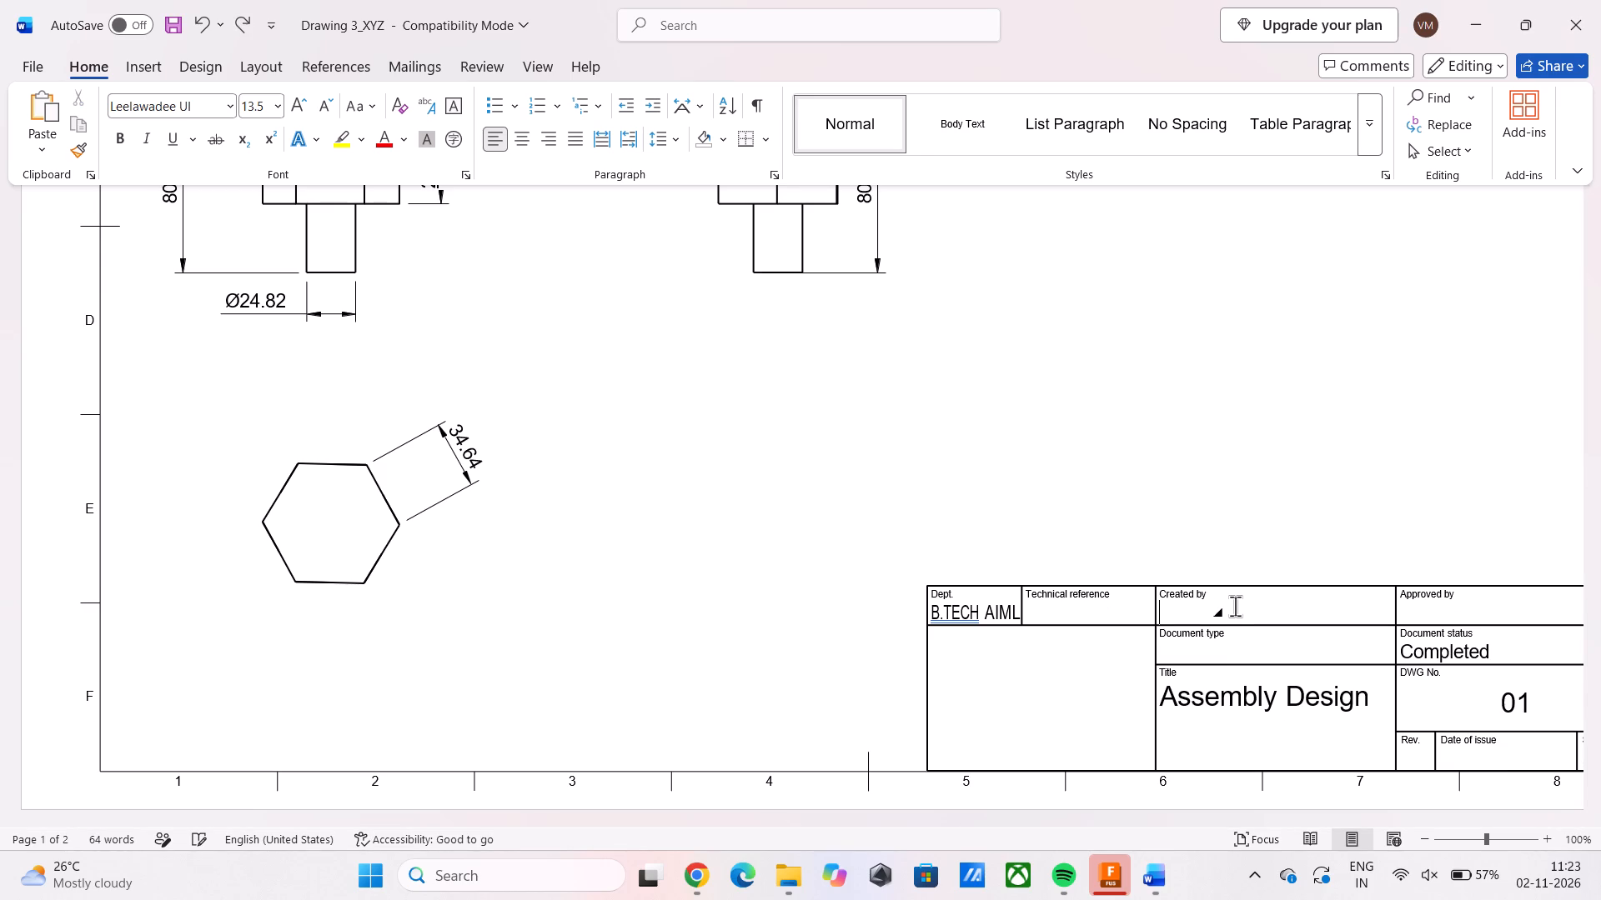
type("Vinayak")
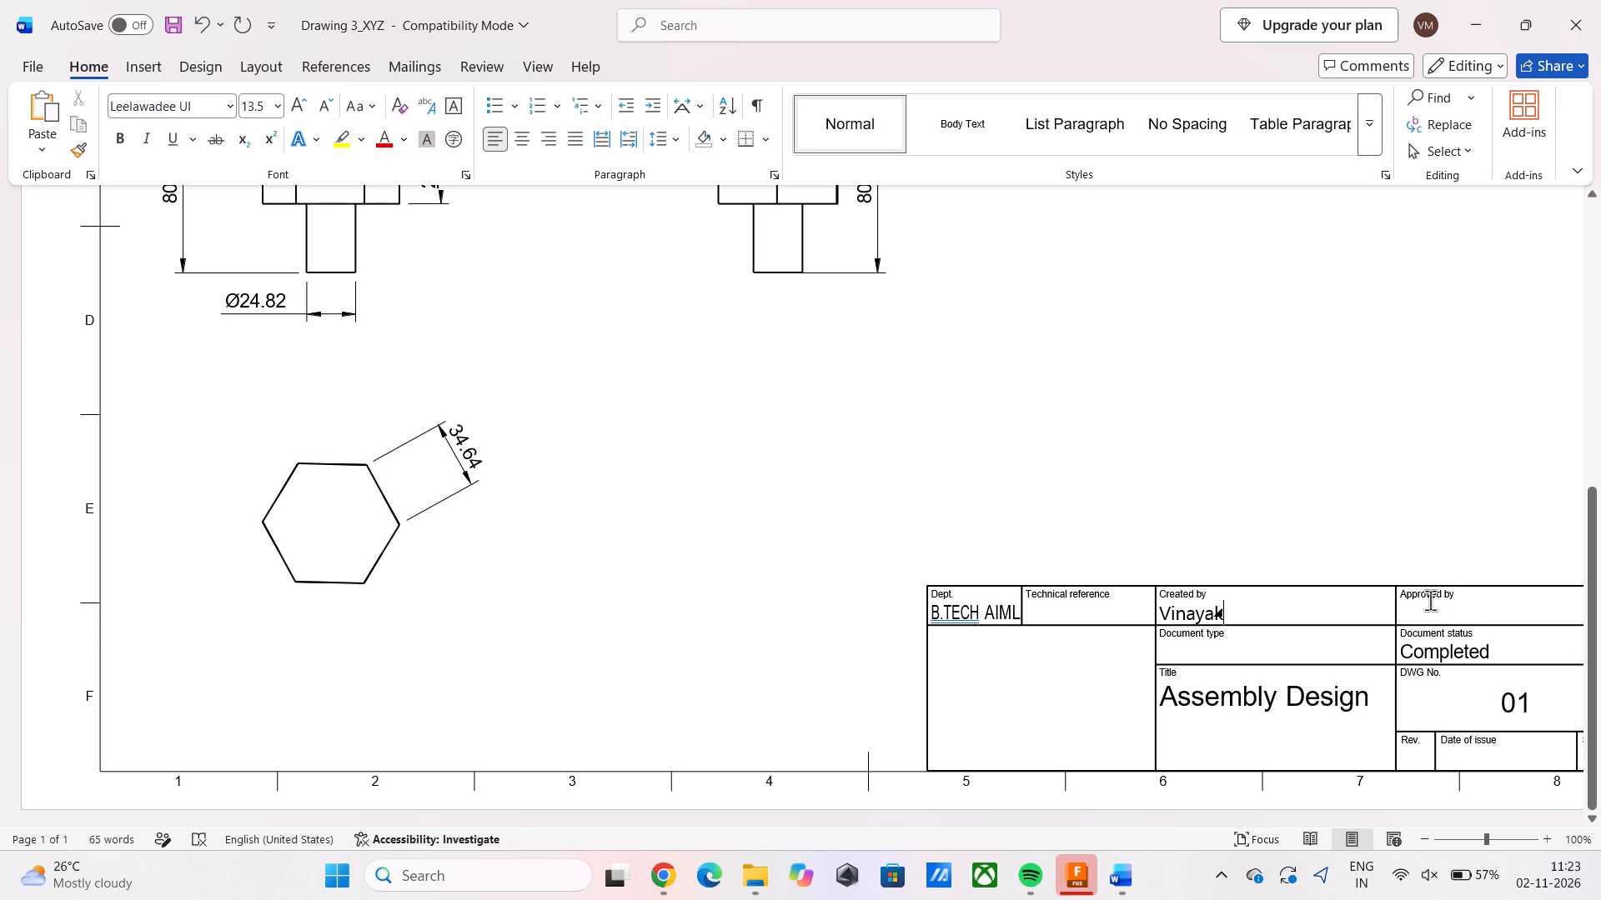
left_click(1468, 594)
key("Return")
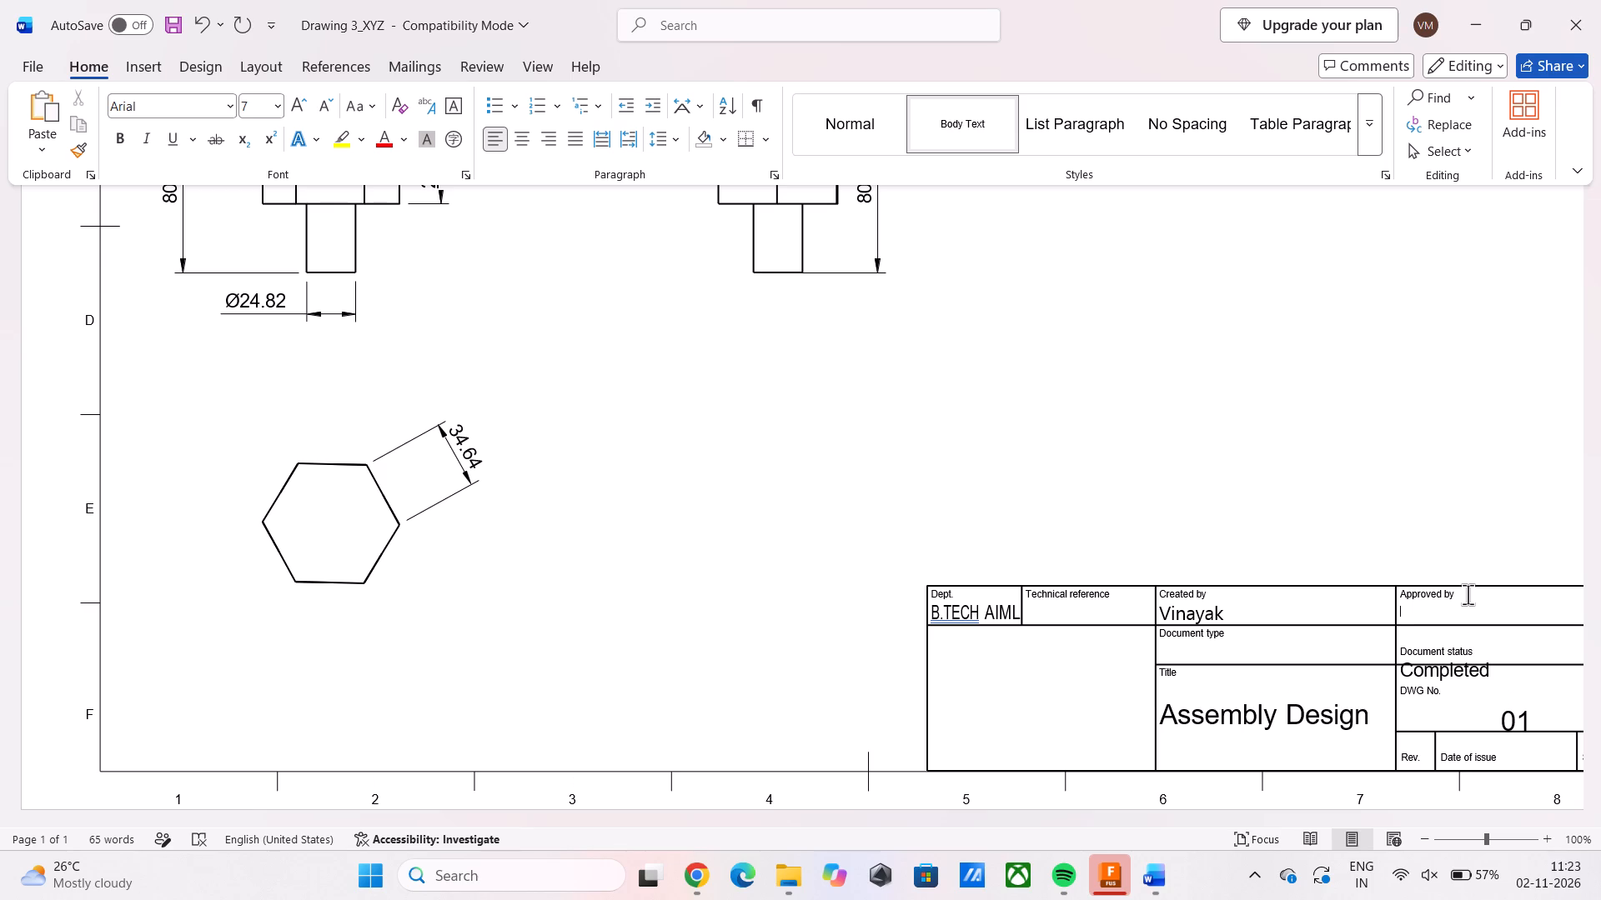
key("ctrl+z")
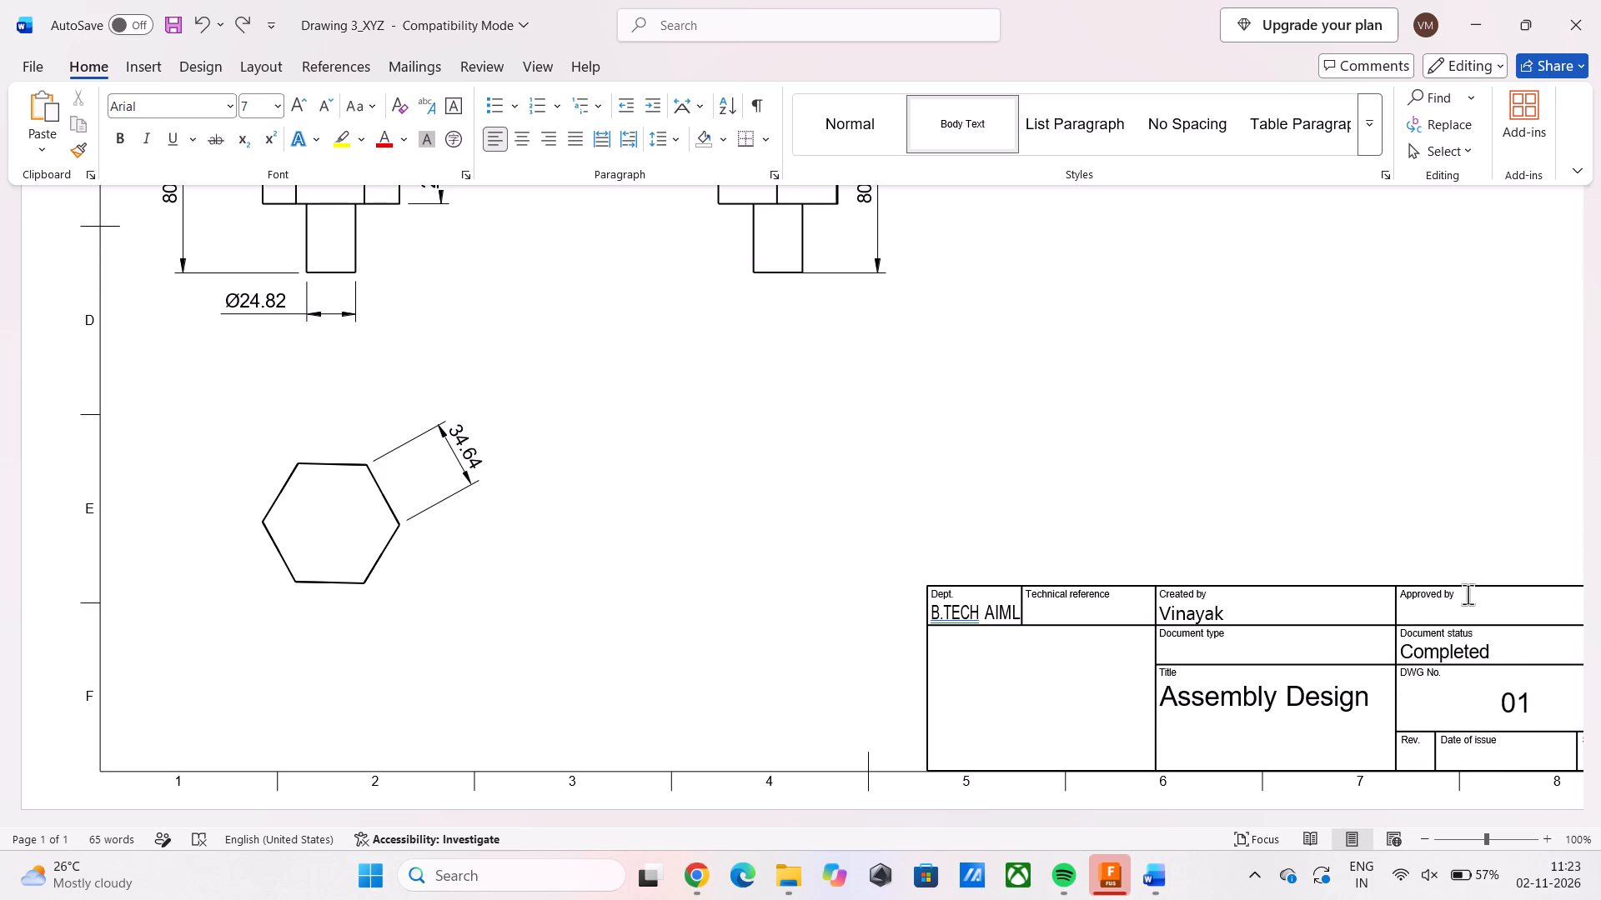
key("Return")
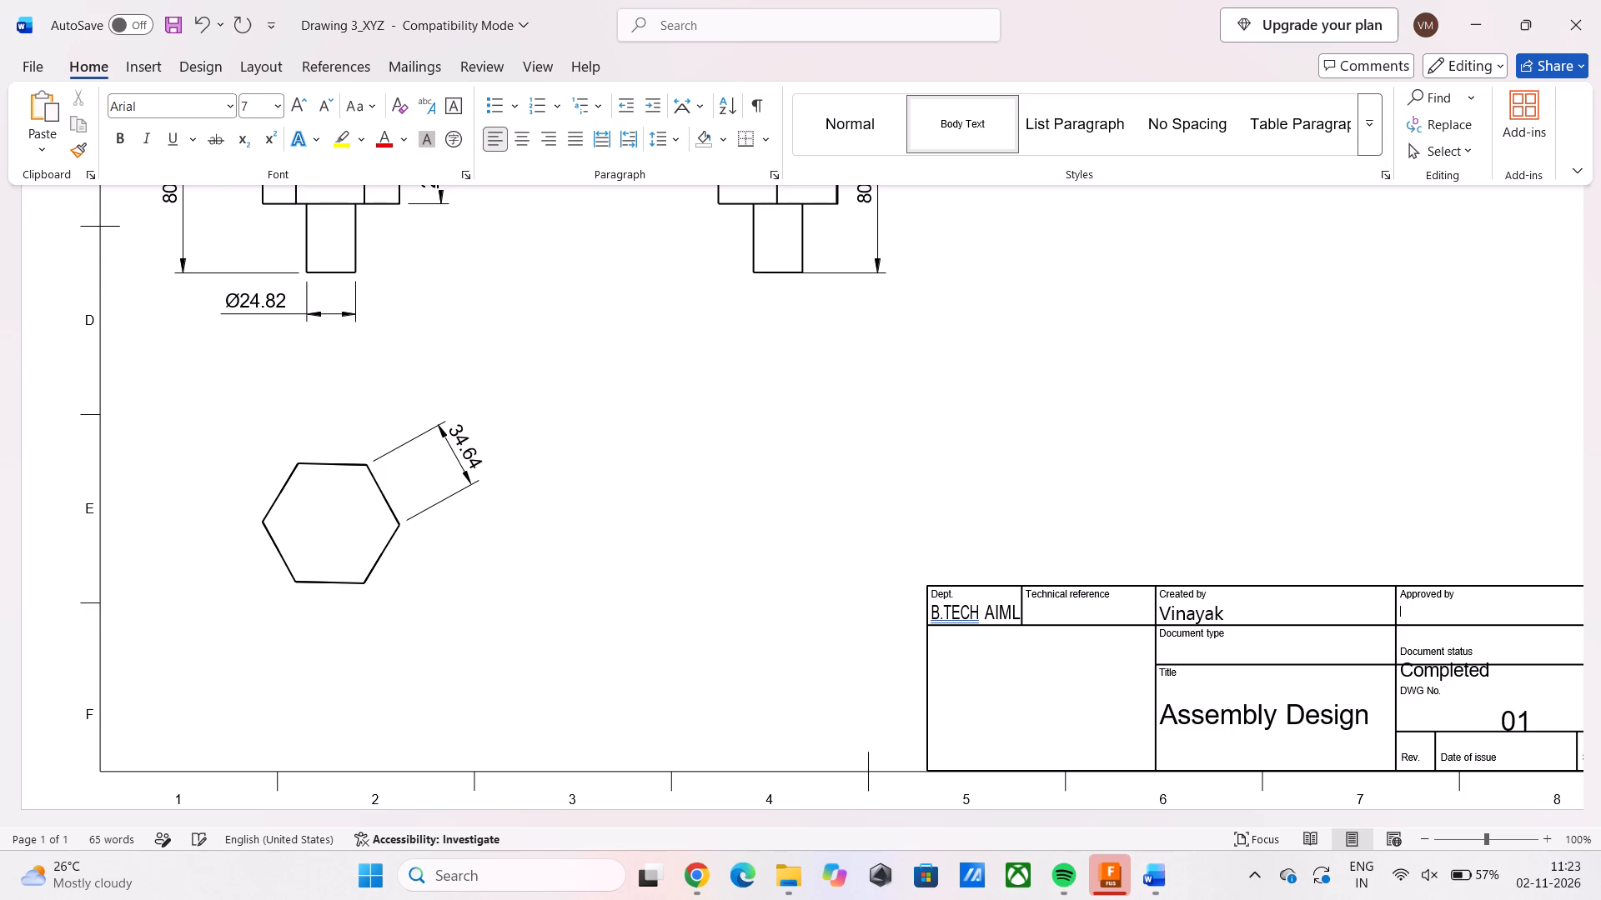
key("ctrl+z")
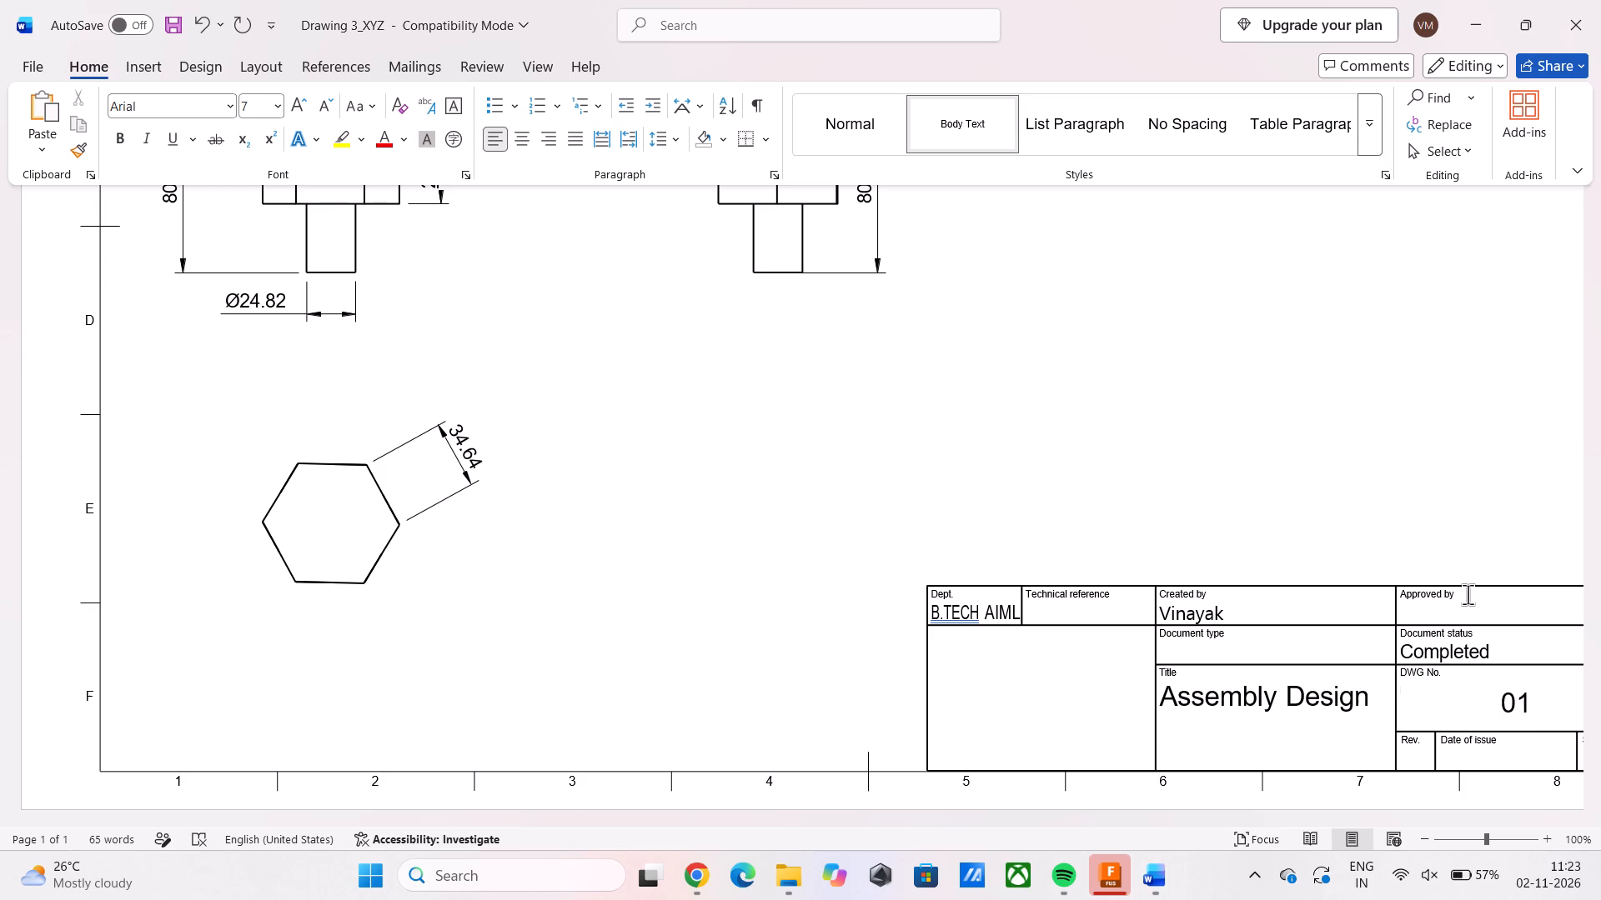
Enter the approver's name with the title Dr. on the same line as the Approved by label.
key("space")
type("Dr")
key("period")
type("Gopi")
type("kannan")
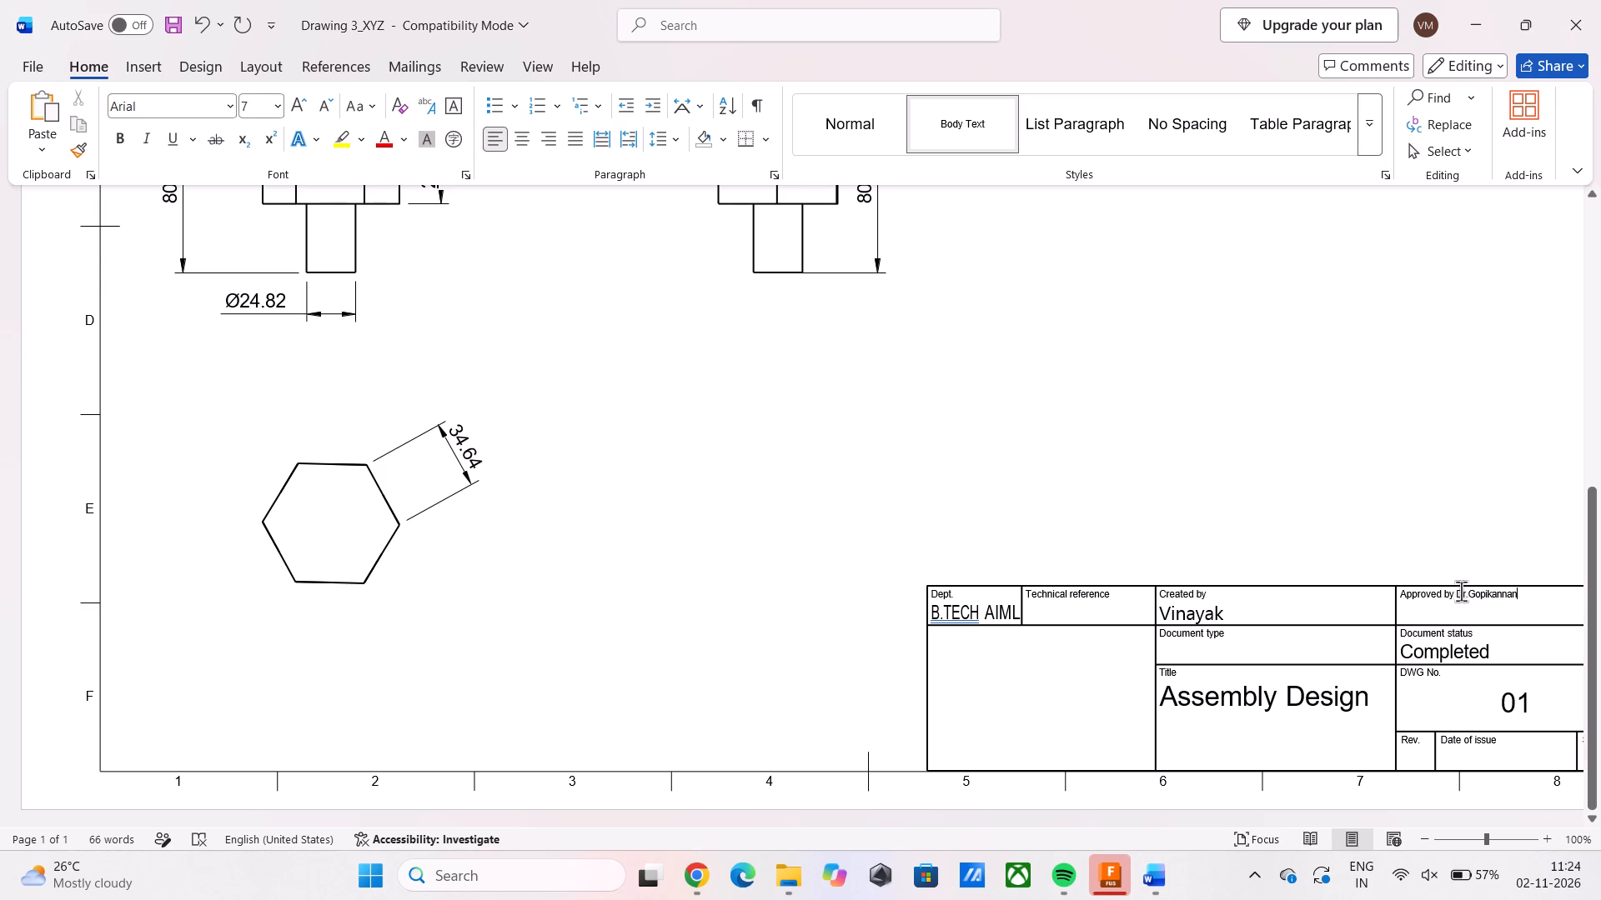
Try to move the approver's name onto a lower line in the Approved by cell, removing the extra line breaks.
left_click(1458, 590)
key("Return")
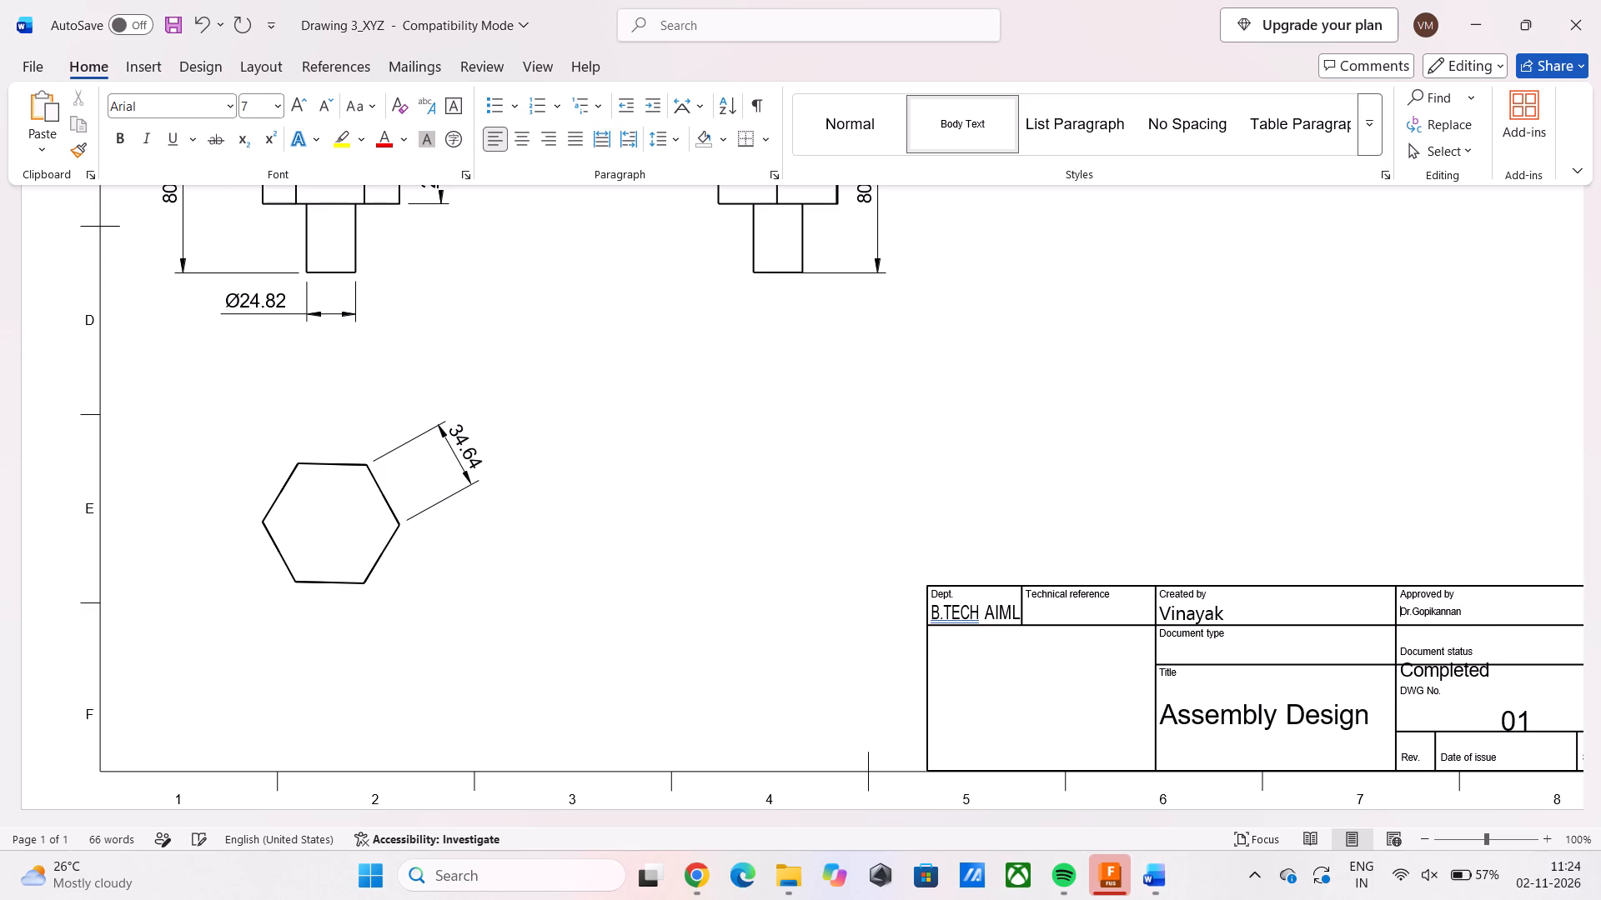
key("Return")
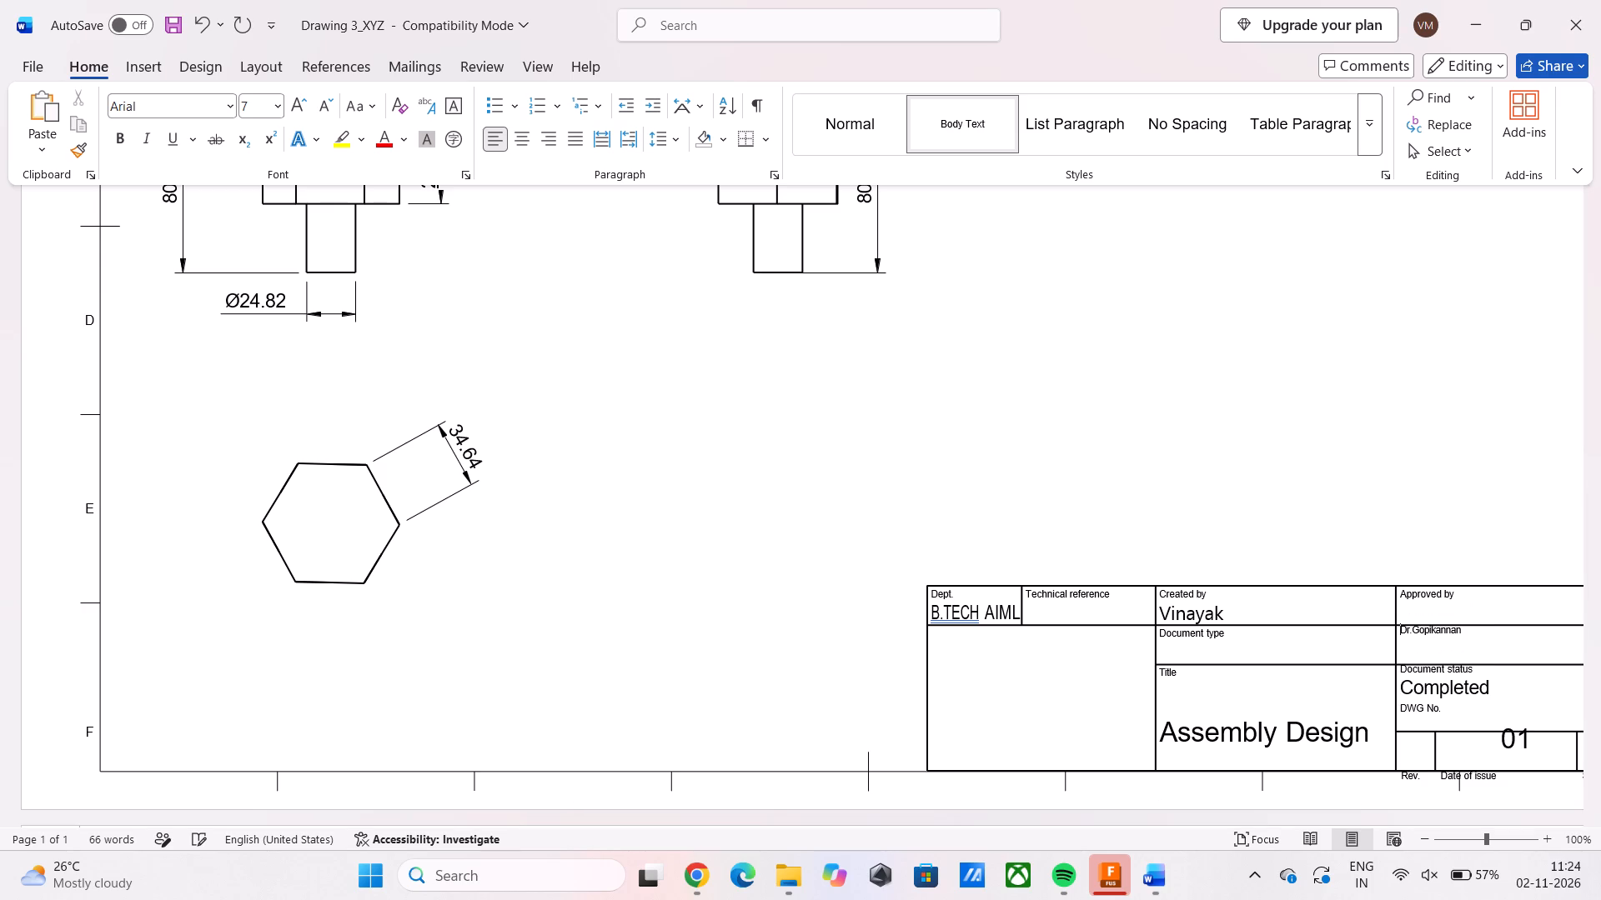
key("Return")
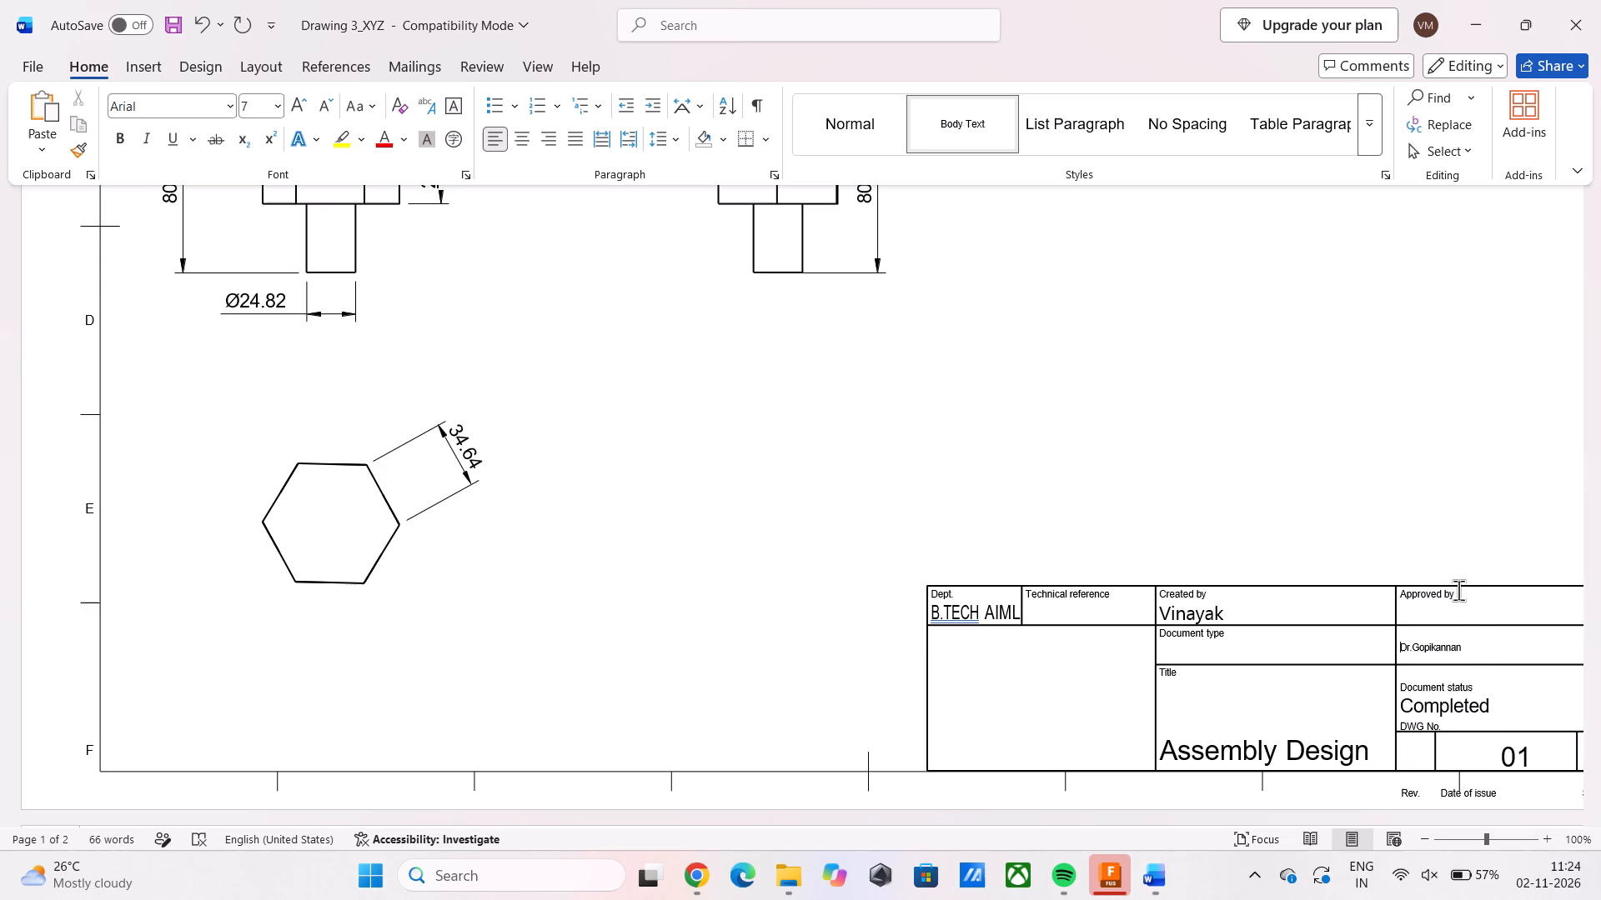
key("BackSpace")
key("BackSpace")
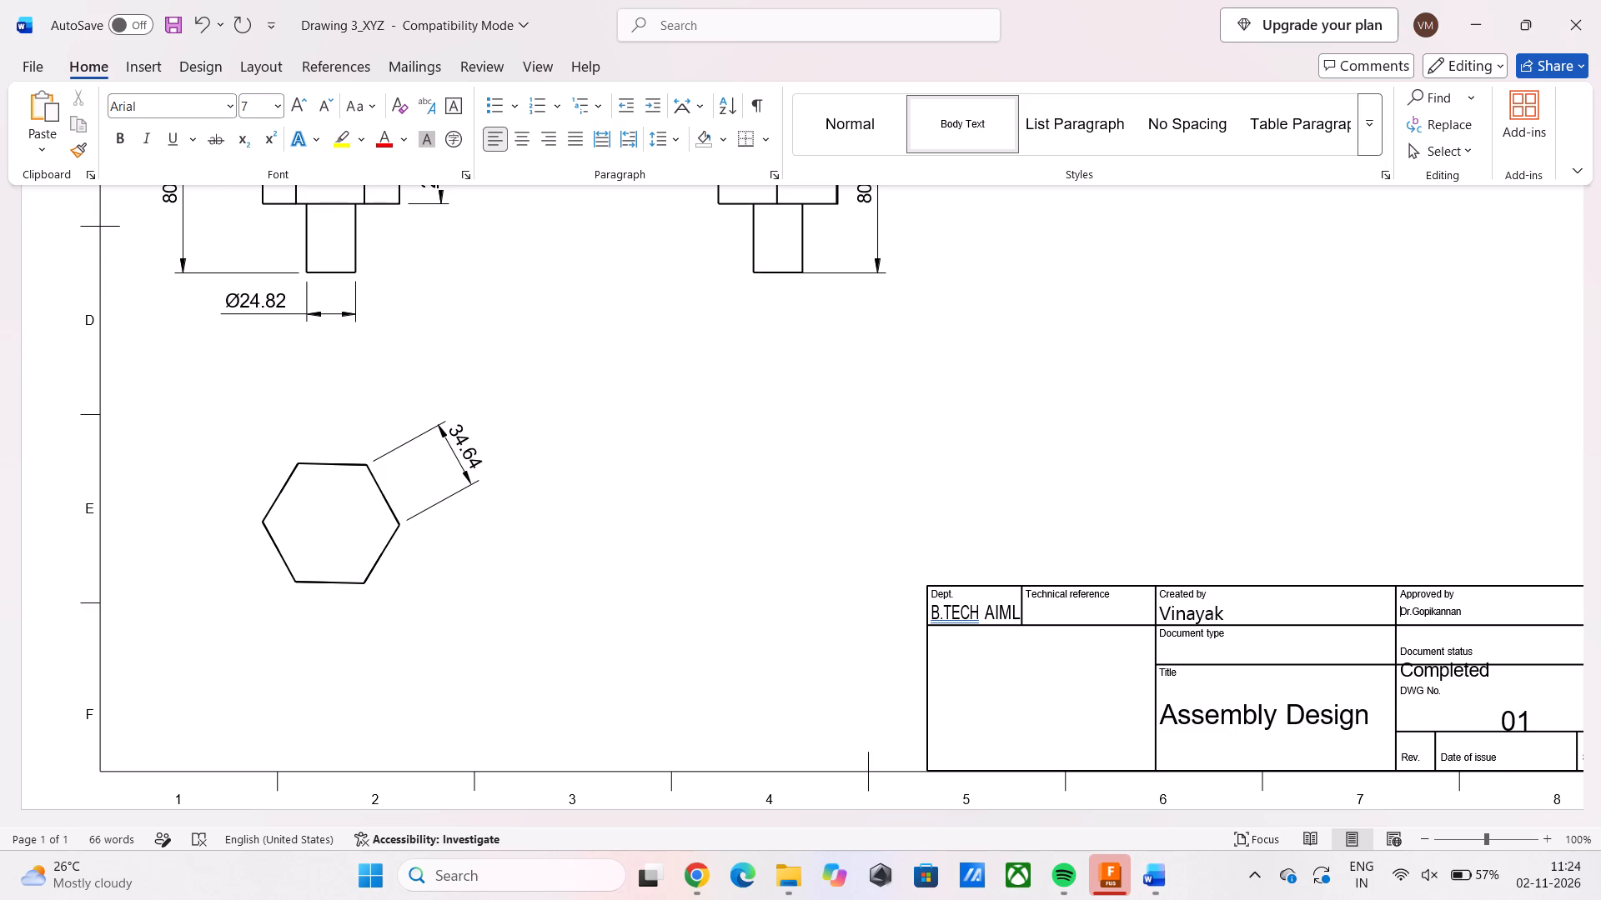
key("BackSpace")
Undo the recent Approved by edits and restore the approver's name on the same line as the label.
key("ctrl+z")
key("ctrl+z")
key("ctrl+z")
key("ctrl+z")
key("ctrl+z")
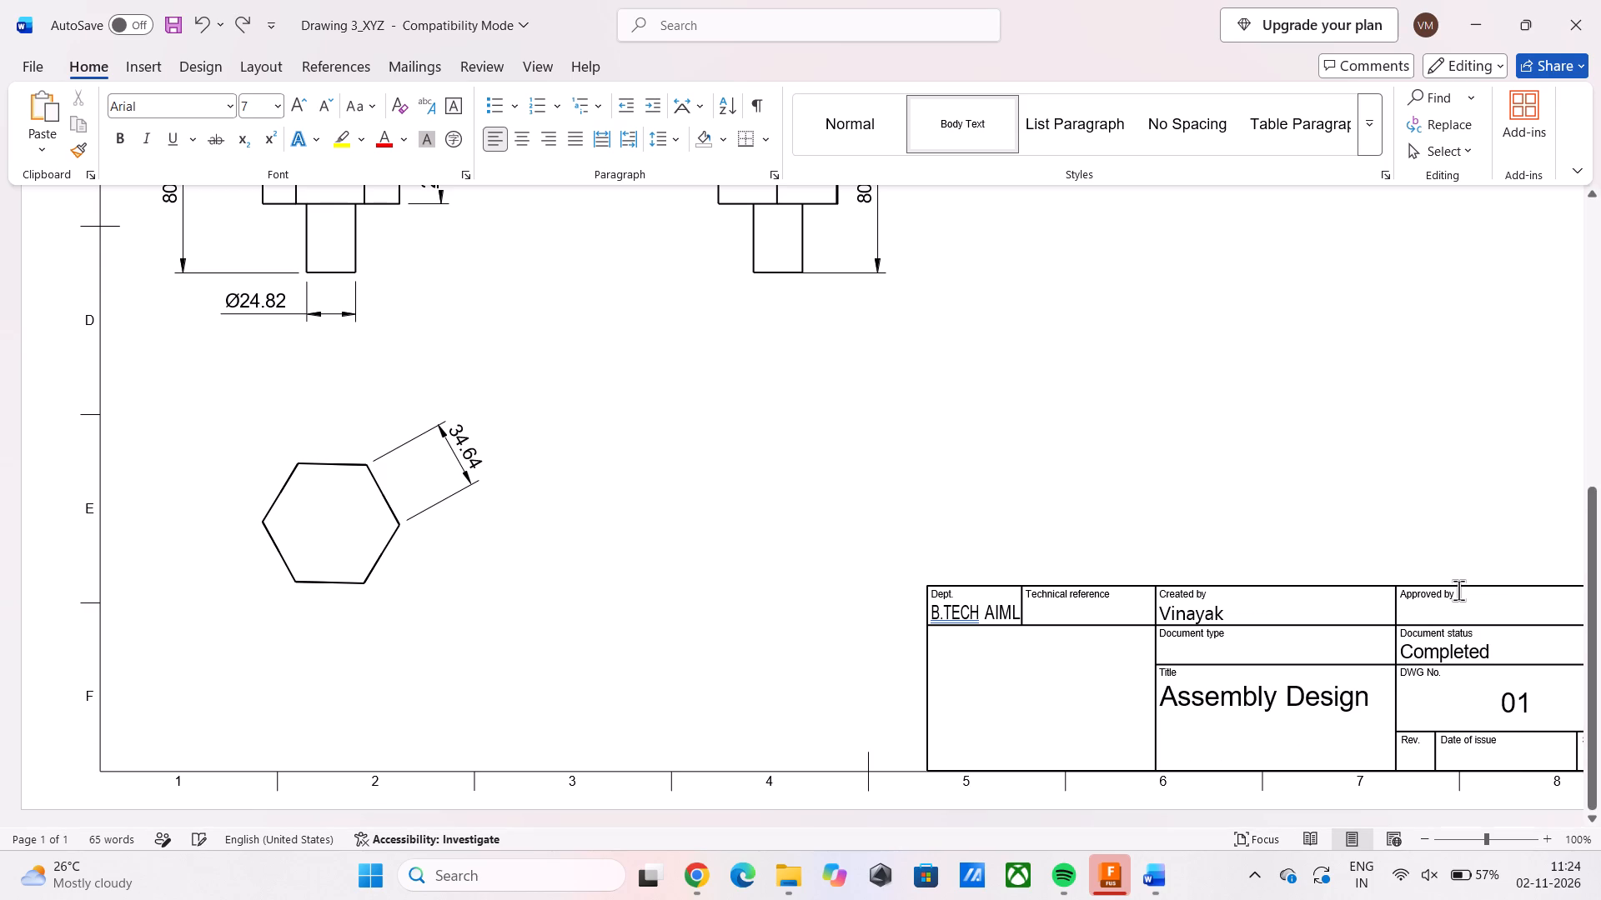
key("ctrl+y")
Delete AIML from the Dept. entry in the title block, leaving only B.TECH.
left_click(1020, 617)
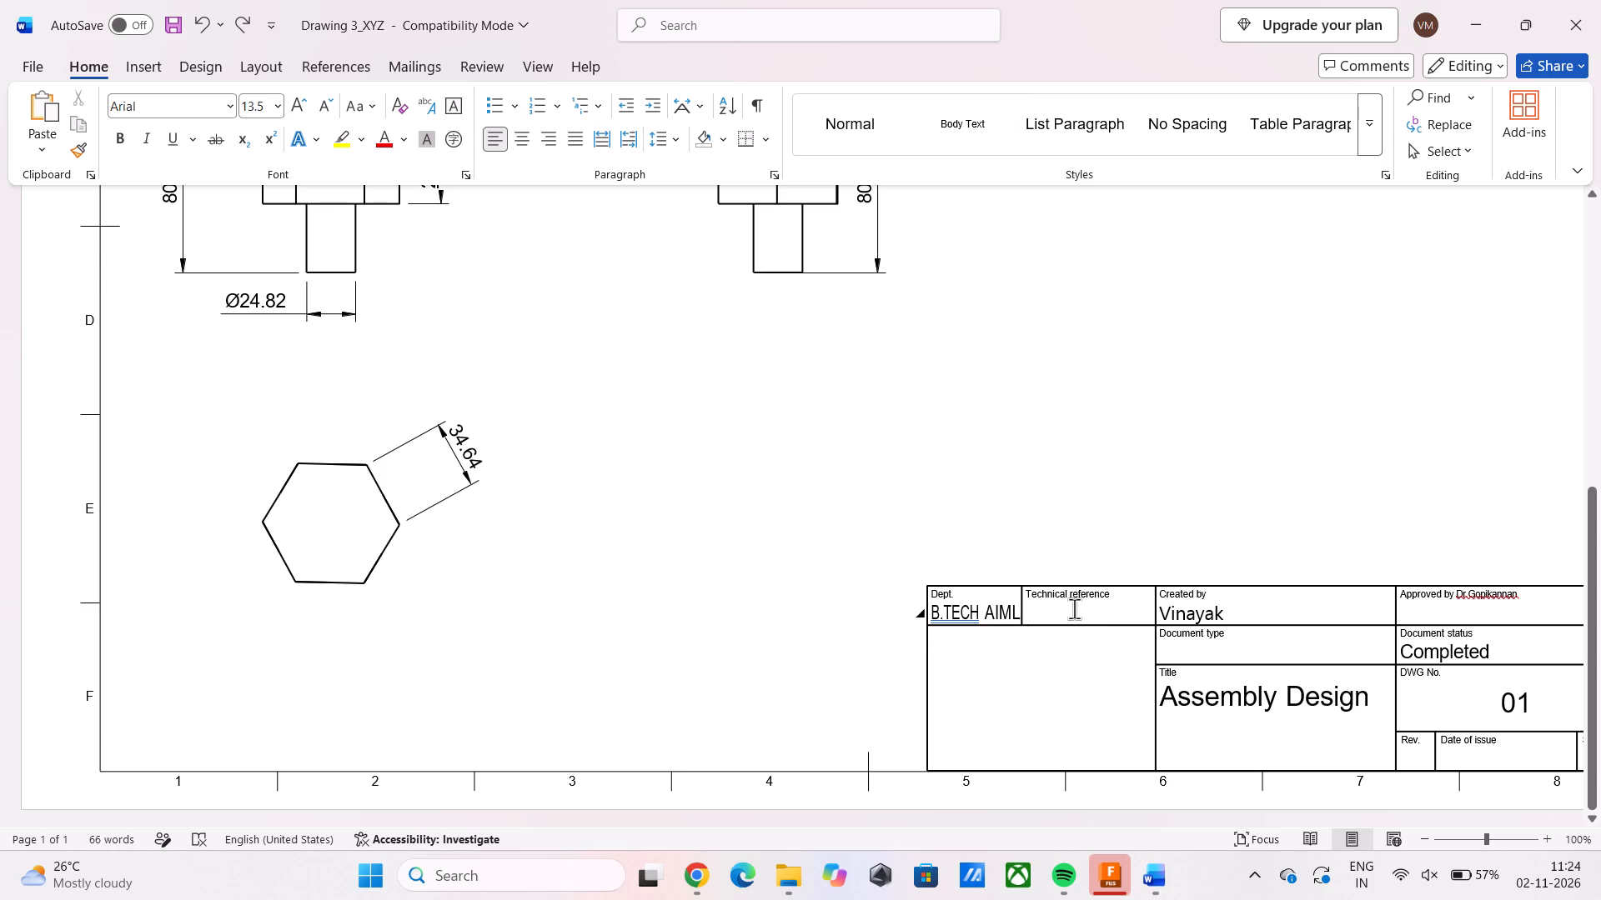
key("BackSpace")
key("BackSpace")
key("BackSpace")
key("BackSpace")
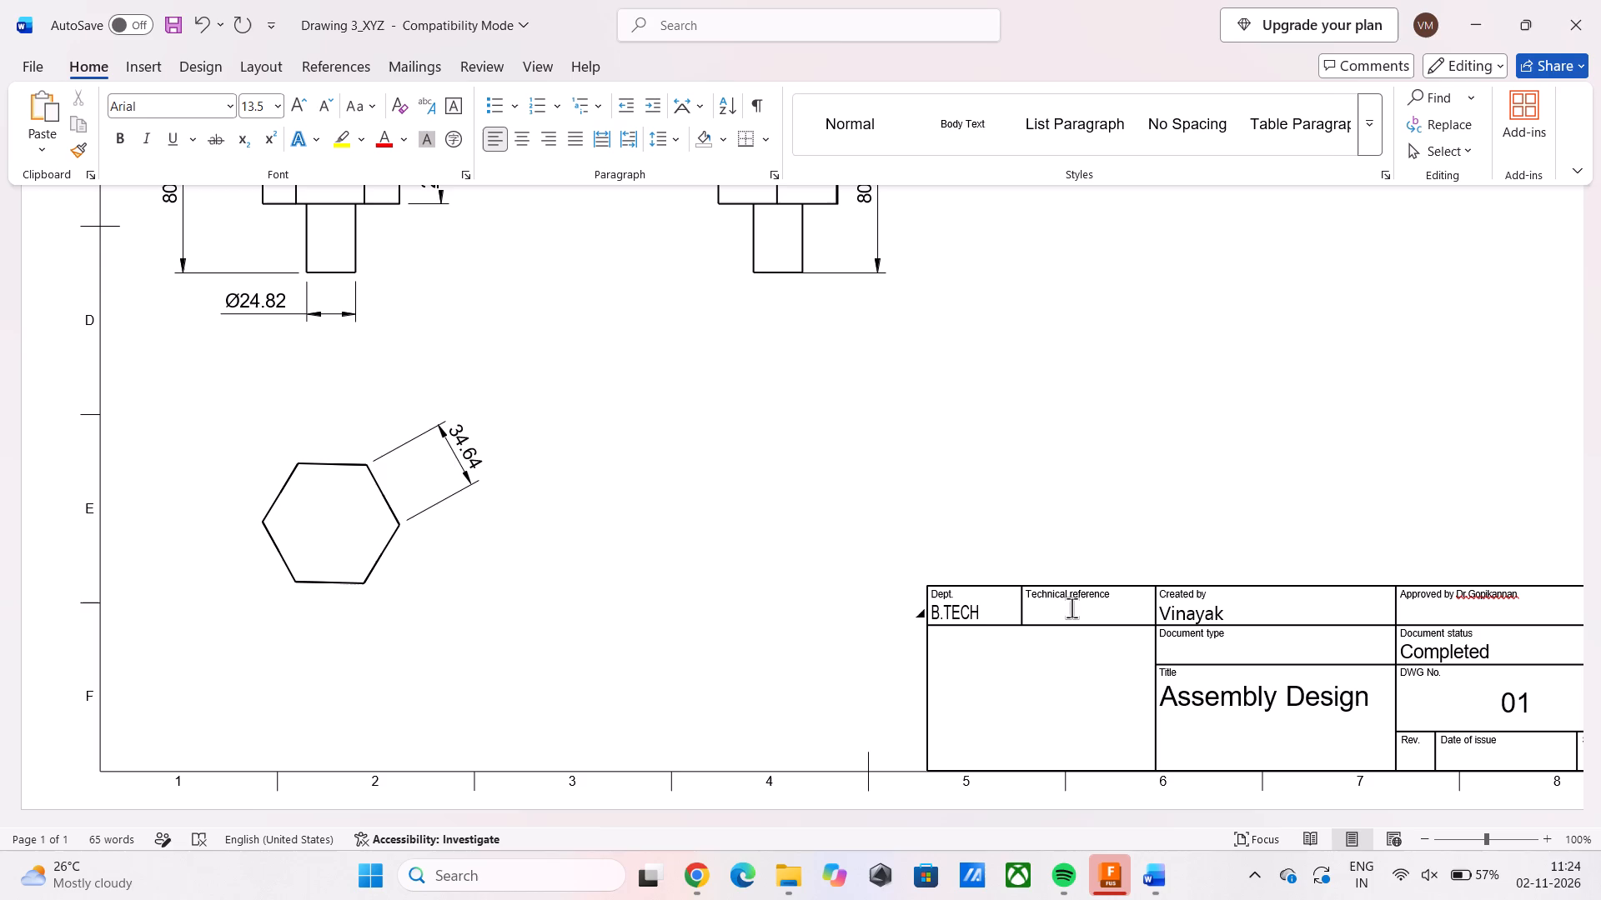
Add CSE after B.TECH in the title block's Dept. entry, separated by a space.
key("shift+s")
key("shift+BackSpace")
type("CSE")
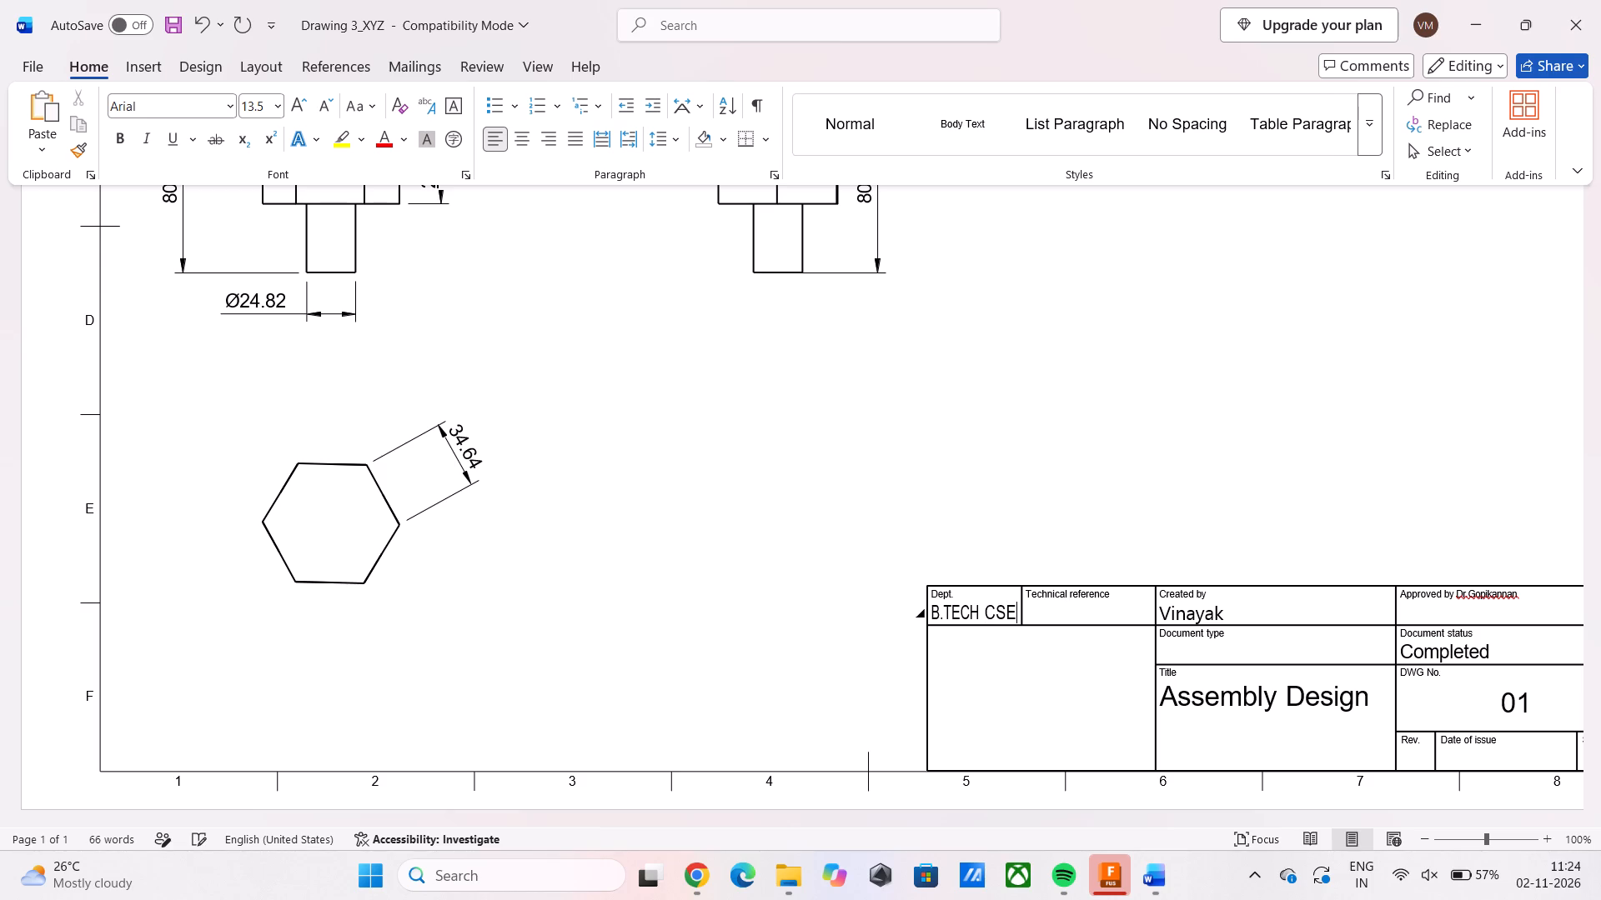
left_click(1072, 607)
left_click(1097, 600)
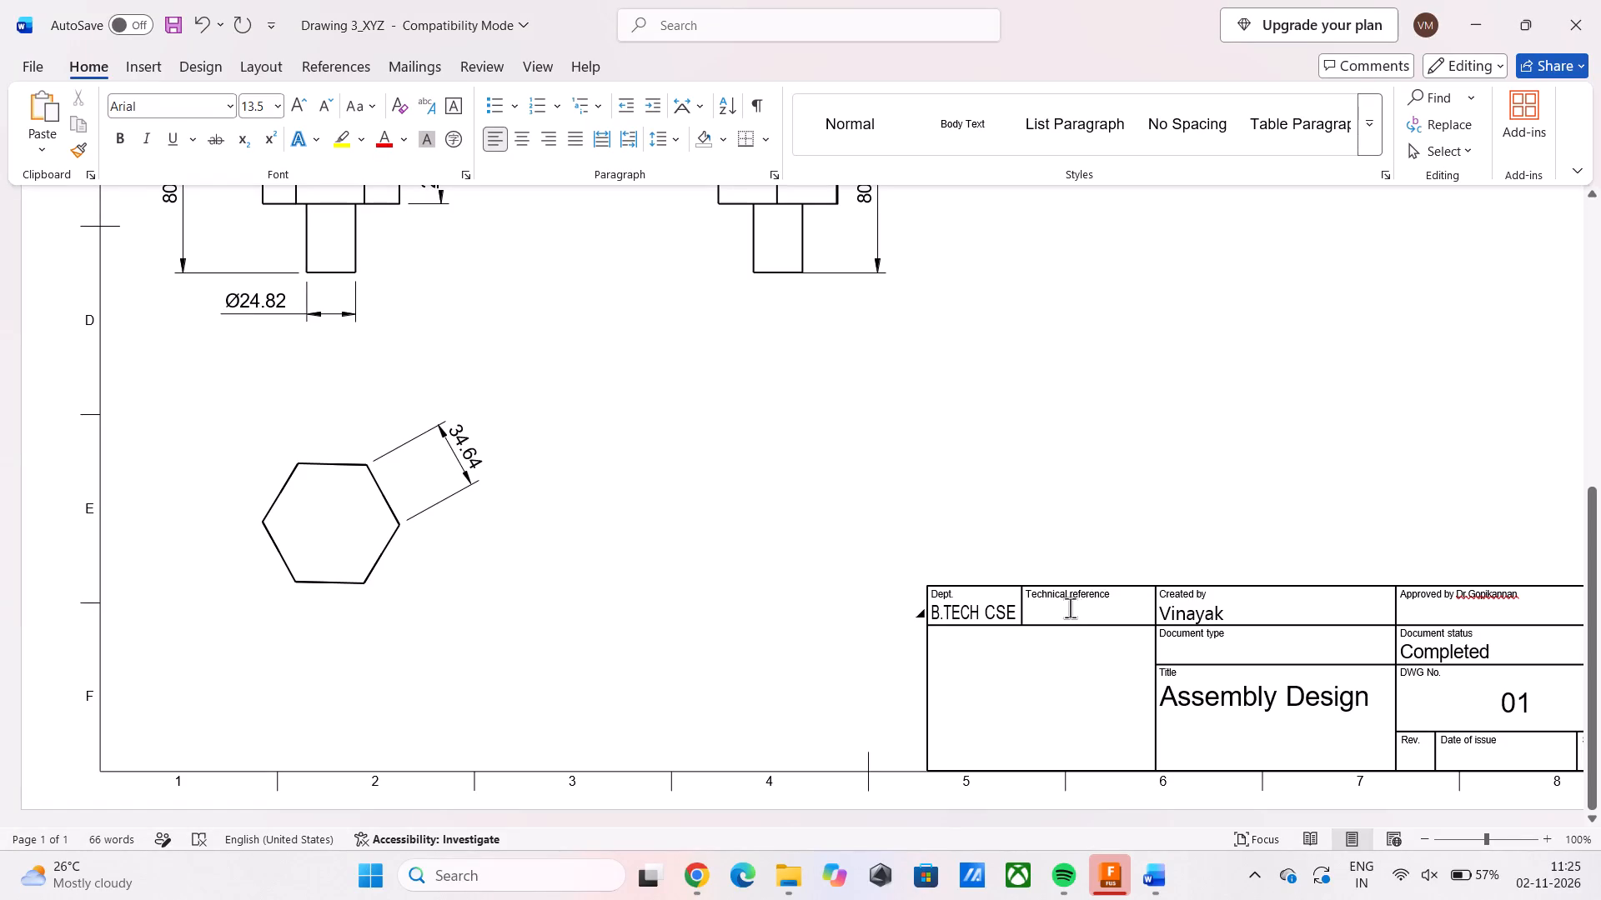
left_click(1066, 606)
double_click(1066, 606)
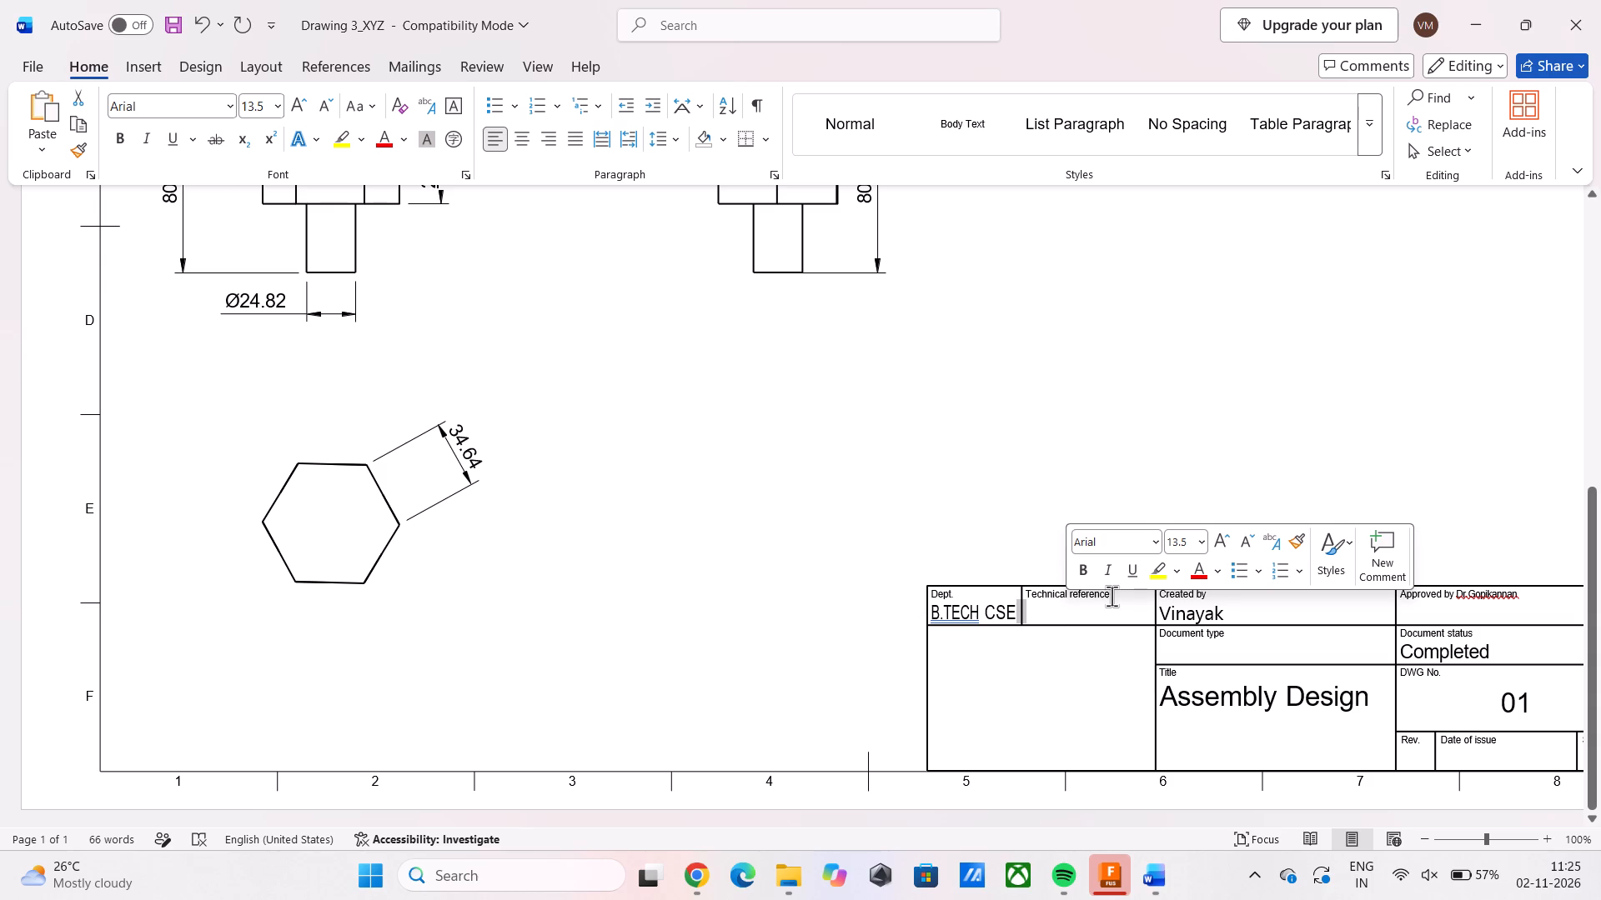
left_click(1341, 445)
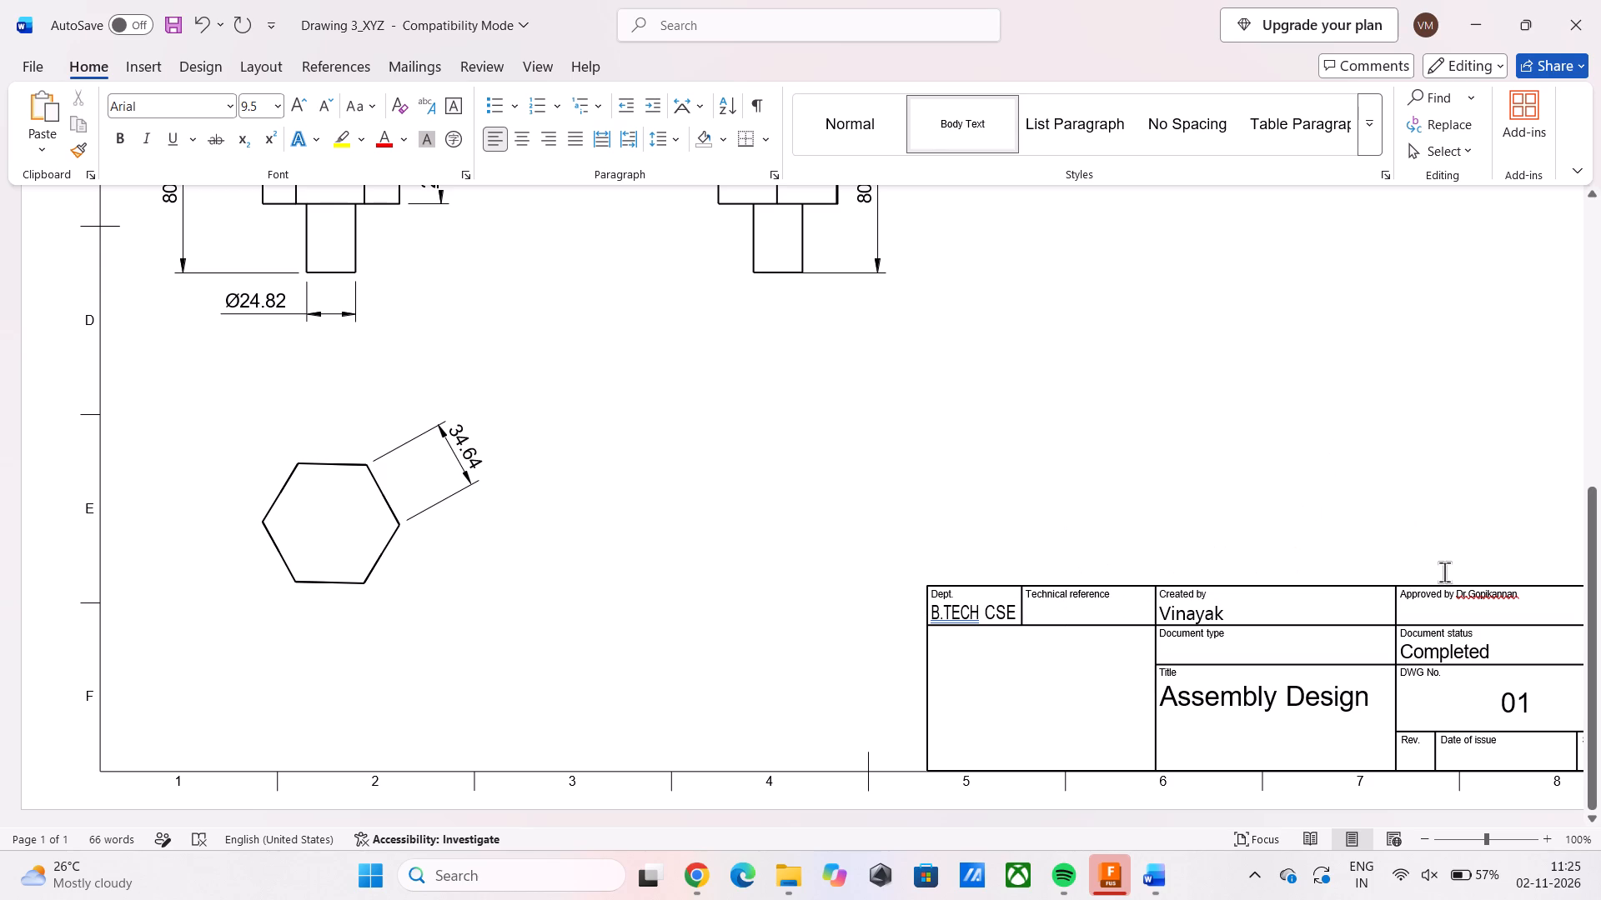
Insert a colon and a space between the Approved by label and the approver's name in the title block.
left_click(1458, 592)
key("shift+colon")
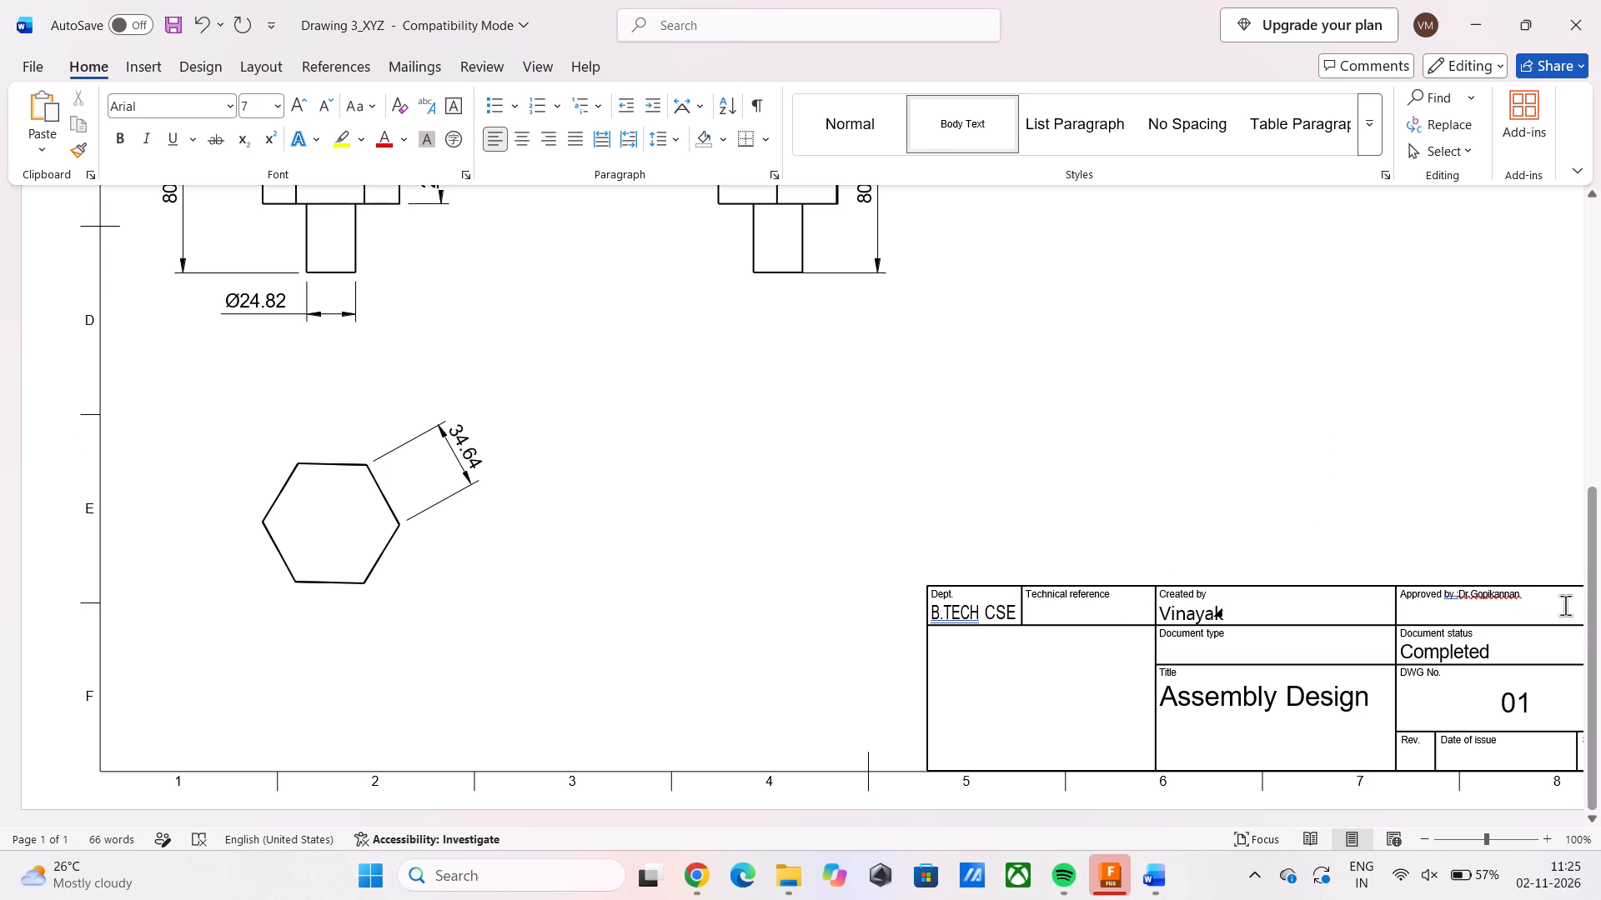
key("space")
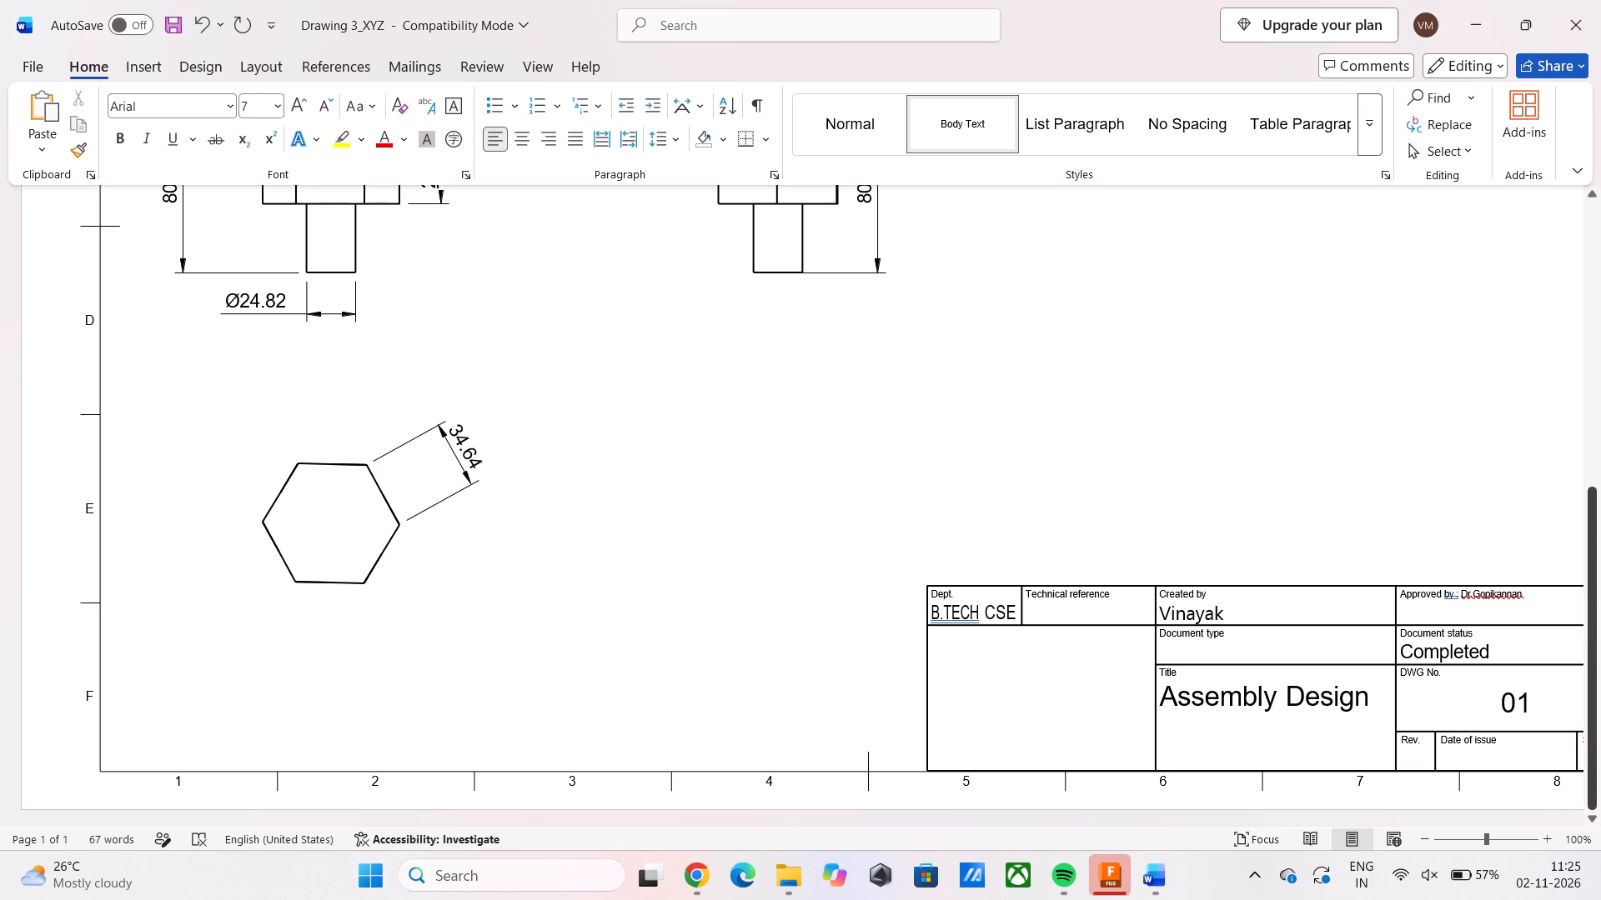
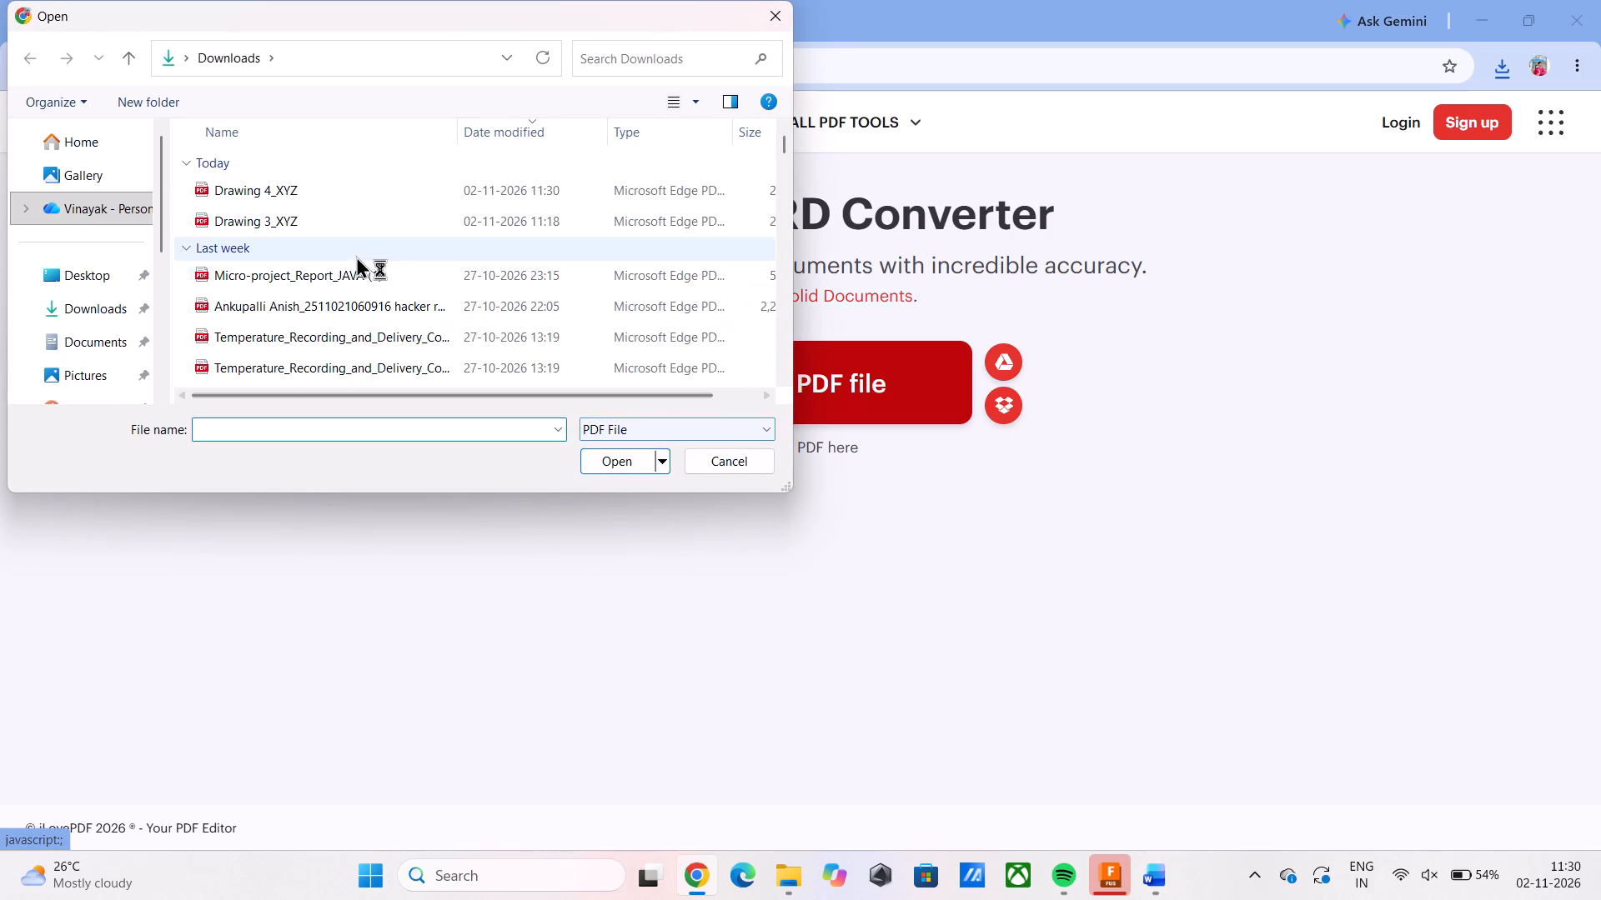
left_click(344, 191)
key("Return")
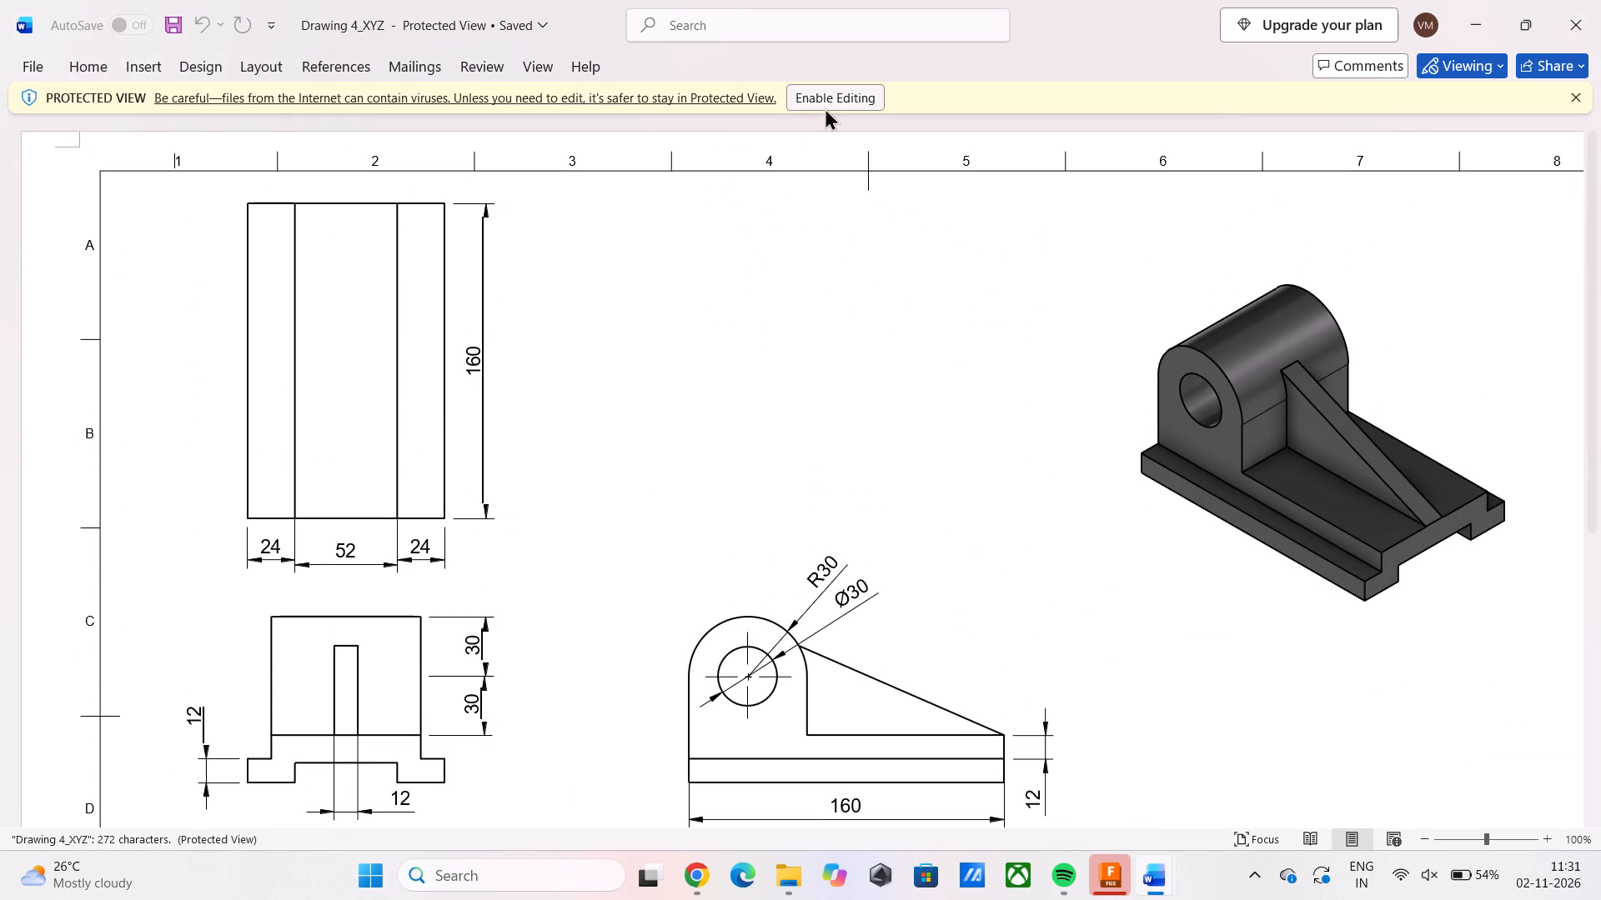
left_click(831, 102)
Replace AIML with CSE in the title block's Dept. entry so it reads B.TECH CSE.
scroll(934, 362, "down", 20)
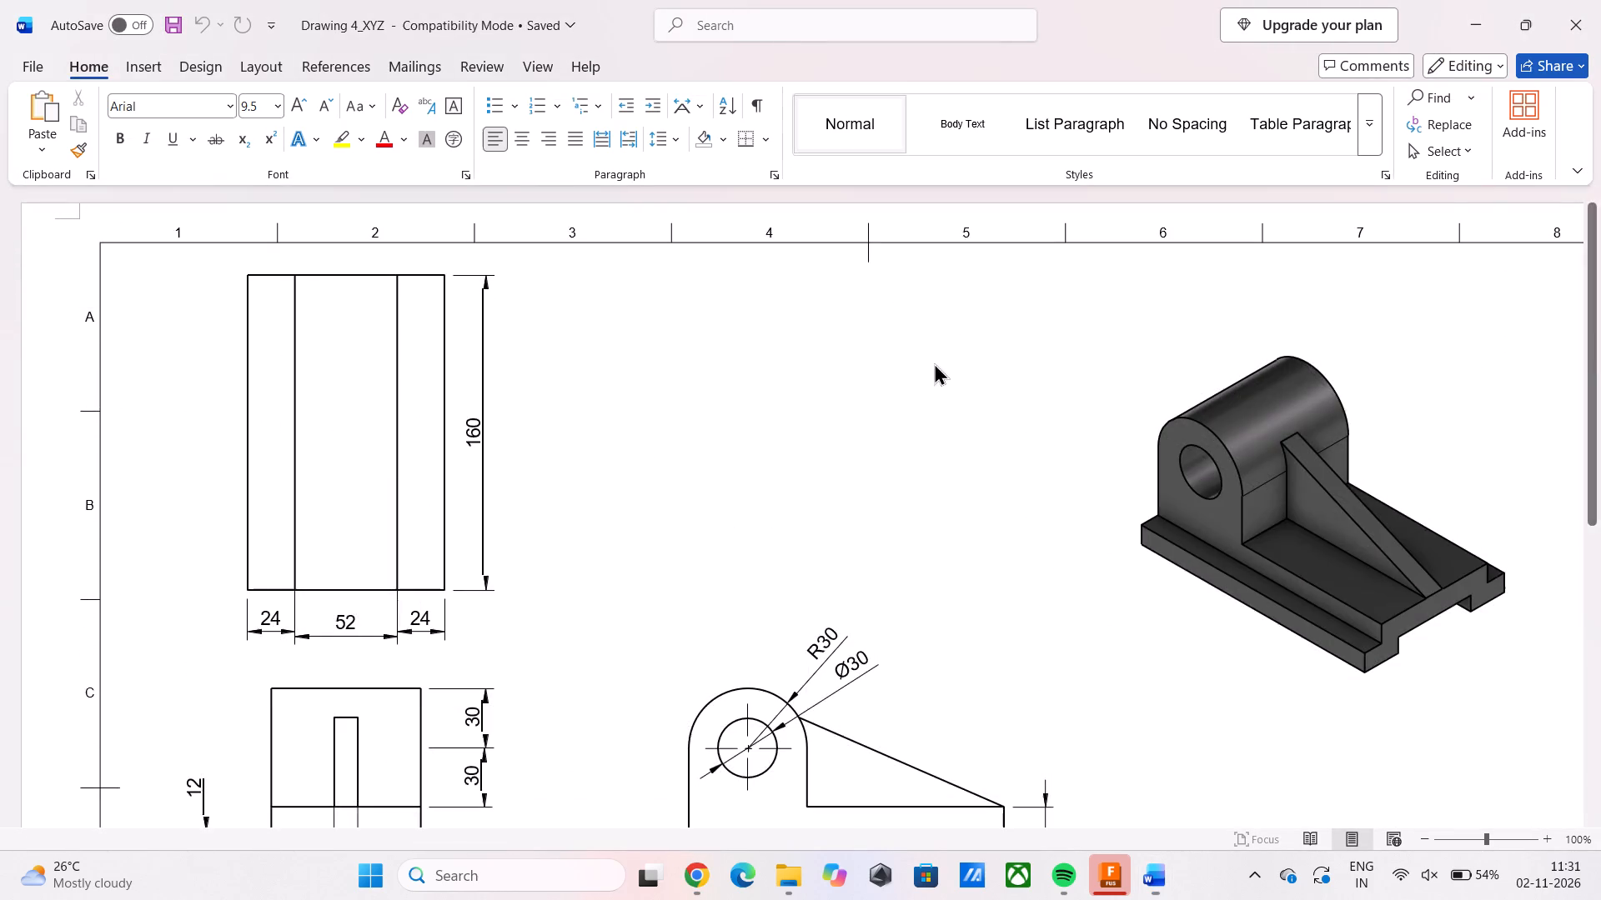
scroll(934, 362, "down", 8)
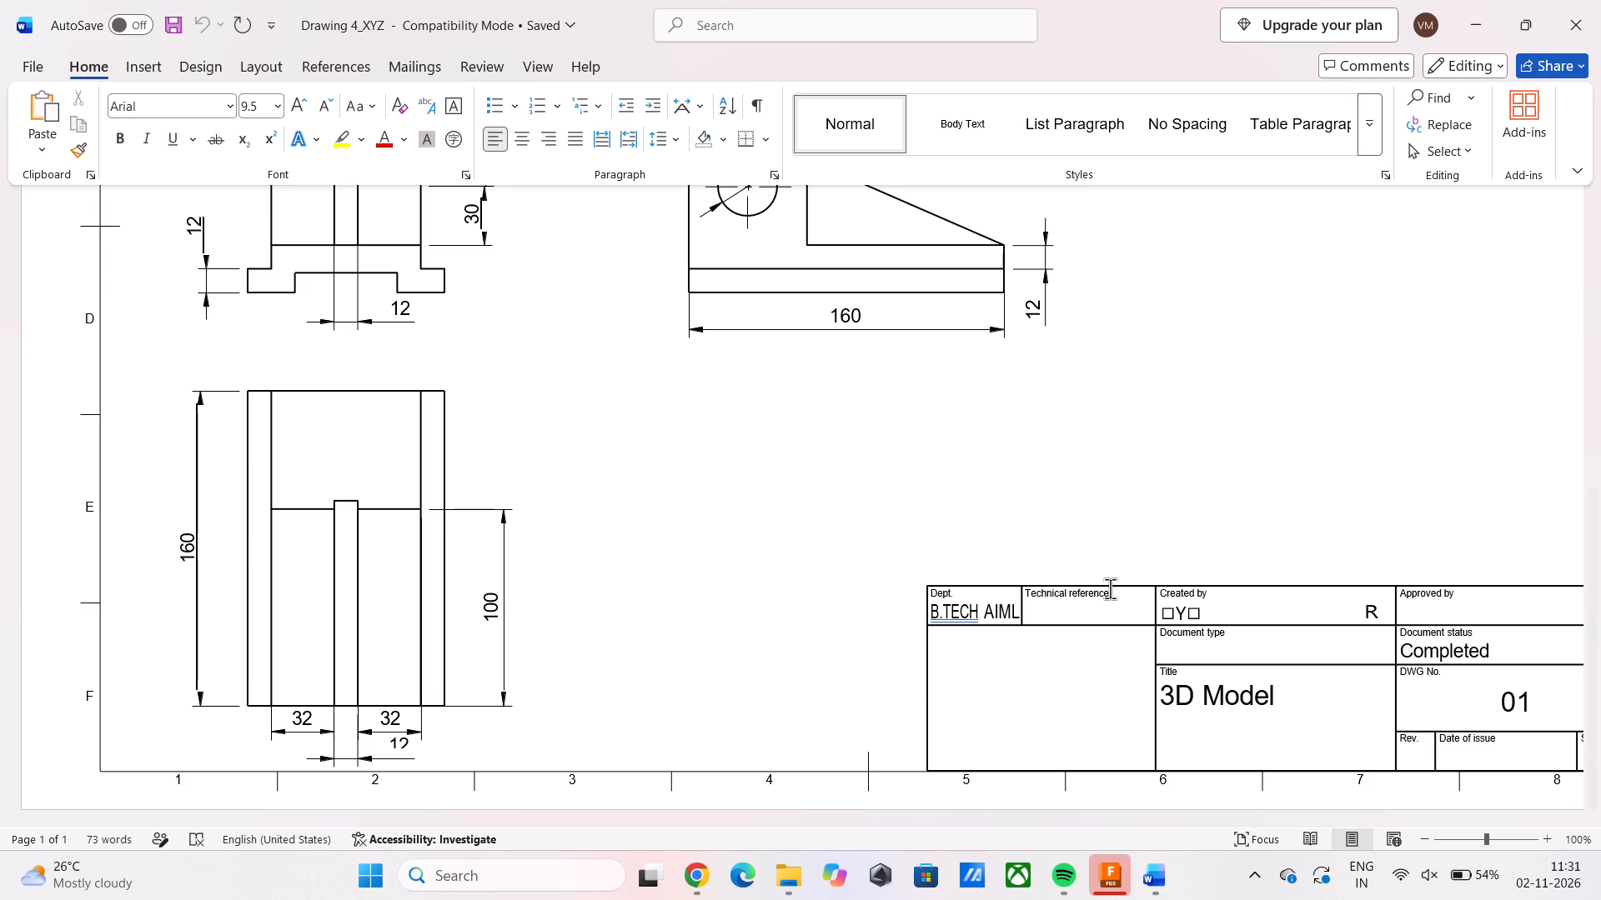
scroll(1392, 621, "down", 4)
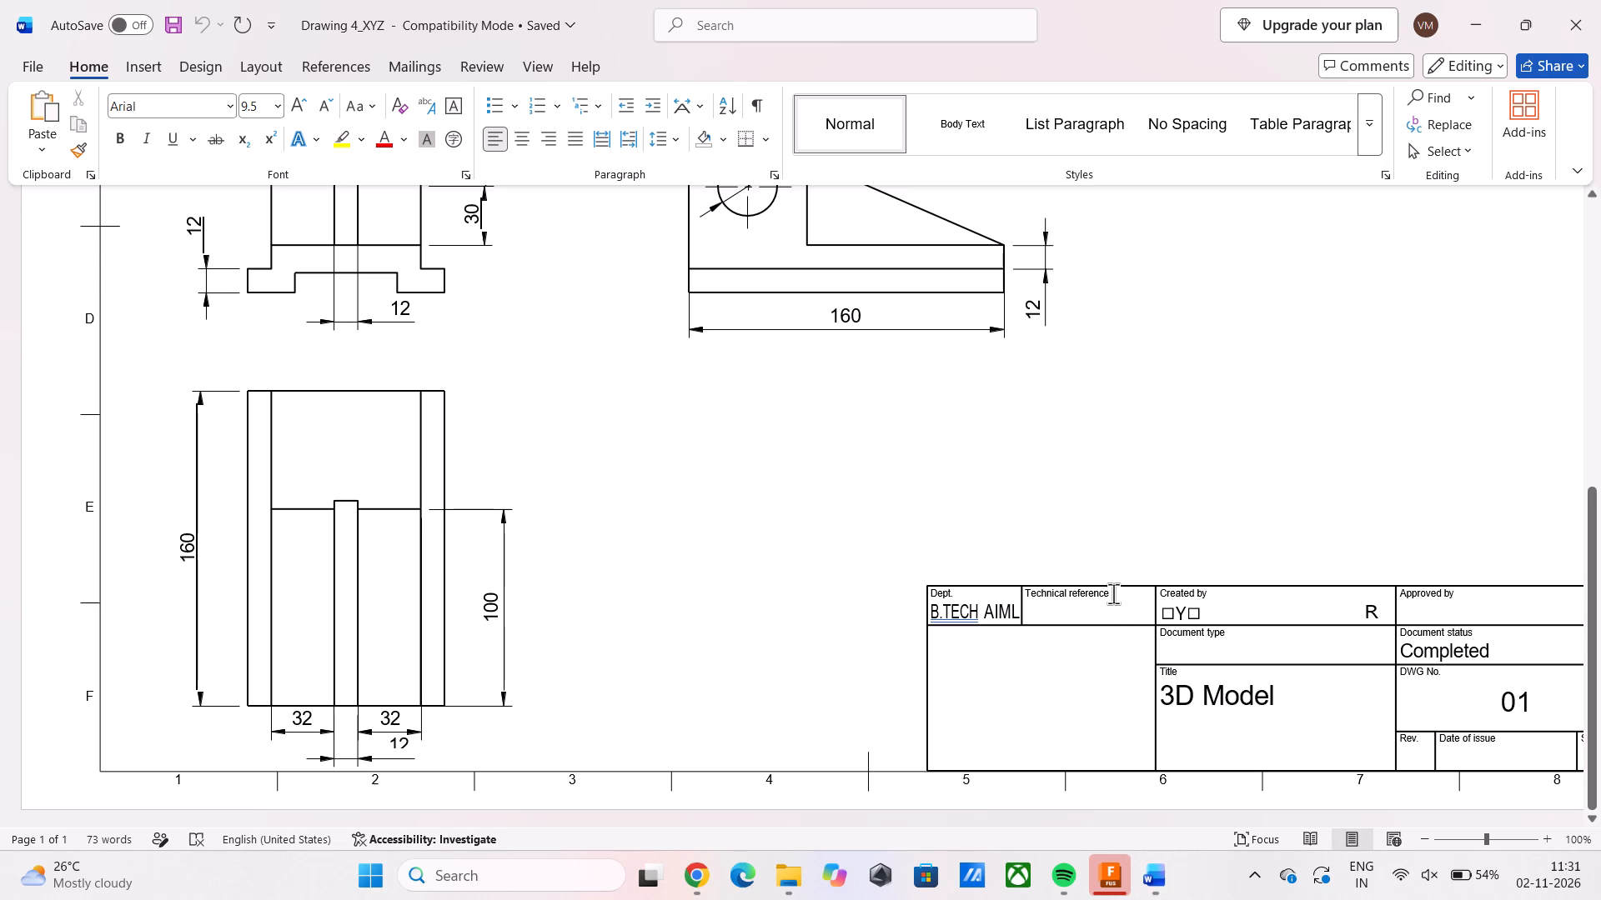
left_click(1023, 611)
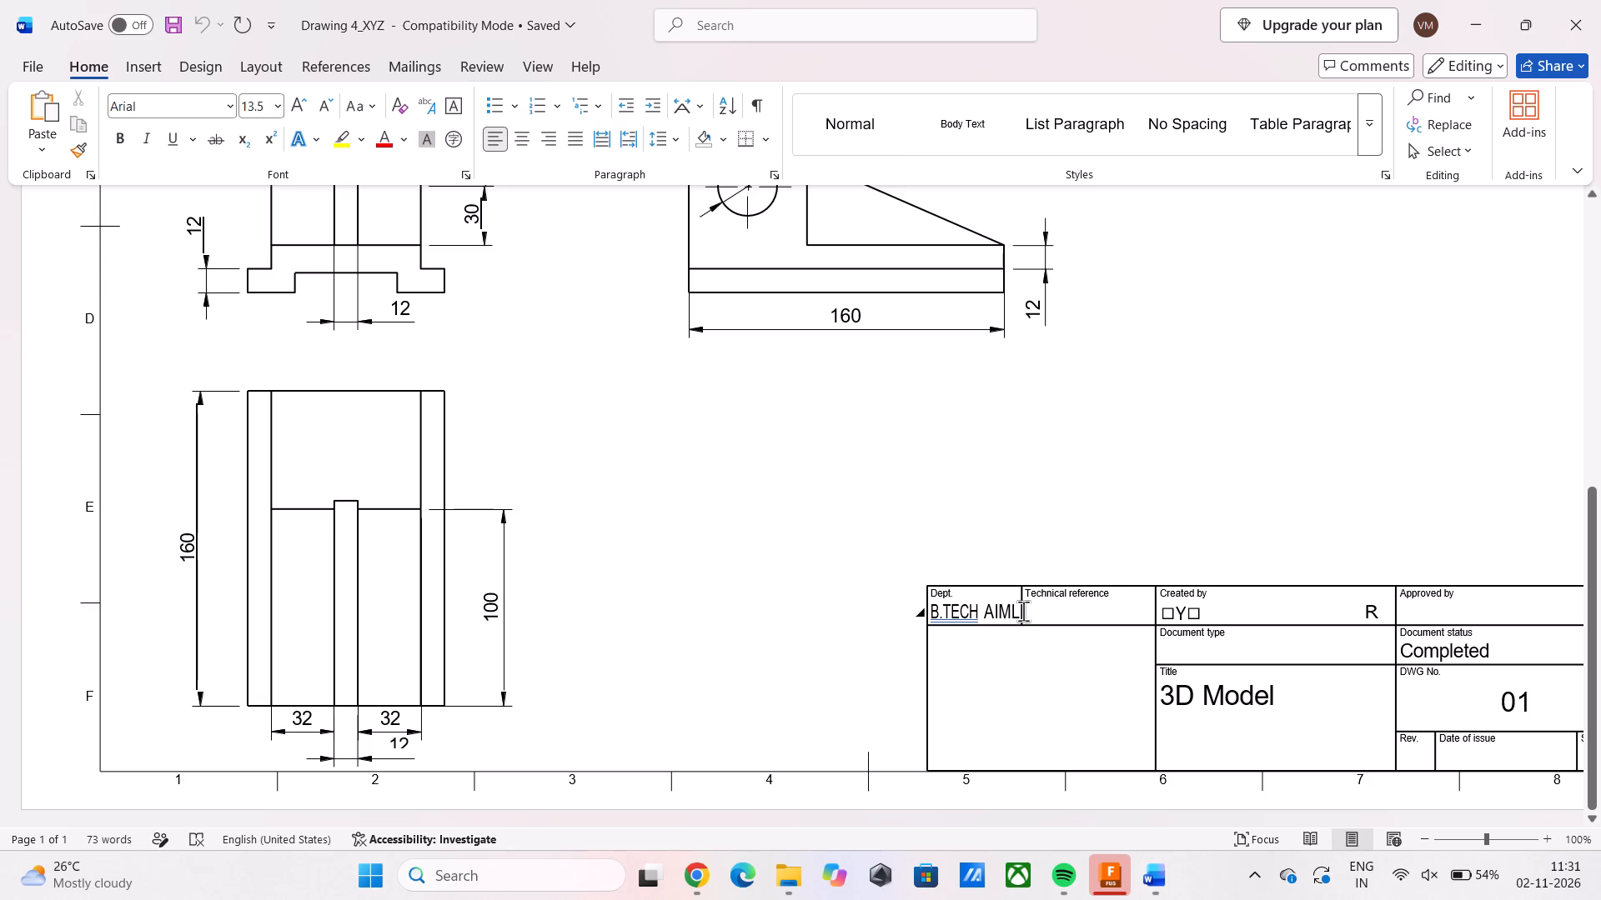
key("BackSpace")
key("BackSpace")
key("BackSpace")
key("BackSpace")
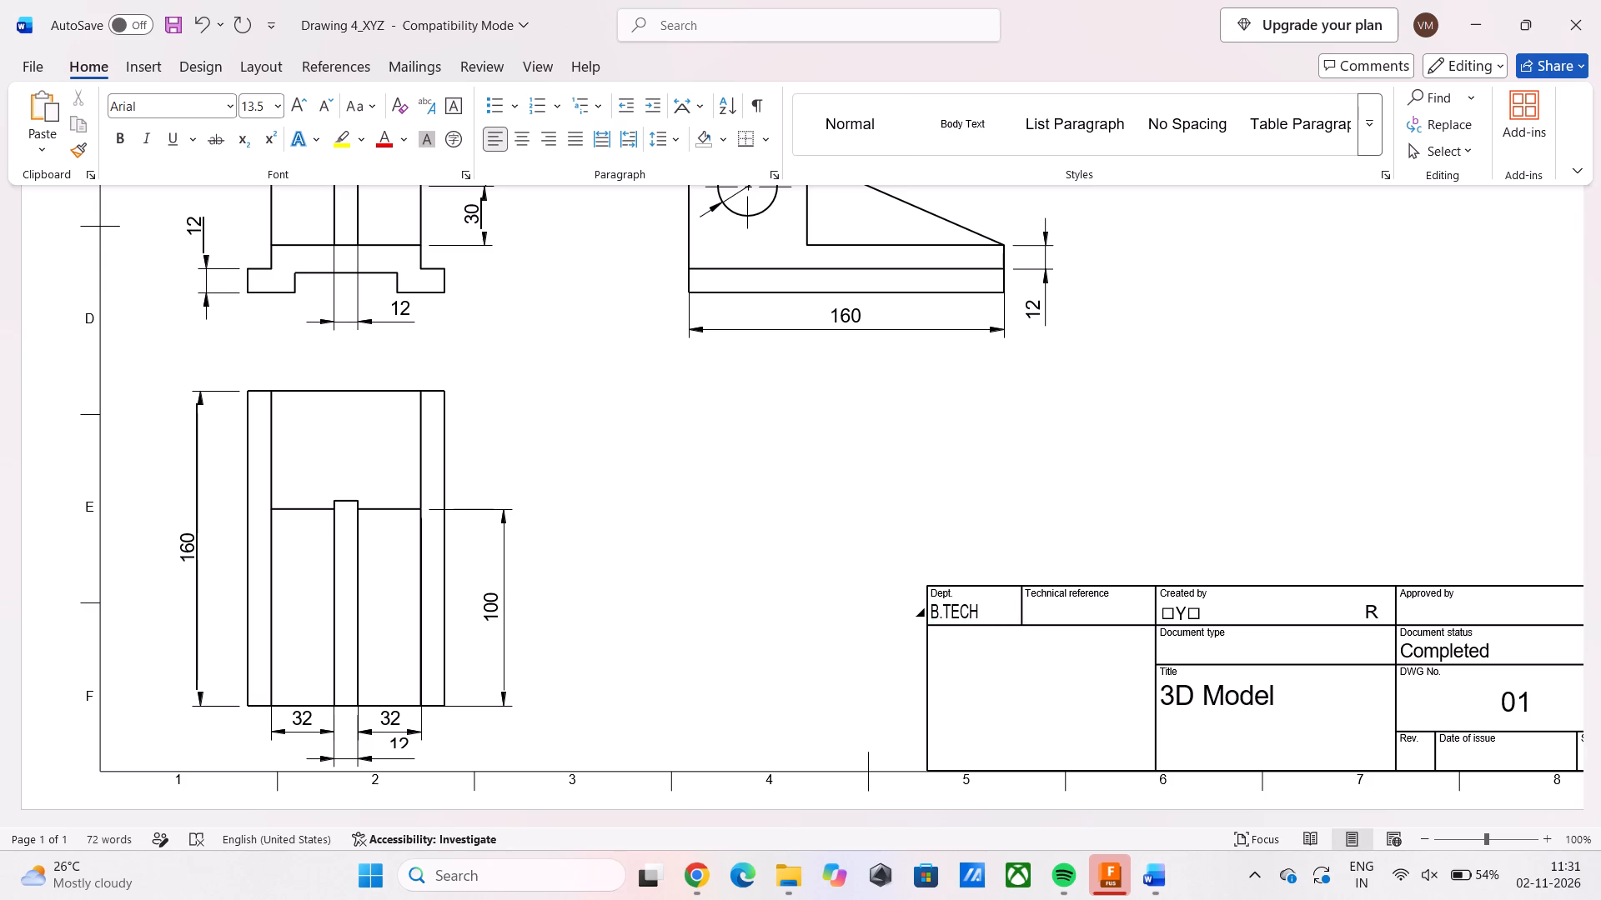
type("cse")
key("BackSpace")
key("BackSpace")
key("BackSpace")
type("CSE")
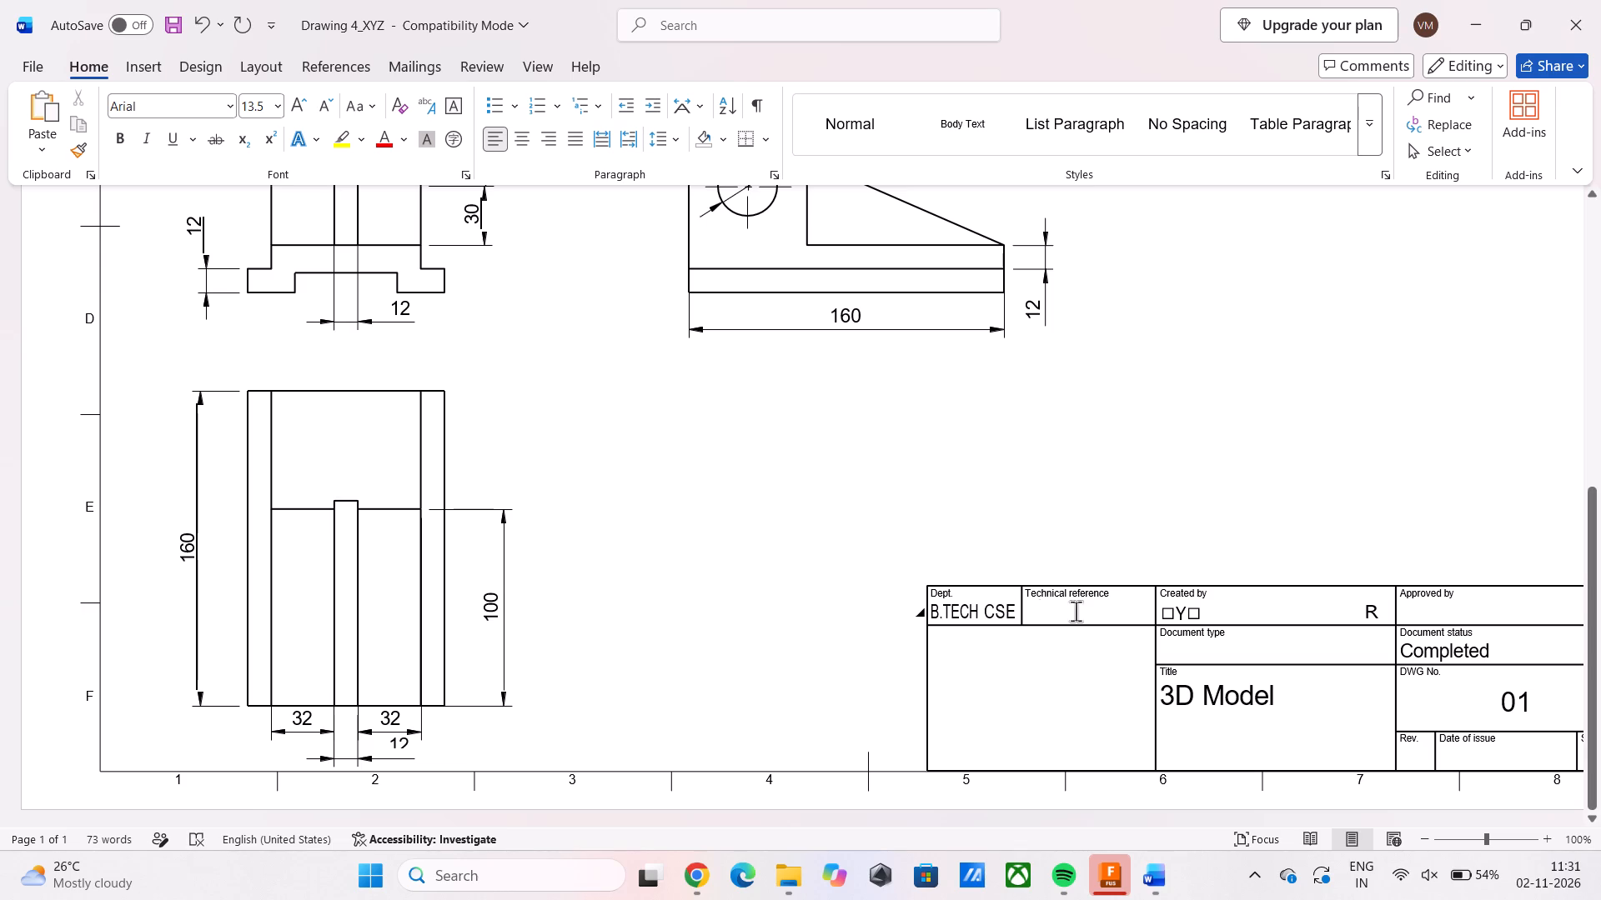
Delete the garbled characters at the start of the title block's Created by entry.
left_click(1208, 612)
key("BackSpace")
key("BackSpace")
key("BackSpace")
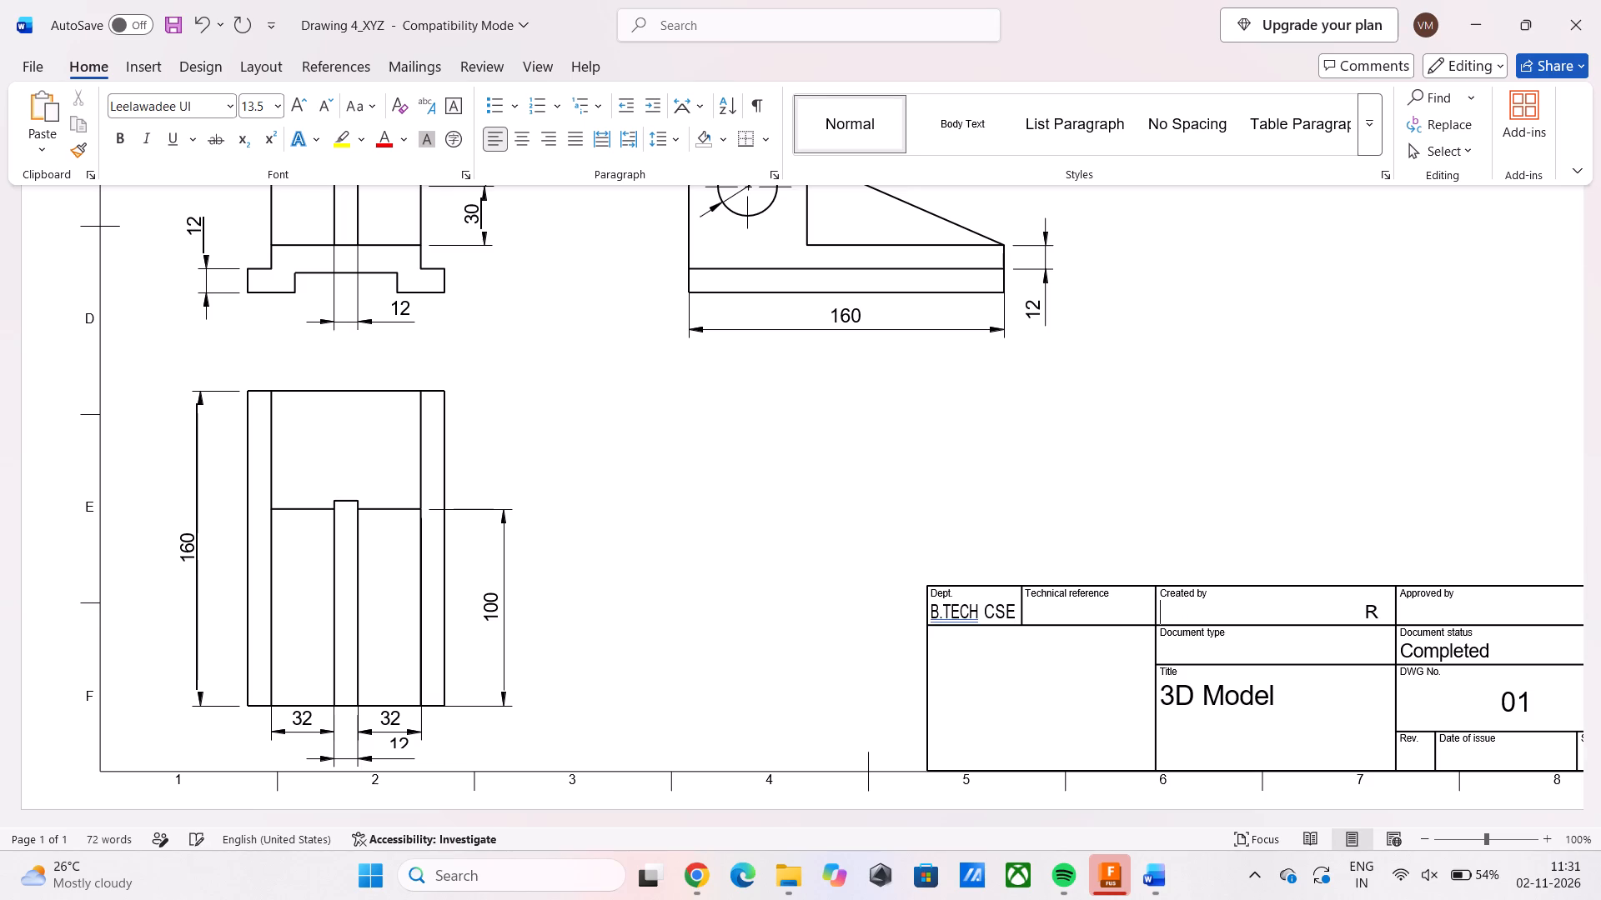
Enter the creator's first name in the title block's Created by entry.
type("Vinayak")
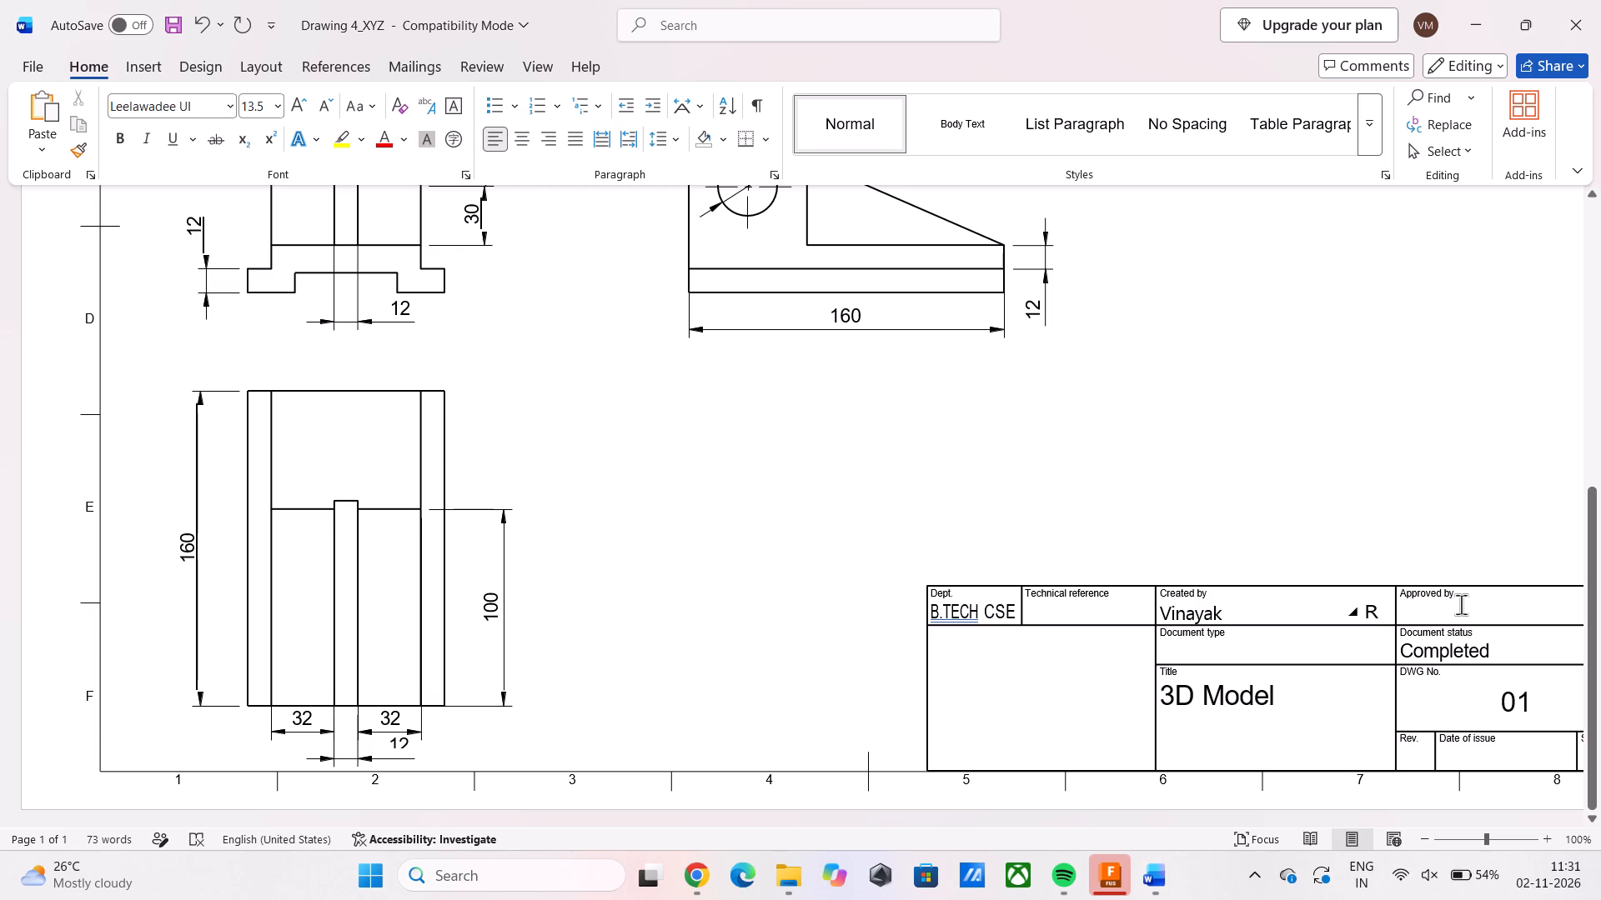
Delete the stray letter R at the end of the title block's Created by entry.
left_click(1389, 612)
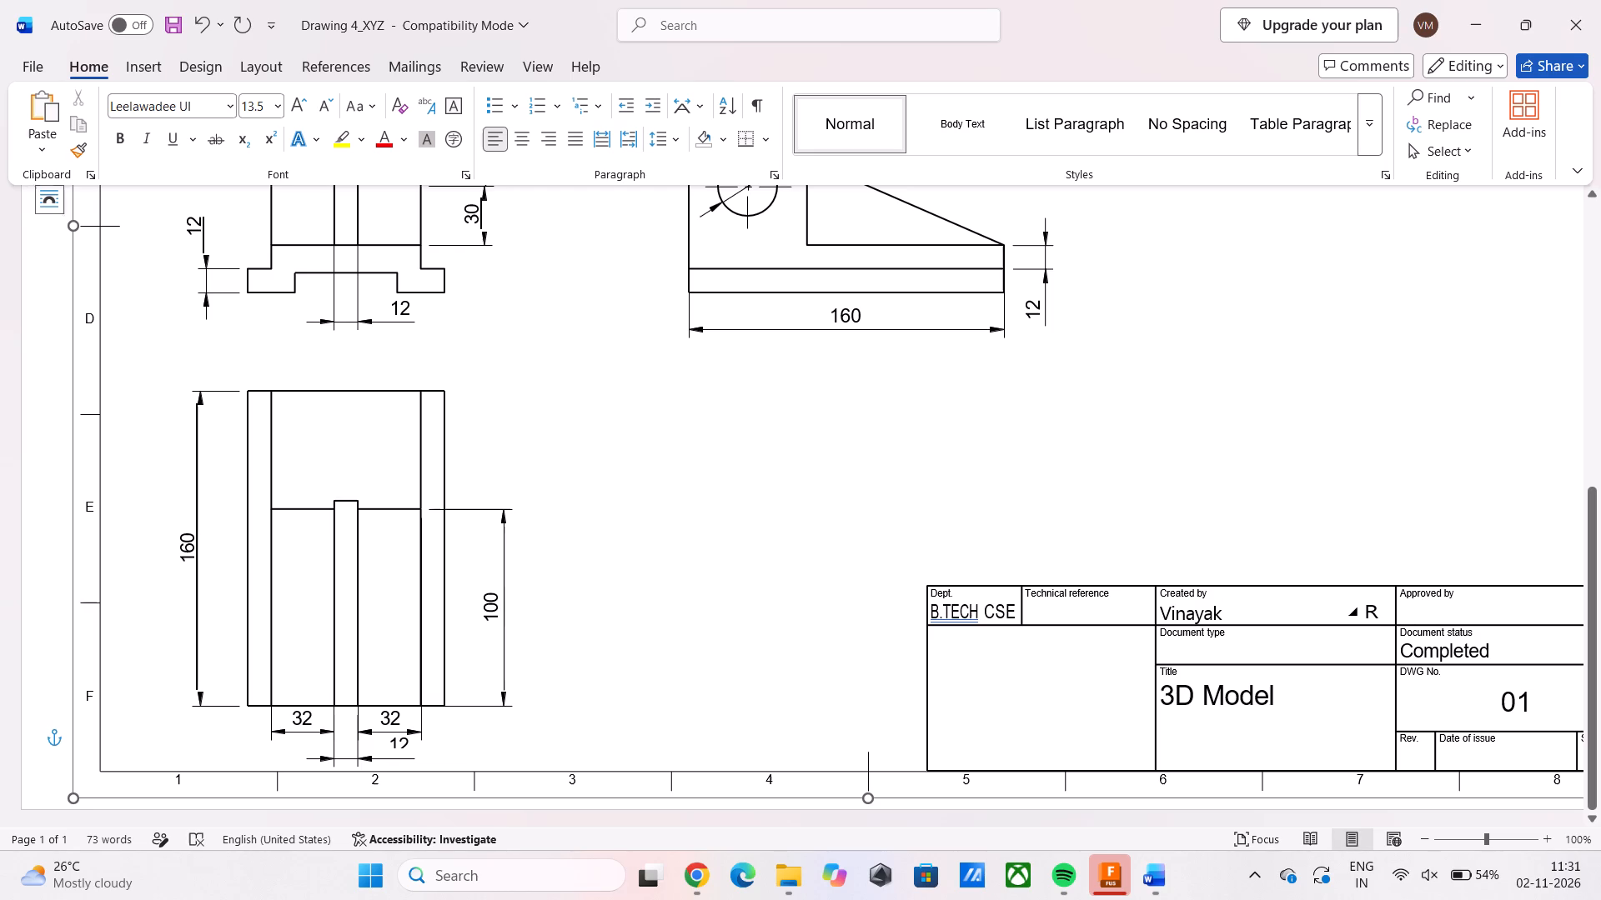
left_click(1381, 612)
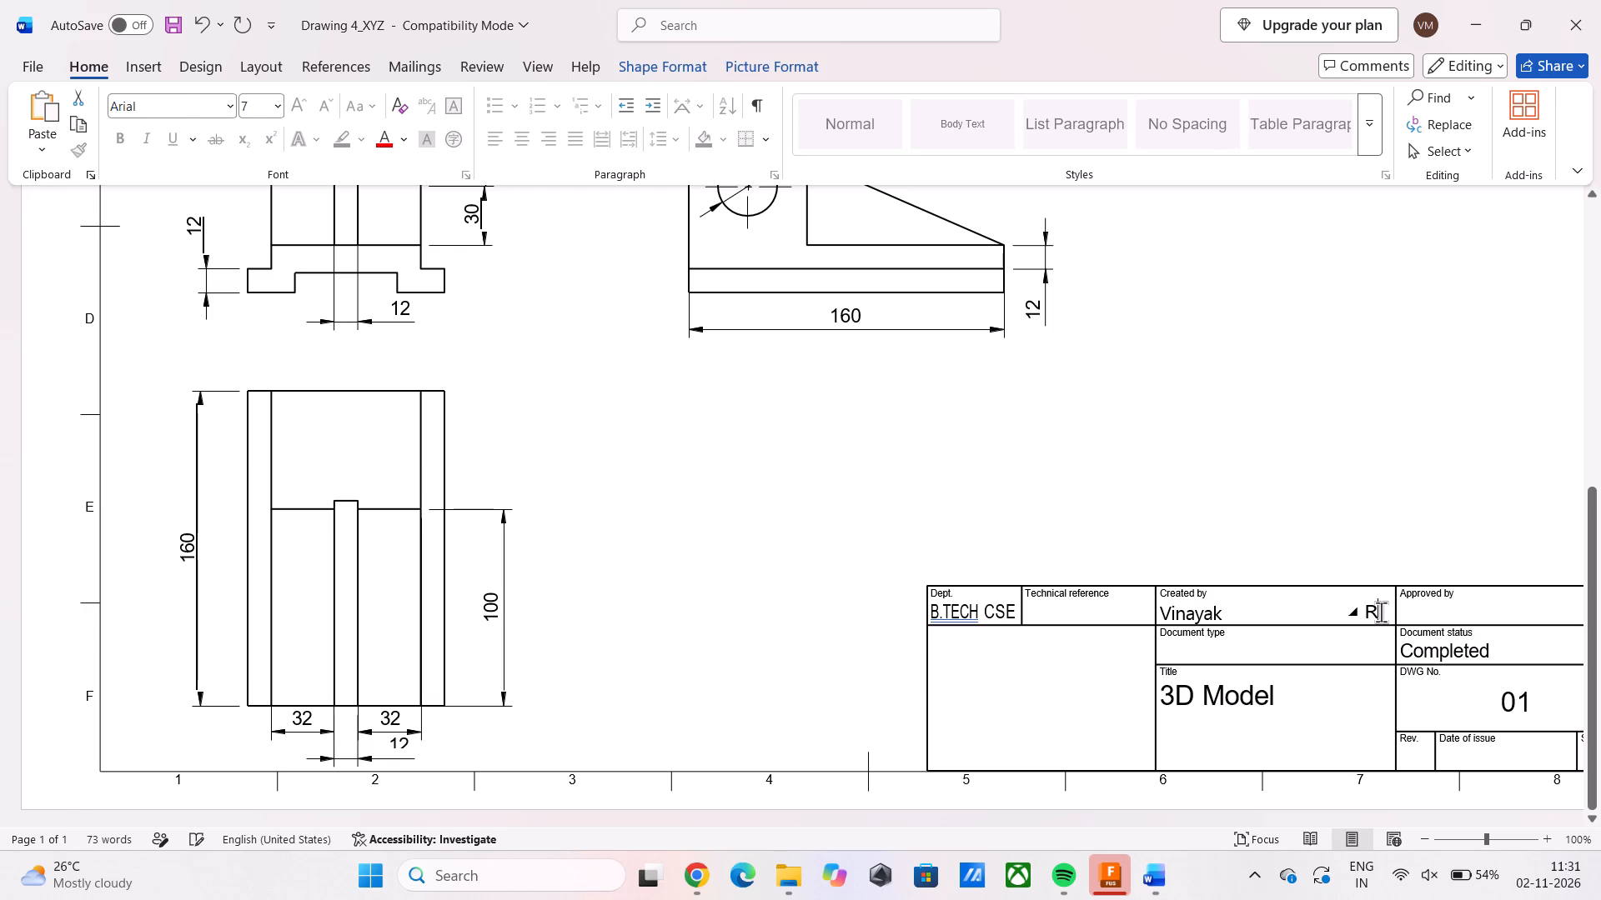
key("BackSpace")
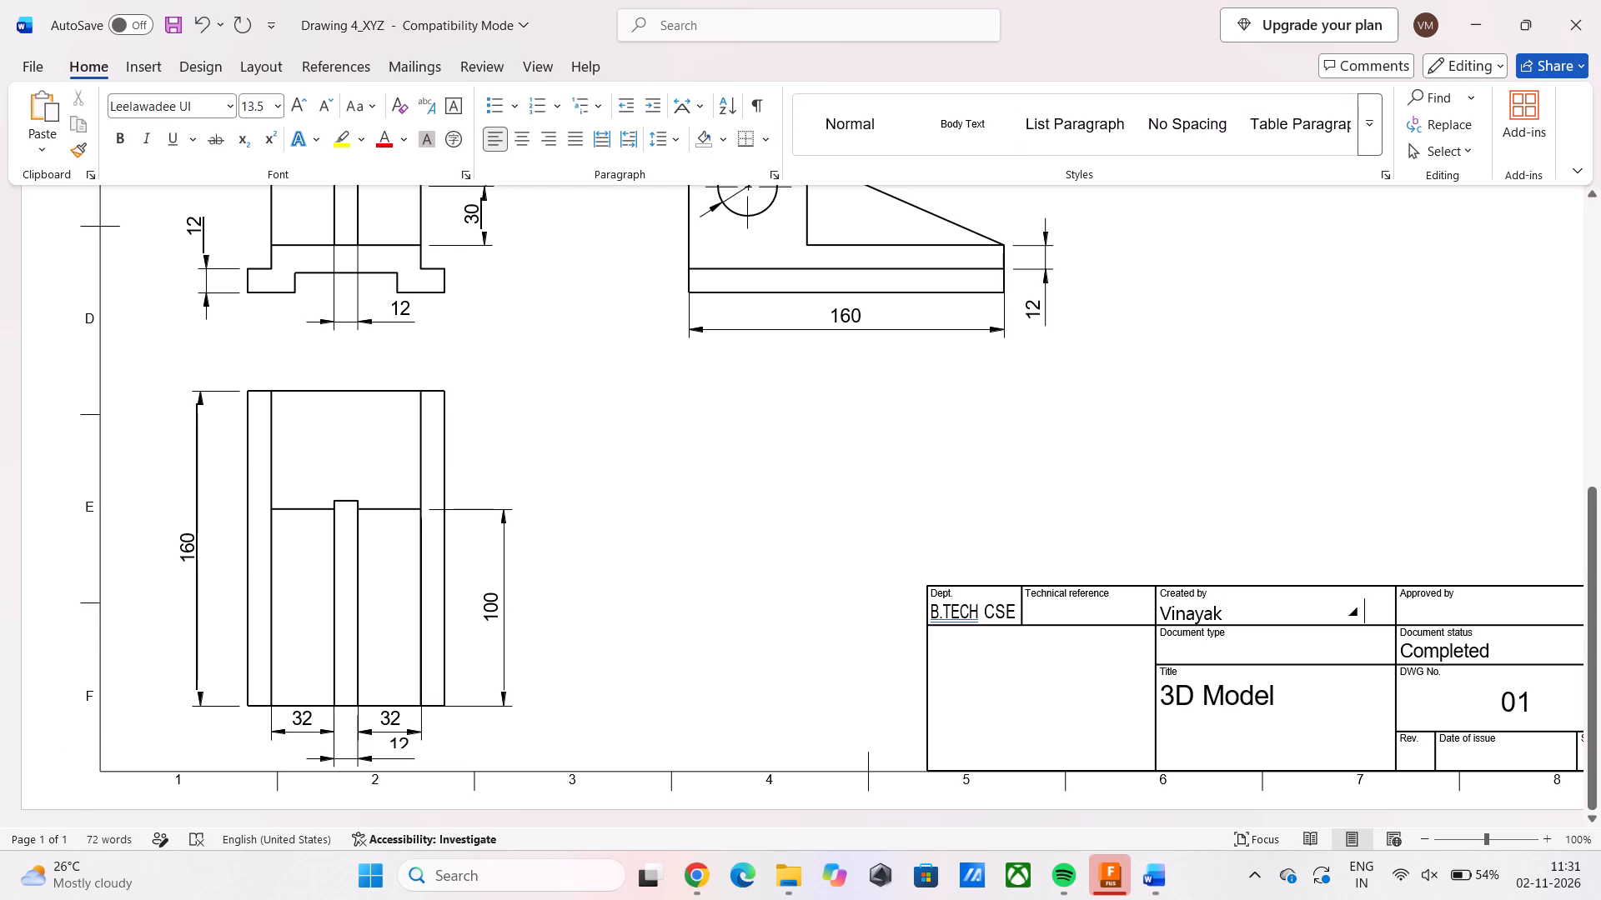
Enter the approver's name with the prefix DR. under Approved by in the title block, separating the name's two parts with a space.
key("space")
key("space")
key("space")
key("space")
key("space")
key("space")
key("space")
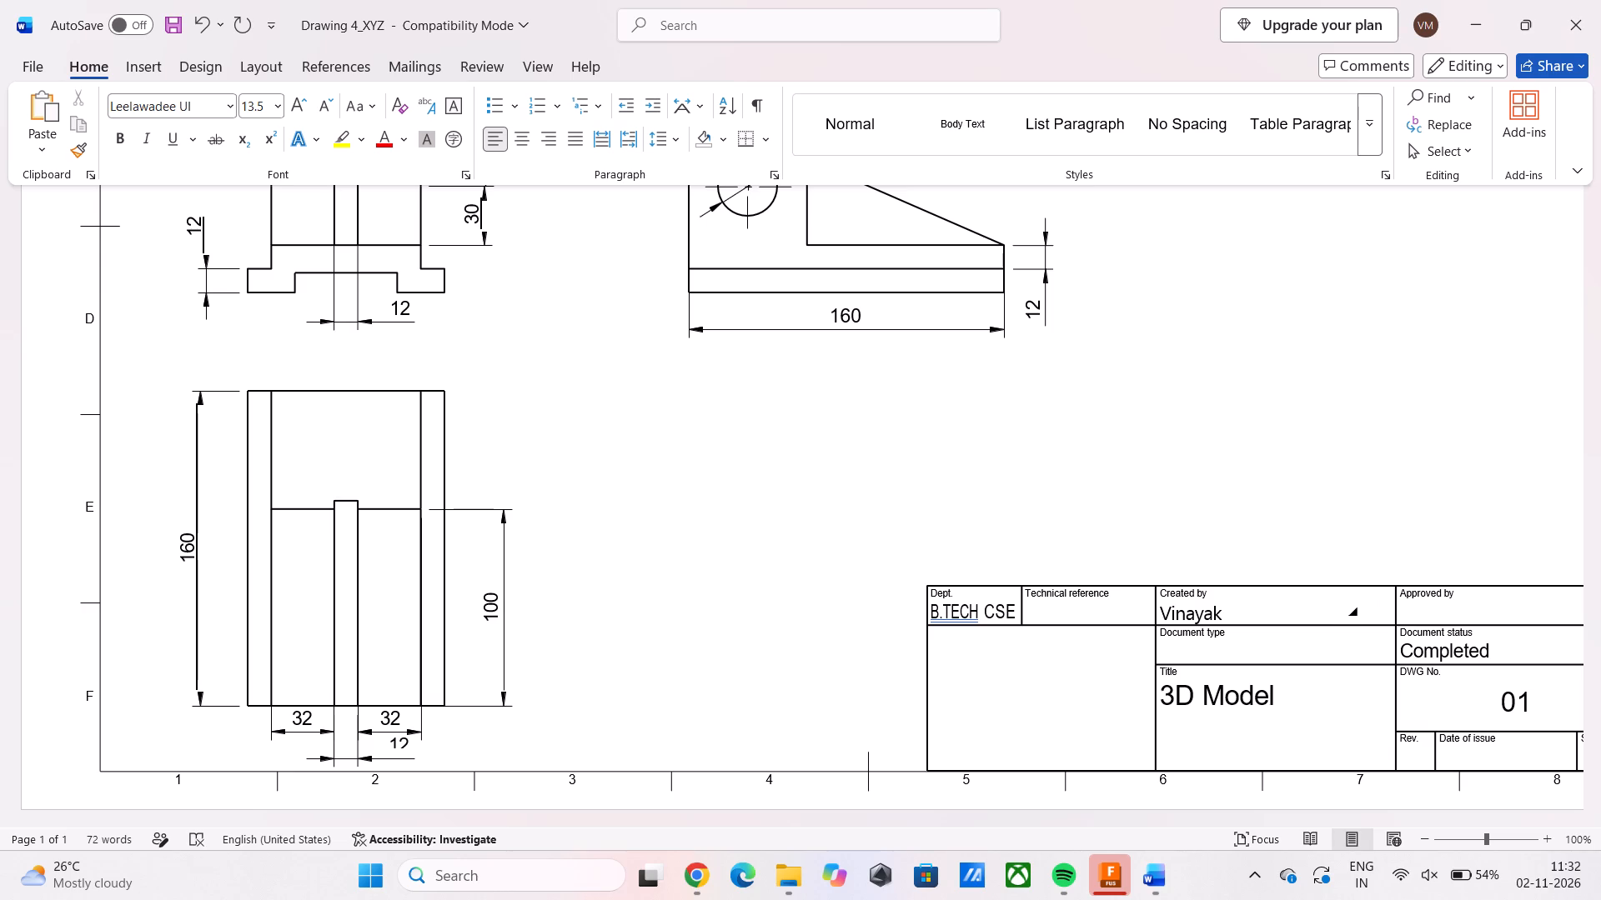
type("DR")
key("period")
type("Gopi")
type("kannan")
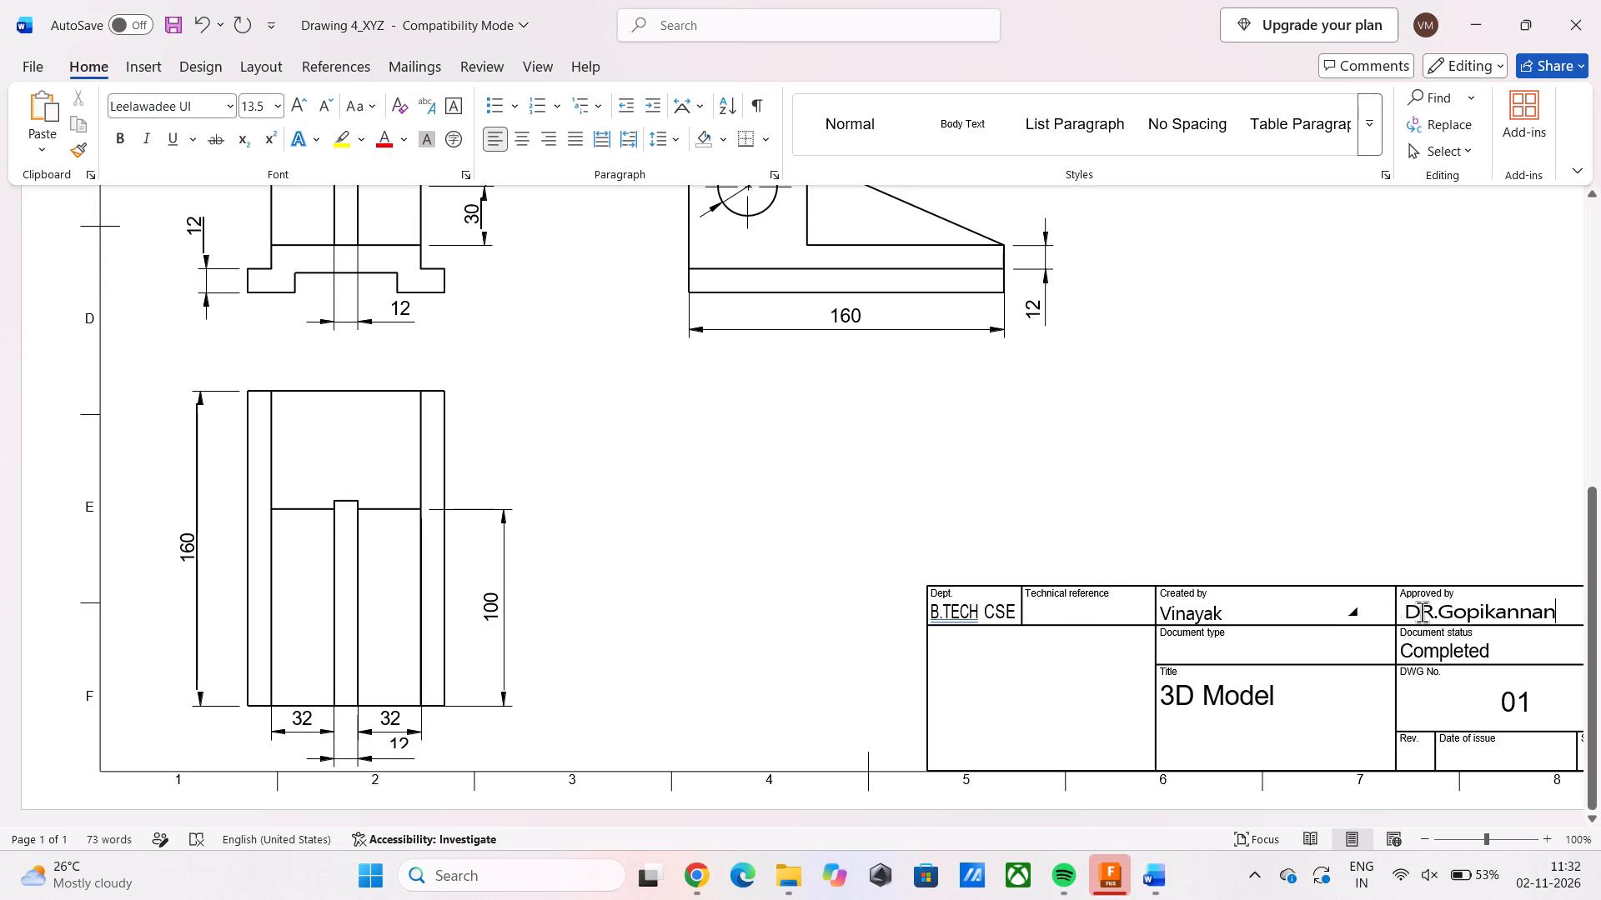
left_click(1486, 612)
Insert a space between the two parts of the approver's name in the Approved by entry.
key("space")
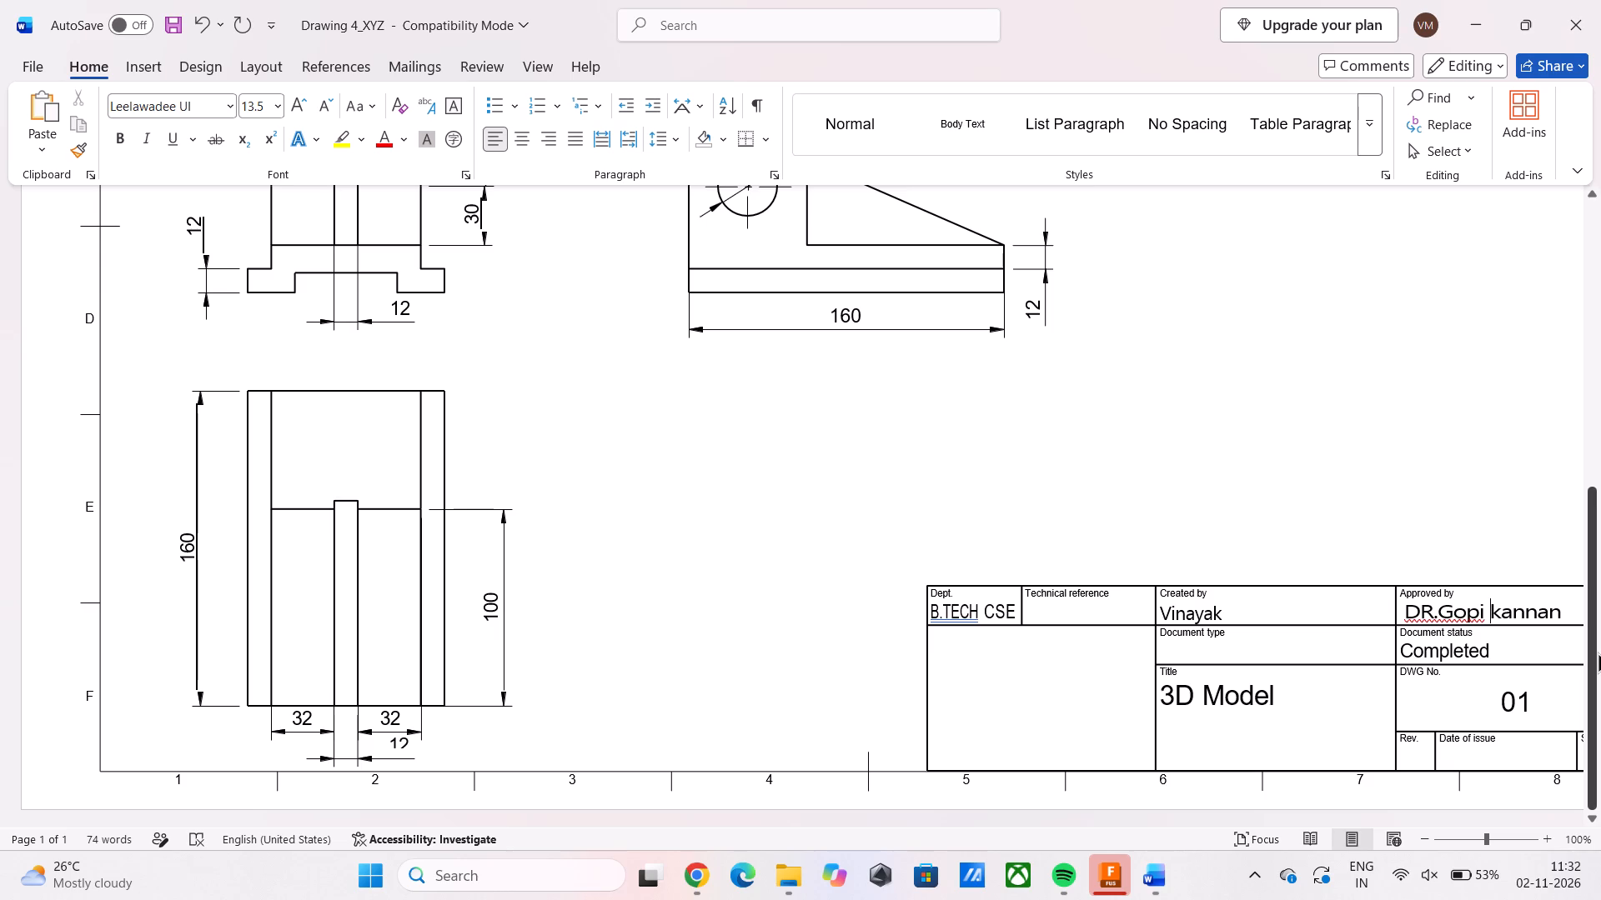
Fill in the Technical reference entry with Provided, continuing the text line after B.TECH CSE.
left_click(1021, 609)
key("space")
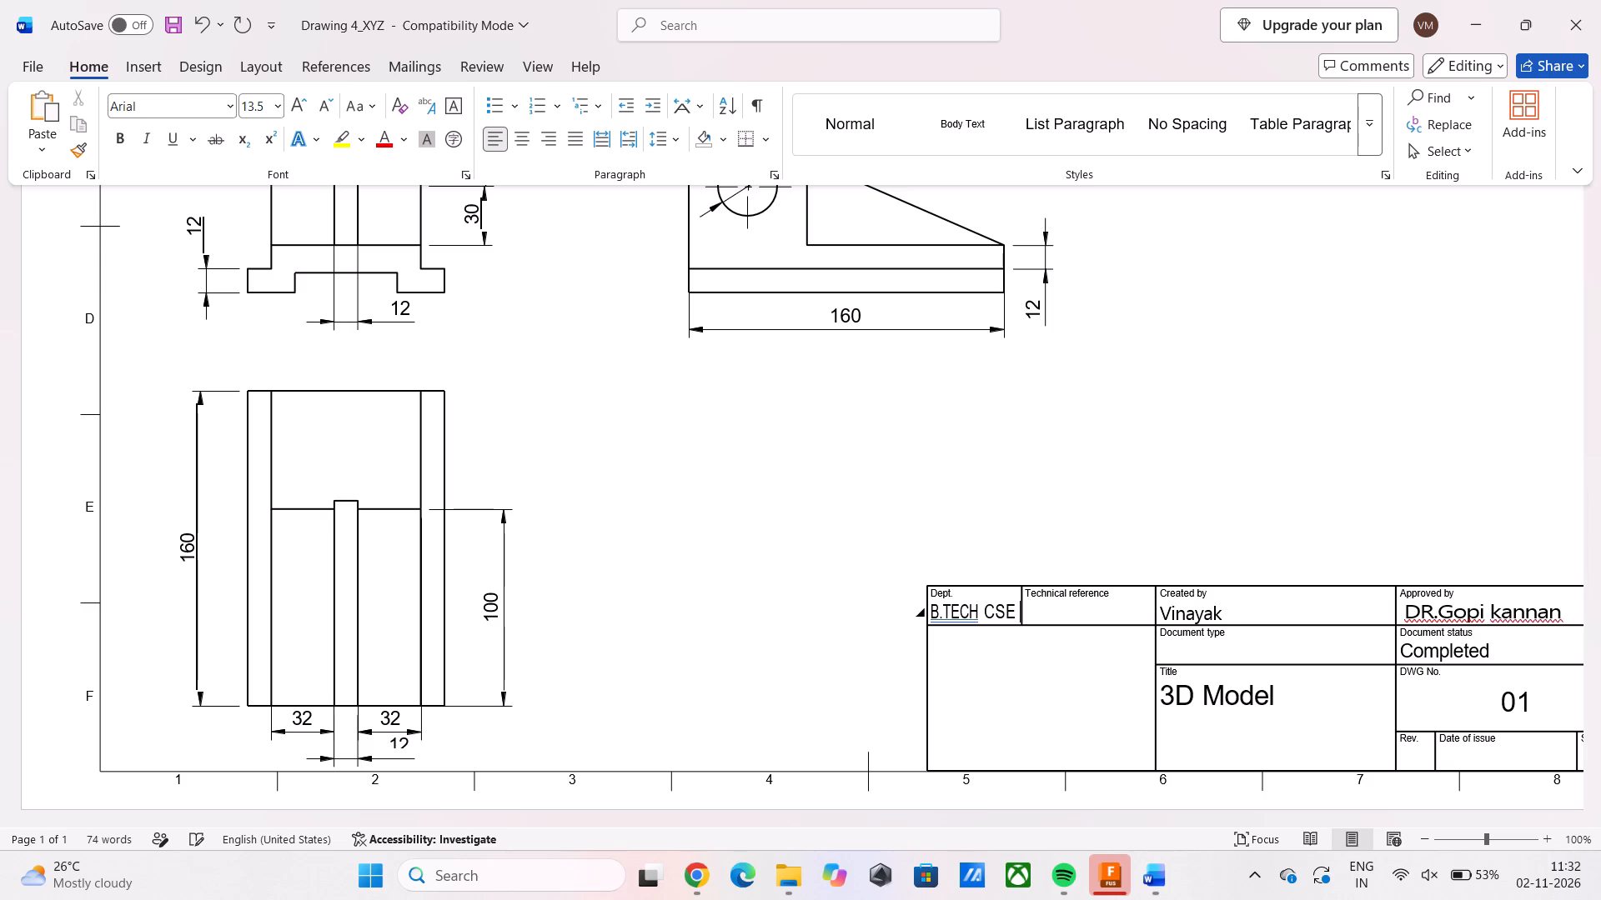
Fill in the title block's Technical reference entry with Provided, spaced over from B.TECH CSE on the same text line.
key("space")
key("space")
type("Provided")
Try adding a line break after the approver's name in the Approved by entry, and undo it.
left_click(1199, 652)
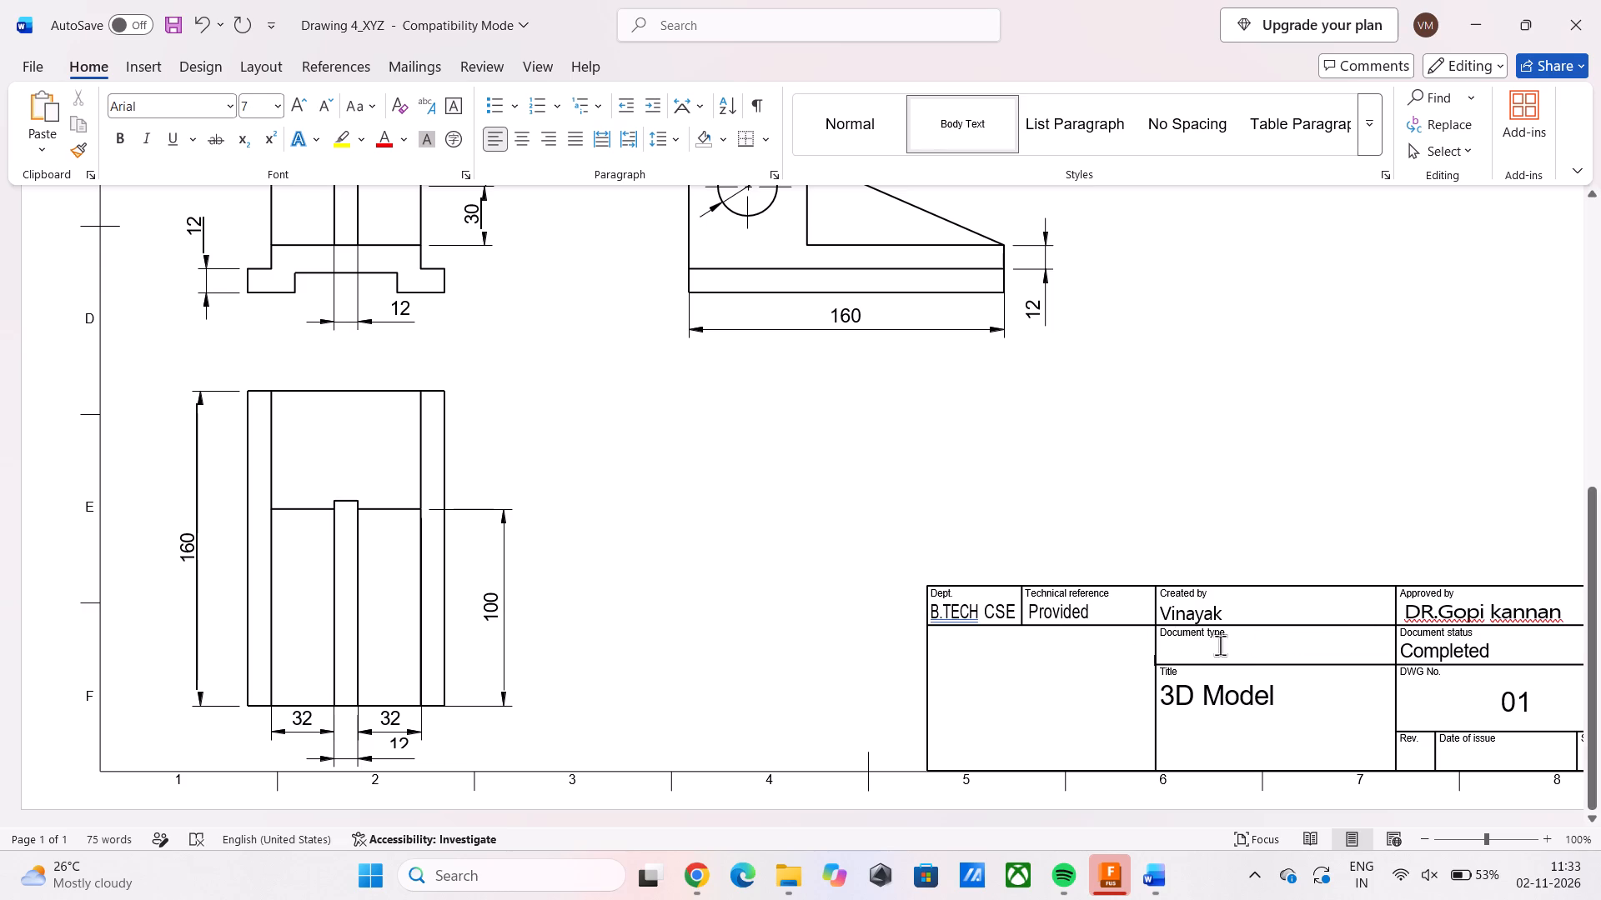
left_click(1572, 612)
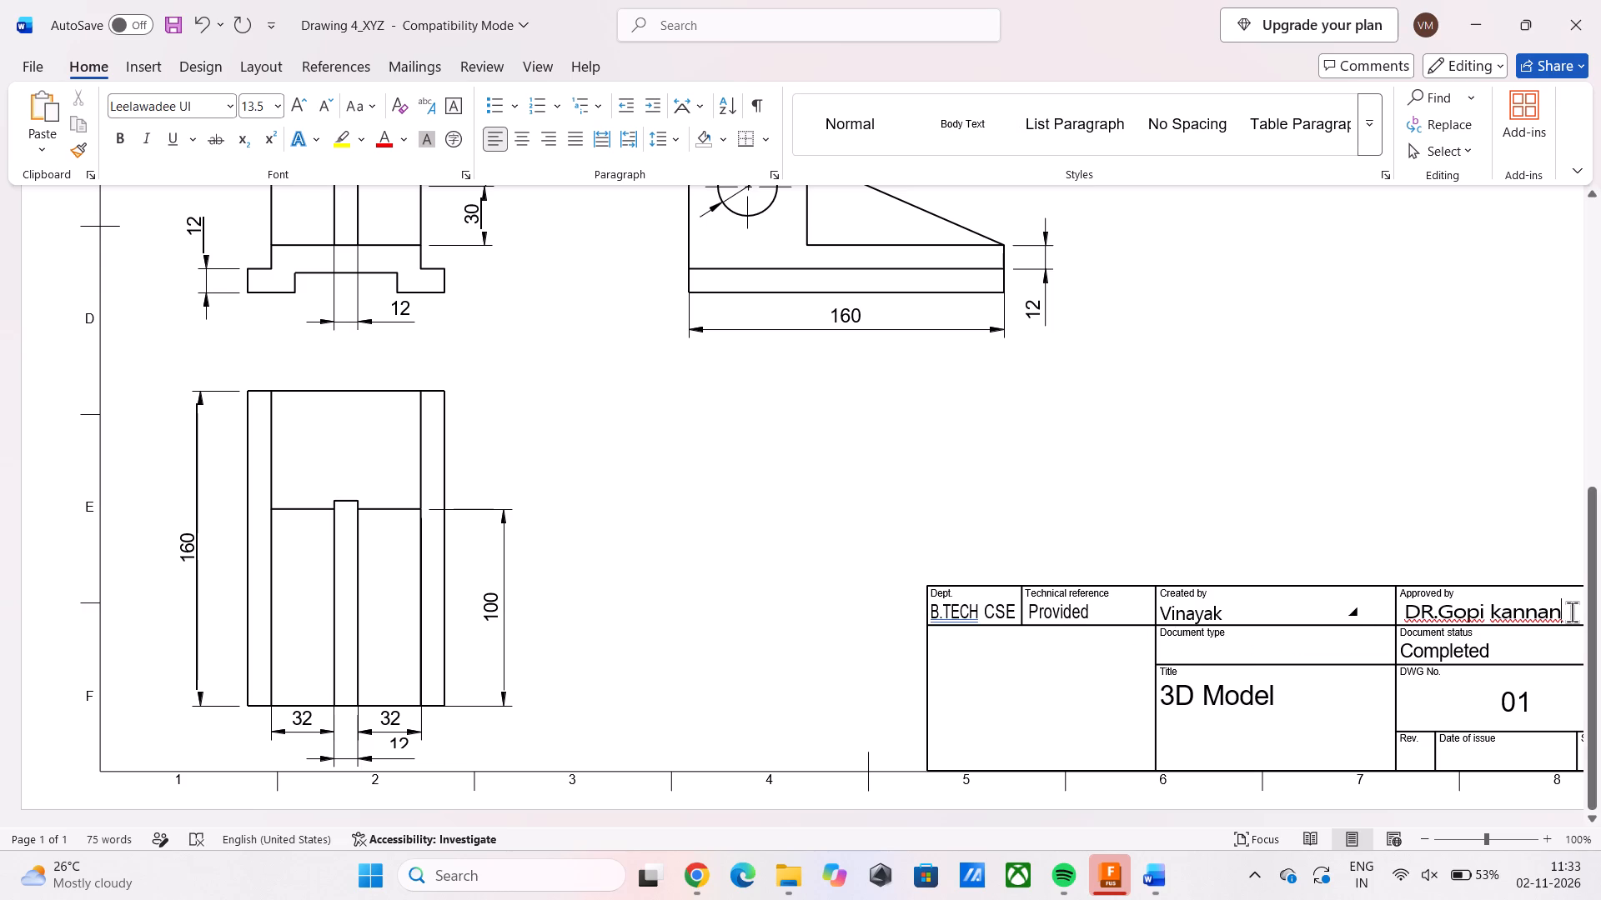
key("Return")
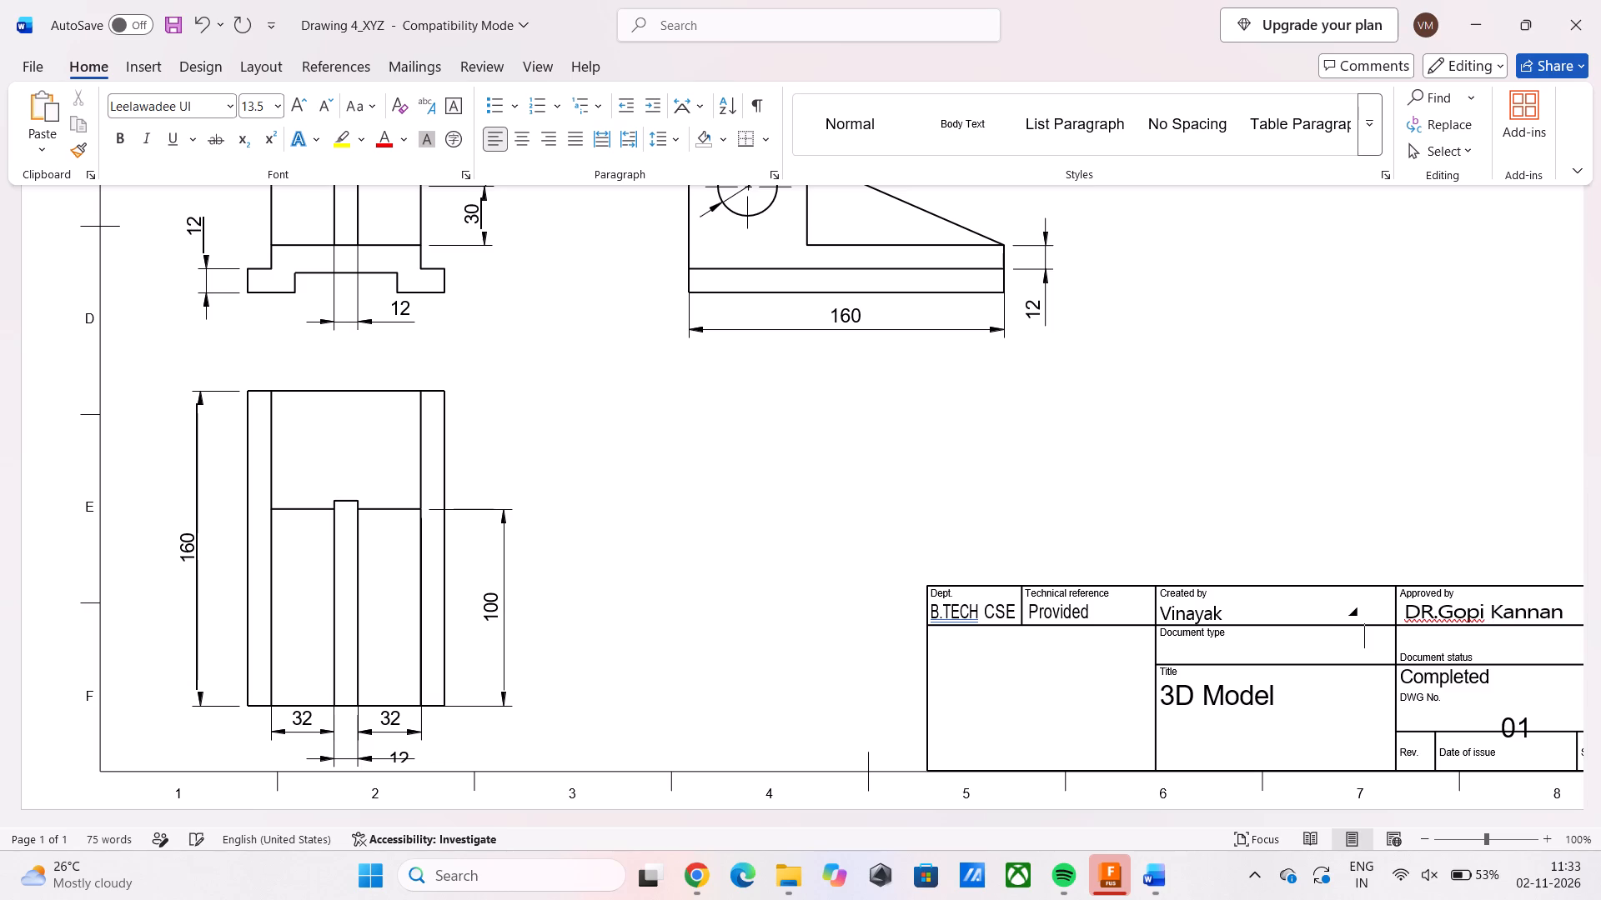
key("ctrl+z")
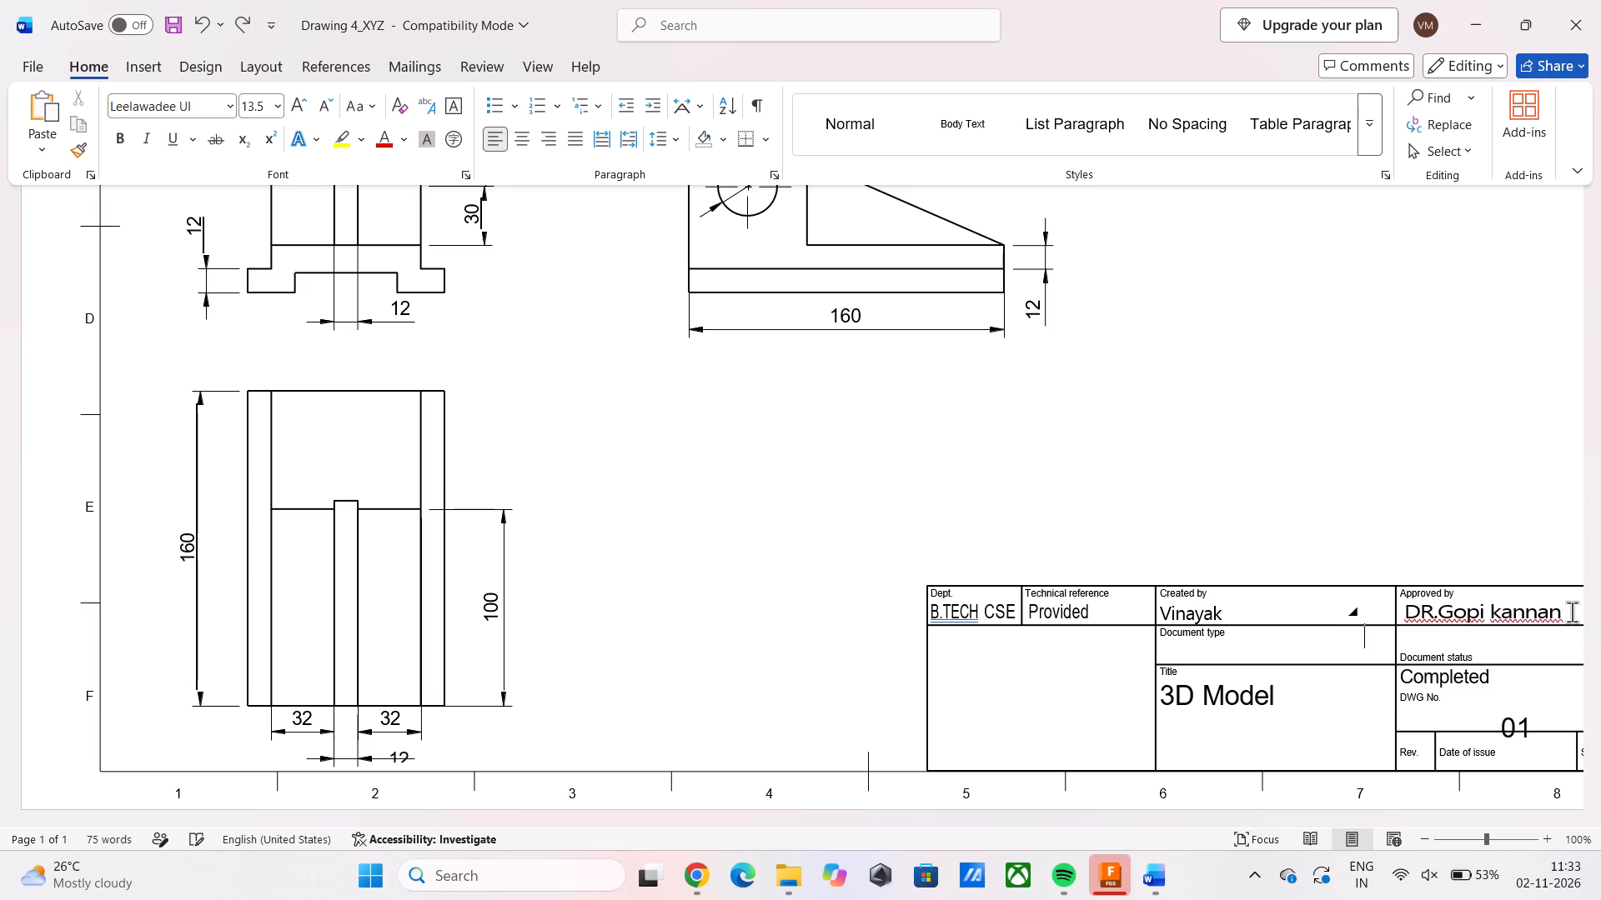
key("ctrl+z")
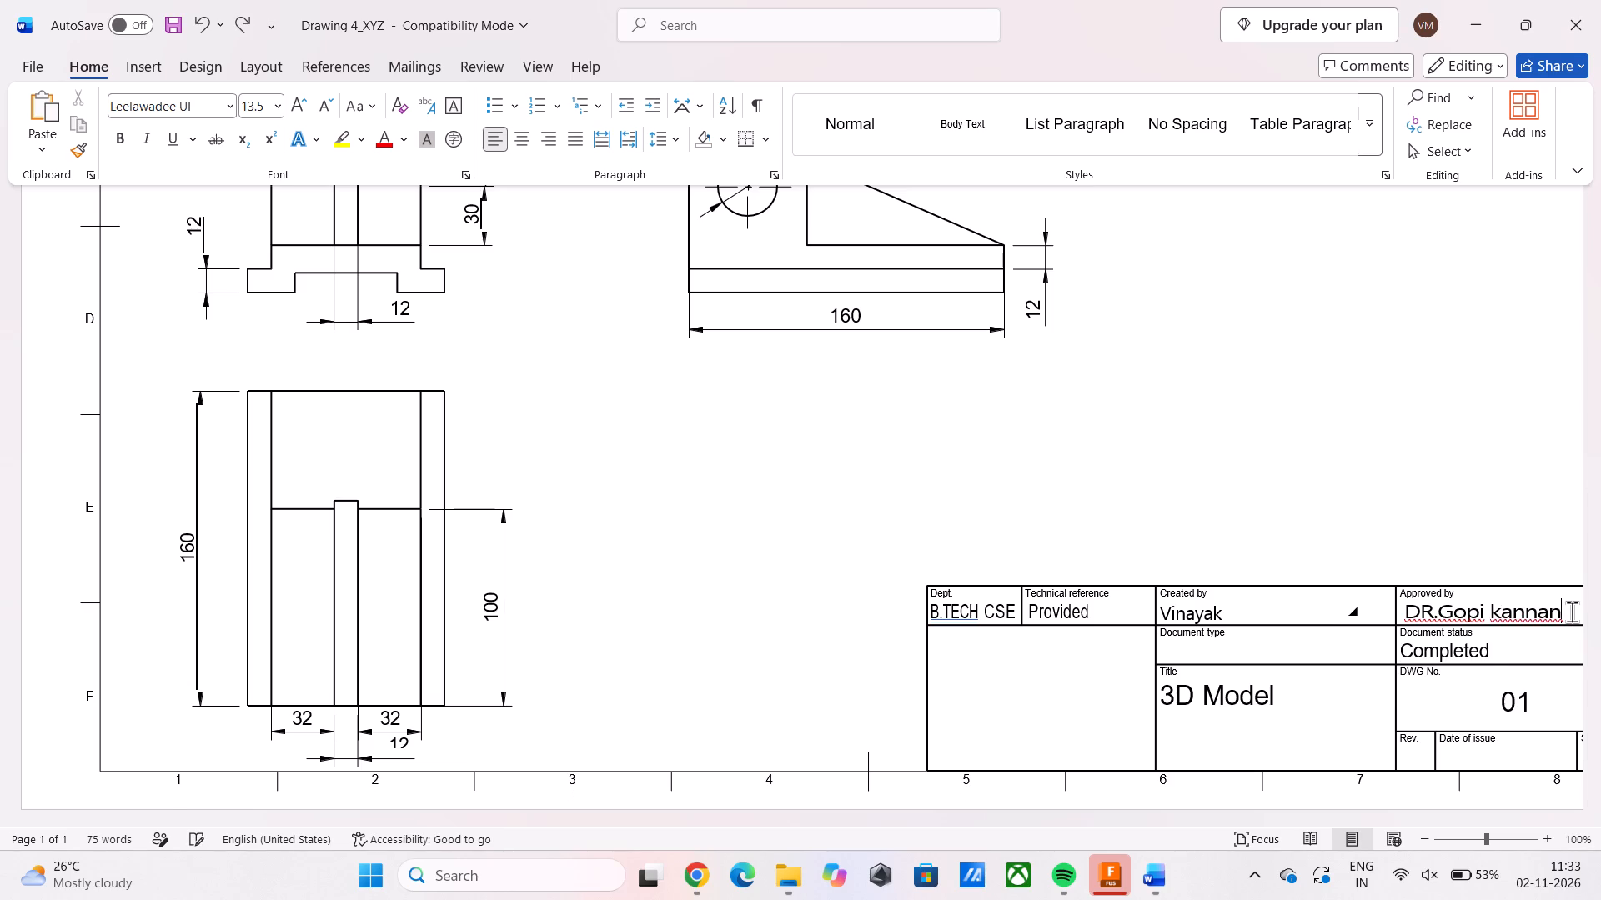
Begin the title block's Document type entry by inserting two leading spaces on the blank line under its label.
left_click(1174, 650)
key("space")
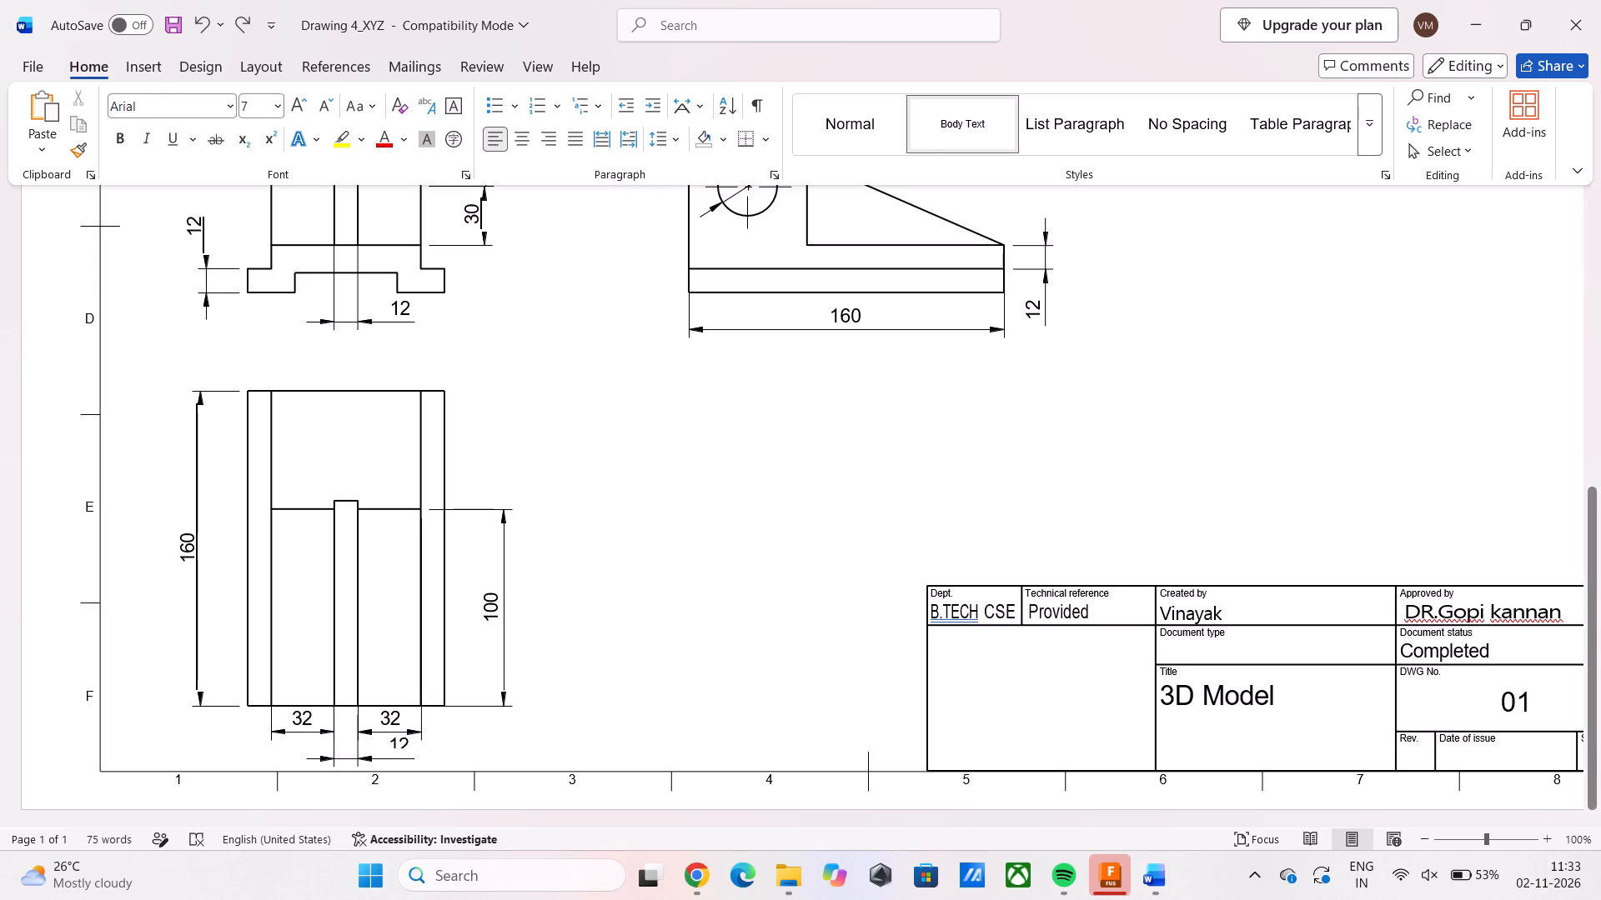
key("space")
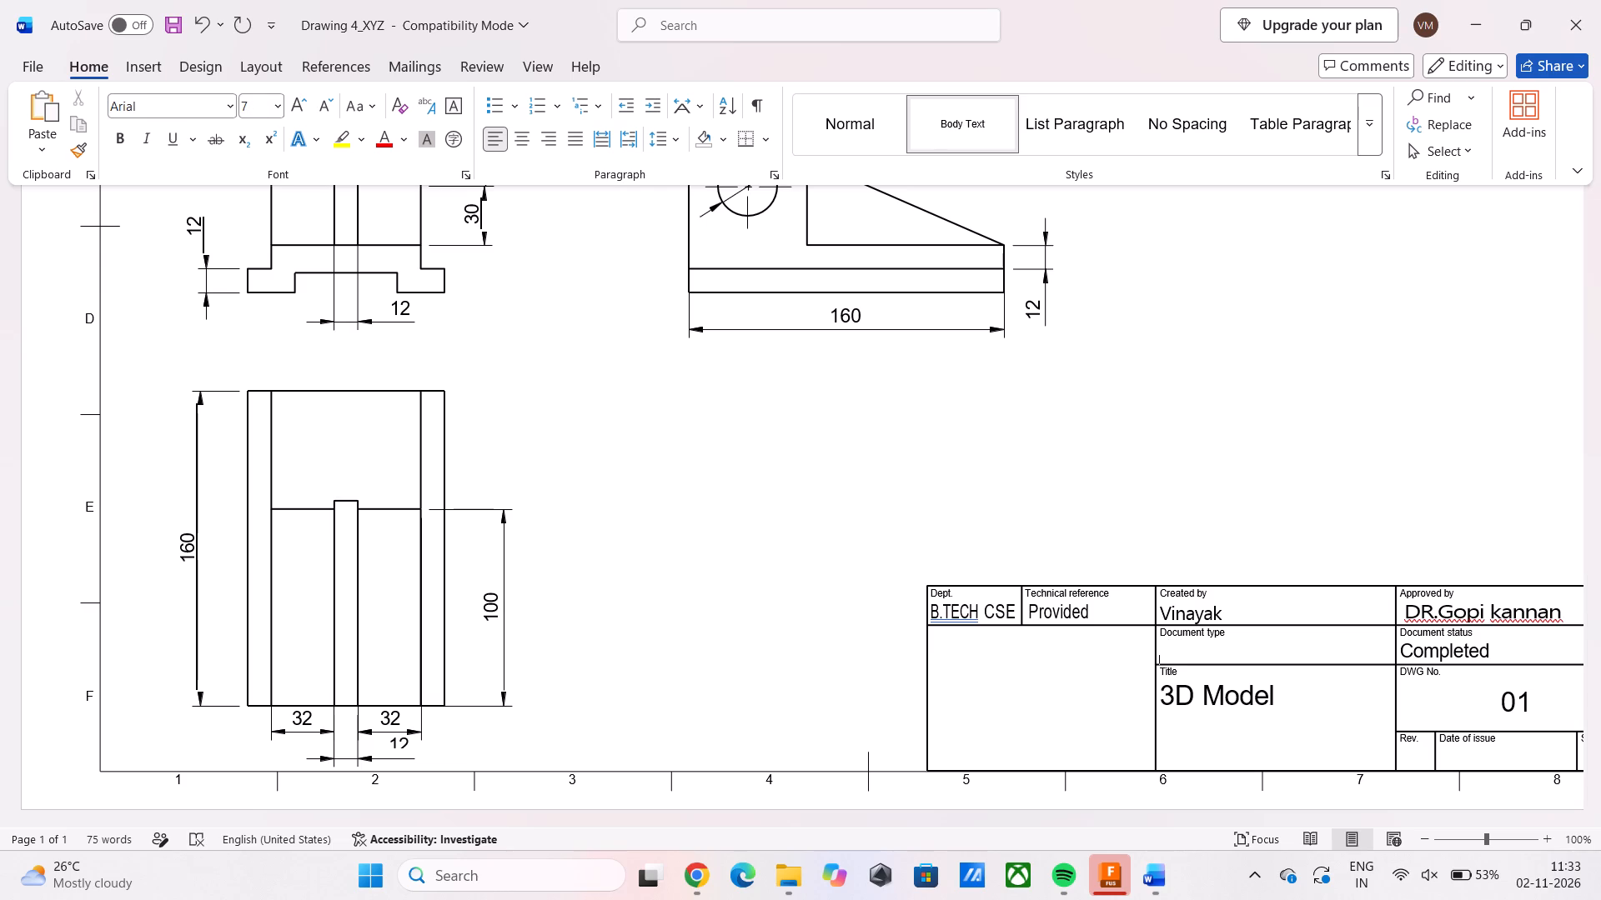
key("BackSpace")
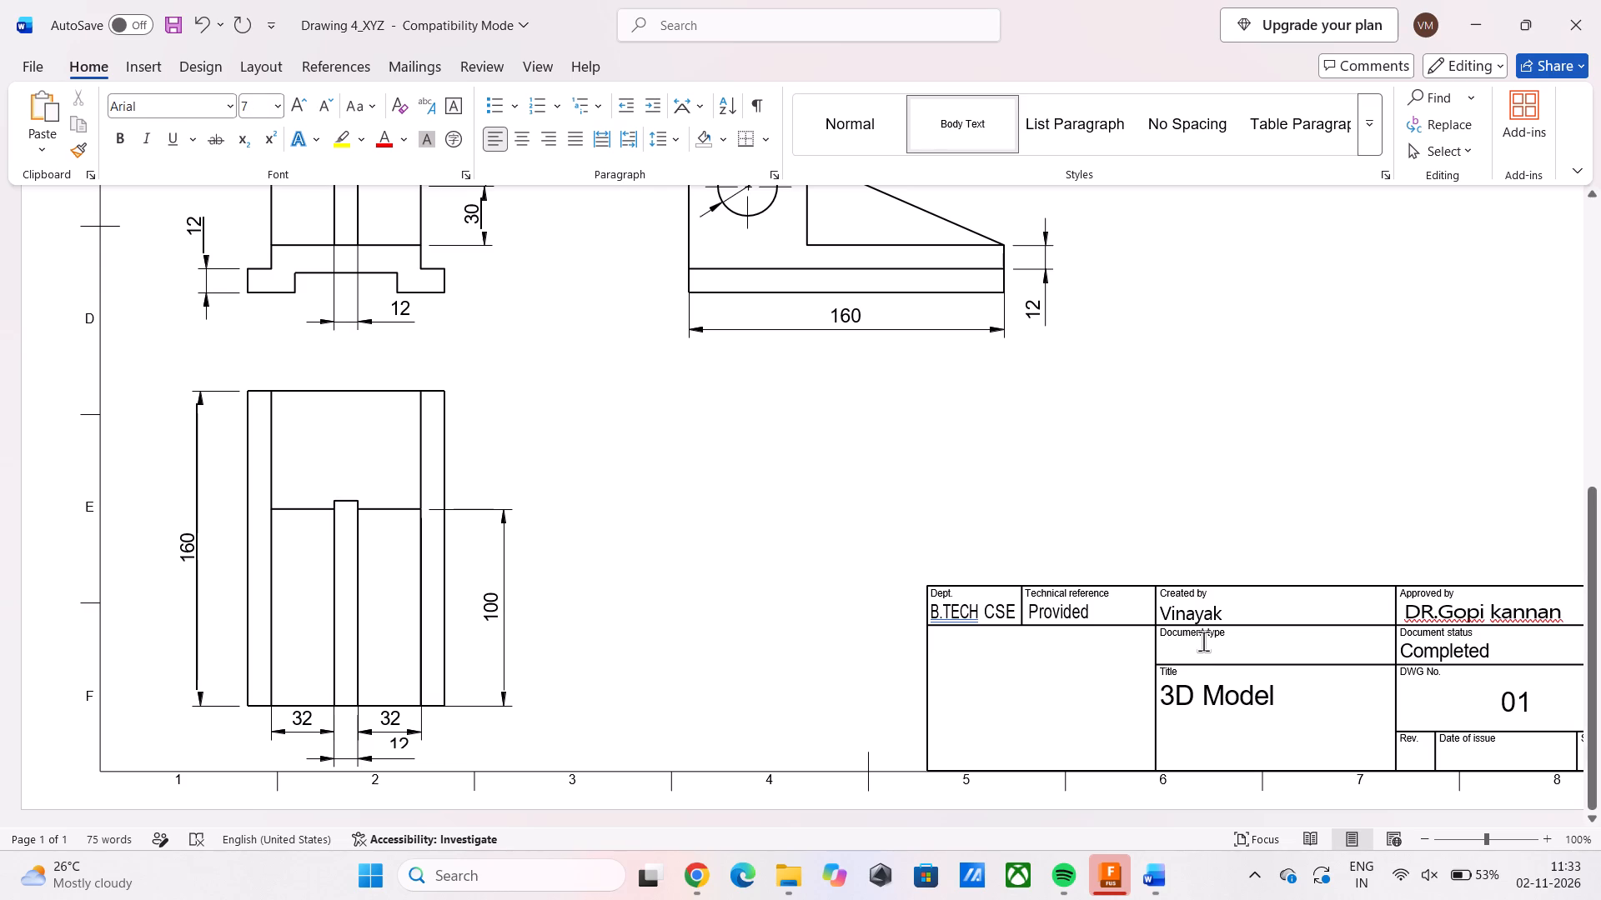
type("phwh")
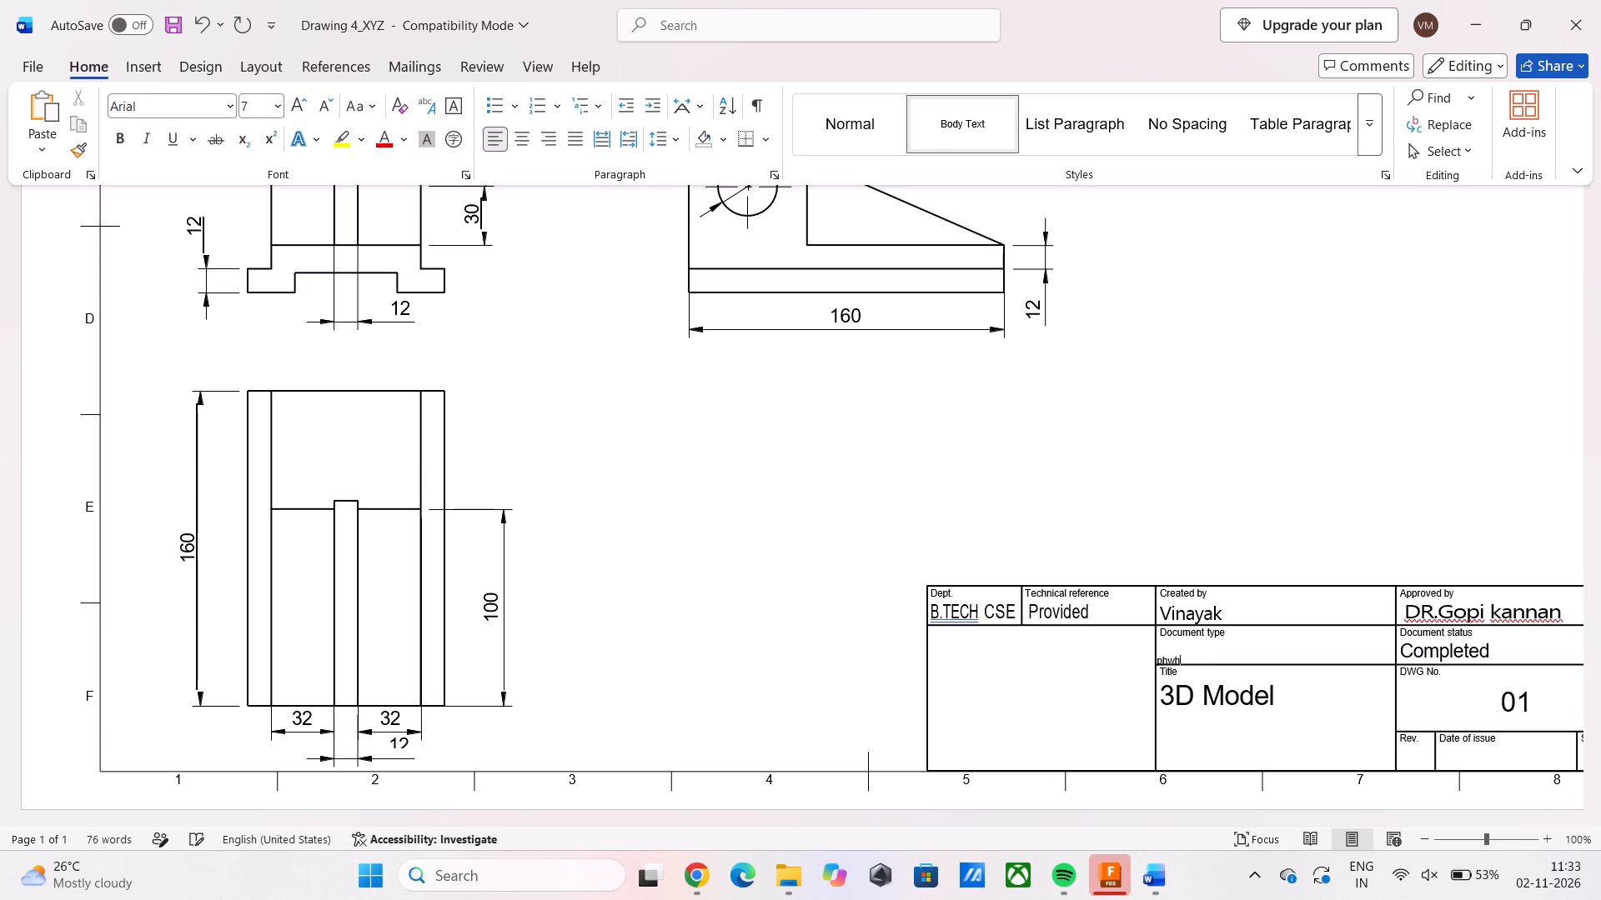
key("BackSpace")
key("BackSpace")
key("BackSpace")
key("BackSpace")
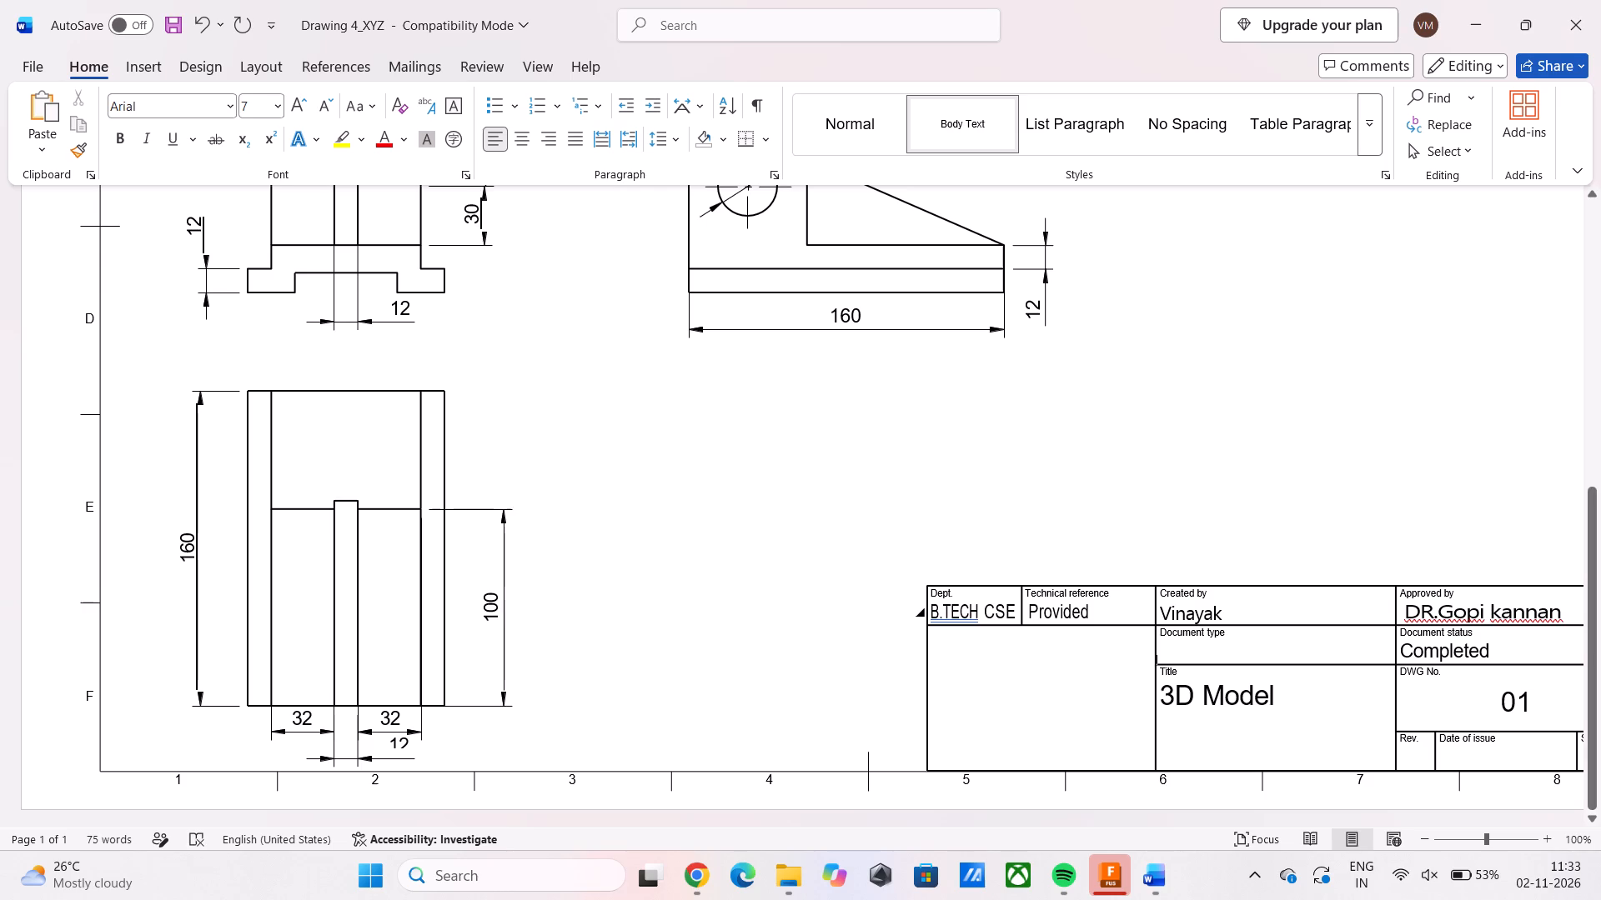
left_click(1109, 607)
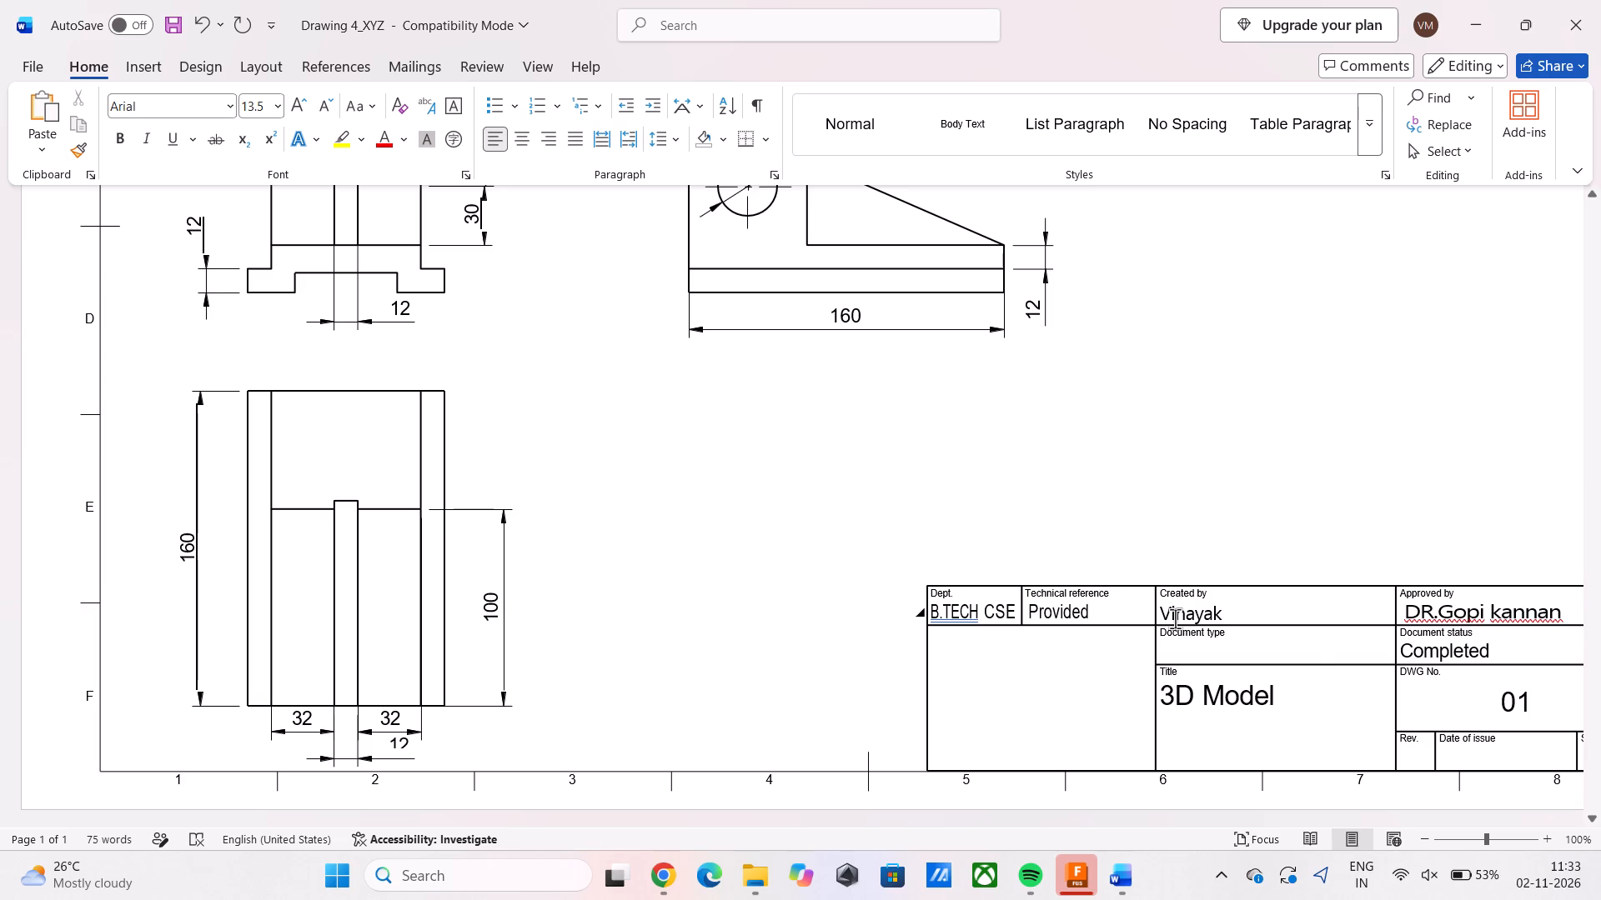
Add the surname initial M after the creator's first name in the Created by entry, separated by a space.
scroll(1338, 653, "down", 3)
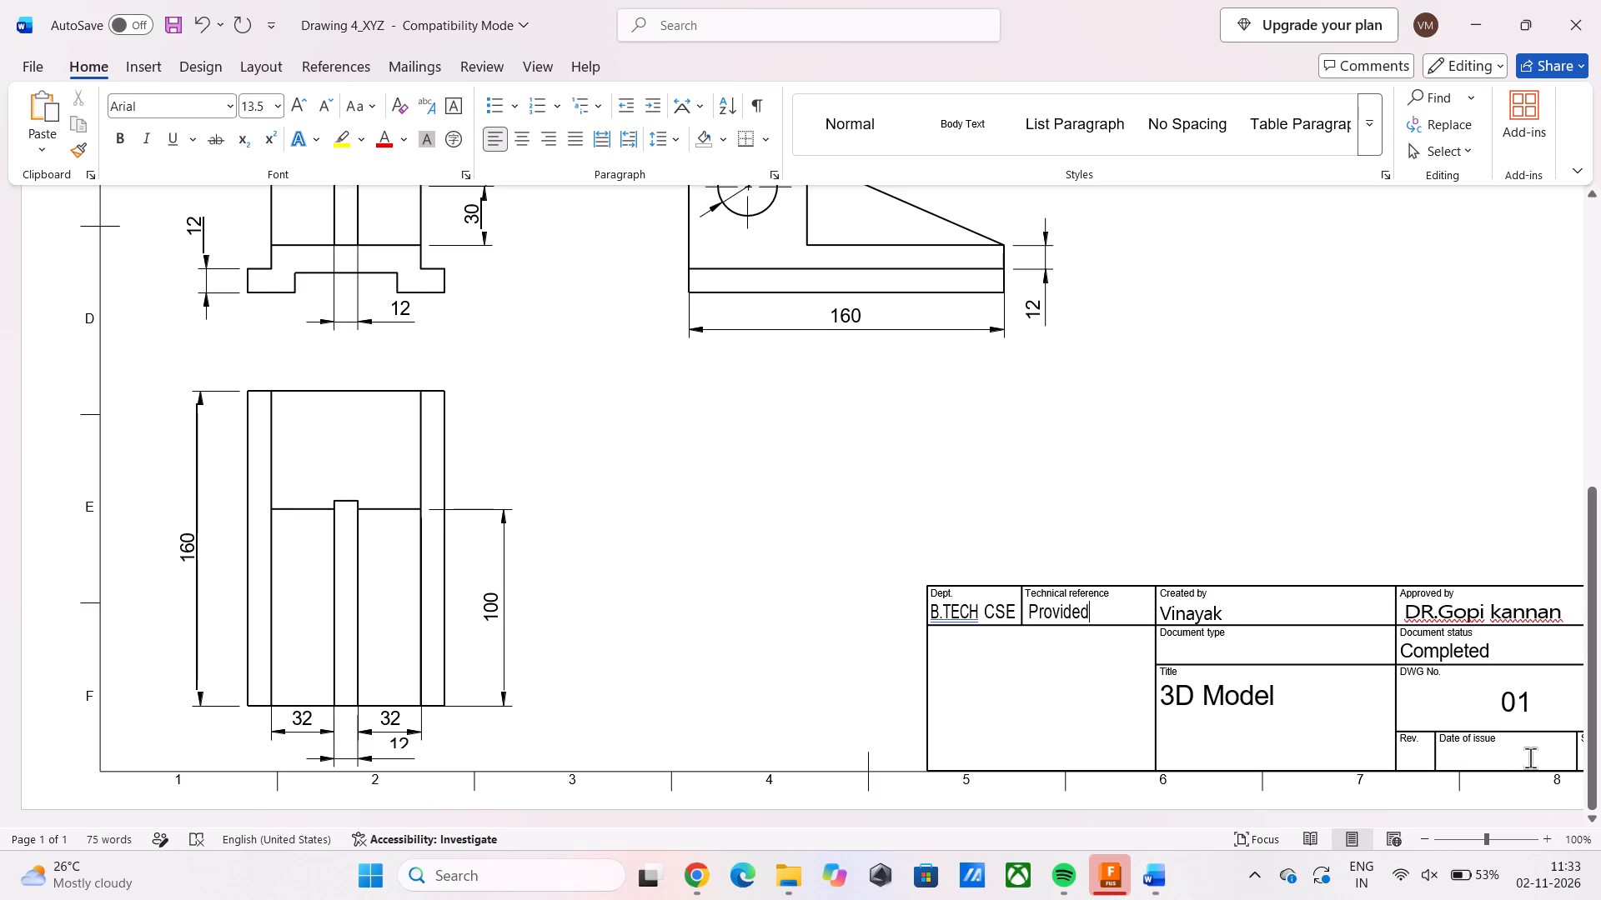
scroll(1530, 757, "left", 2)
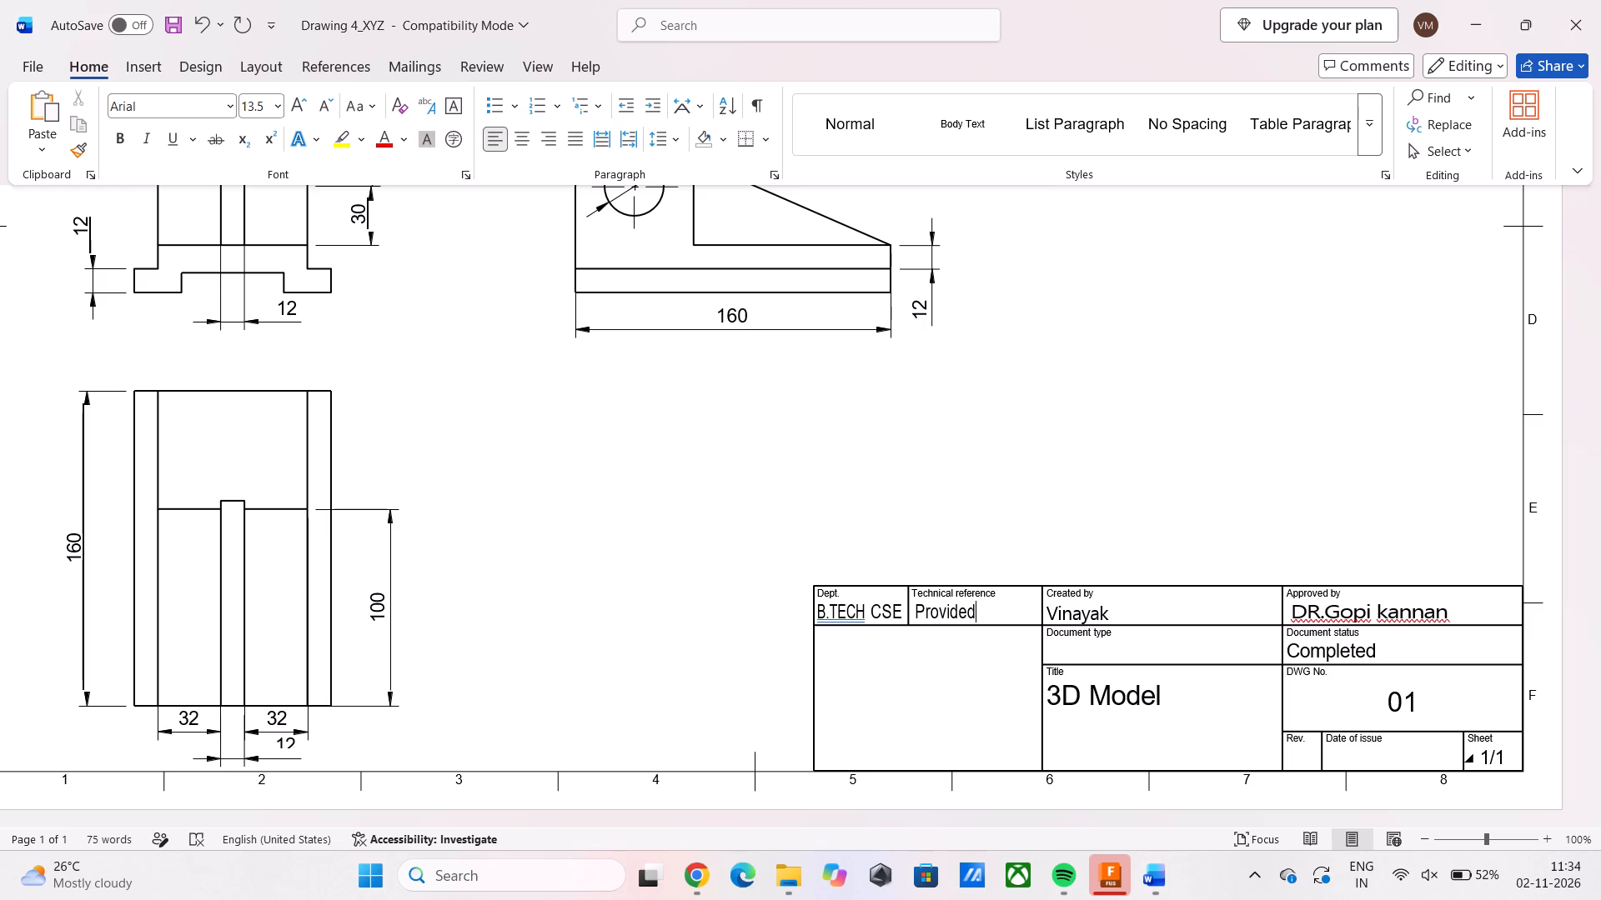
left_click(1140, 621)
left_click(1117, 612)
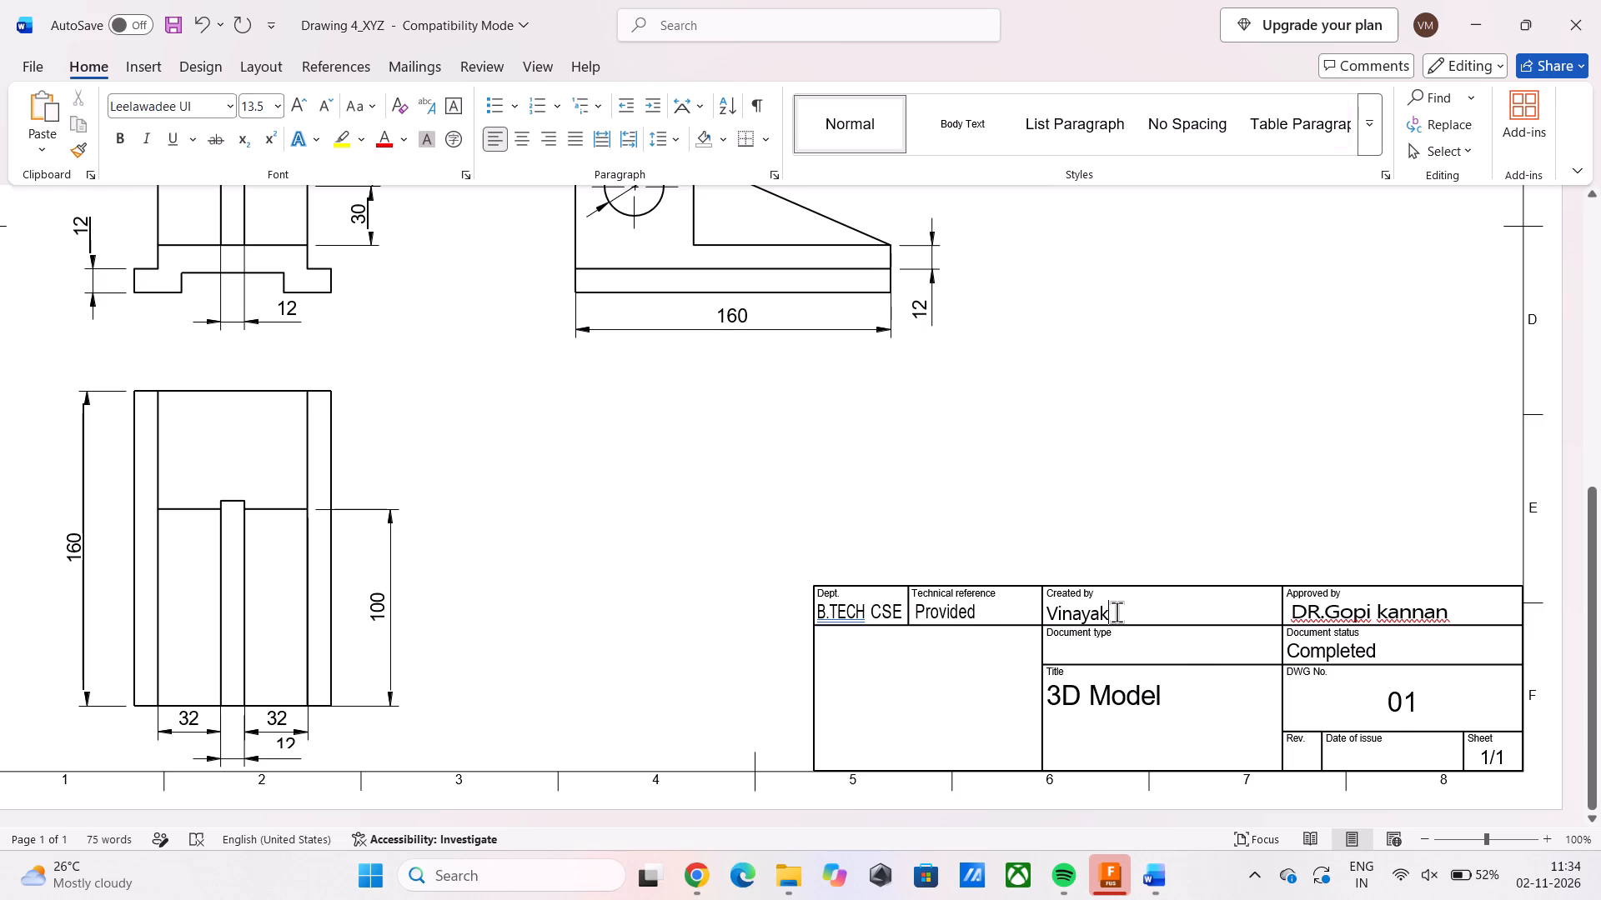
key("space")
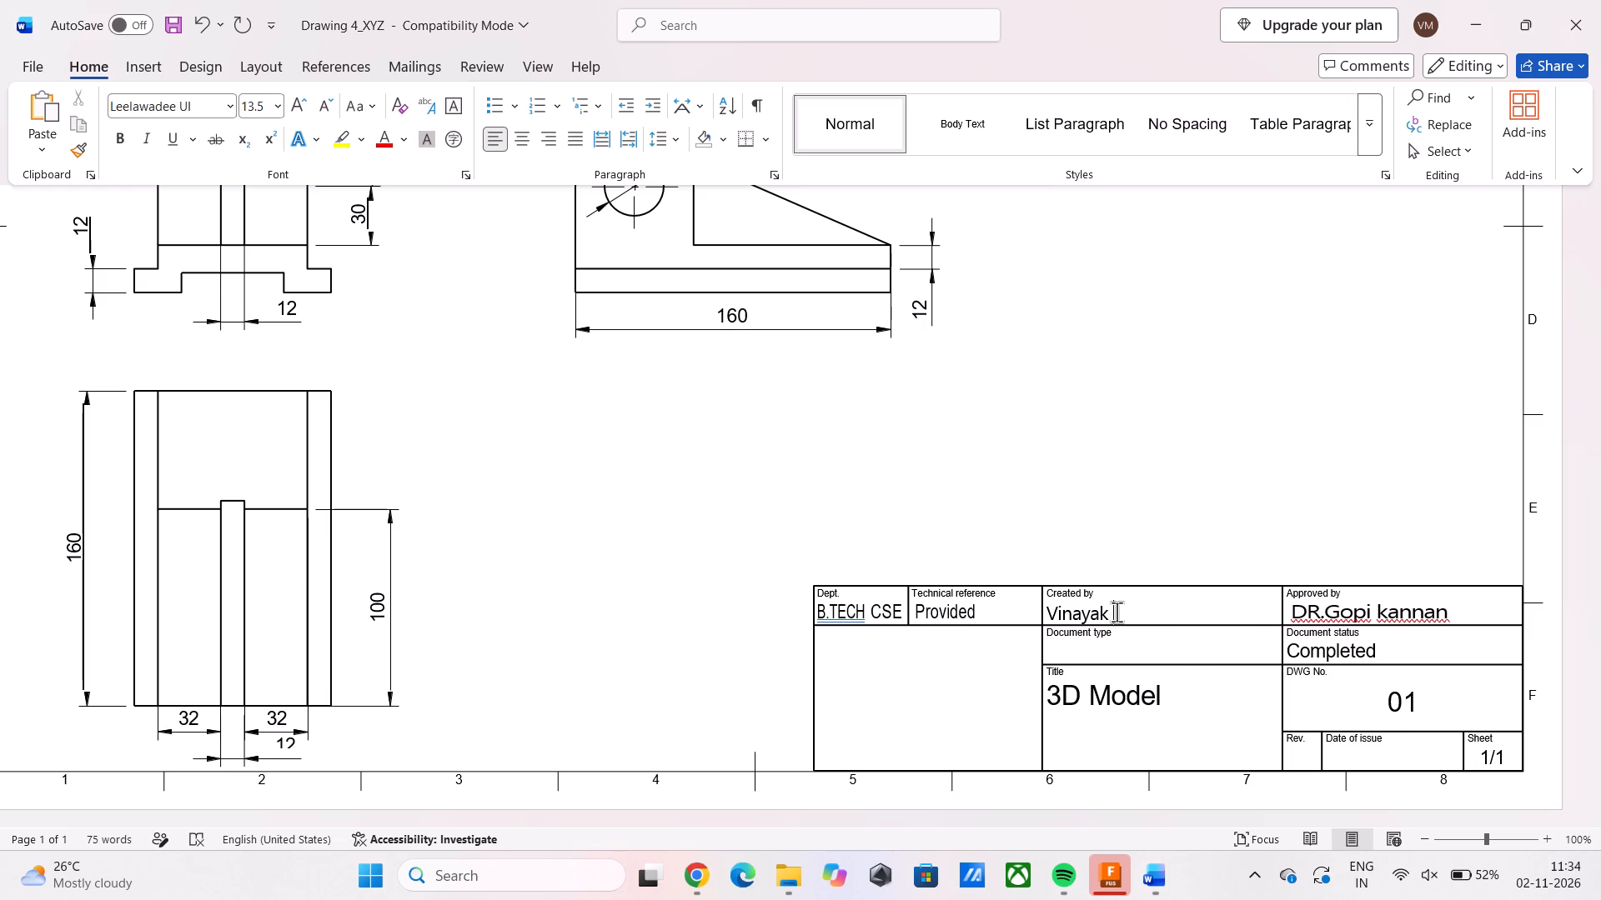
key("shift+m")
type("athad")
key("BackSpace")
key("BackSpace")
key("BackSpace")
key("BackSpace")
key("BackSpace")
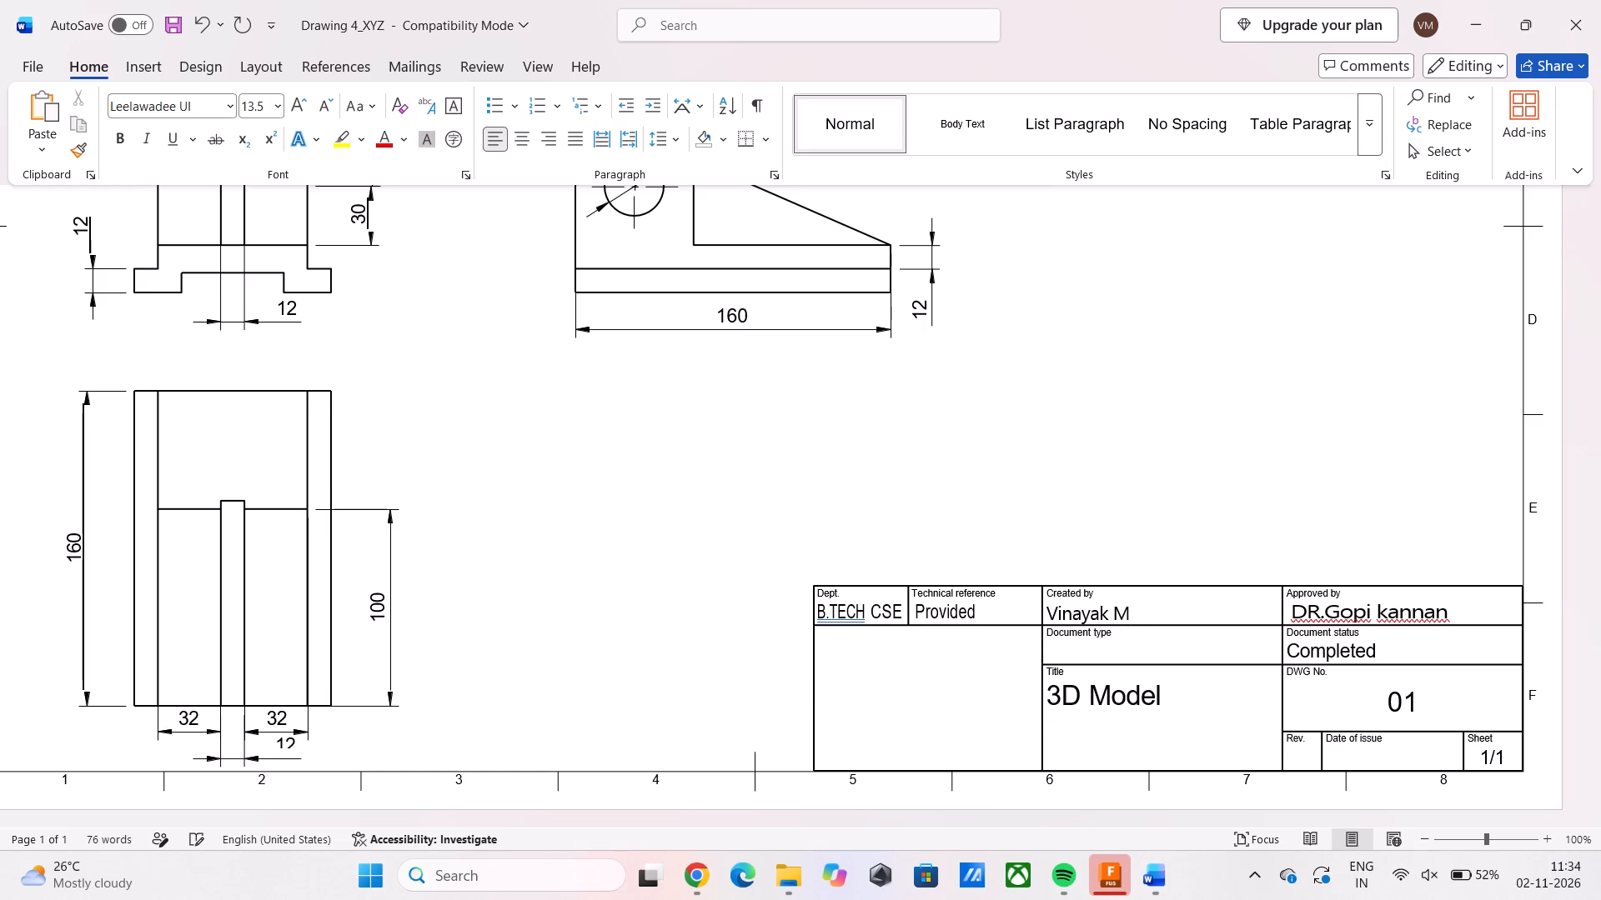
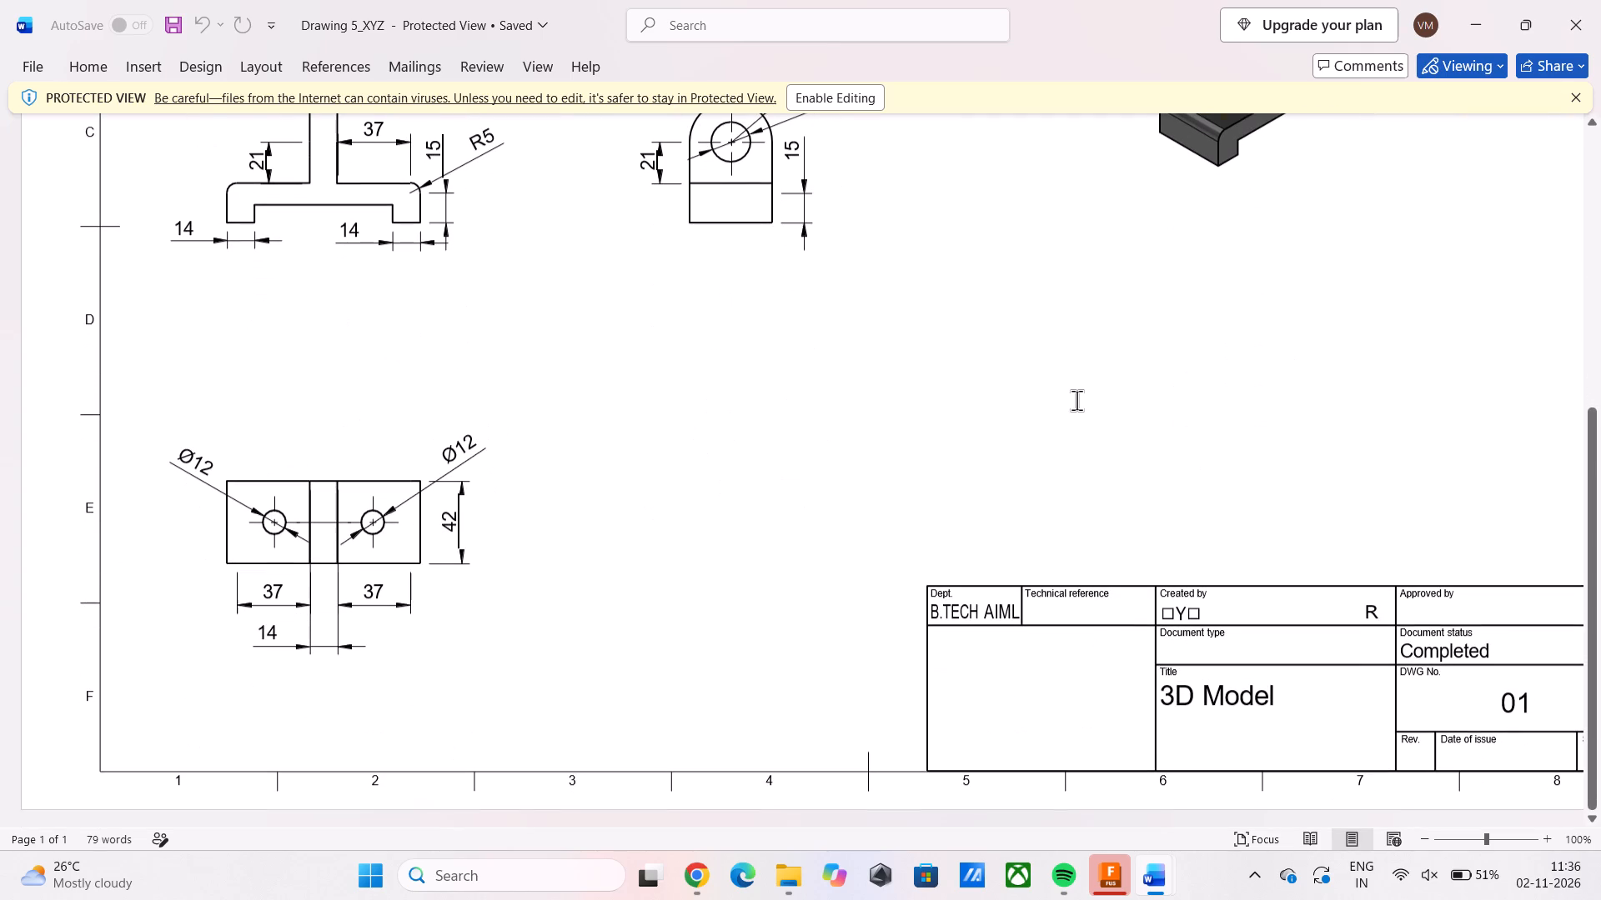
left_click(844, 97)
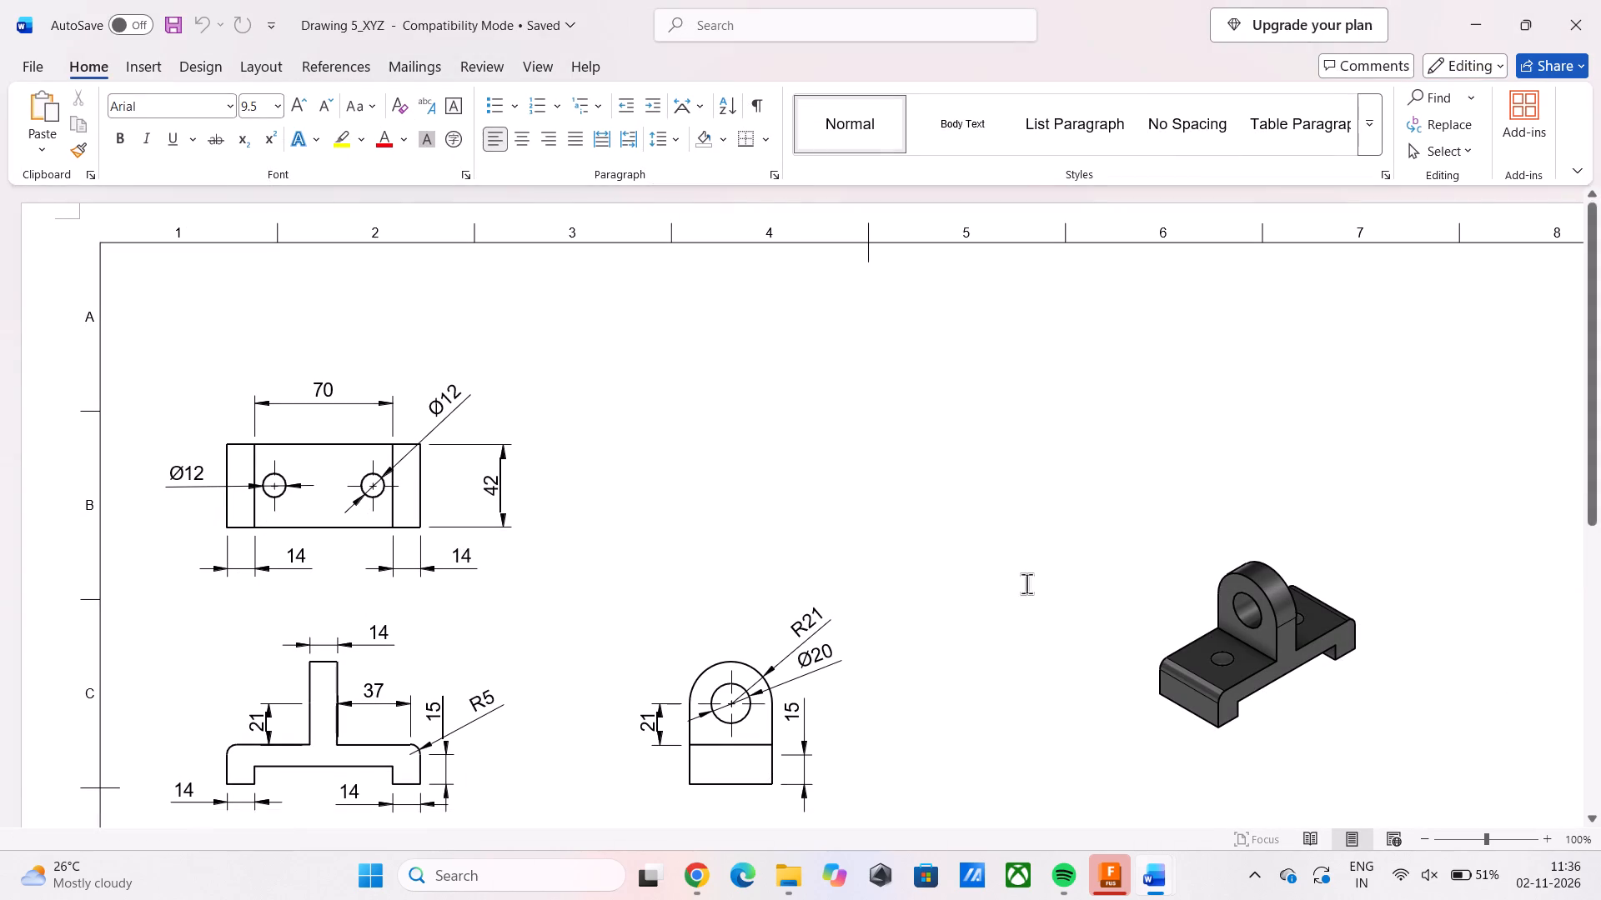
Delete AIML from the title block's Dept. entry and try to enter CSE in its place.
scroll(855, 593, "down", 5)
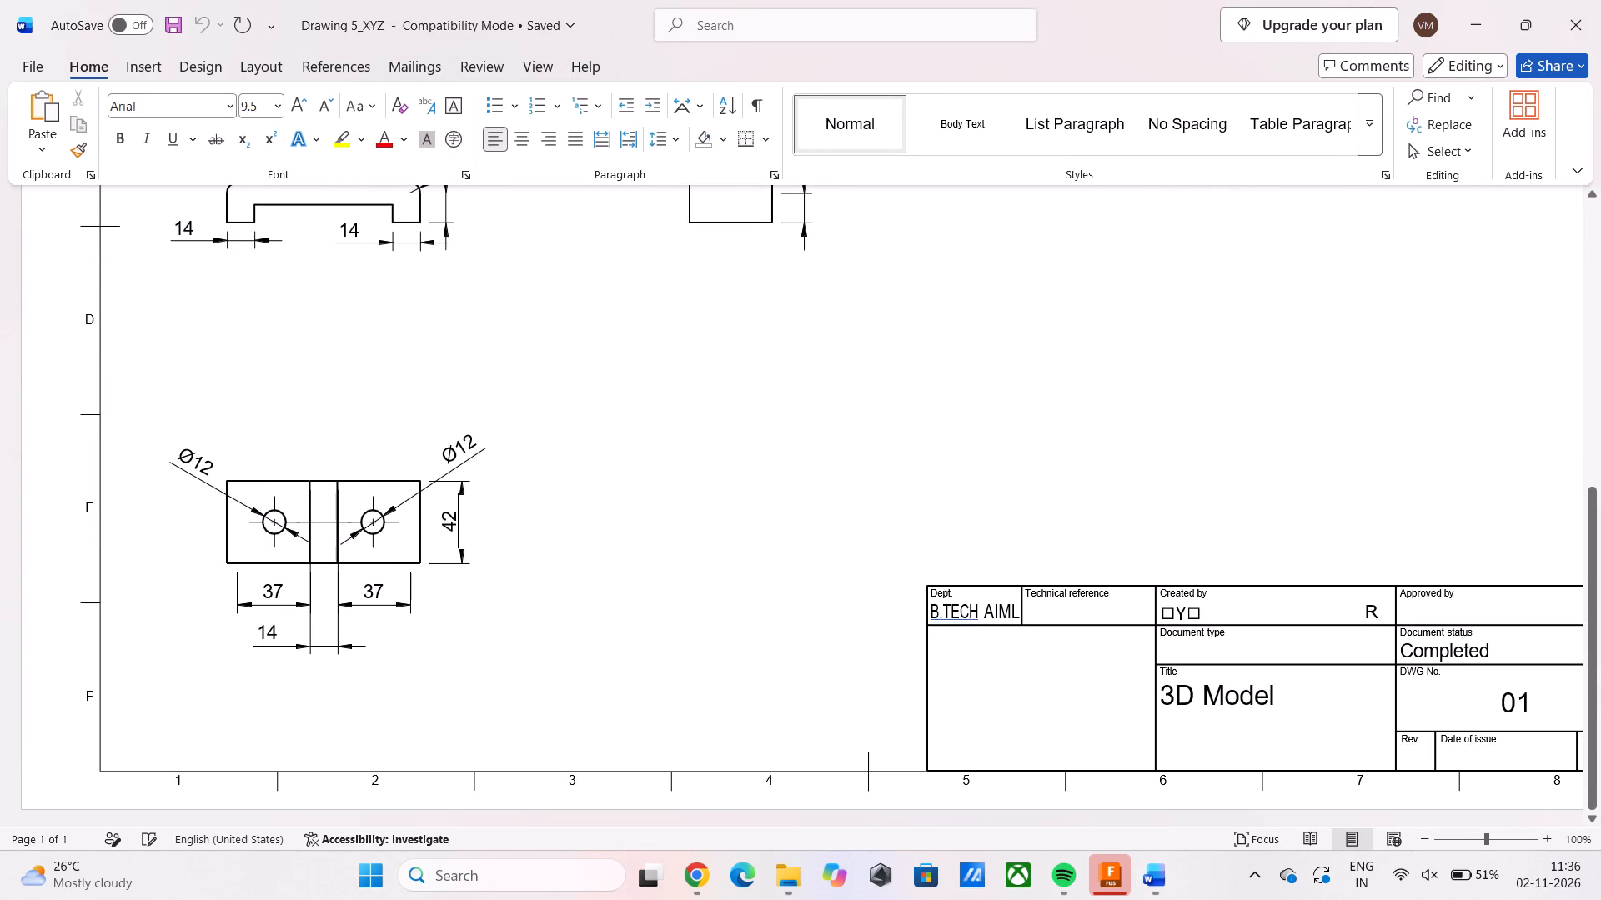
left_click(1021, 612)
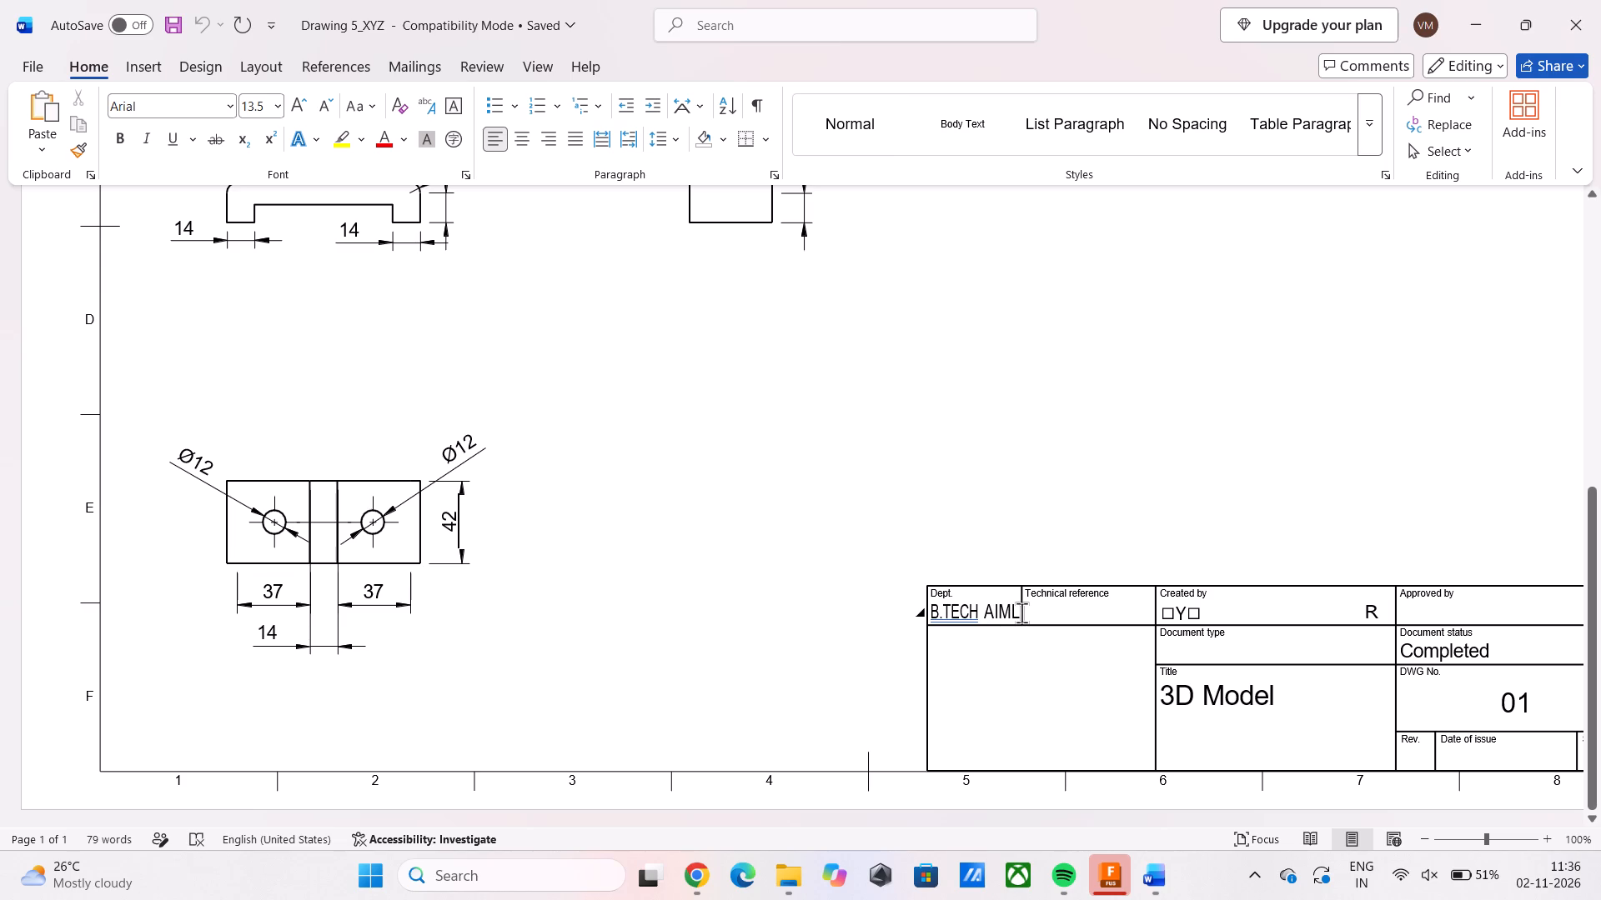
key("BackSpace")
key("BackSpace")
key("BackSpace")
key("BackSpace")
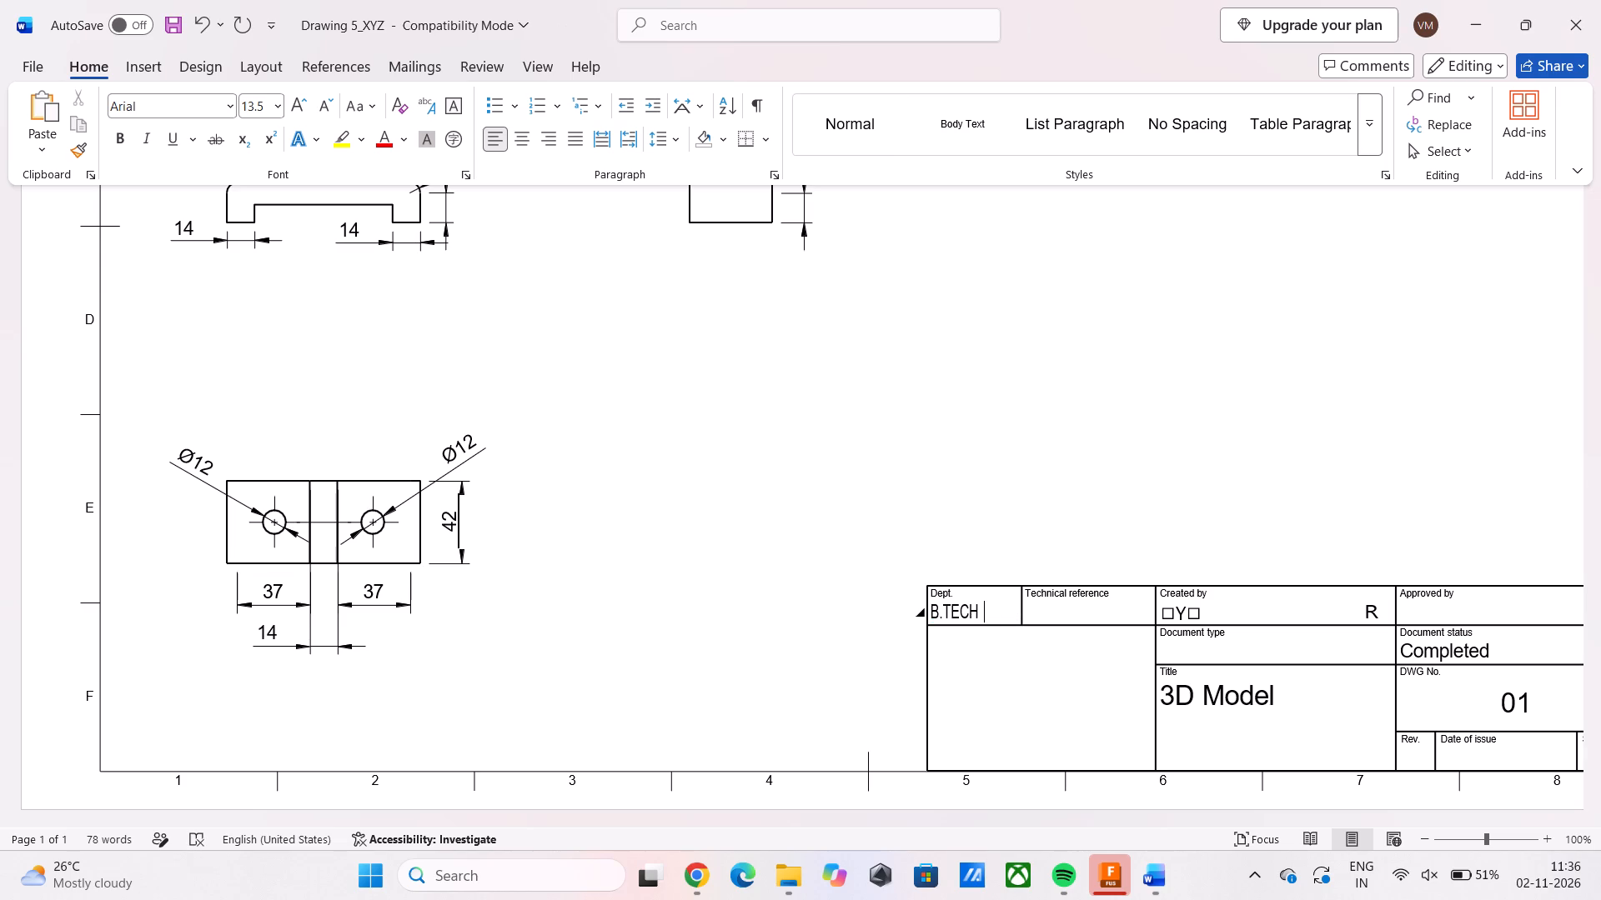
left_click(1021, 612, "shift")
type("CSE")
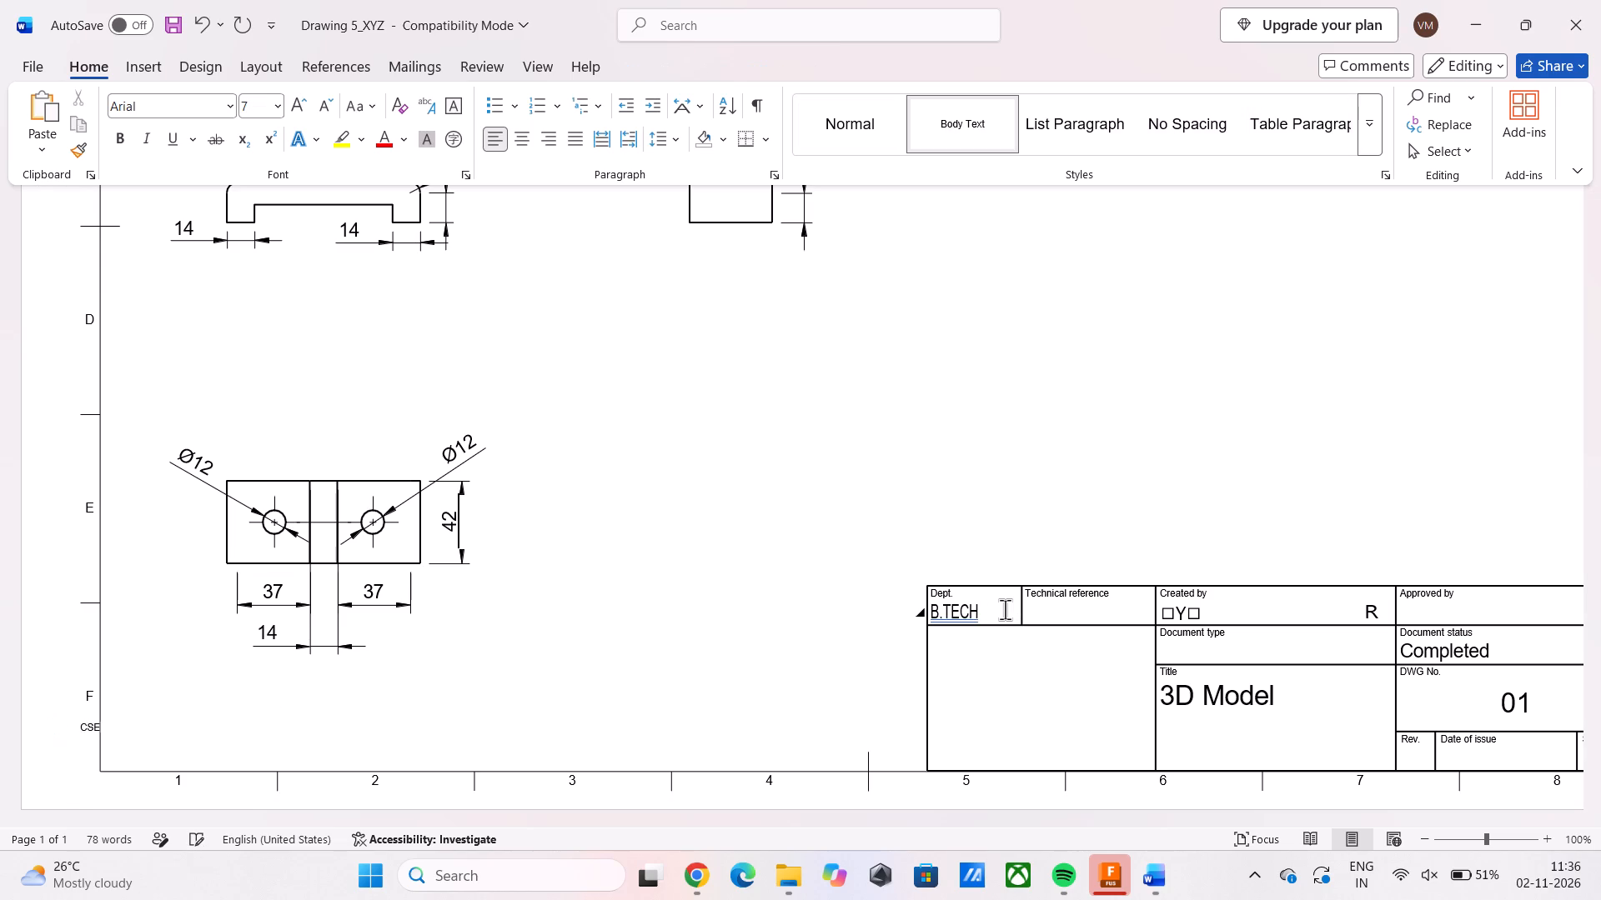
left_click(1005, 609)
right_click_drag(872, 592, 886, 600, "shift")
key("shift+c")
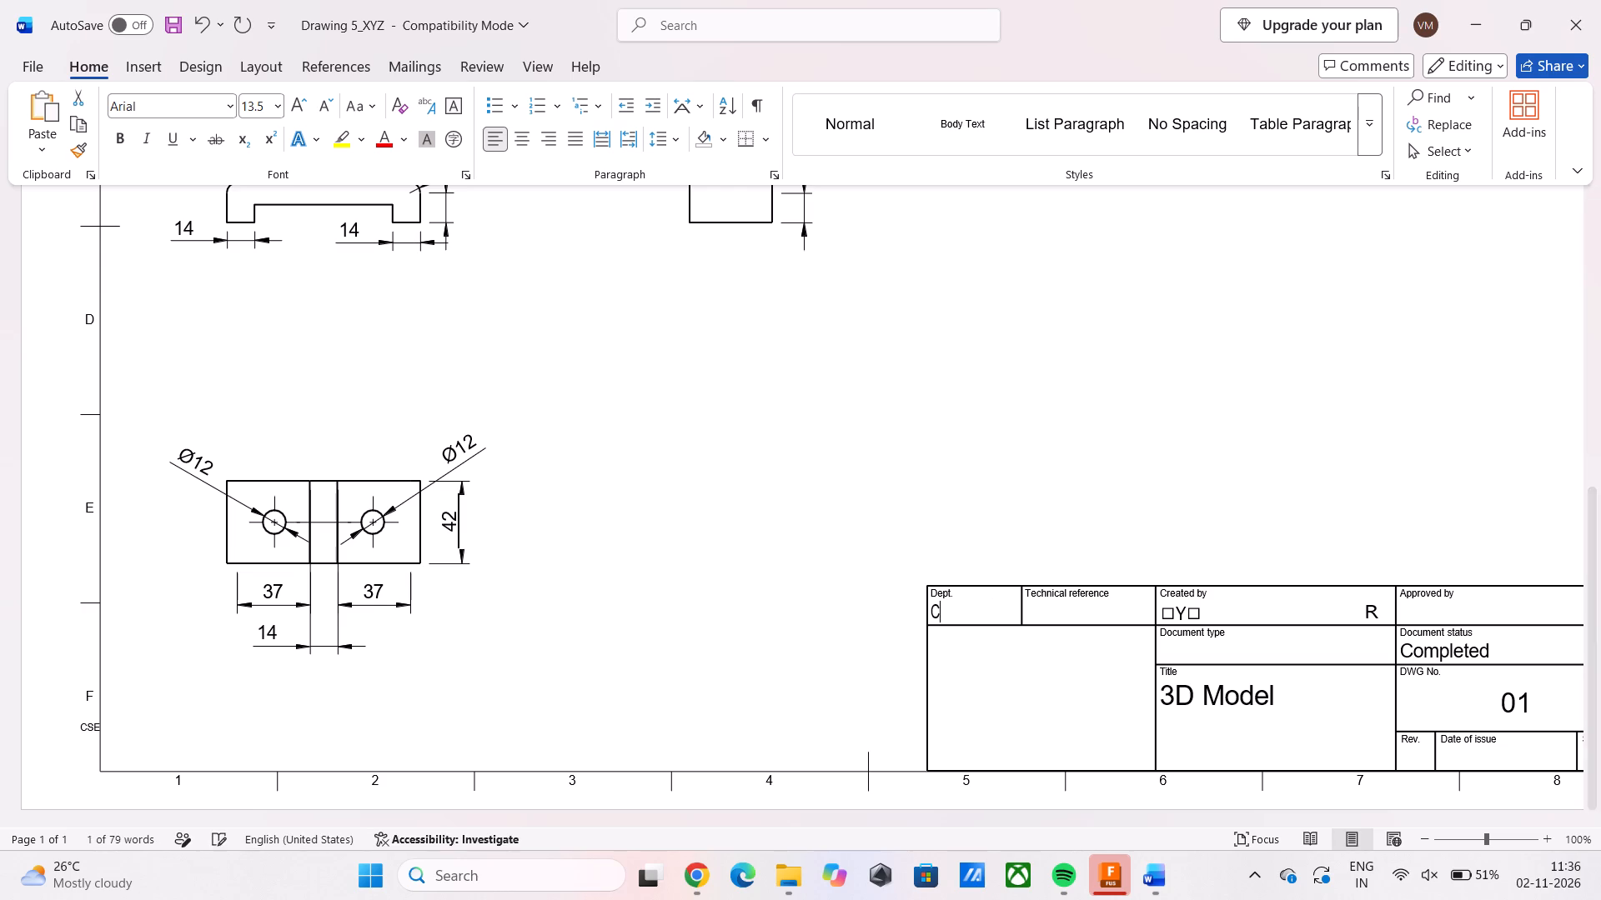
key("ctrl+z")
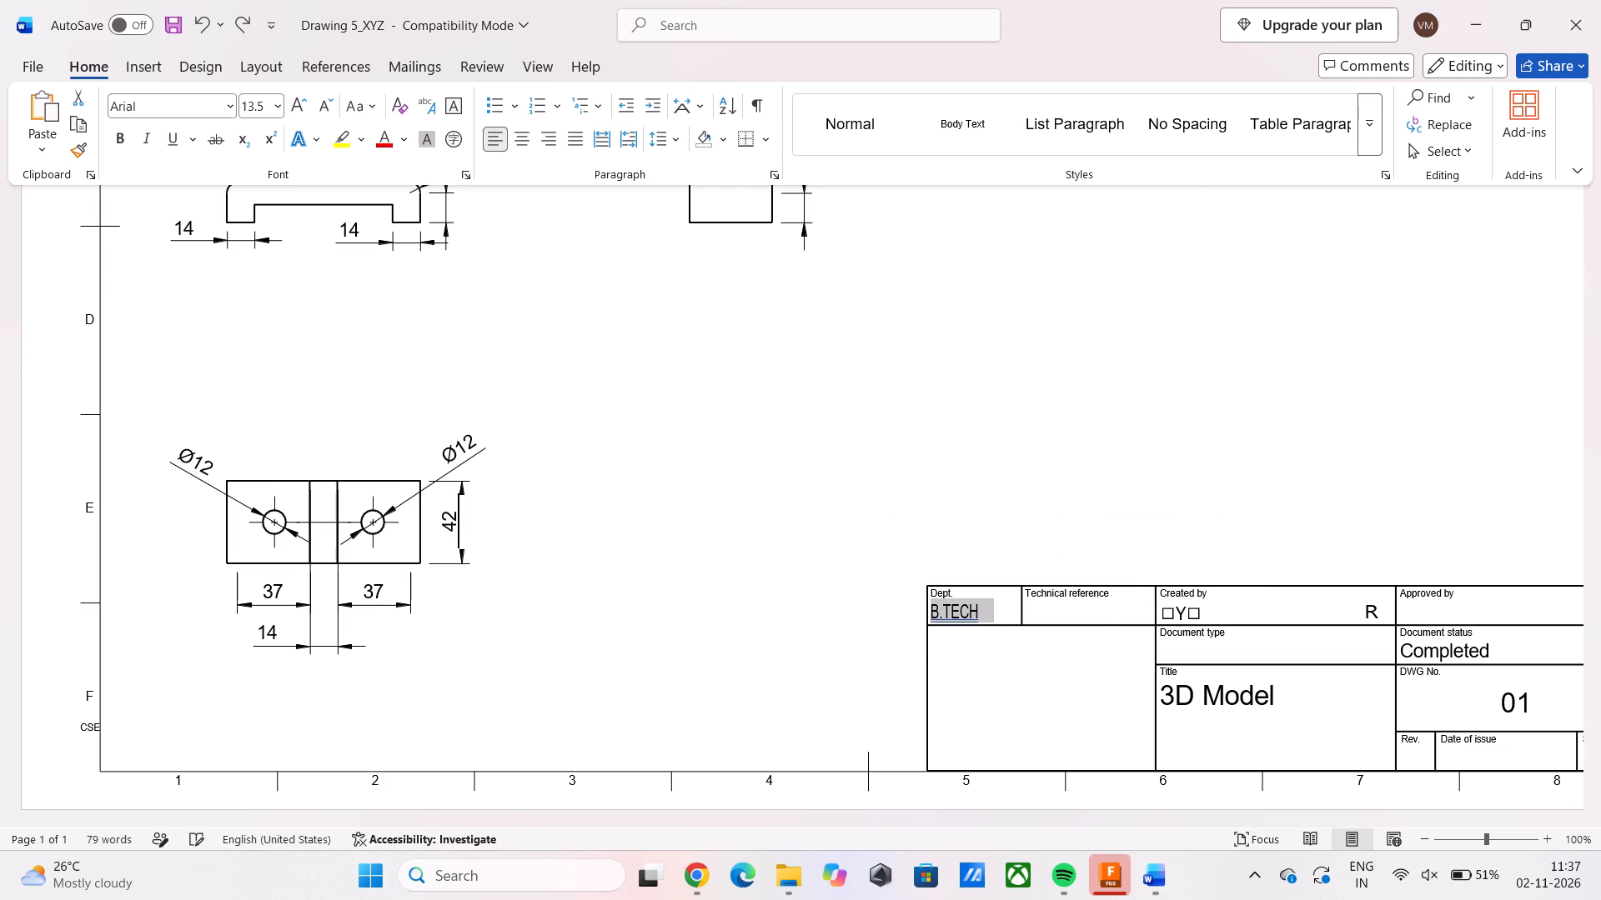
Enter CSE after B.TECH in the title block's Dept. entry.
left_click(991, 604)
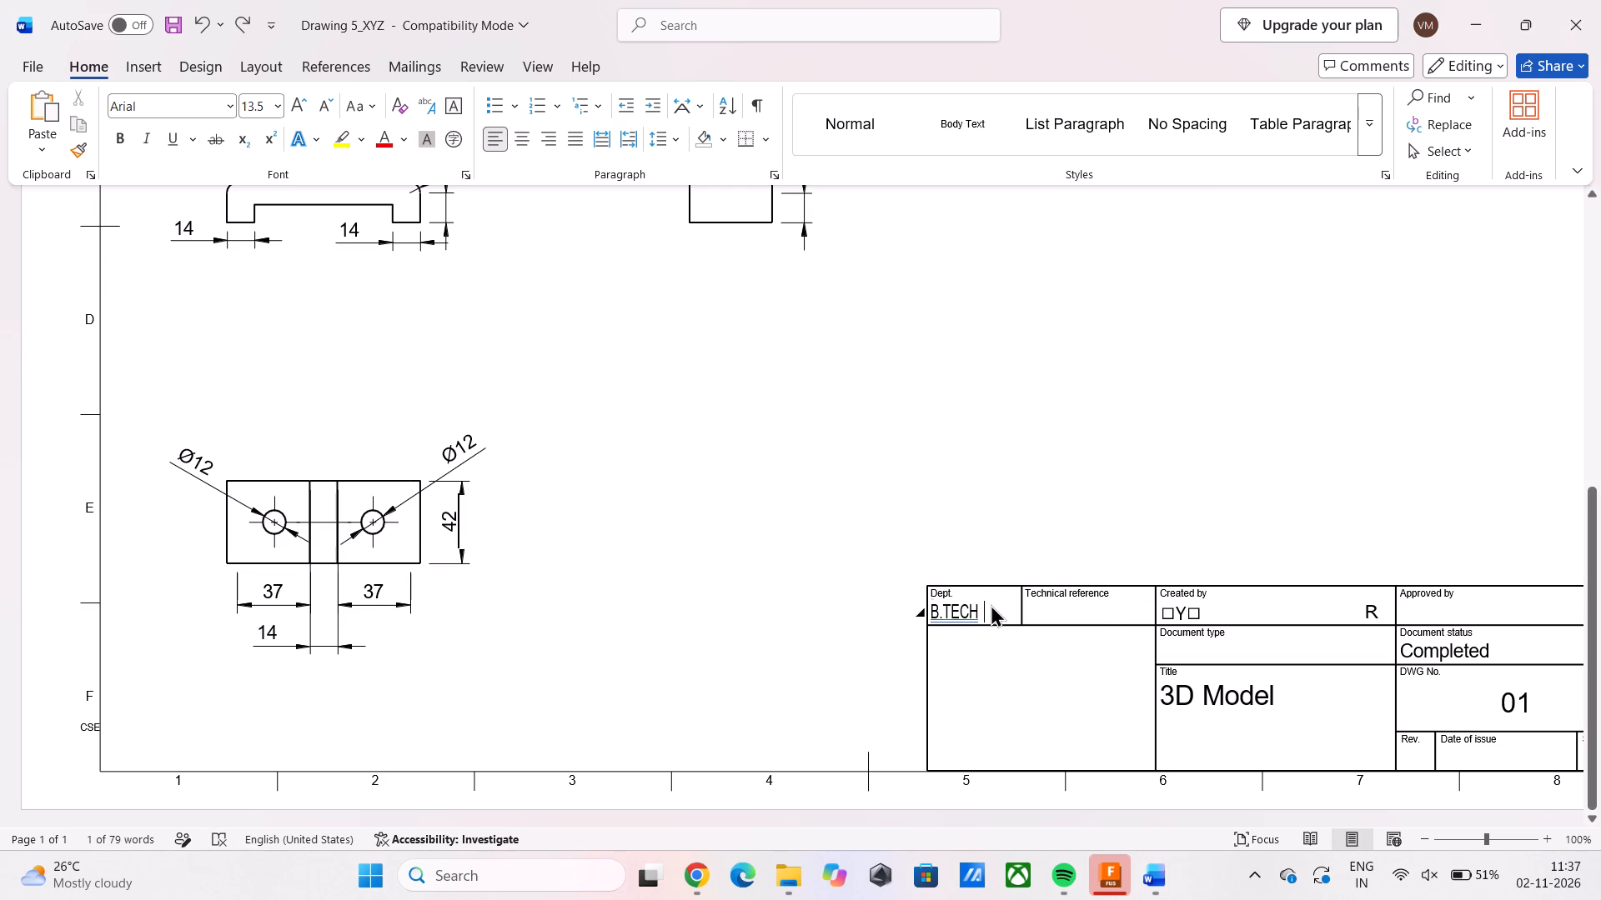
type("CSE")
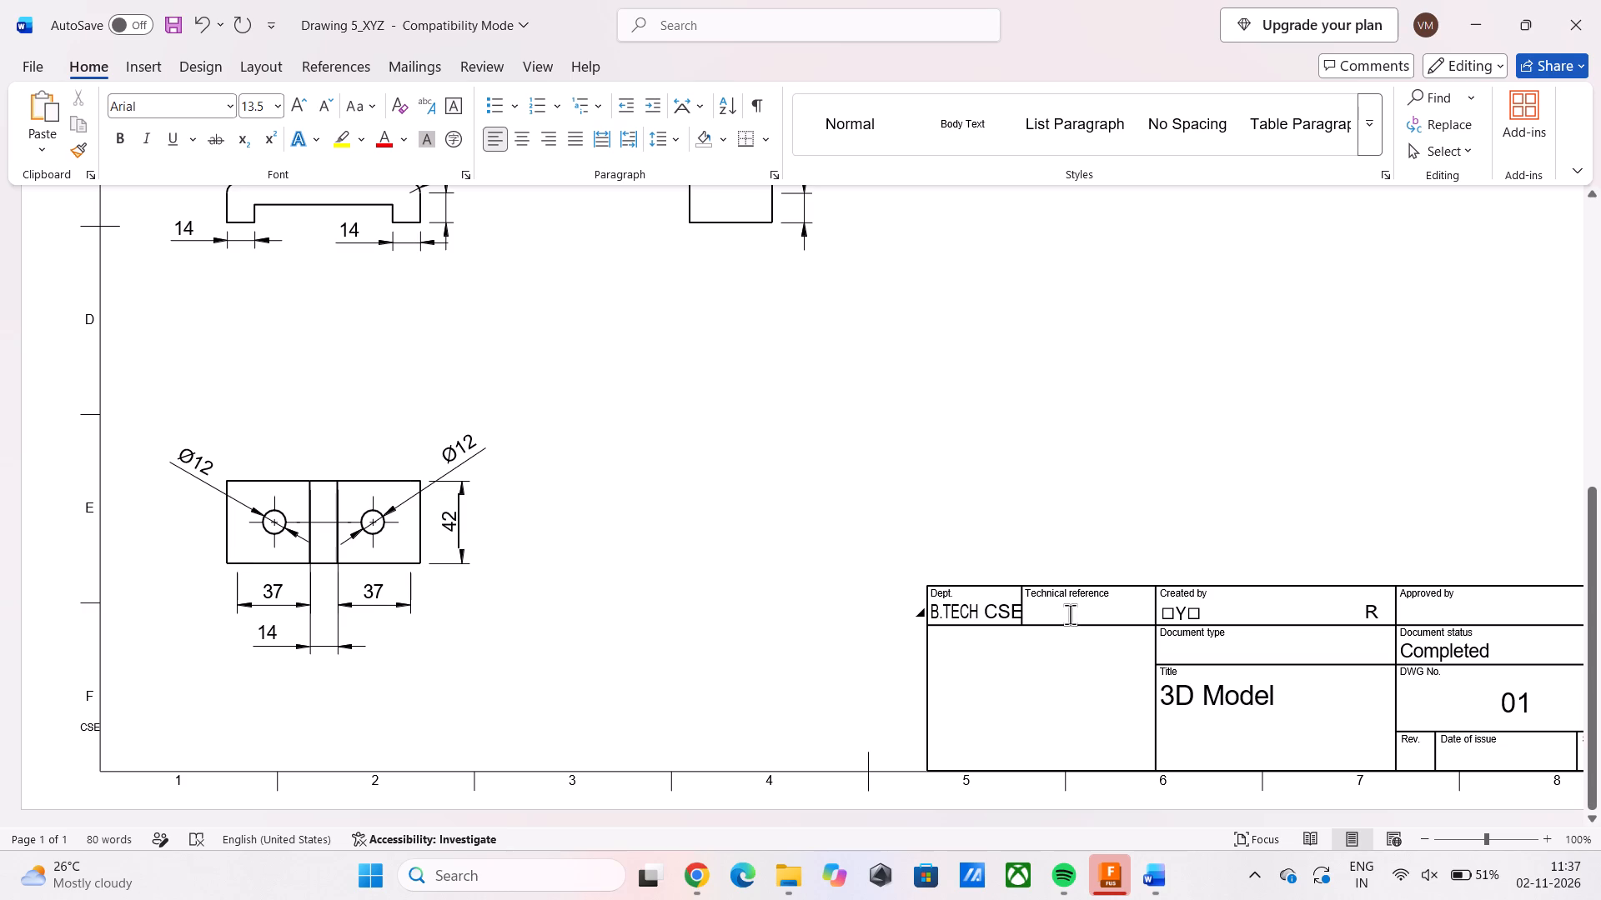
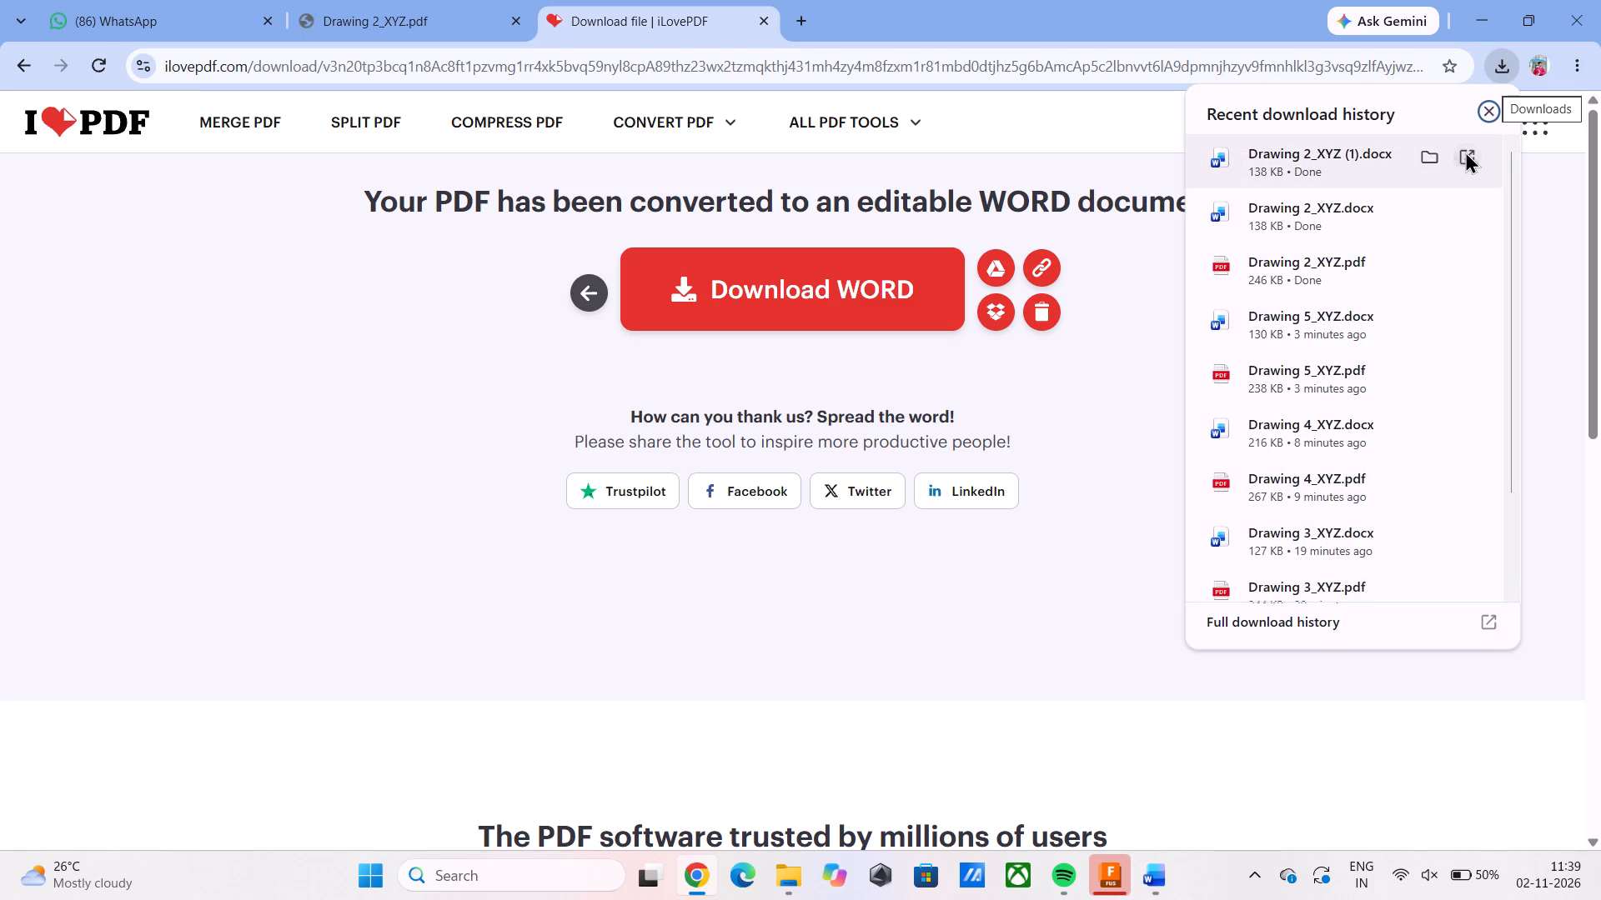
left_click(1469, 148)
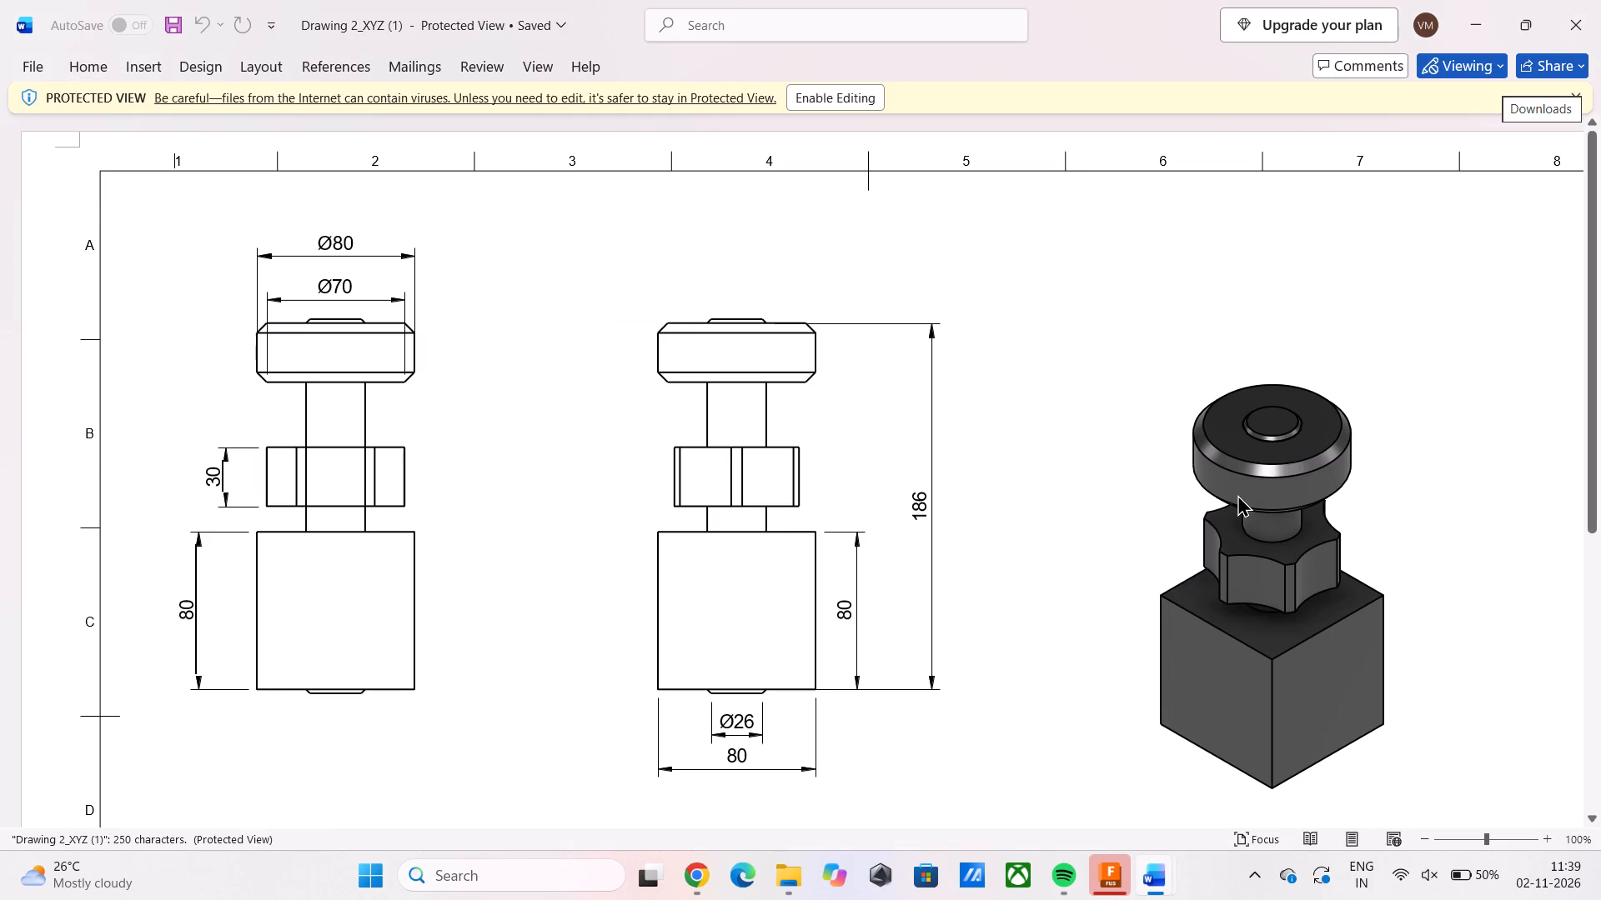
scroll(1231, 548, "down", 7)
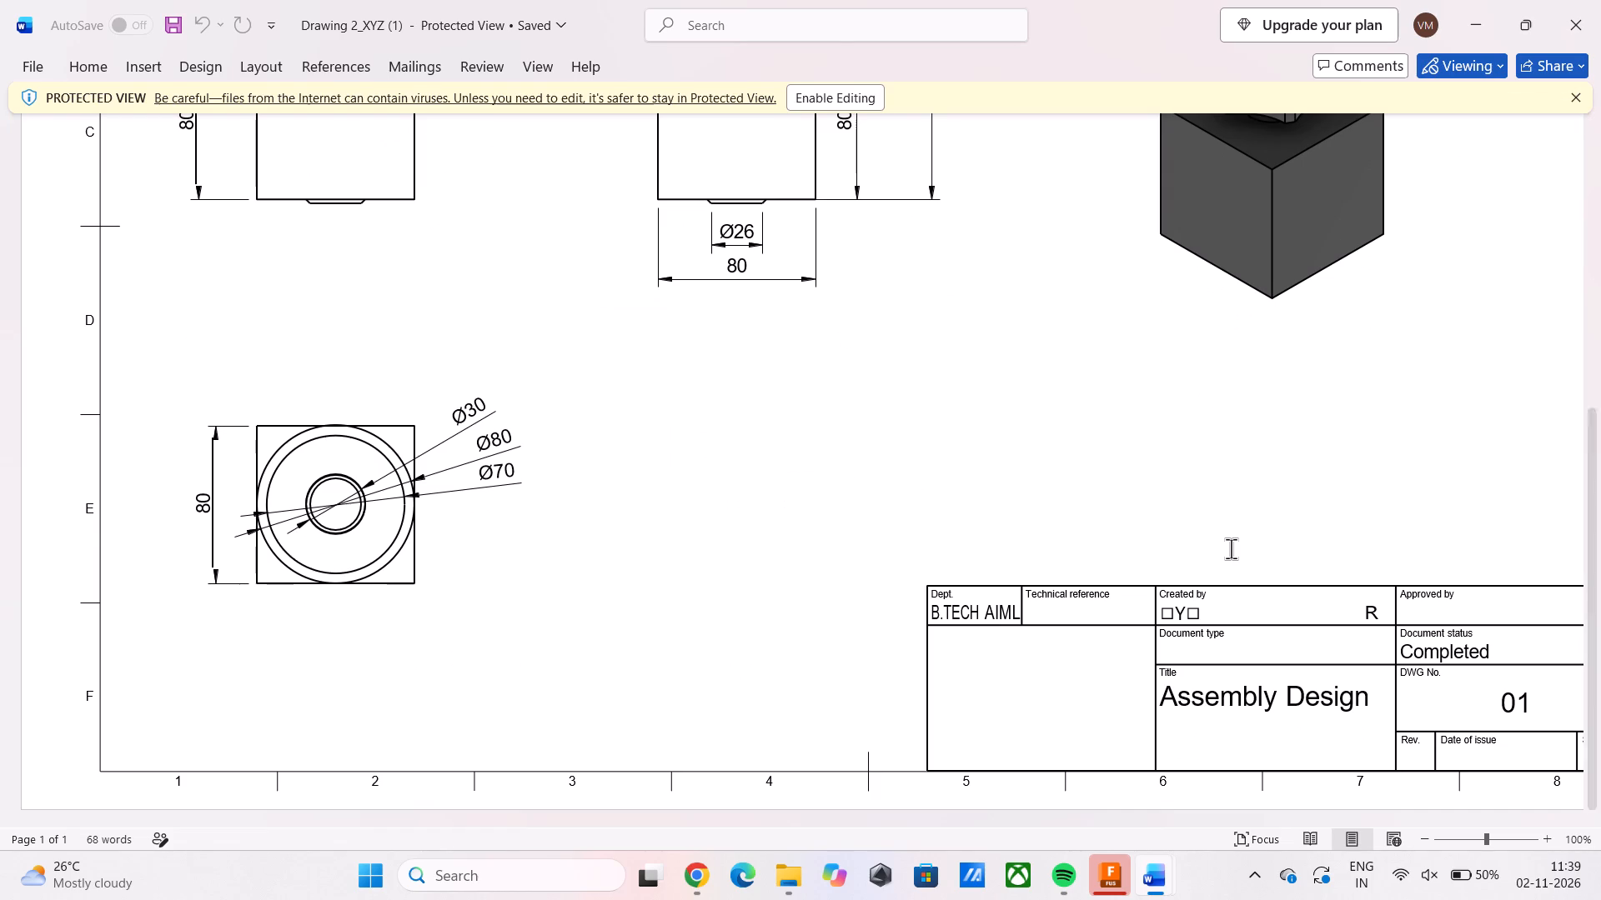
left_click(843, 94)
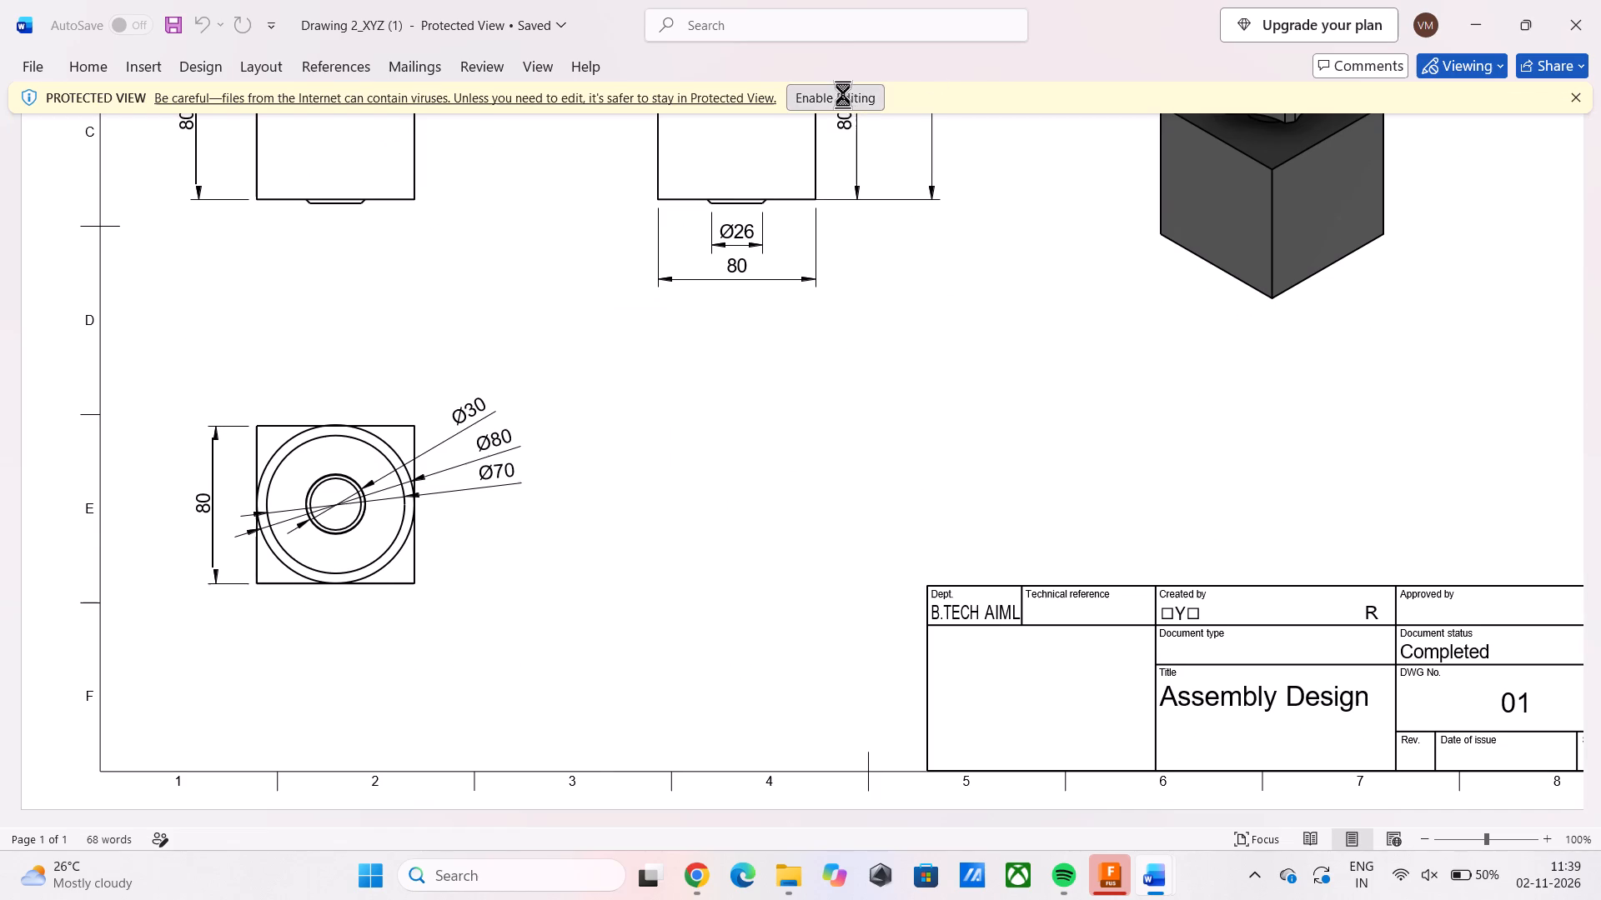
Replace AIML with CSE in the title block's Dept. entry so it reads B.TECH CSE.
scroll(896, 200, "up", 2)
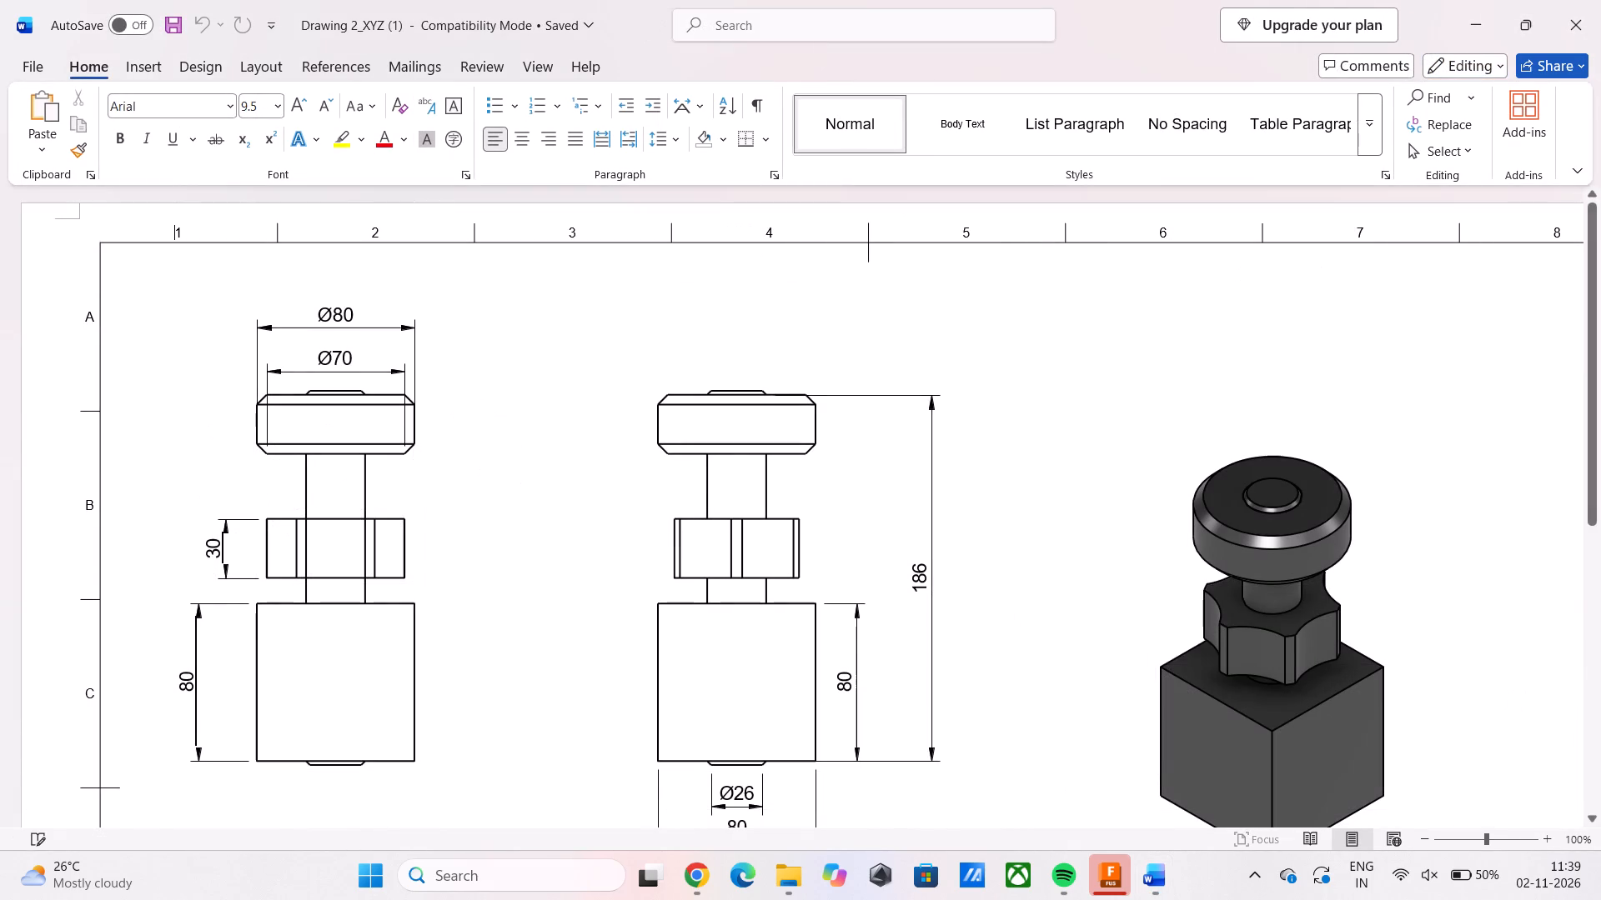
scroll(896, 200, "up", 1)
scroll(997, 402, "down", 7)
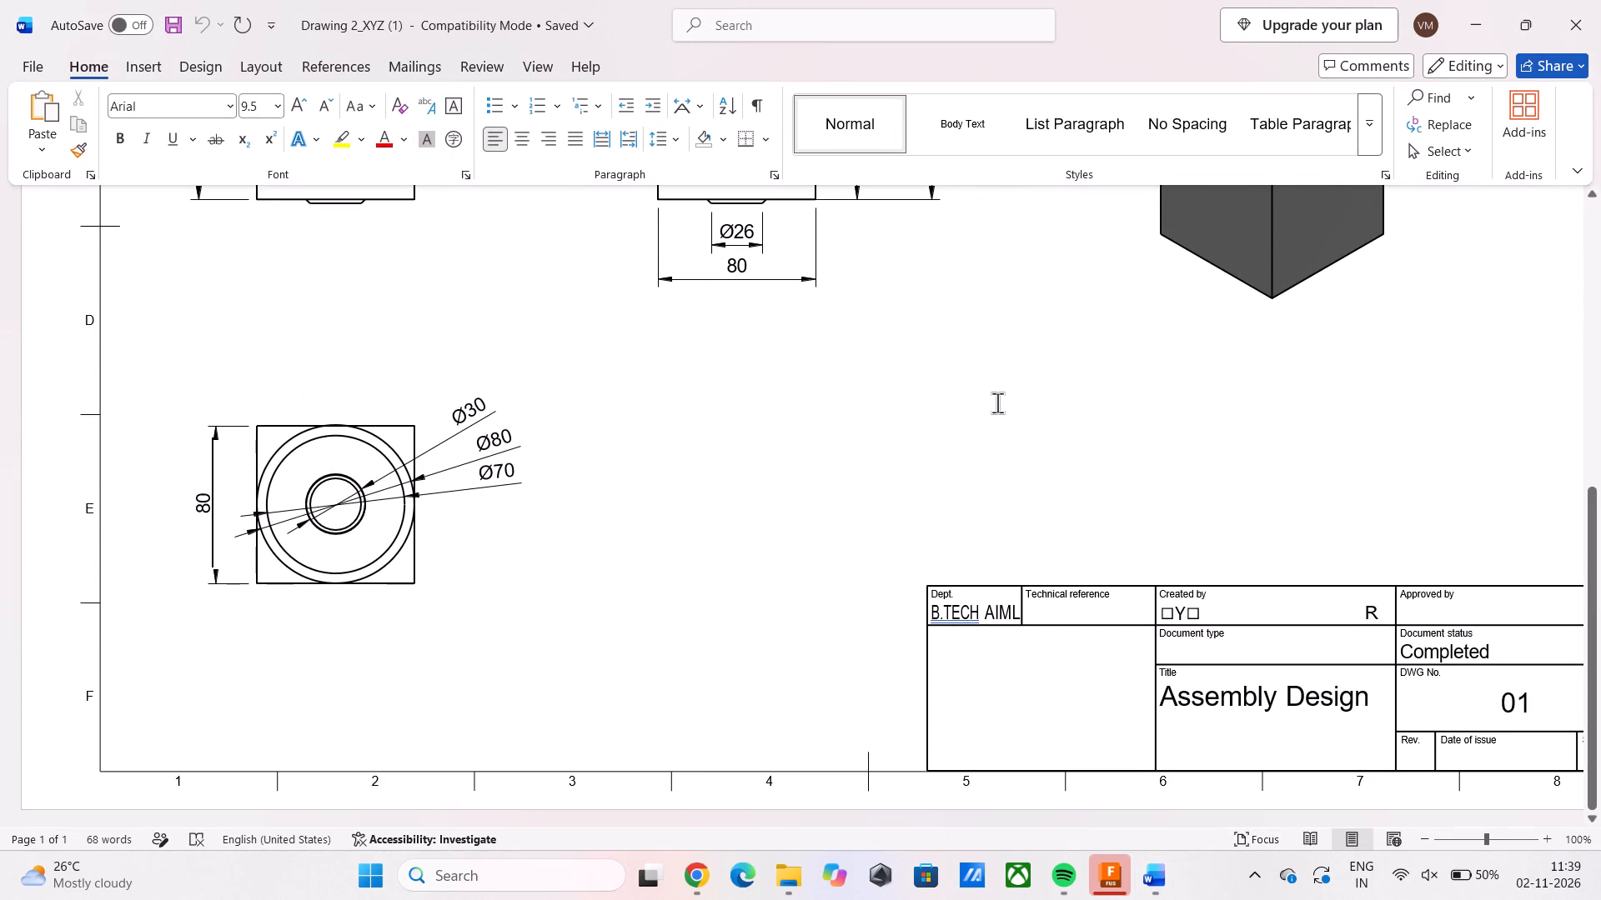
left_click(1020, 612)
key("BackSpace")
key("BackSpace")
key("BackSpace")
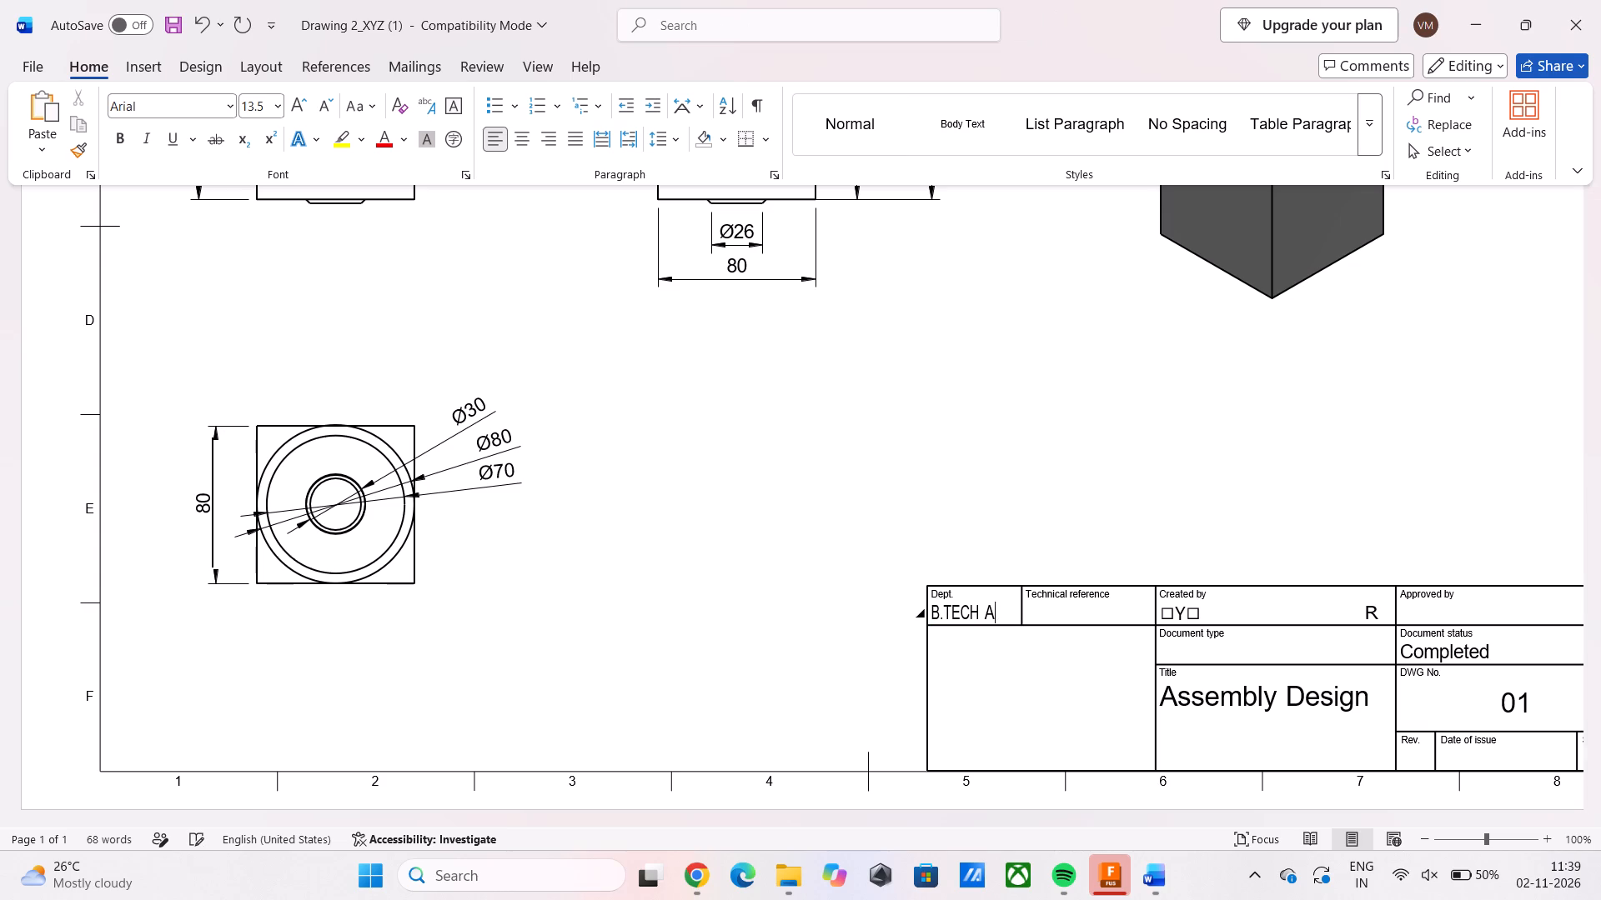
key("BackSpace")
type("CSE")
Enter Provided as the title block's Technical reference, three spaces after B.TECH CSE on the same text line.
key("space")
key("space")
key("space")
type("Po")
key("BackSpace")
type("rovi")
type("ded")
Replace the garbled characters at the start of the Created by entry with the creator's first name, using spaces to position it.
left_click(1213, 615)
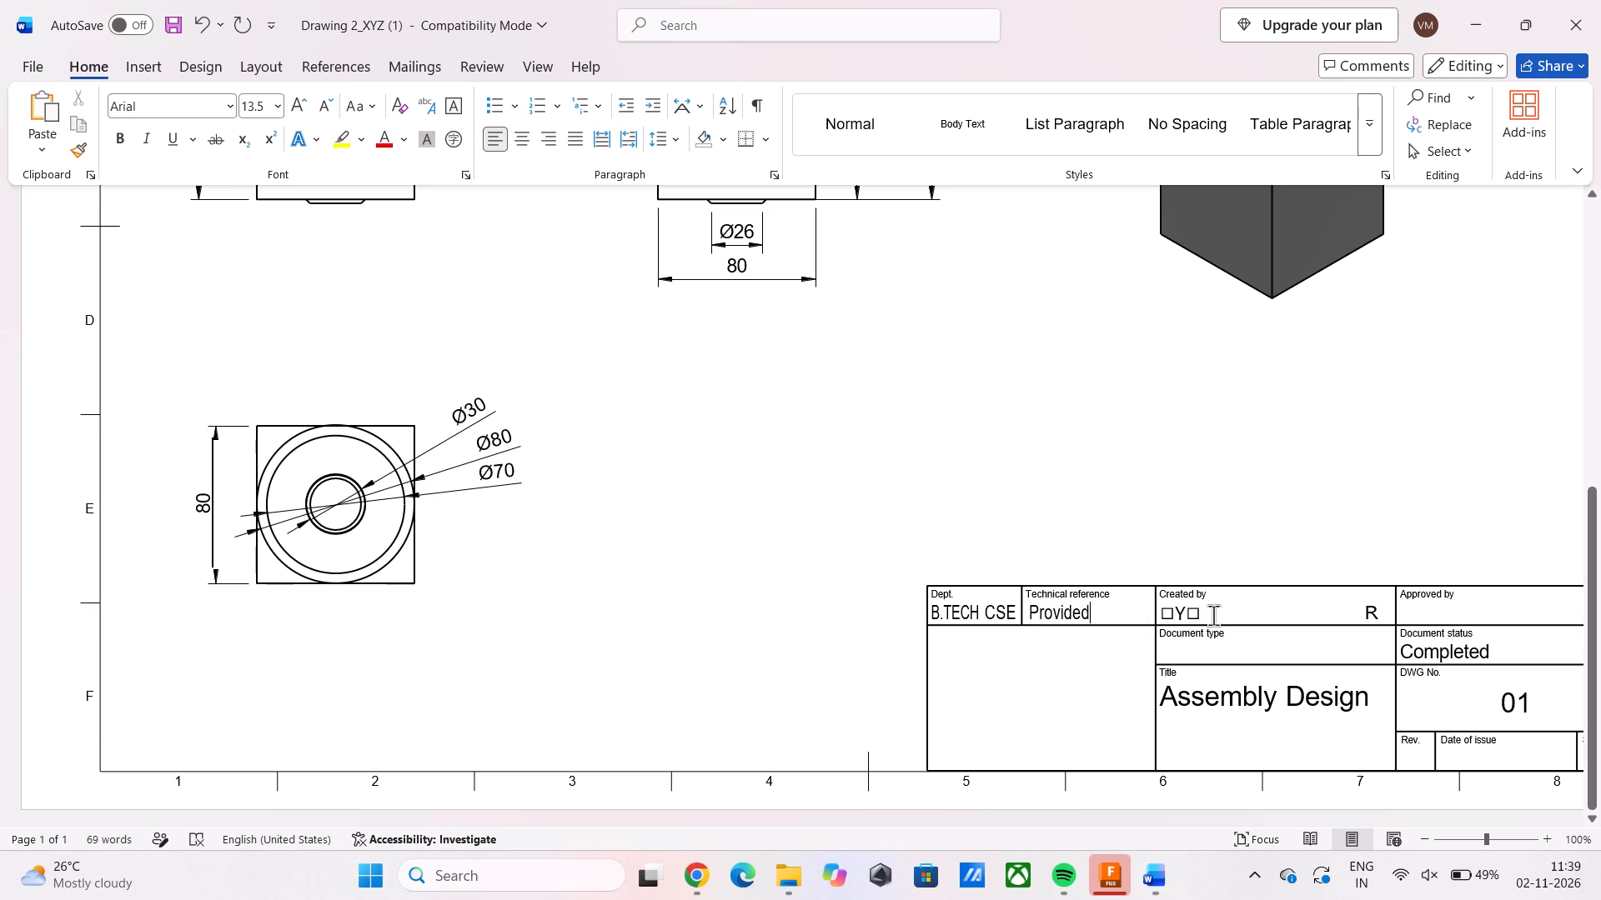
key("BackSpace")
key("BackSpace")
key("BackSpace")
key("BackSpace")
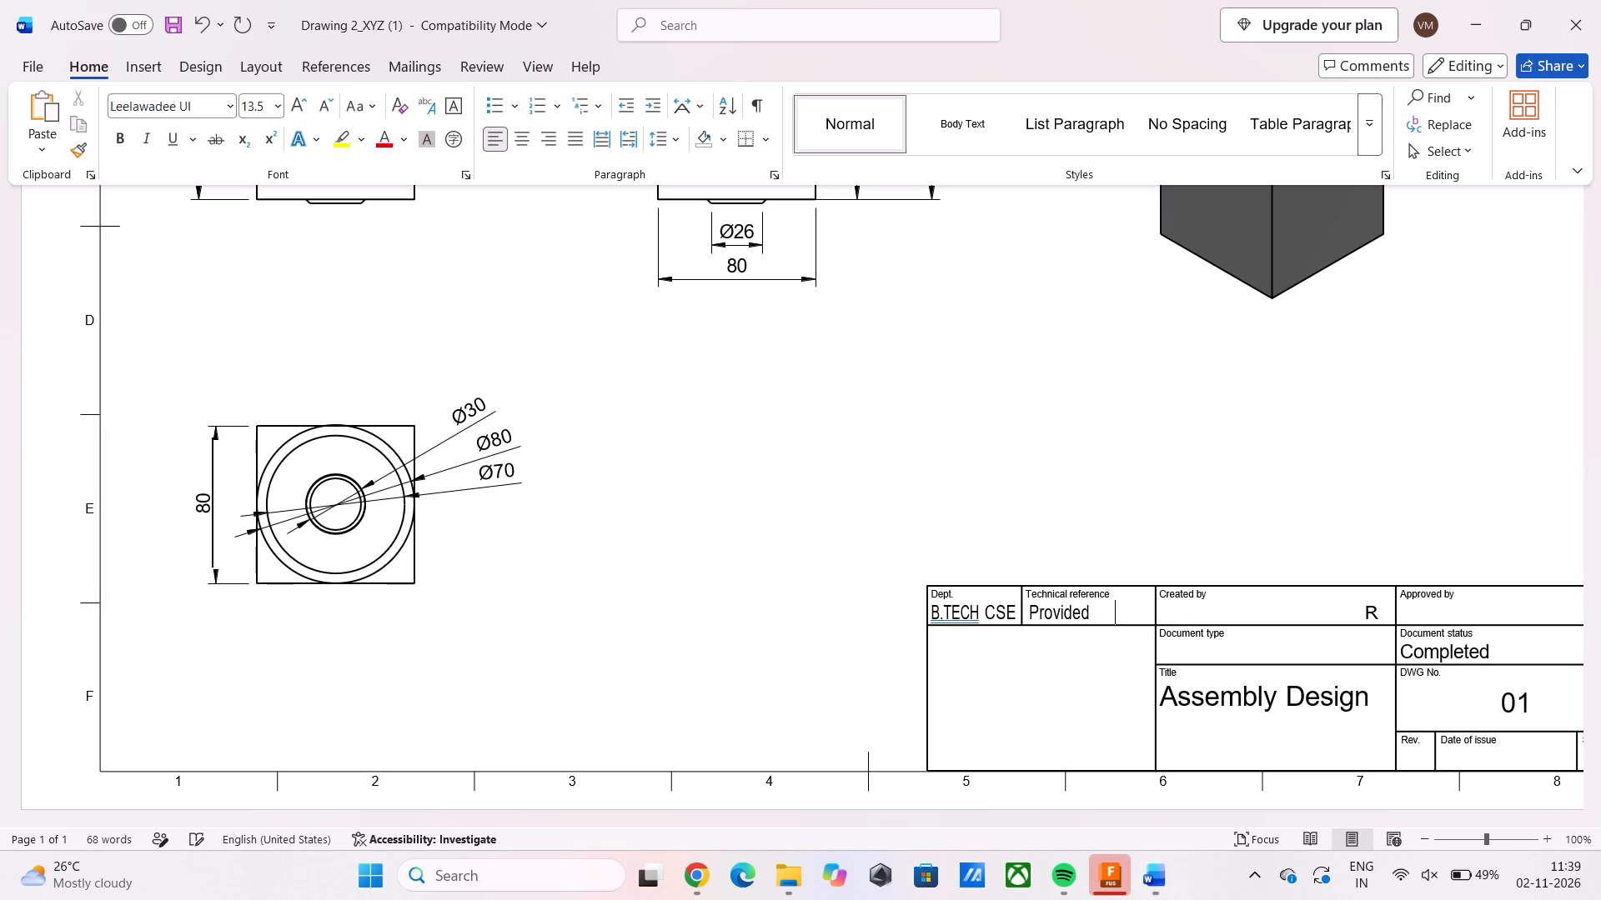
key("space")
key("space")
key("space")
key("space")
key("space")
key("space")
key("space")
key("space")
key("space")
key("space")
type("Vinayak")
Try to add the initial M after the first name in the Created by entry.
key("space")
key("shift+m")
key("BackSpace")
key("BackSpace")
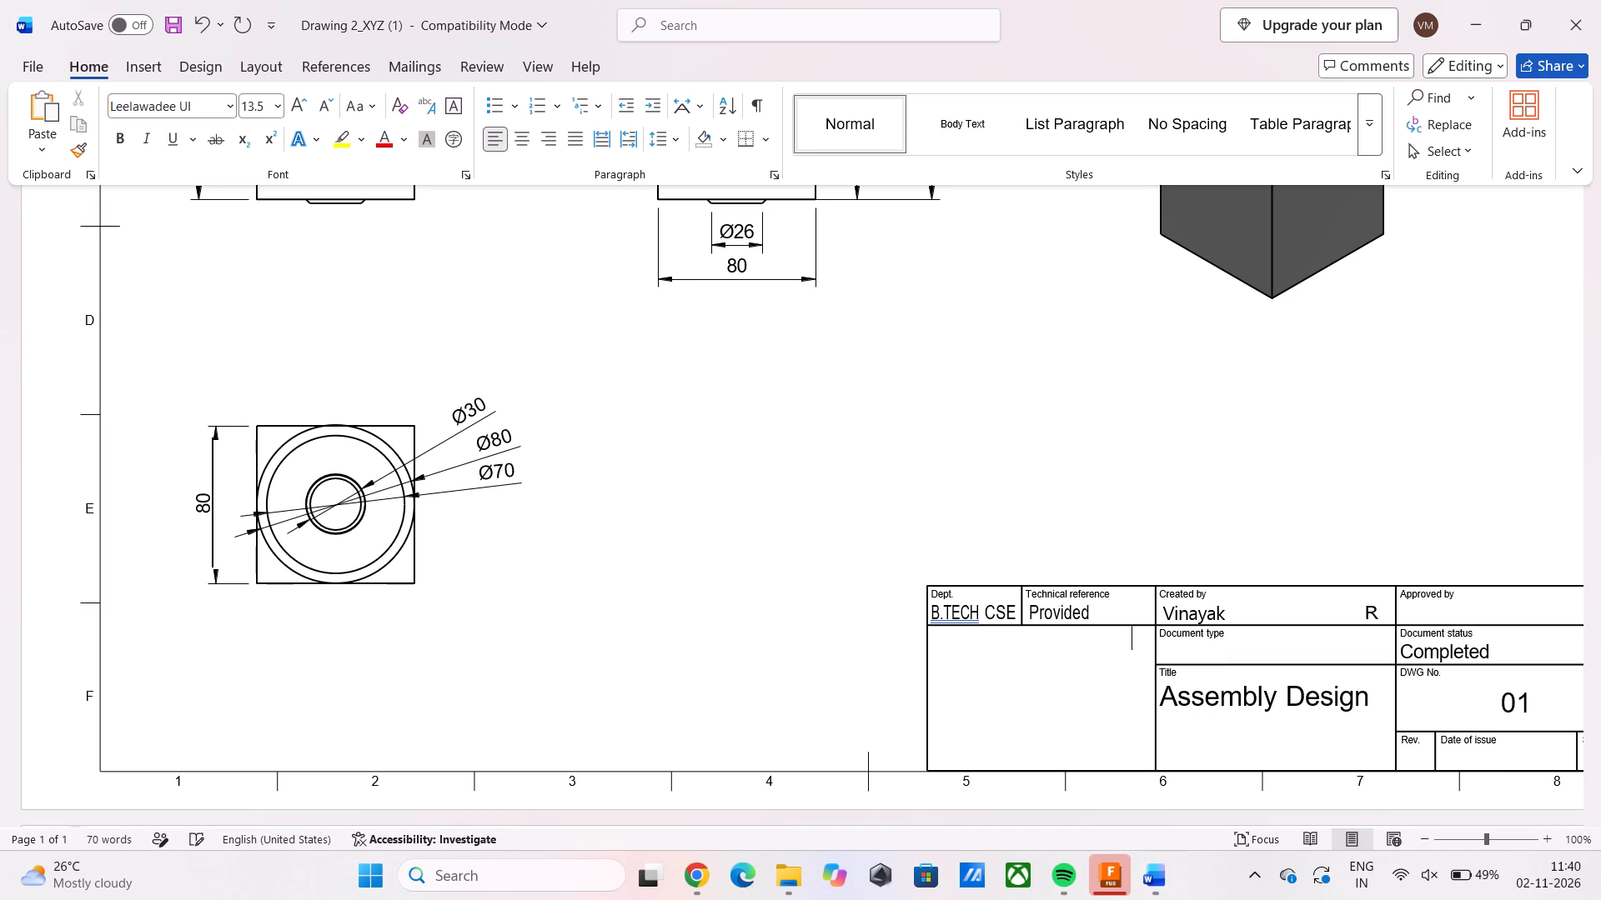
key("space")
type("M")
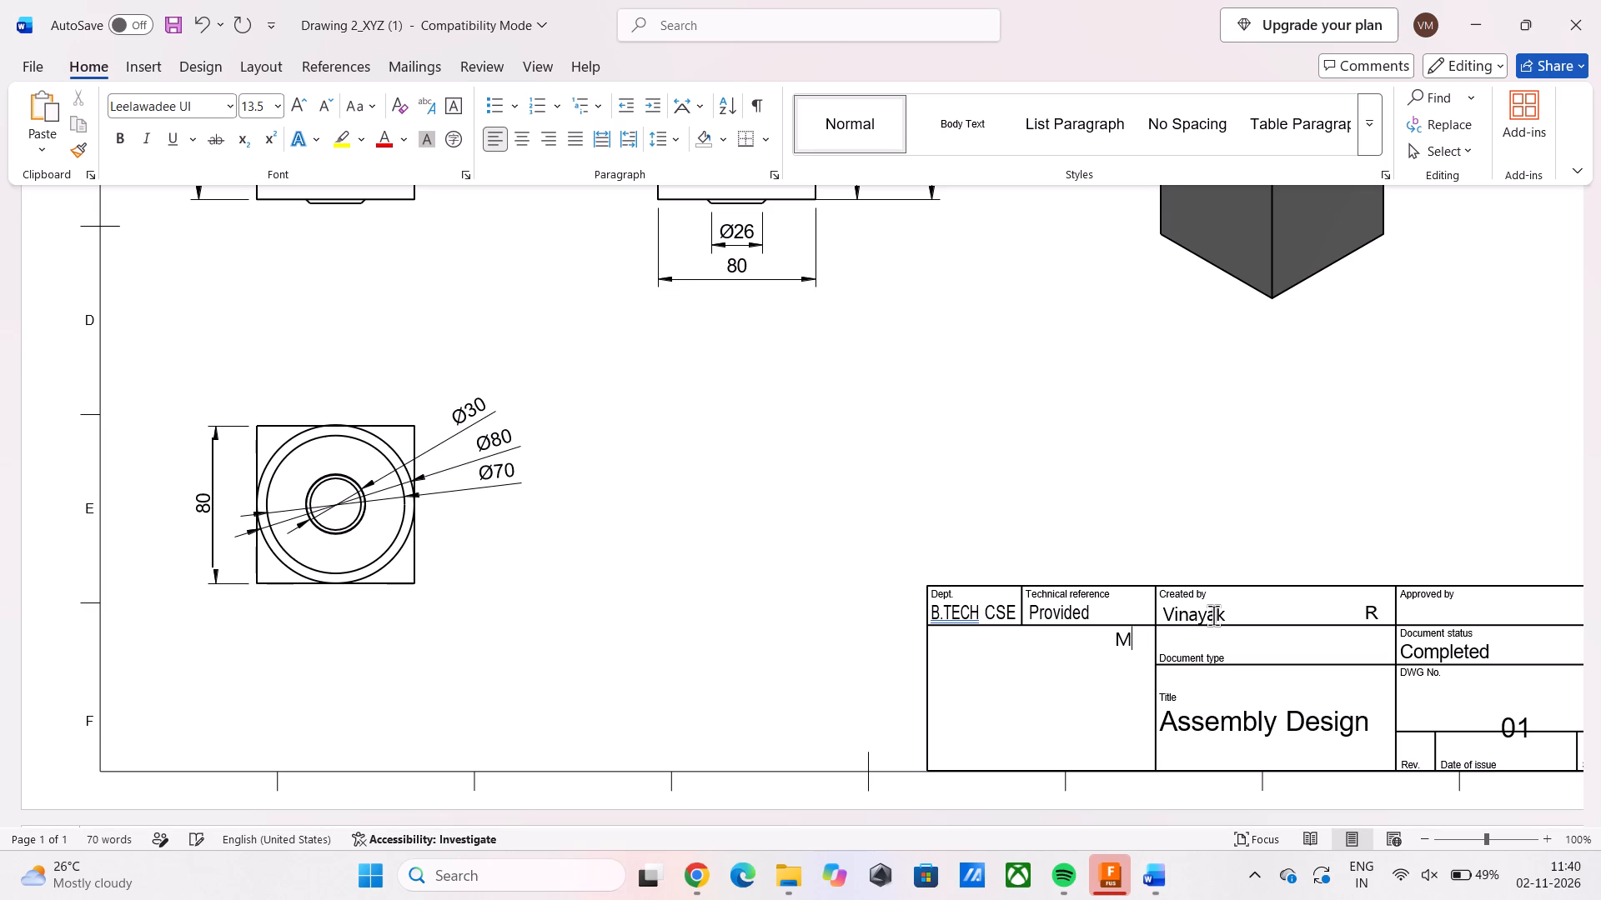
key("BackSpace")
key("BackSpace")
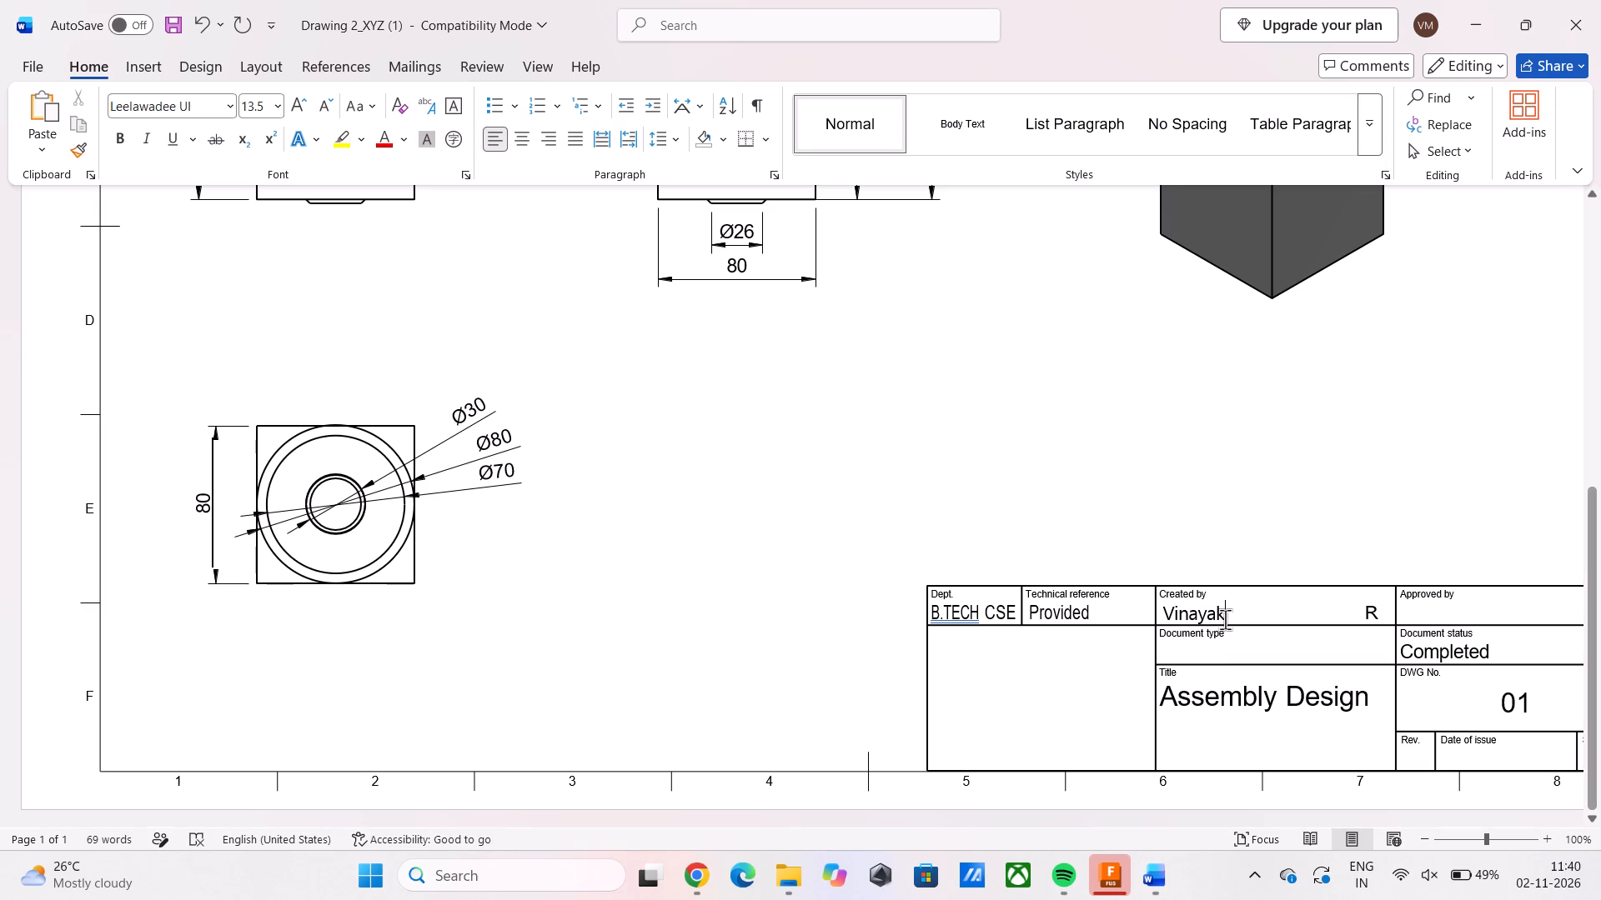
Remove one space before the first name in the Created by entry.
left_click(1161, 612)
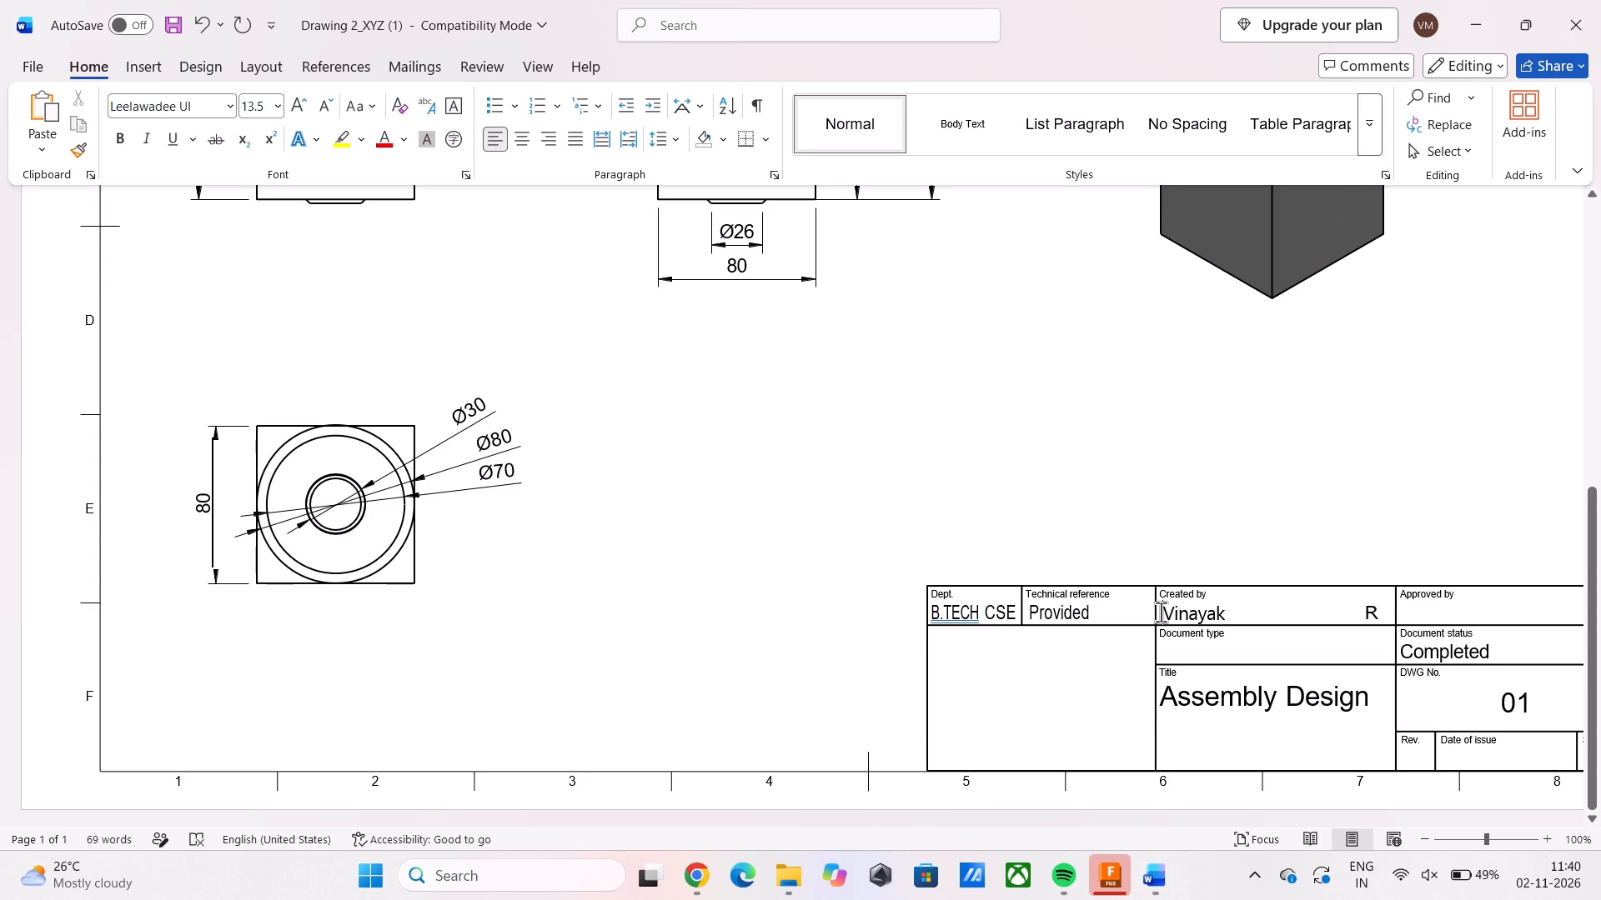
key("BackSpace")
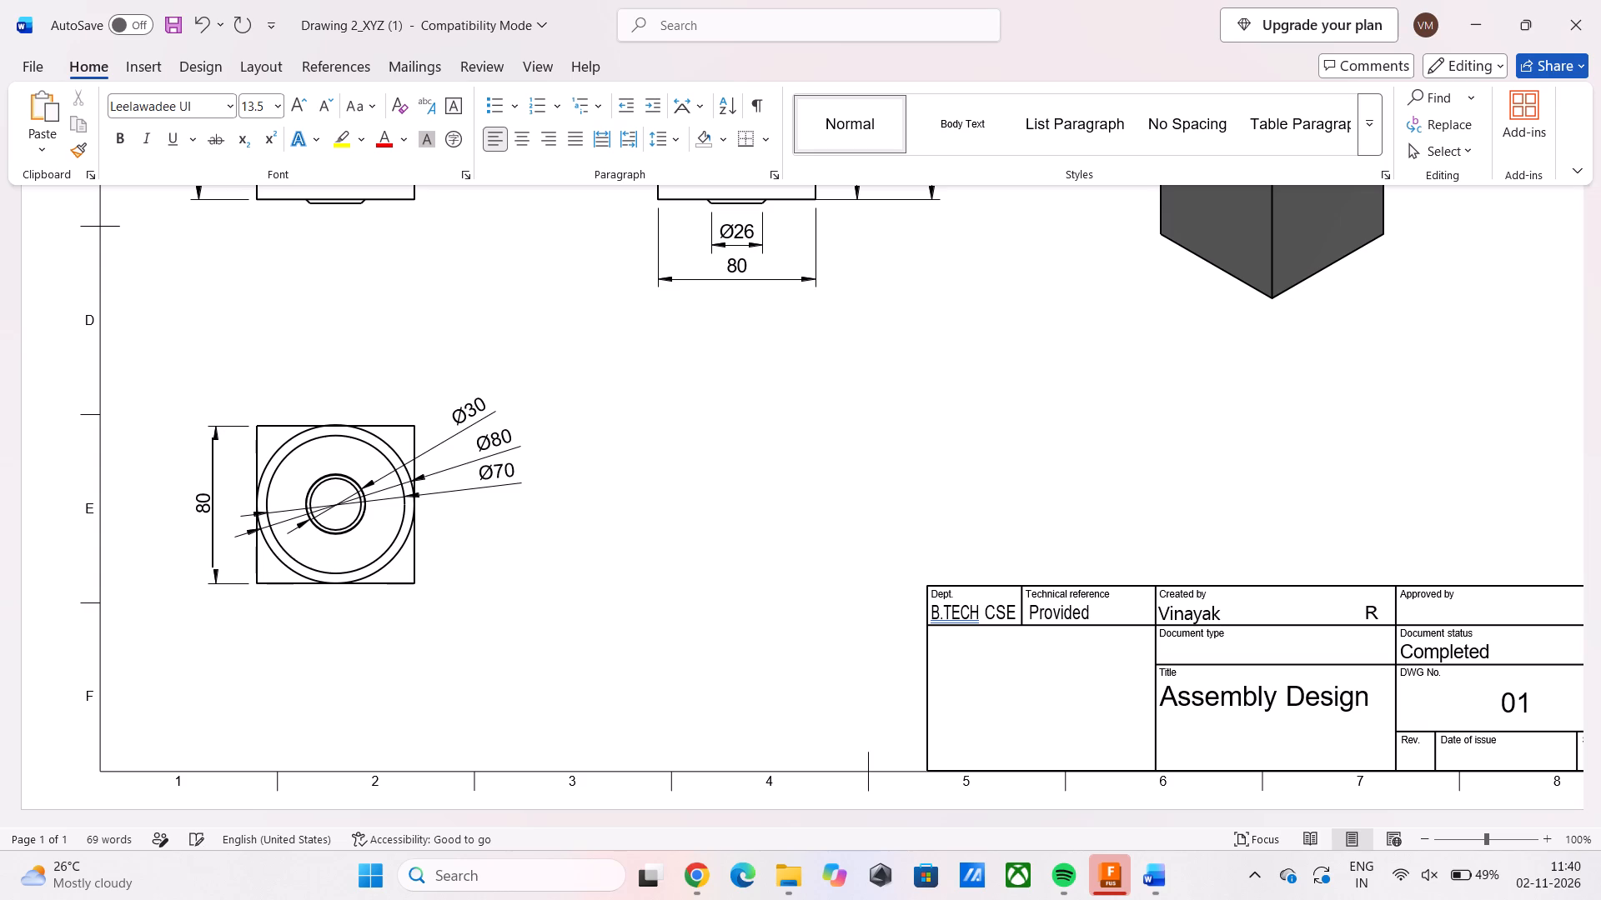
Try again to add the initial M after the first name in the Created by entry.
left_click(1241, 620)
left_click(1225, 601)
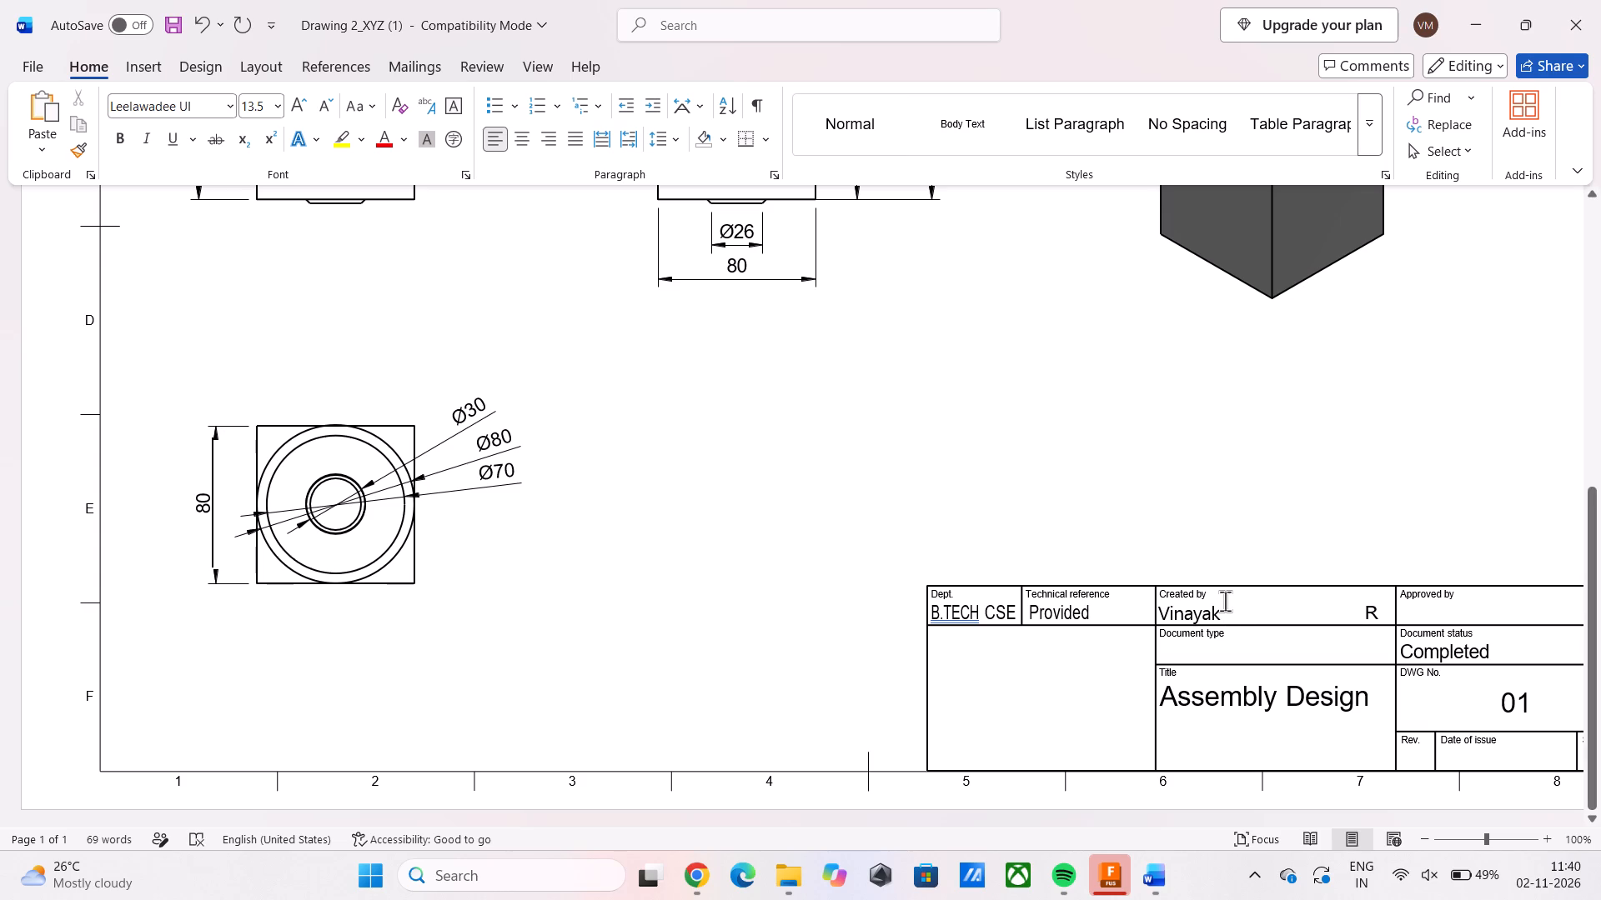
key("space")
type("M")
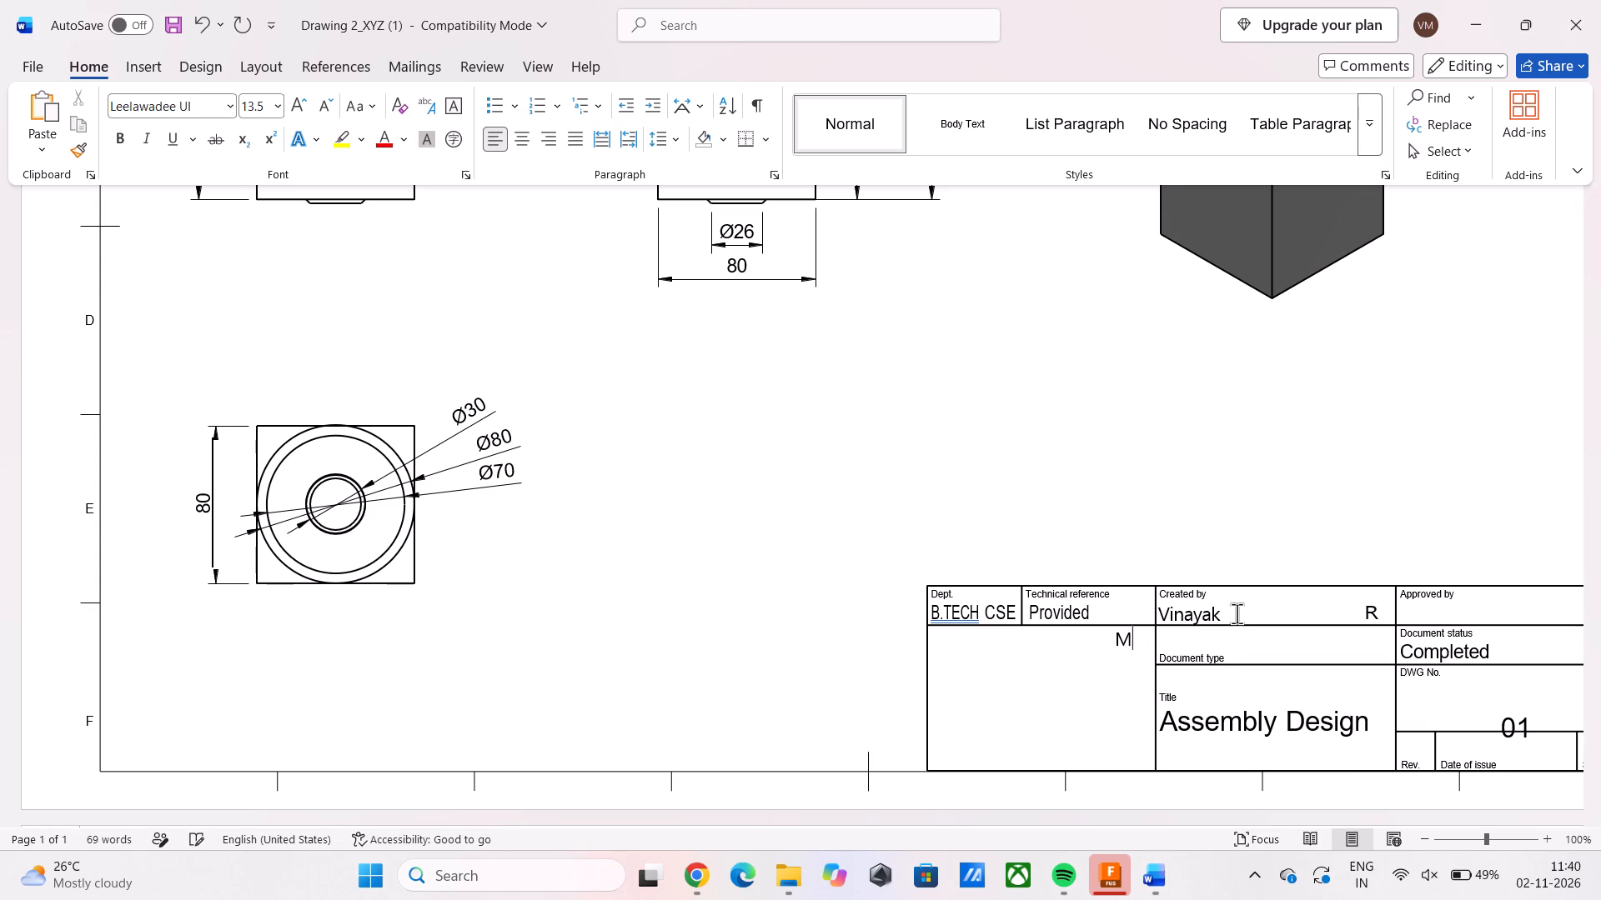
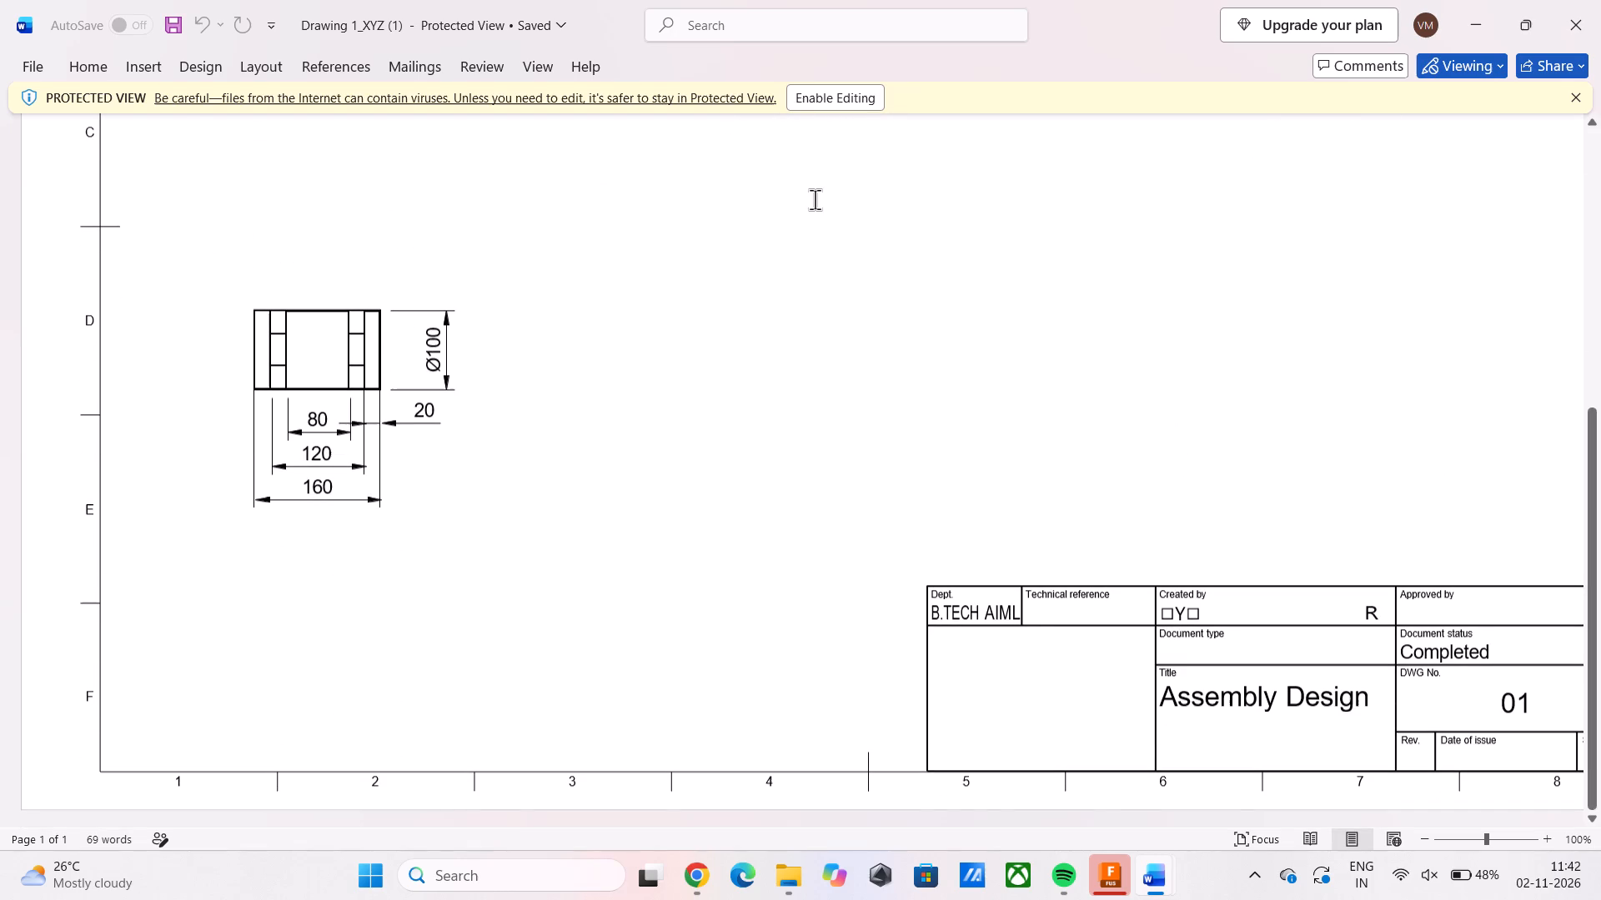
left_click(831, 91)
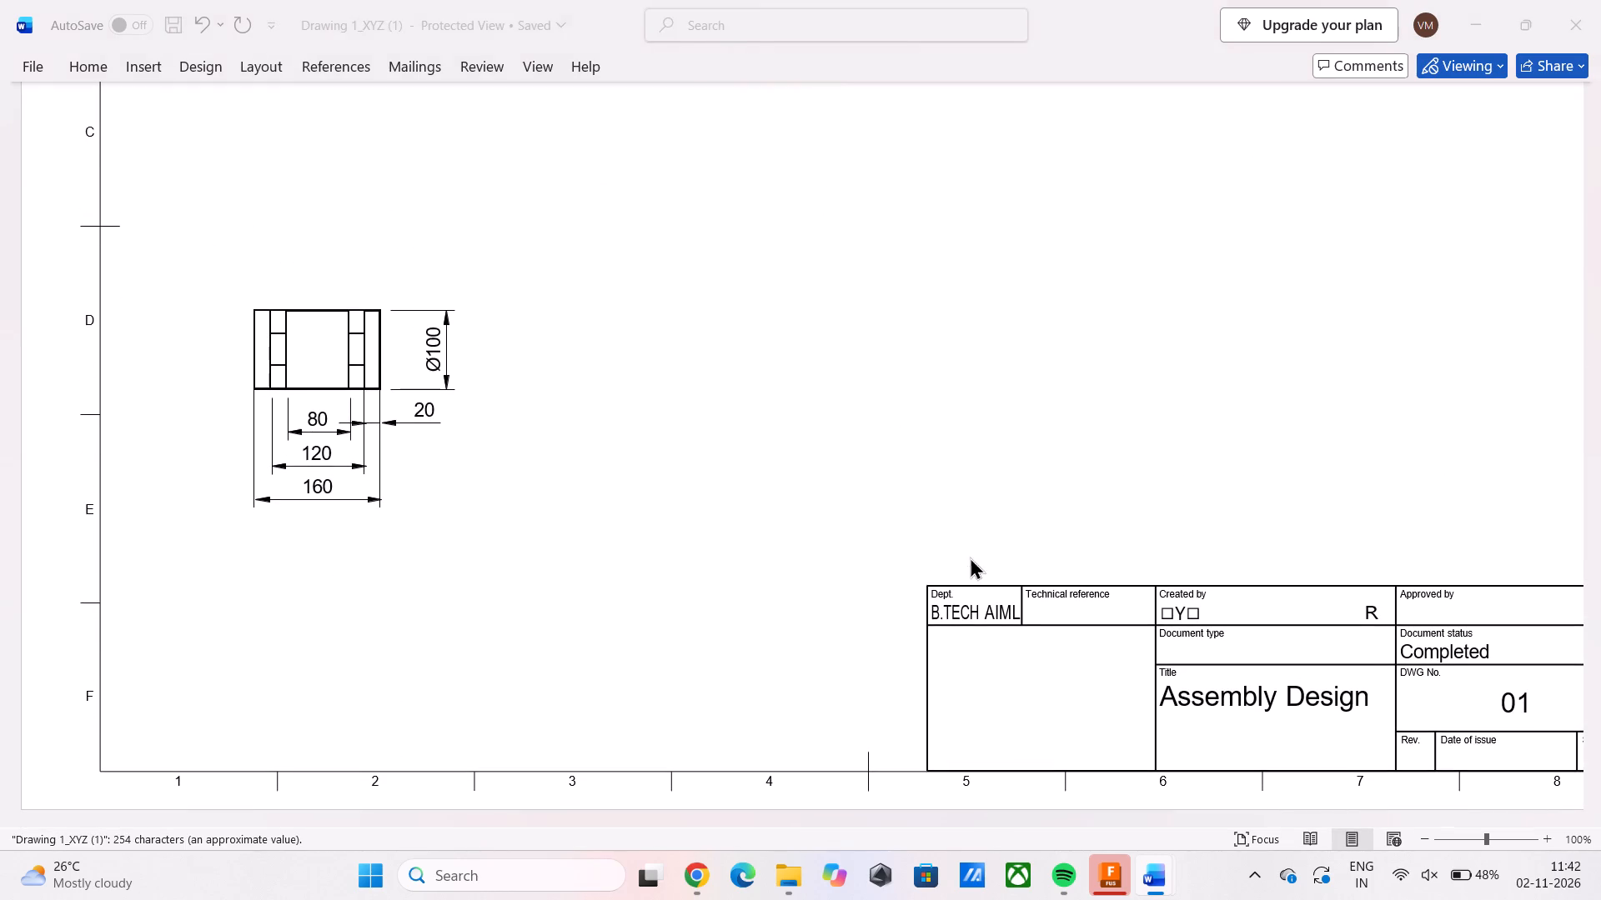
Change the title block's Dept. entry to B.TECH CSE, replacing the AIML branch.
scroll(1000, 576, "down", 6)
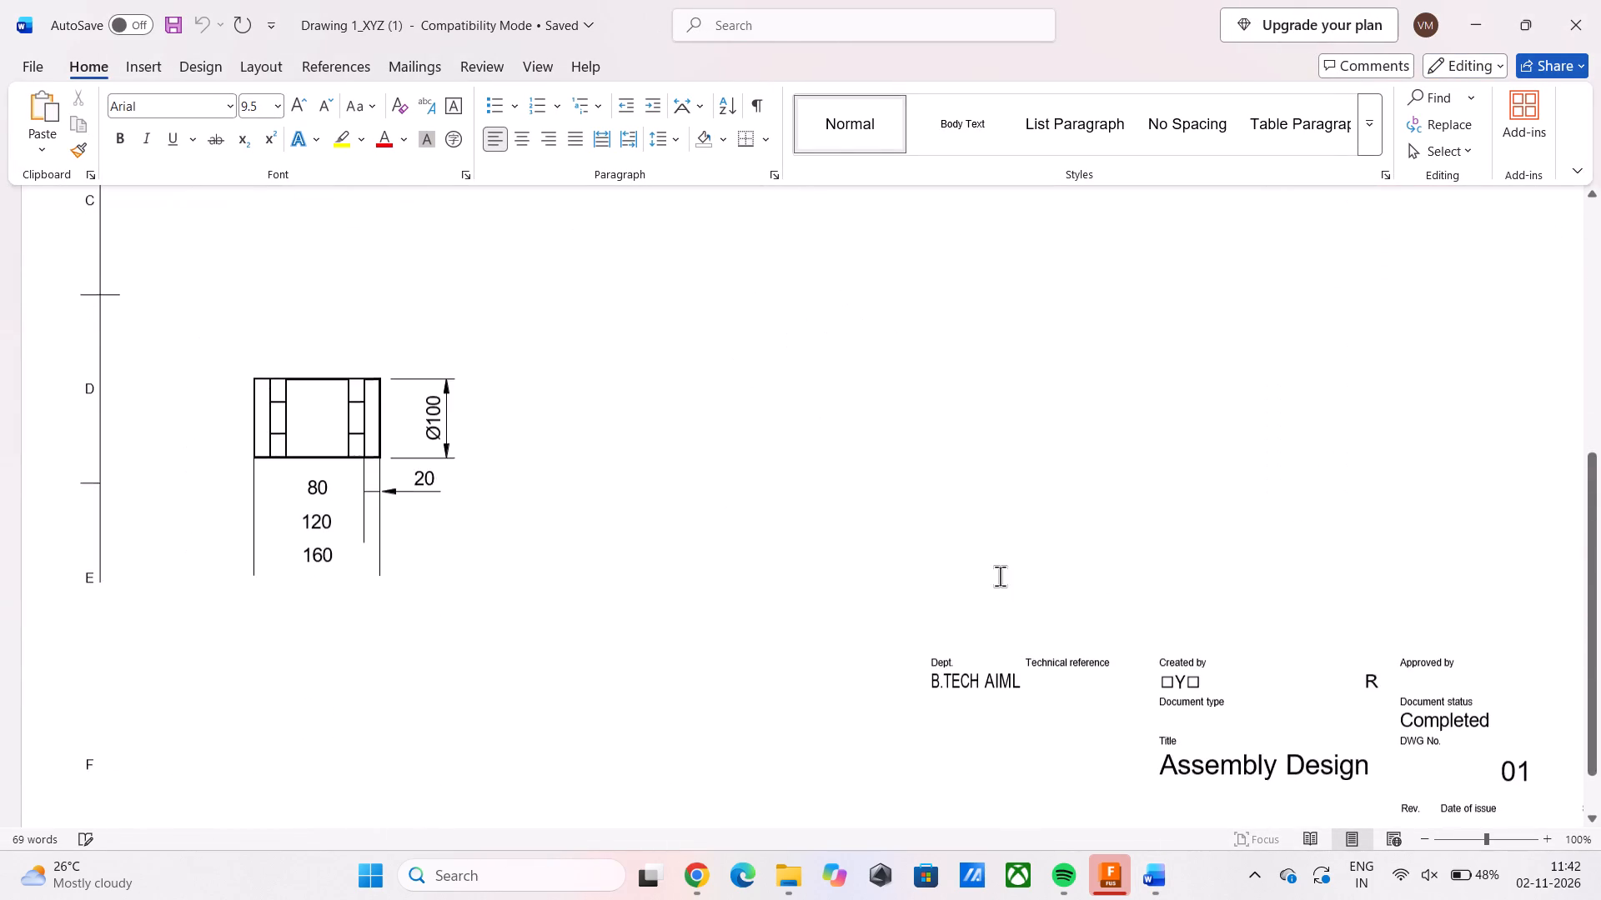
scroll(1000, 576, "down", 10)
left_click(1019, 612)
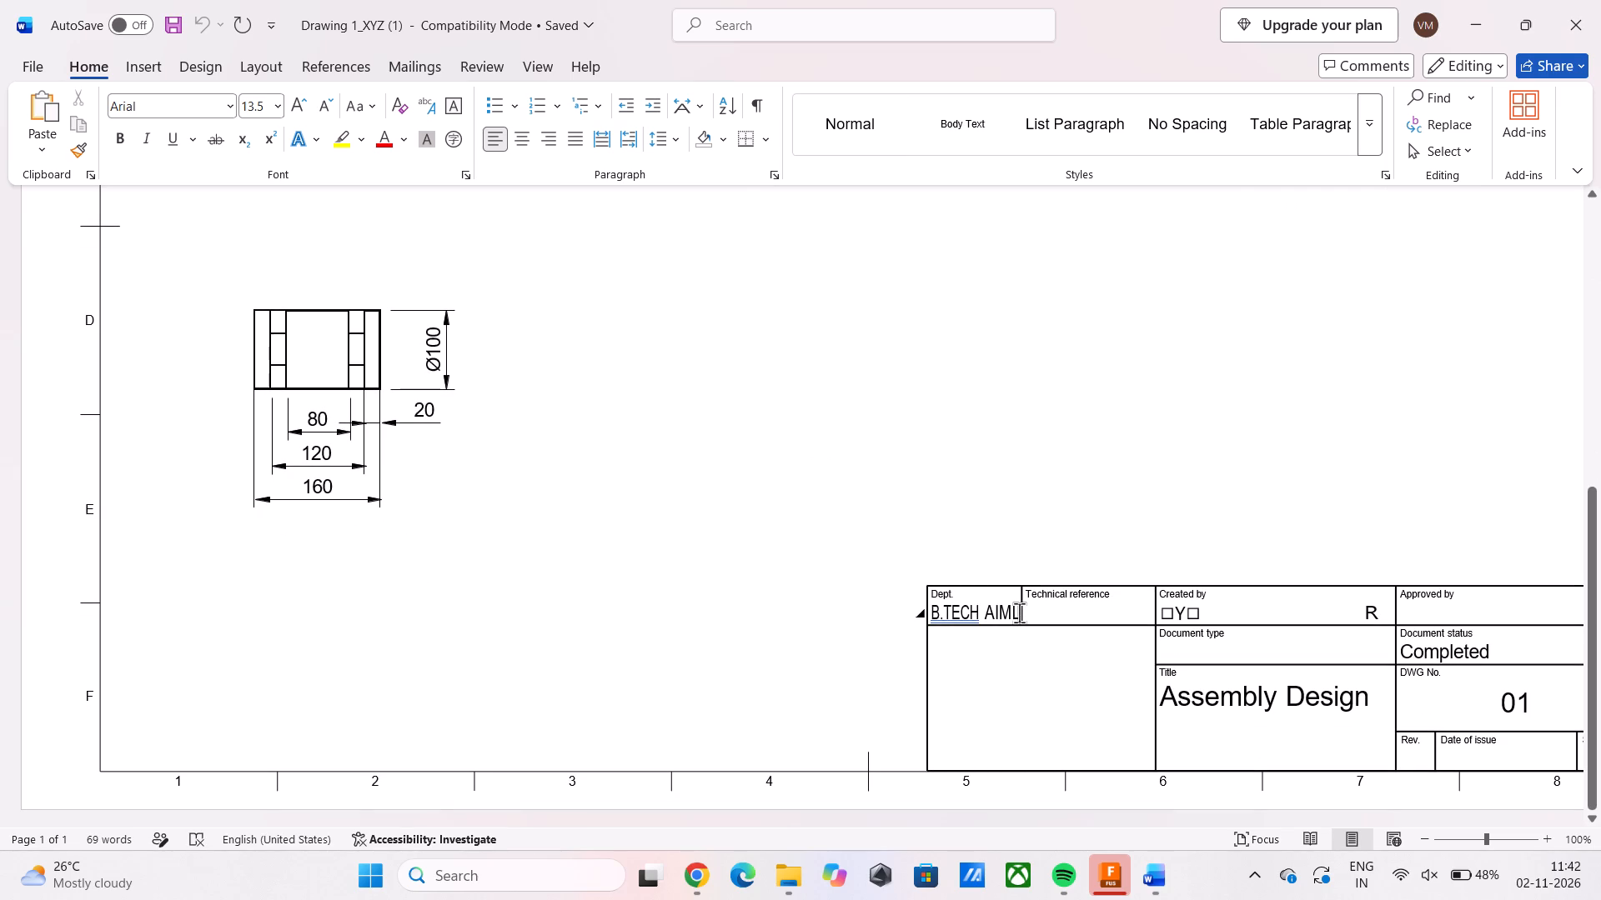
key("BackSpace")
key("BackSpace")
key("BackSpace")
key("BackSpace")
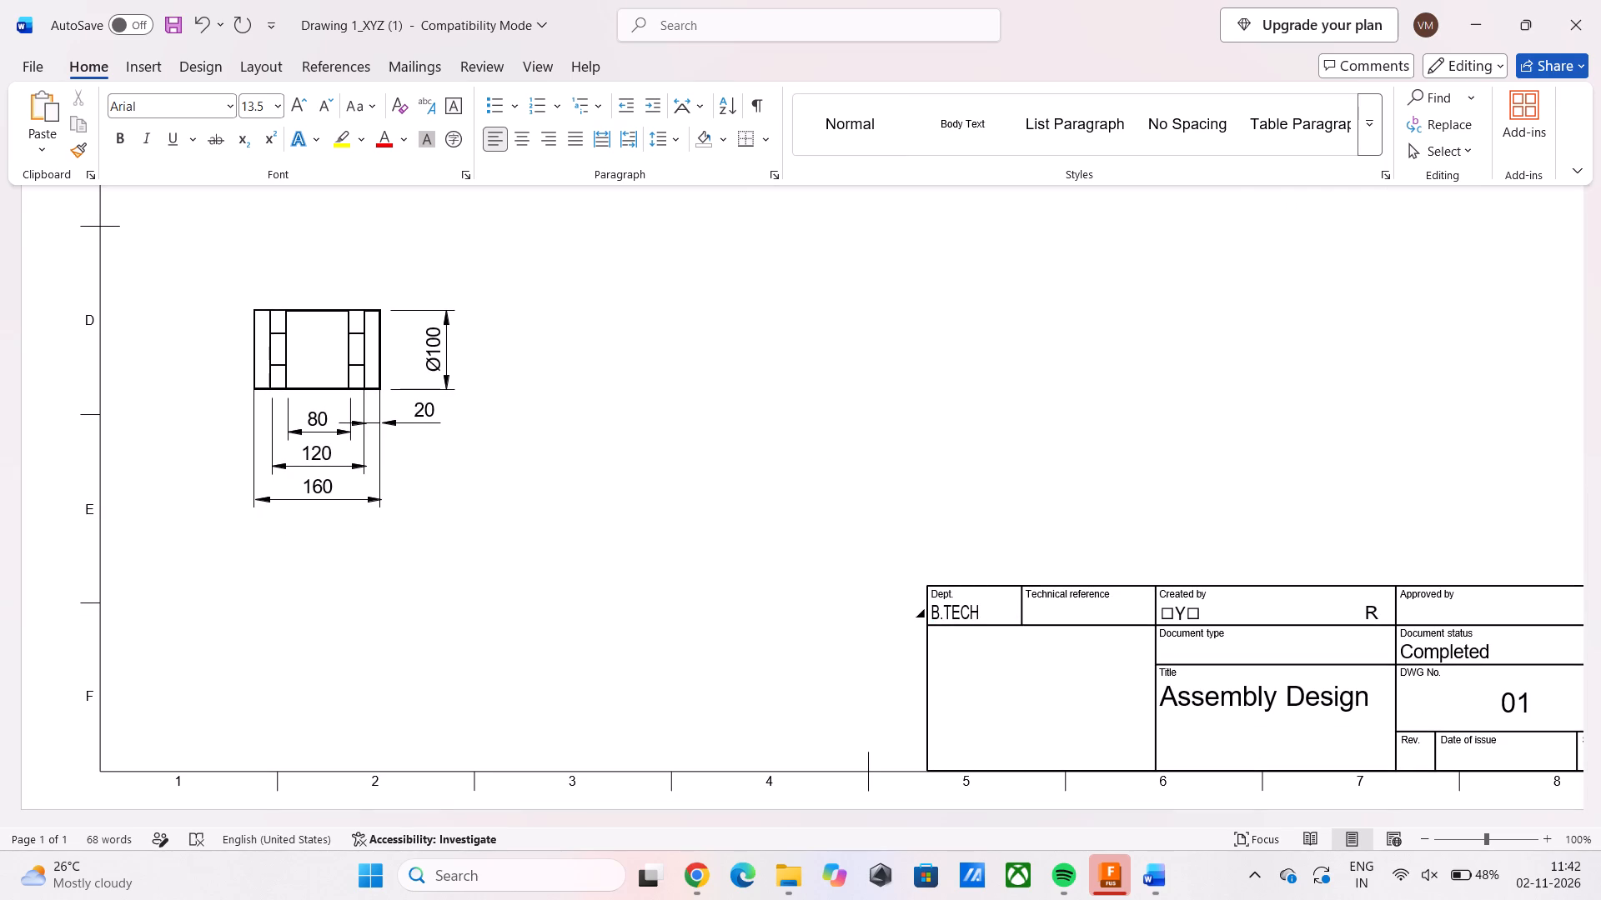
type("CSE")
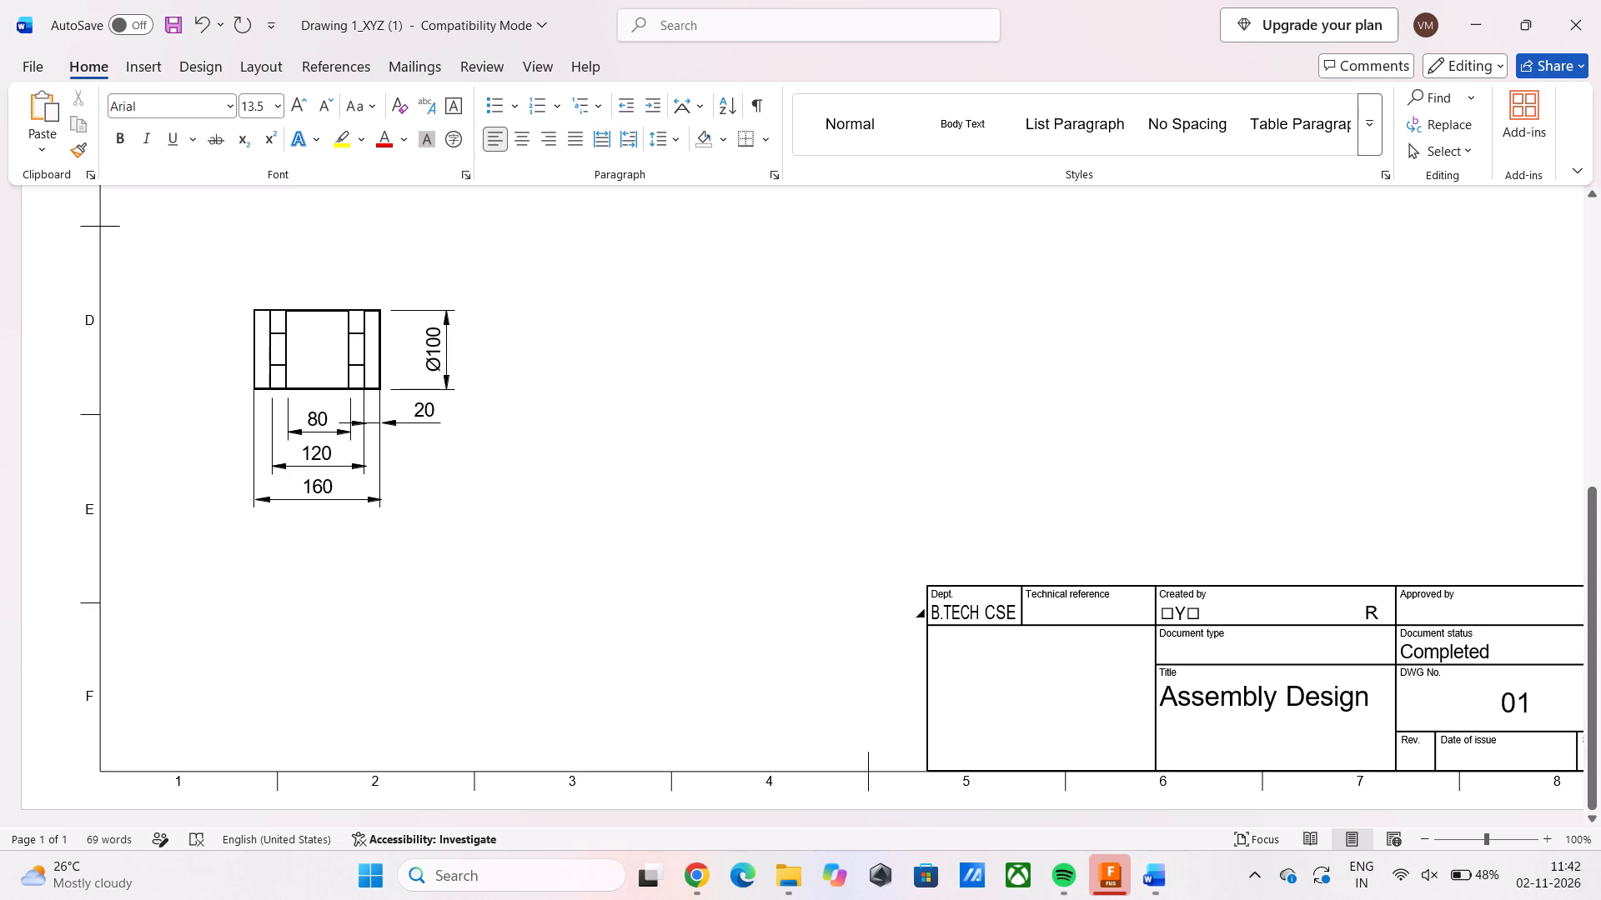
Add Provided as the Technical reference entry, spaced over from the Dept. text.
key("space")
key("space")
key("space")
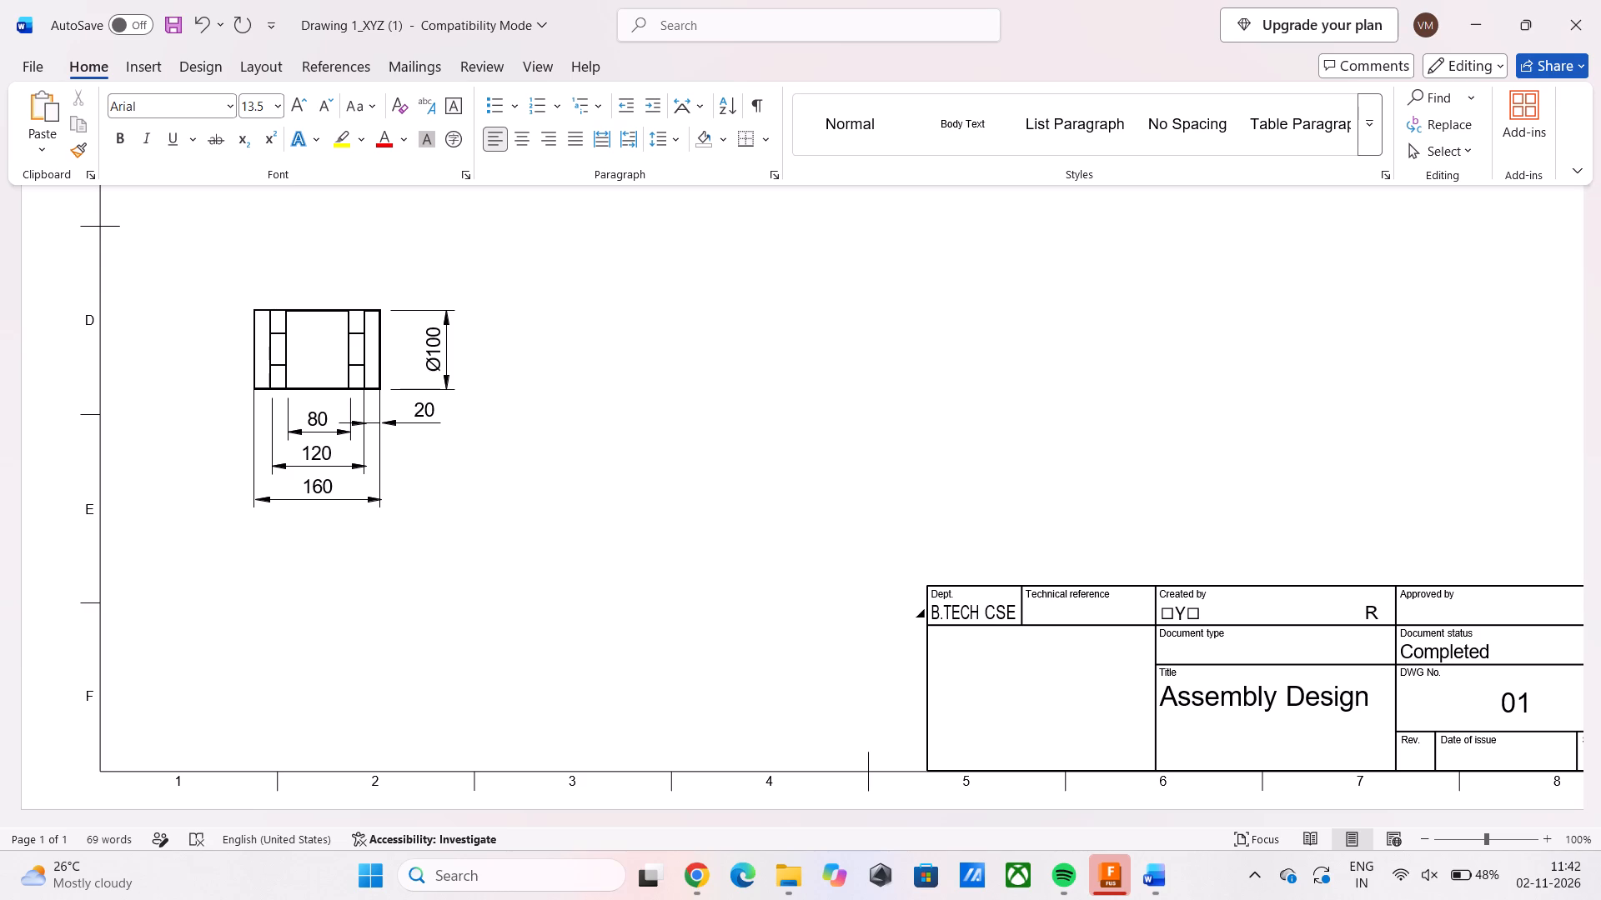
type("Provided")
Replace the title block's Created by entry with the creator's first name and remove the stray R, keeping the neighbouring cells' layout.
left_click(1200, 613)
key("BackSpace")
key("BackSpace")
key("BackSpace")
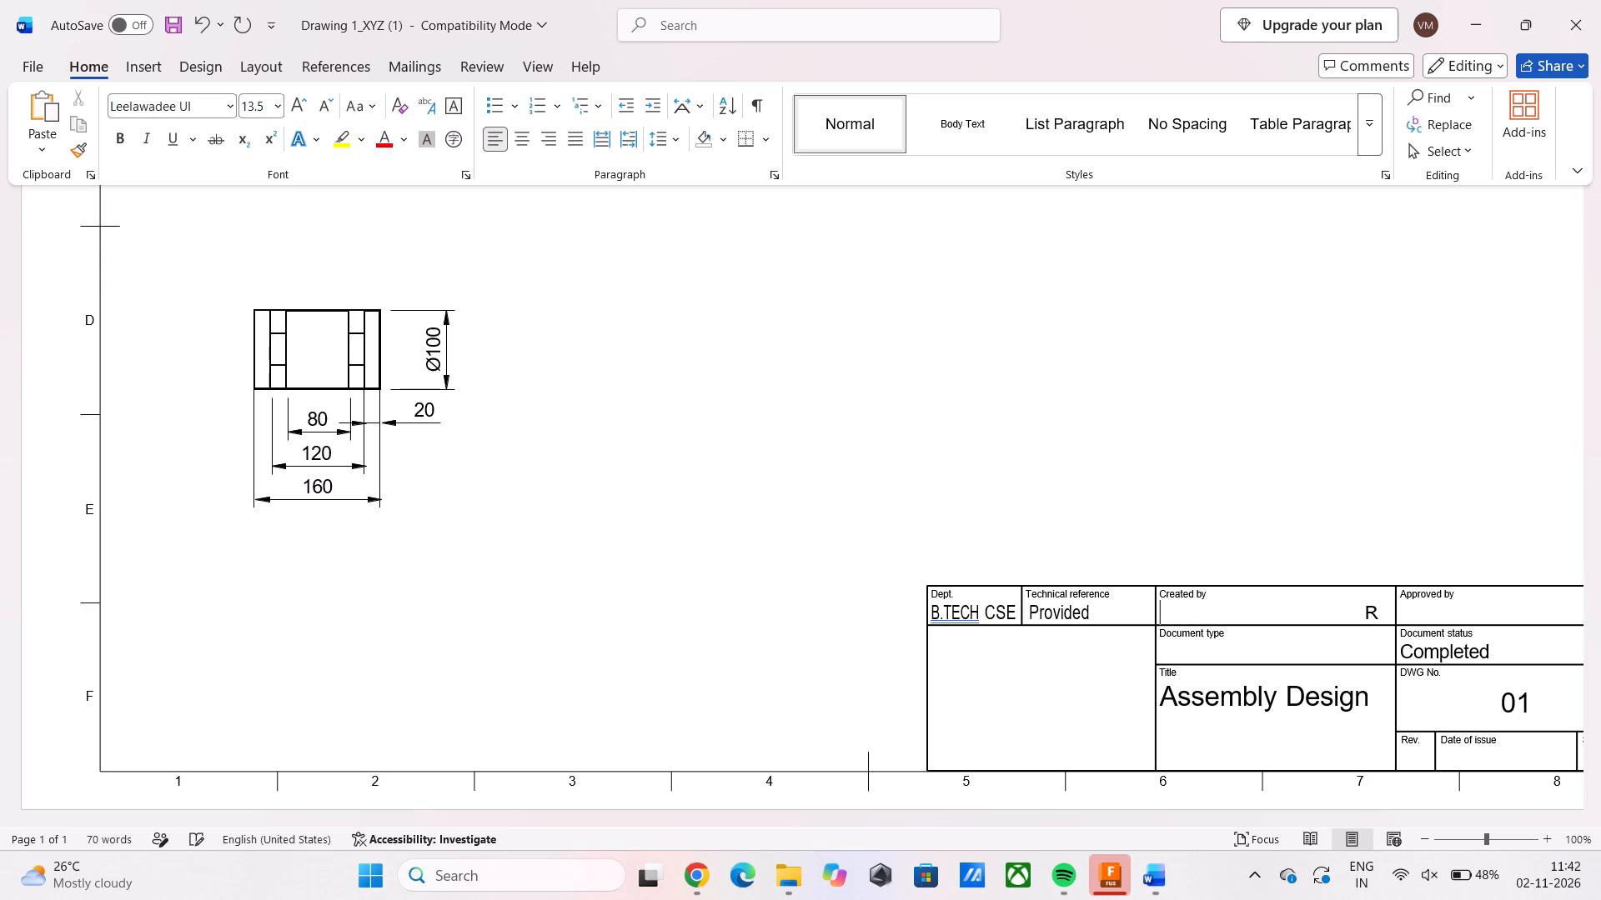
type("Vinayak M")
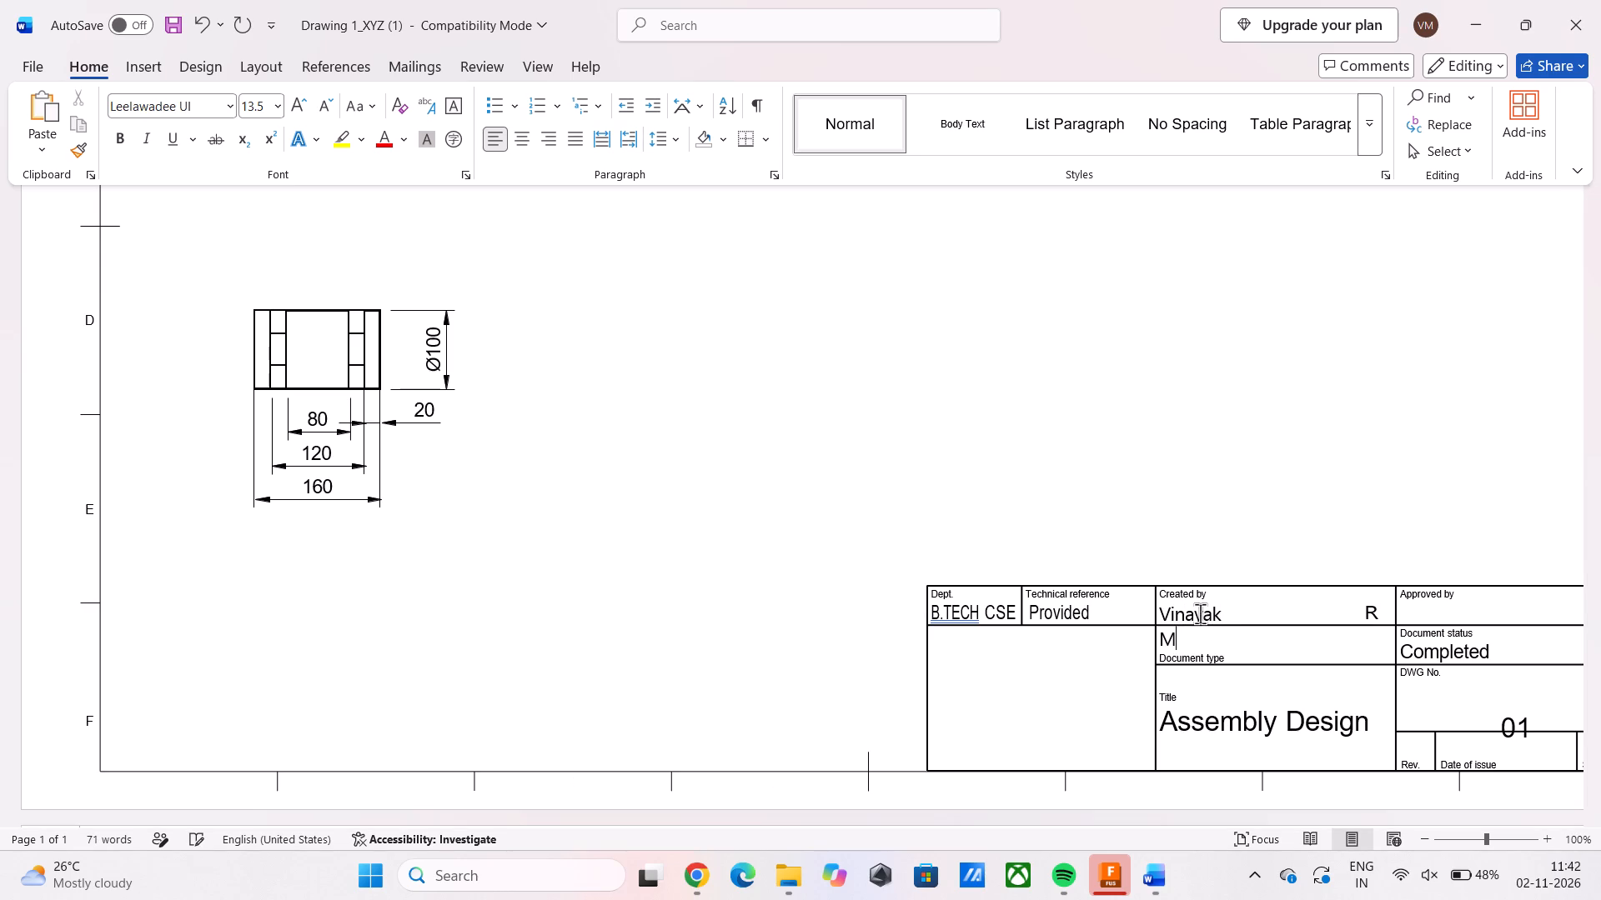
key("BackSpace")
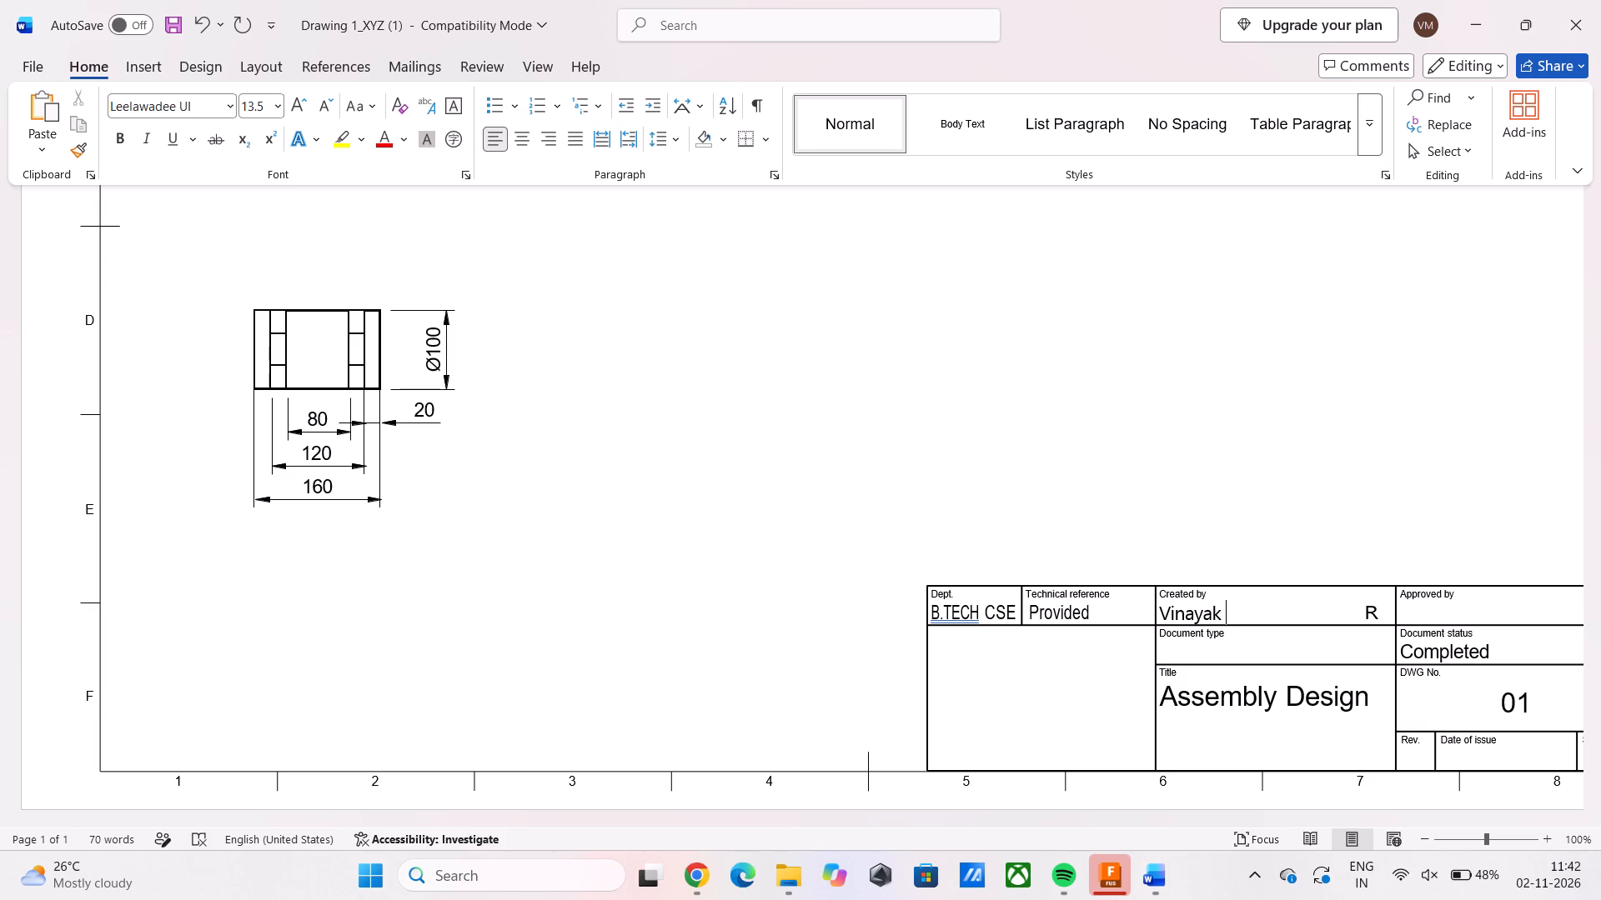
left_click(1384, 612)
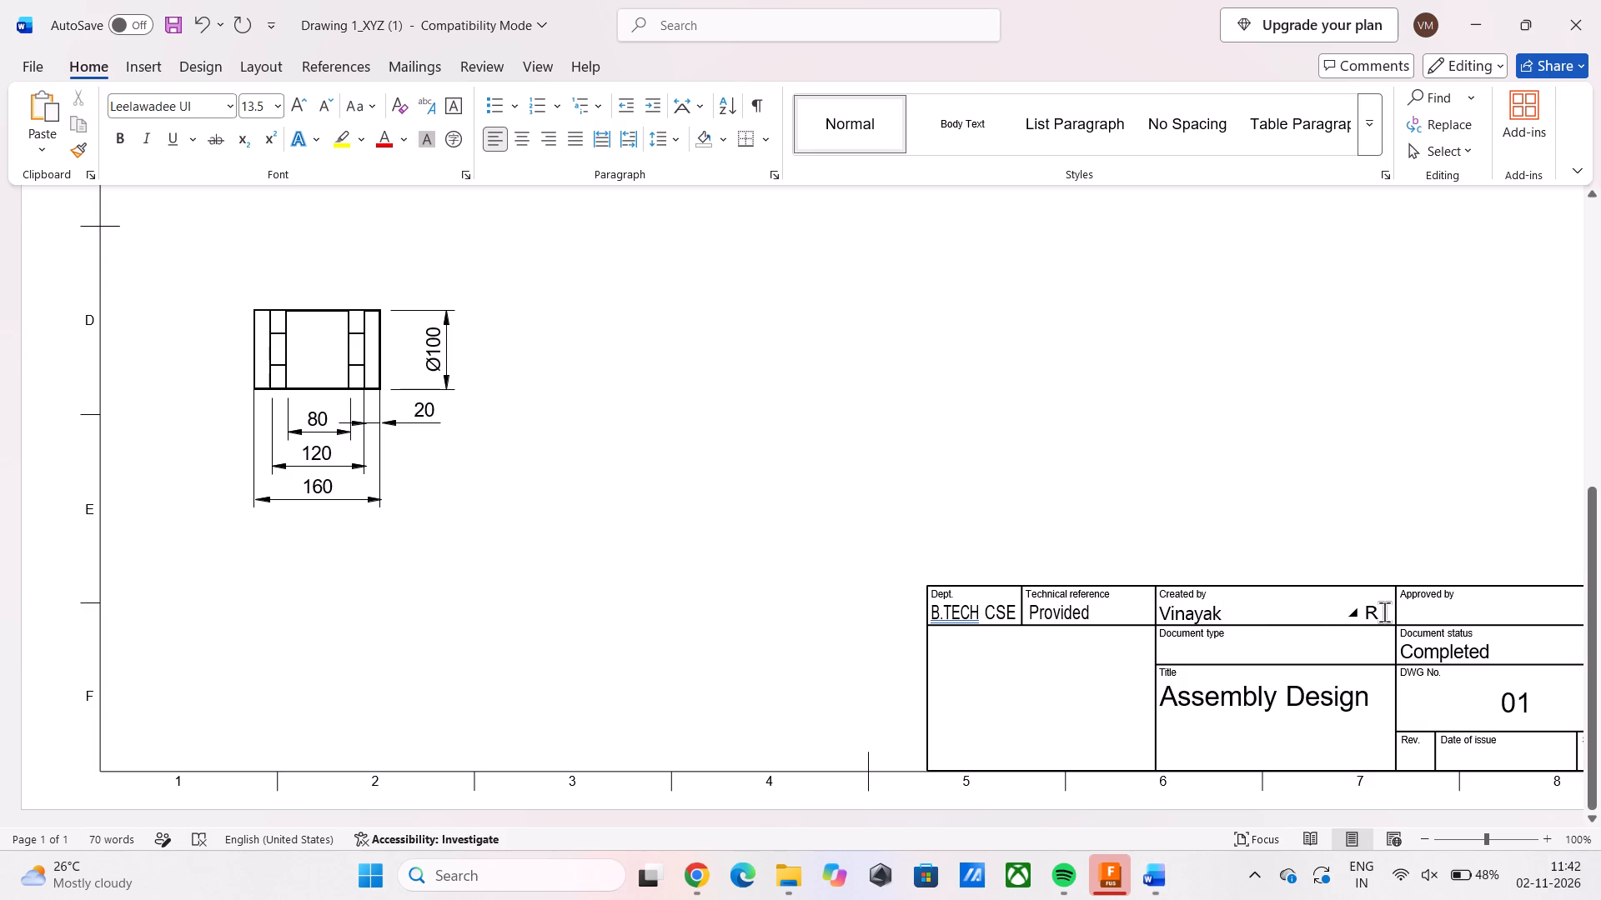
key("BackSpace")
key("BackSpace")
key("BackSpace")
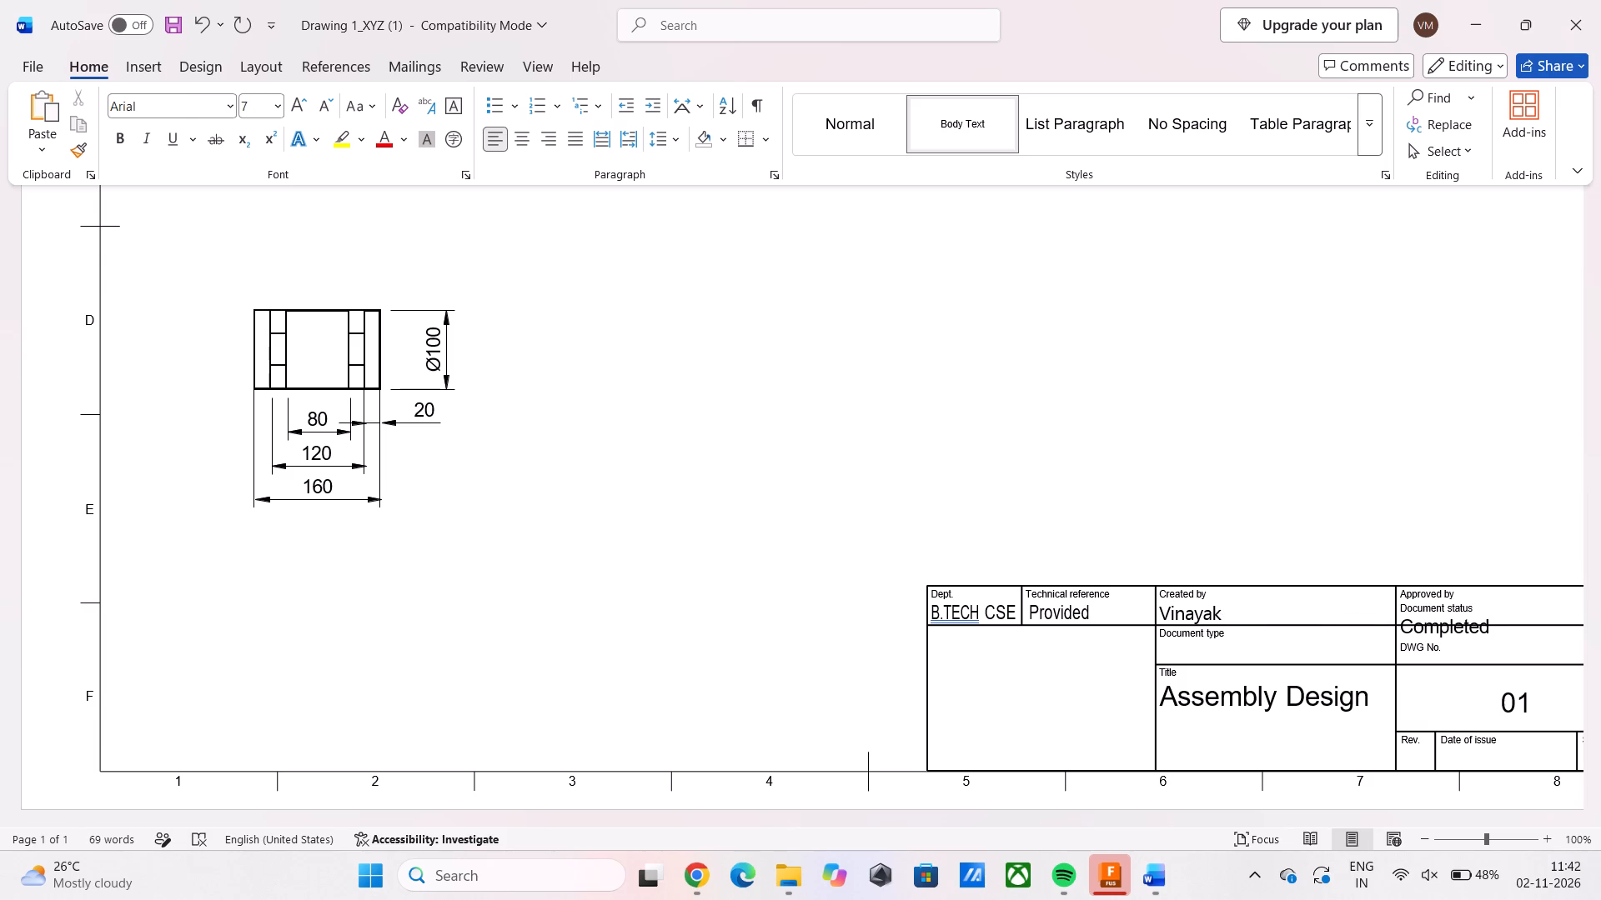
key("ctrl+z")
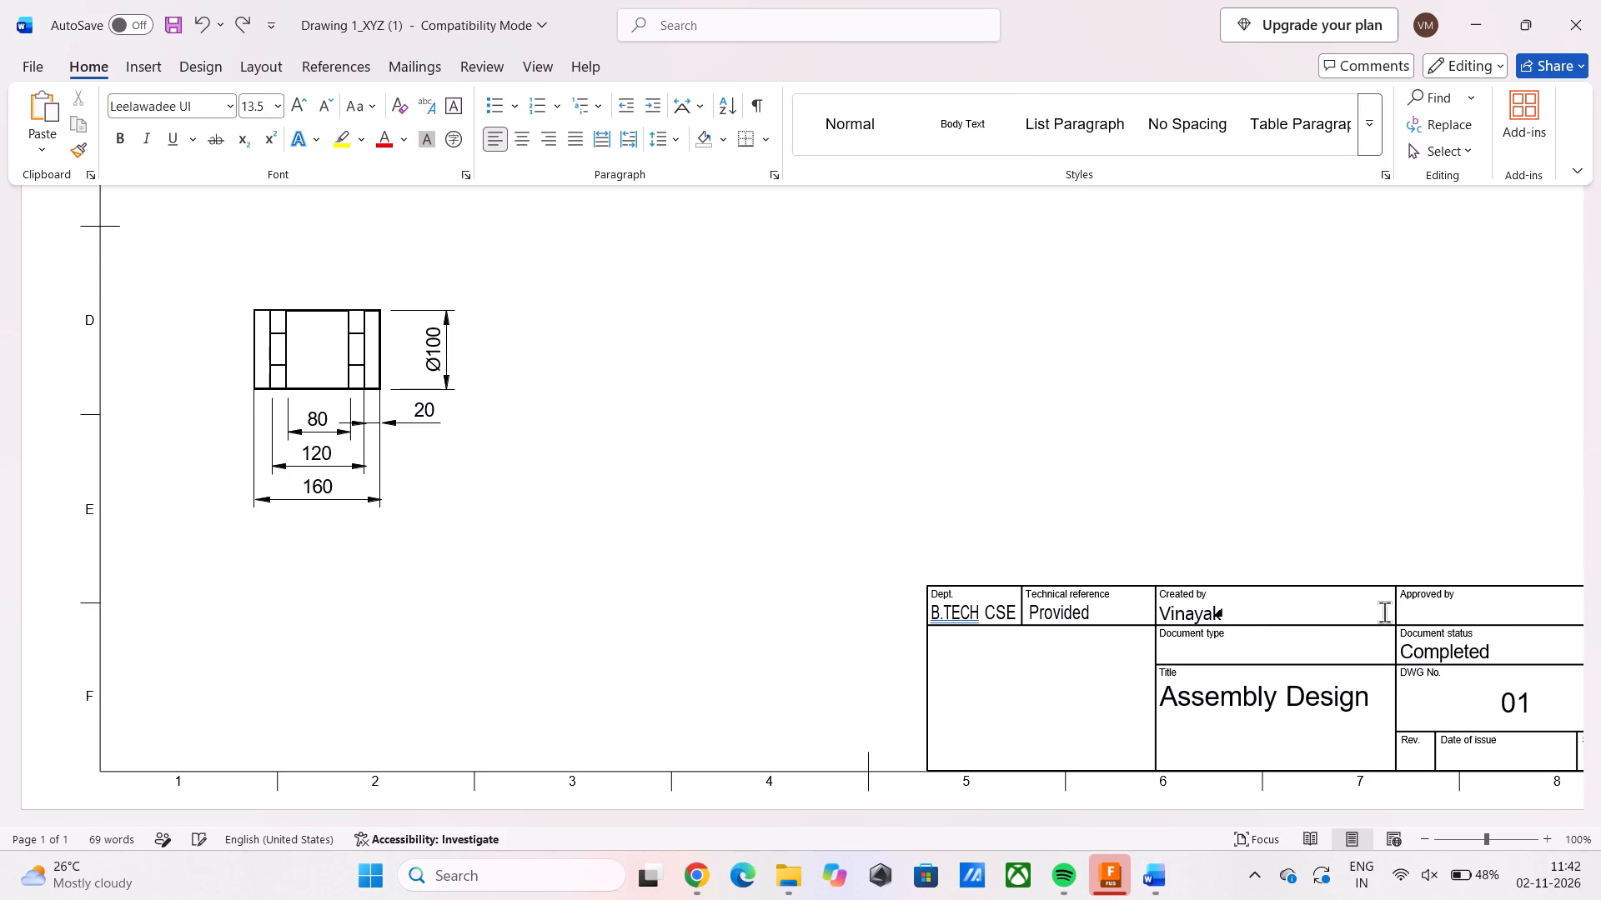
key("ctrl+z")
Fill in the Approved by entry with the approver's title and name, spaced over from the Created by text.
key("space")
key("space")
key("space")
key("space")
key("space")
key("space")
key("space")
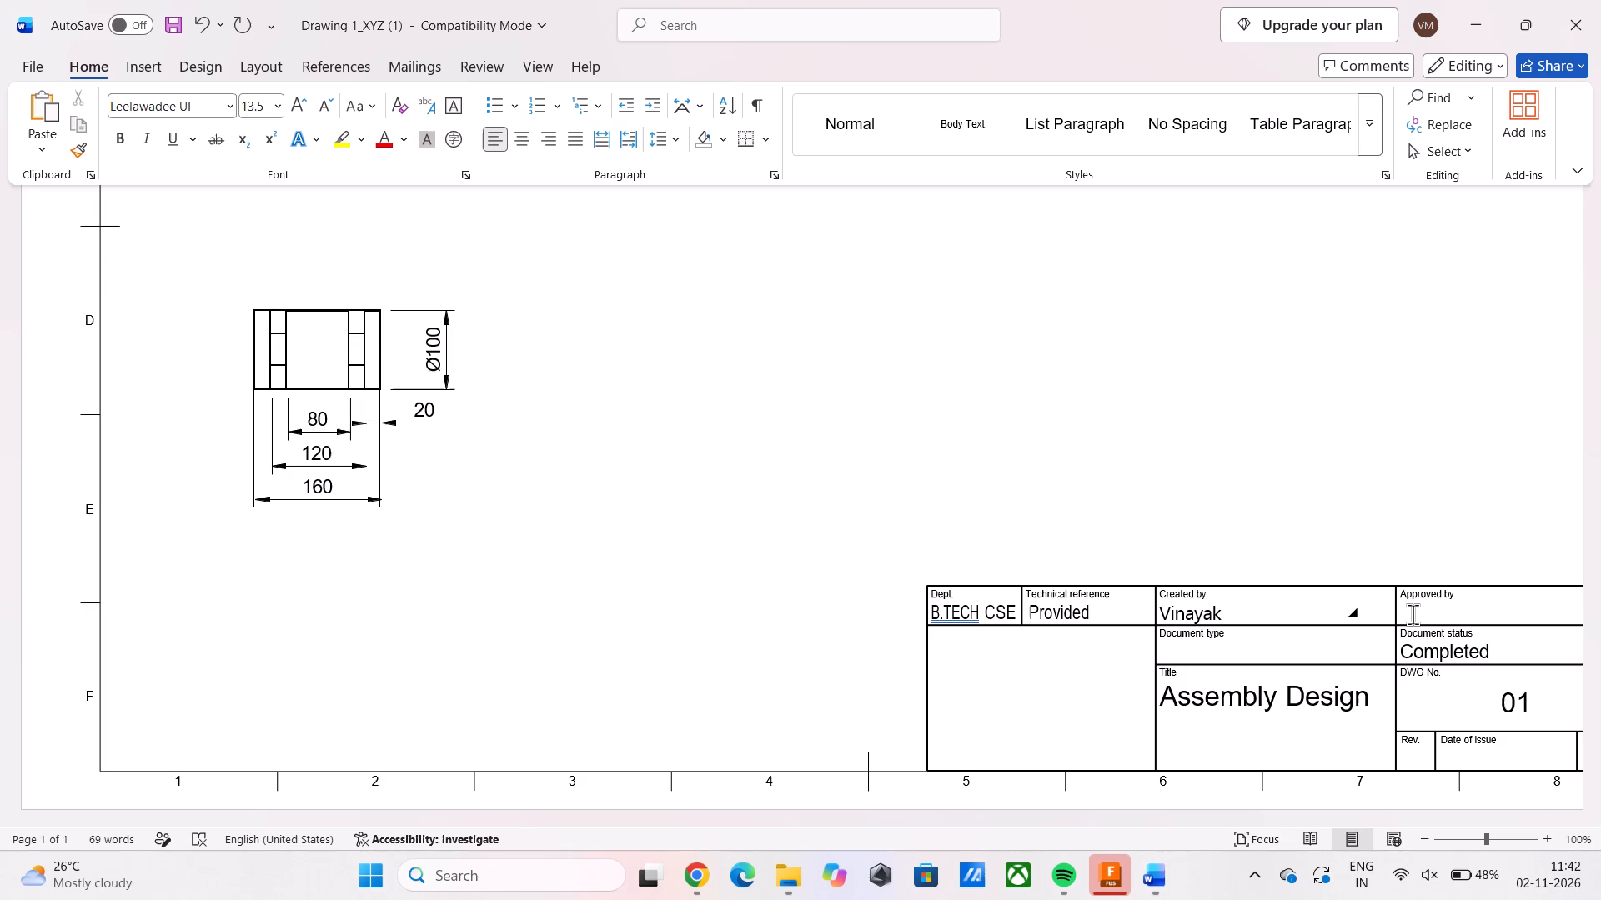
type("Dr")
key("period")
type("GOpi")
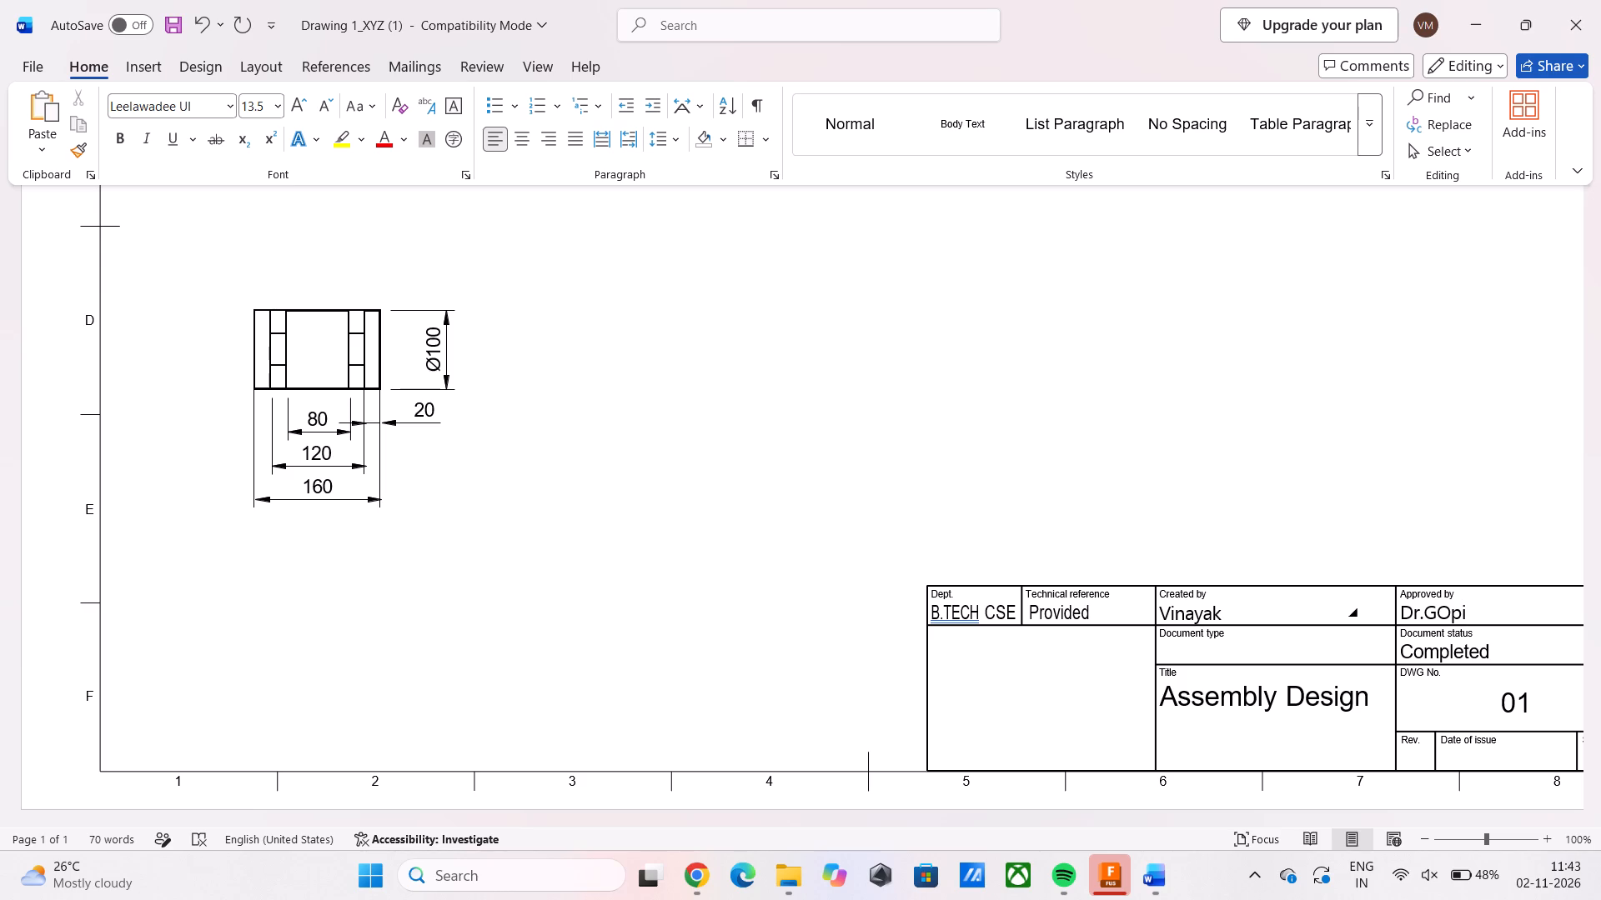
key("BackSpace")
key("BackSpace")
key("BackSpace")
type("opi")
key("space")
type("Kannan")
Save the edited Drawing 1_XYZ (1) document.
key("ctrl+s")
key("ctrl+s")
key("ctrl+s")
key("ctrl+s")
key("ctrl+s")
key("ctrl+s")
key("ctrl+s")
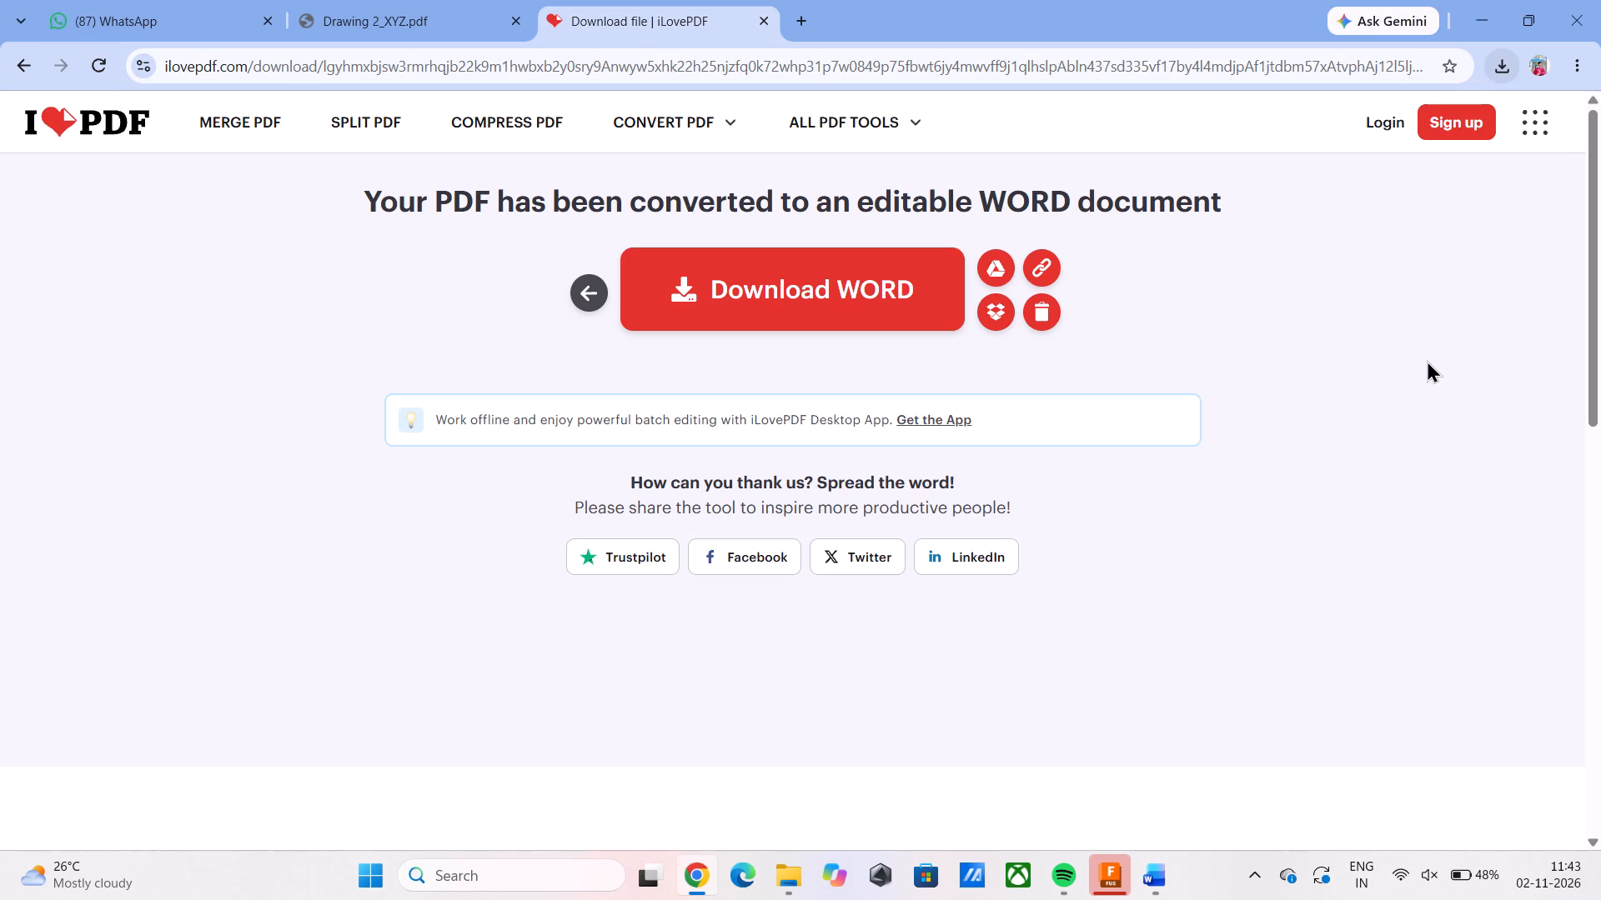
Switch to Chrome, go to iLovePDF's Word to PDF converter and start selecting the Word file for conversion.
left_click(23, 52)
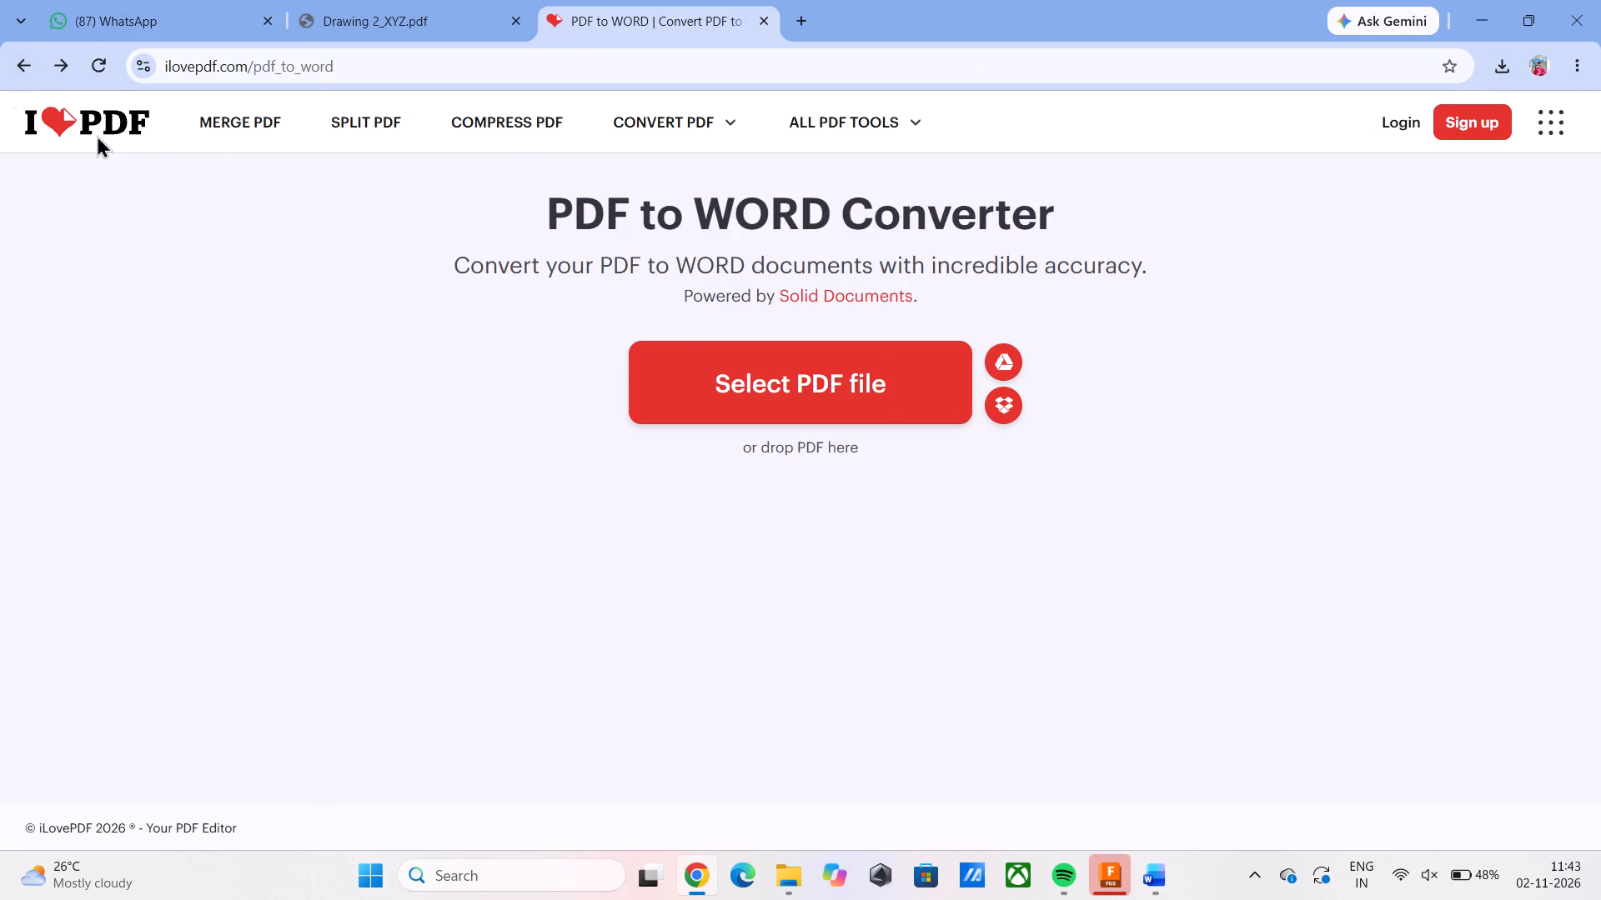
left_click(26, 67)
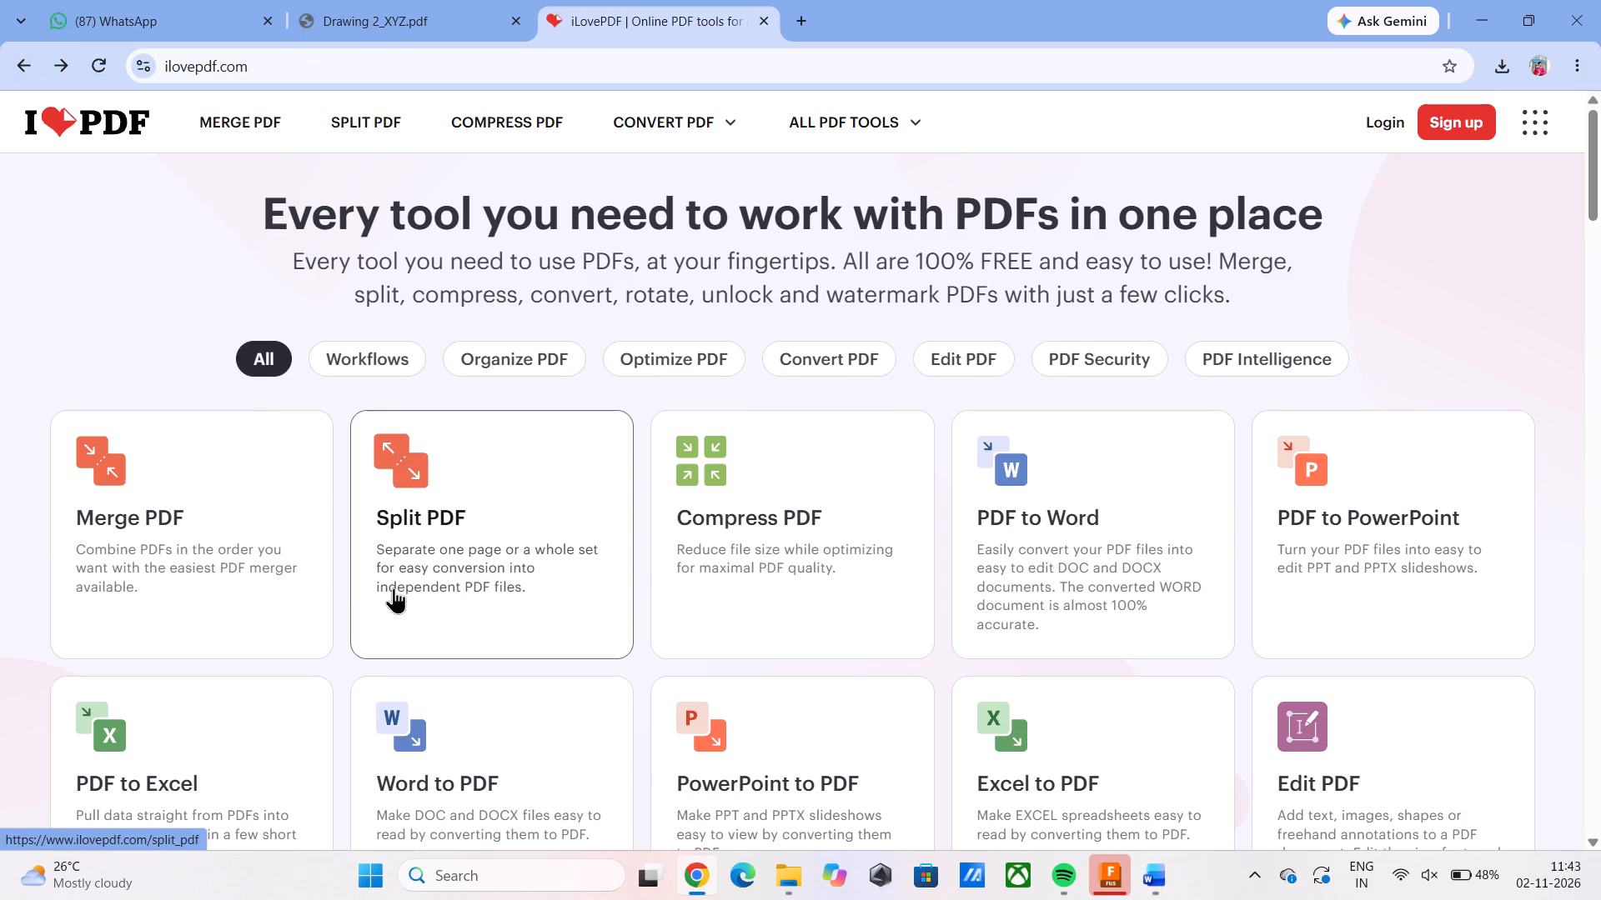
scroll(326, 655, "down", 2)
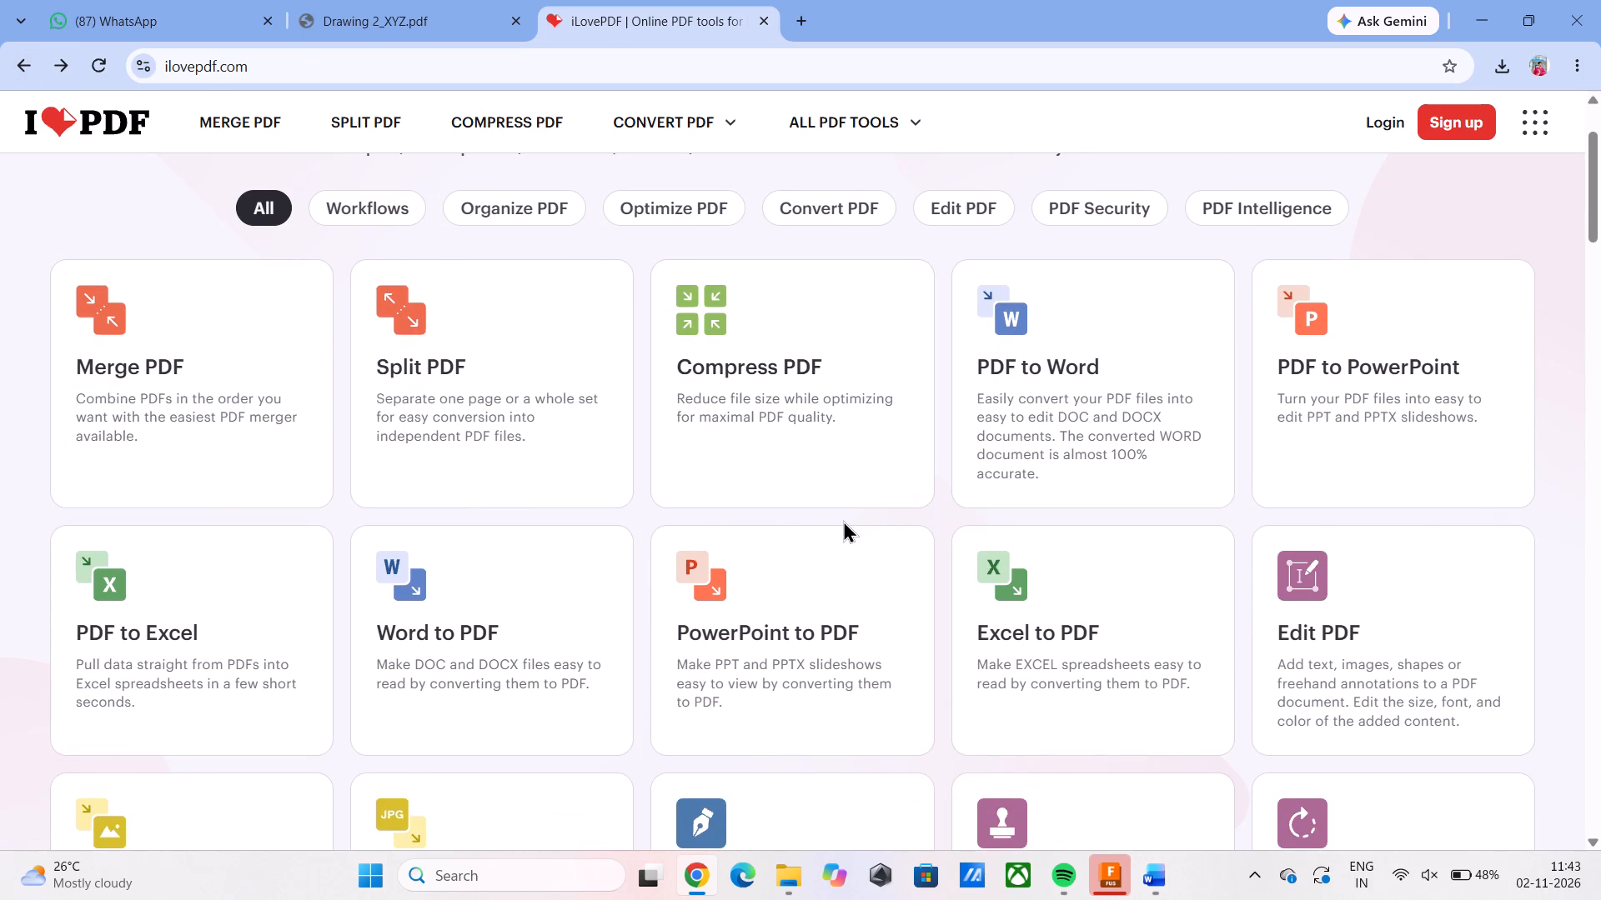
left_click_drag(638, 555, 564, 579)
left_click(564, 579)
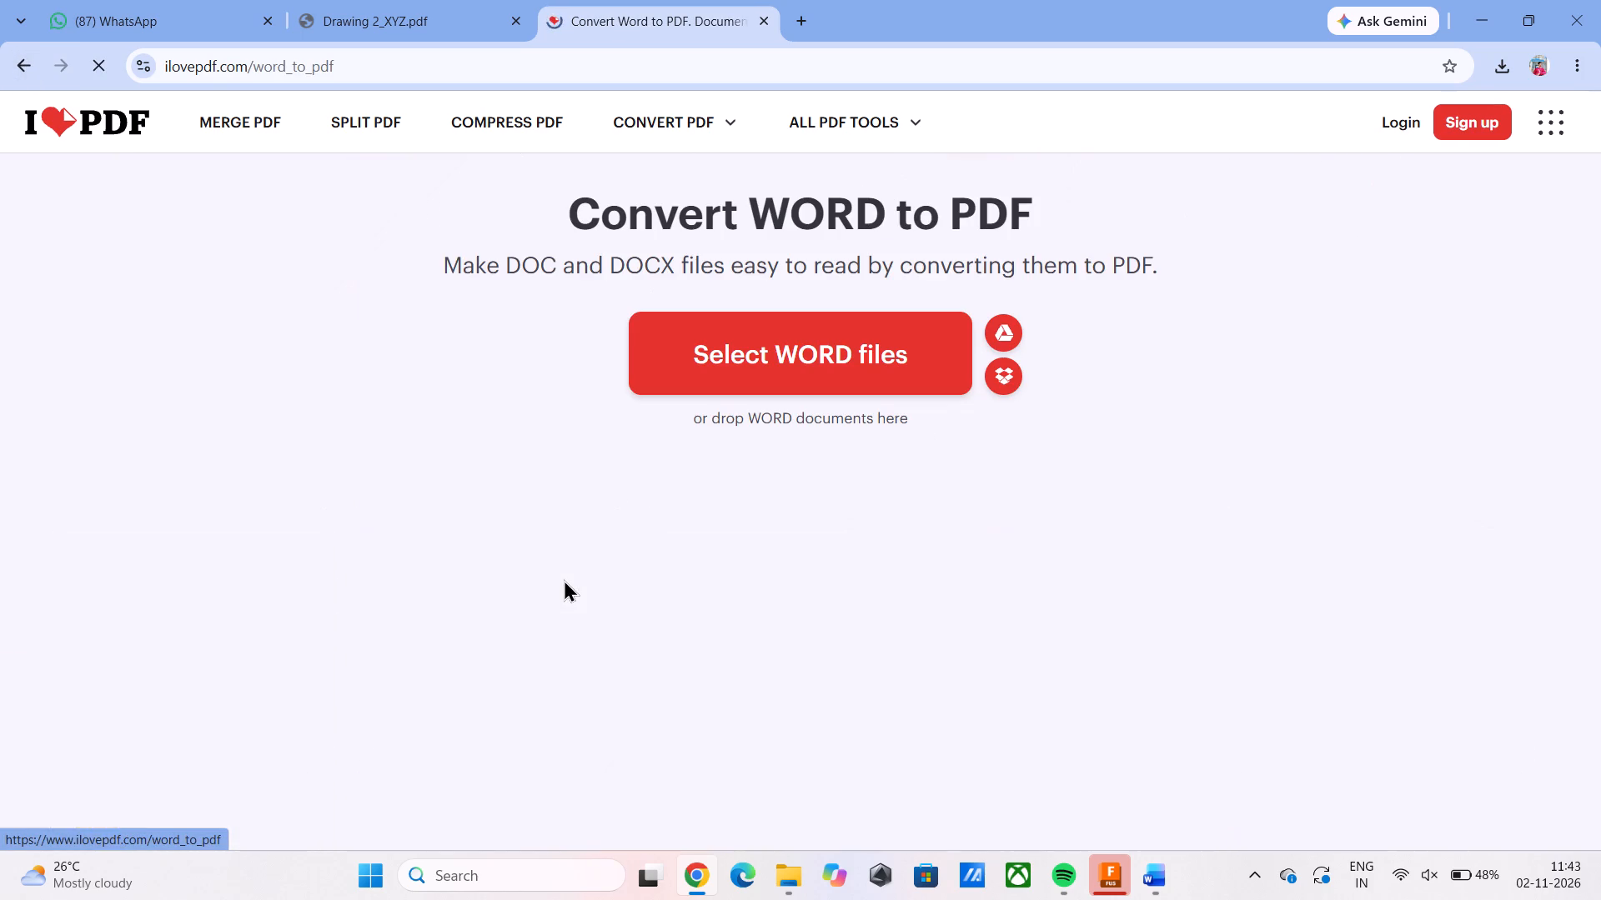
left_click(826, 342)
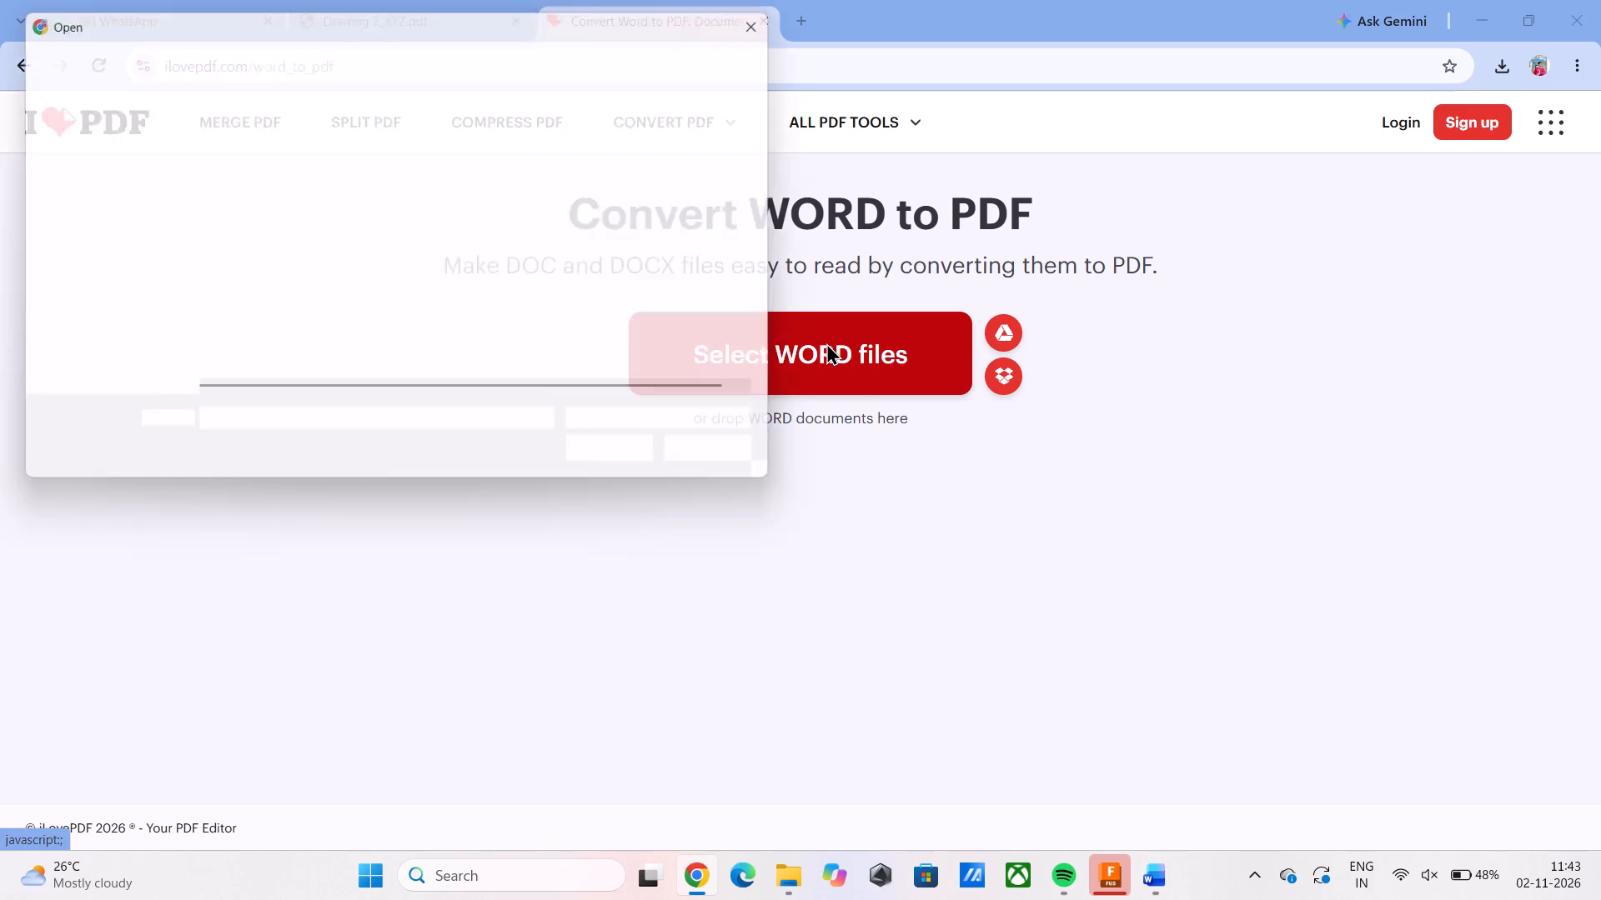
Convert the Word file Drawing 1_XYZ (1) to PDF with iLovePDF and download it.
left_click(357, 199)
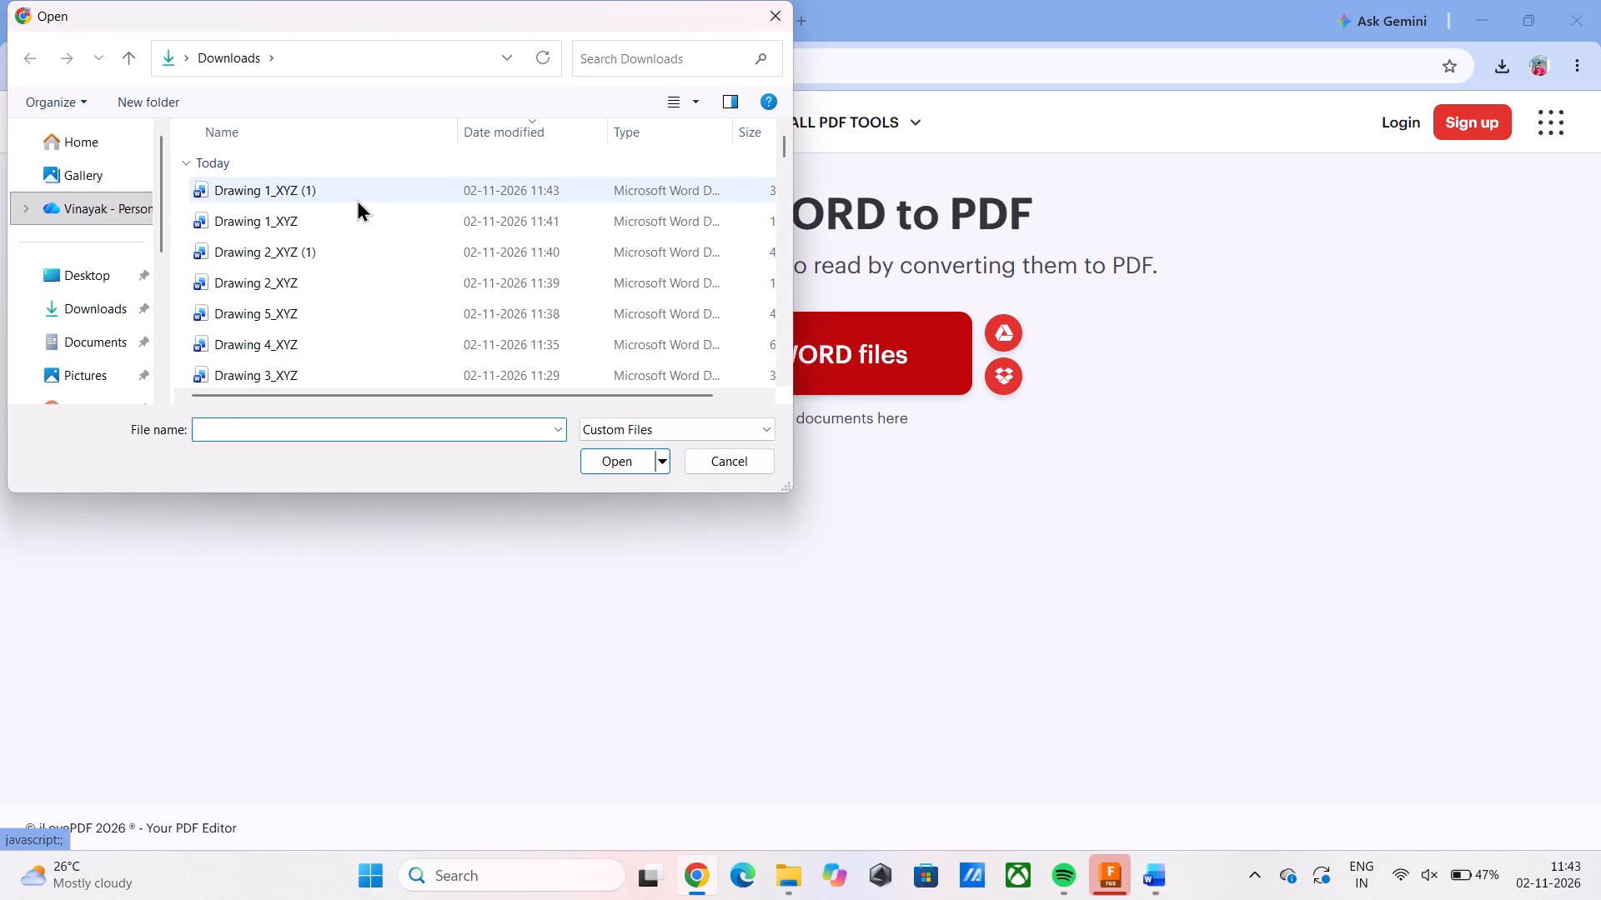
left_click(615, 466)
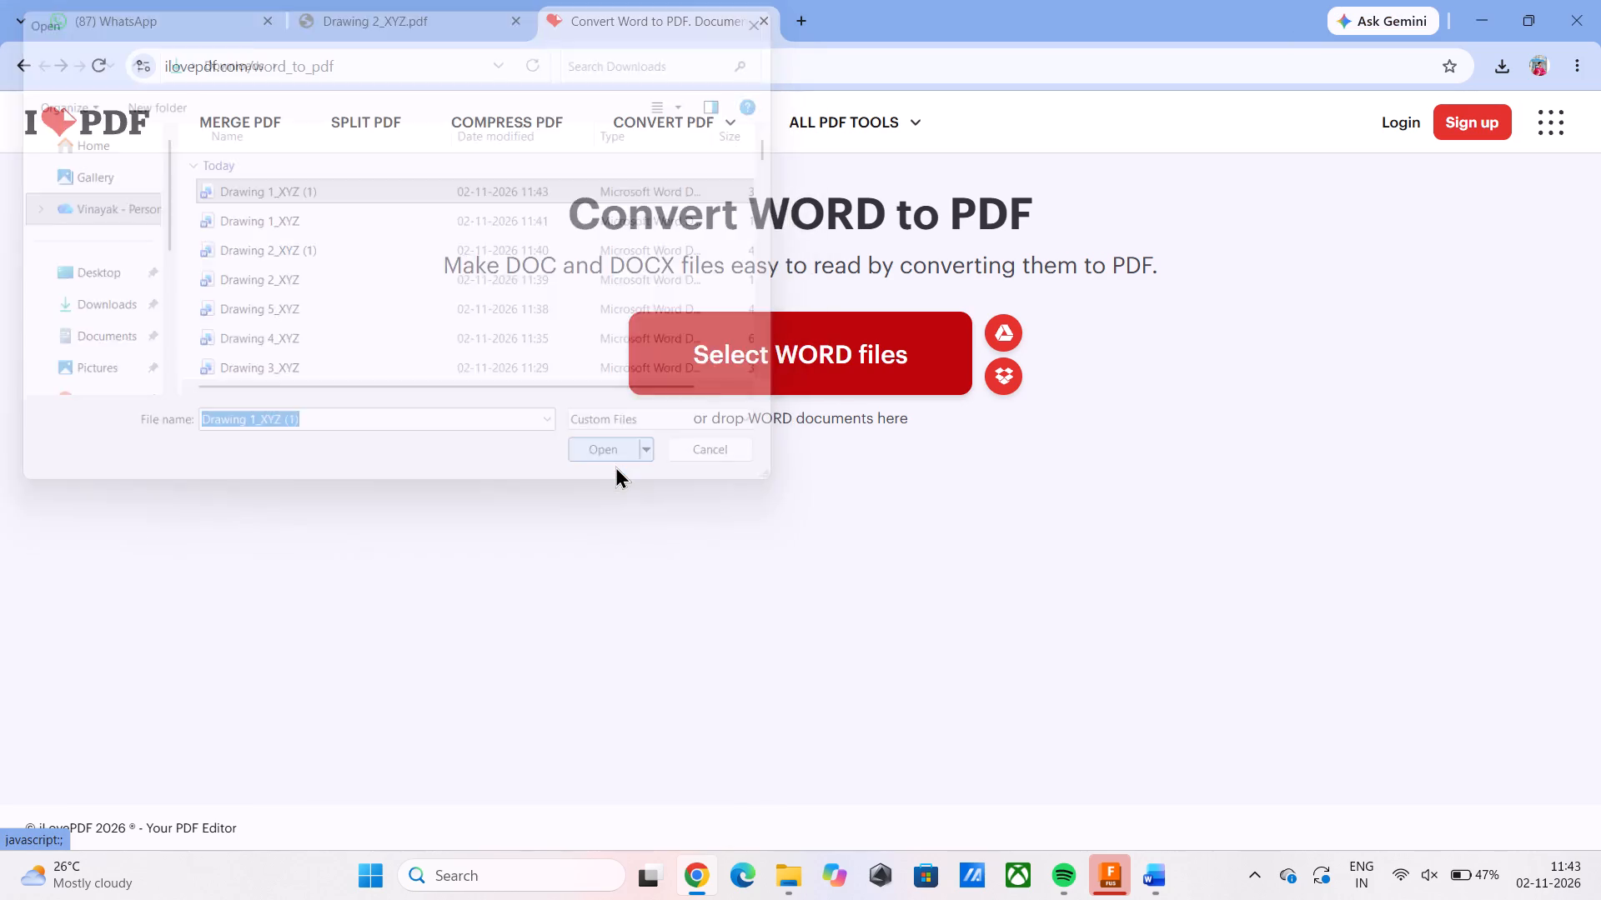
left_click(1410, 778)
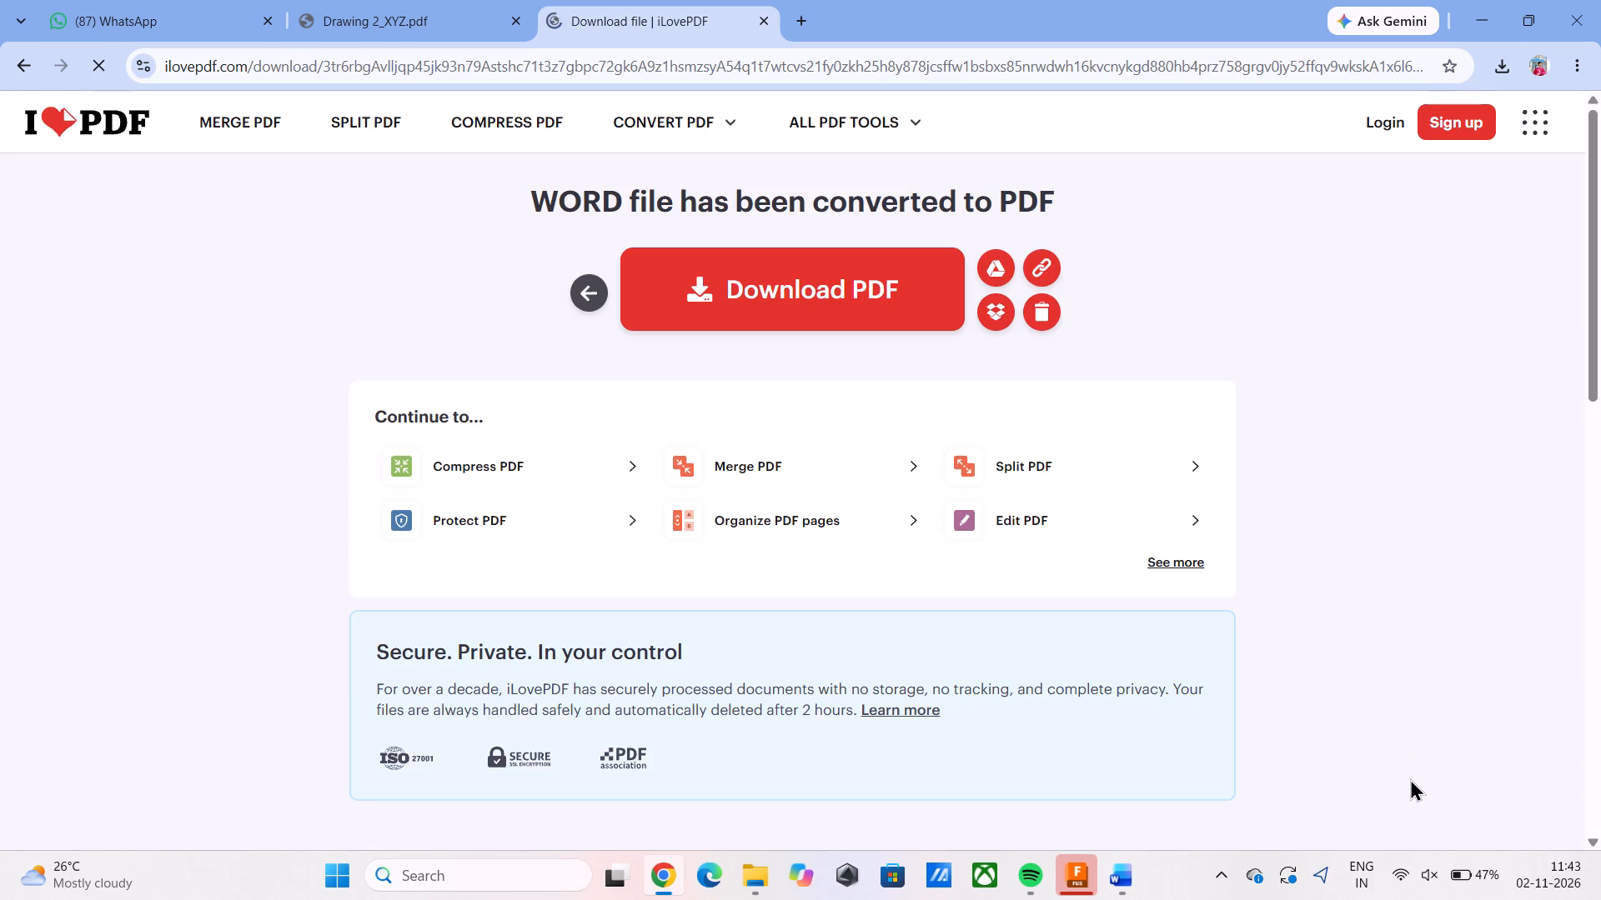
left_click(871, 307)
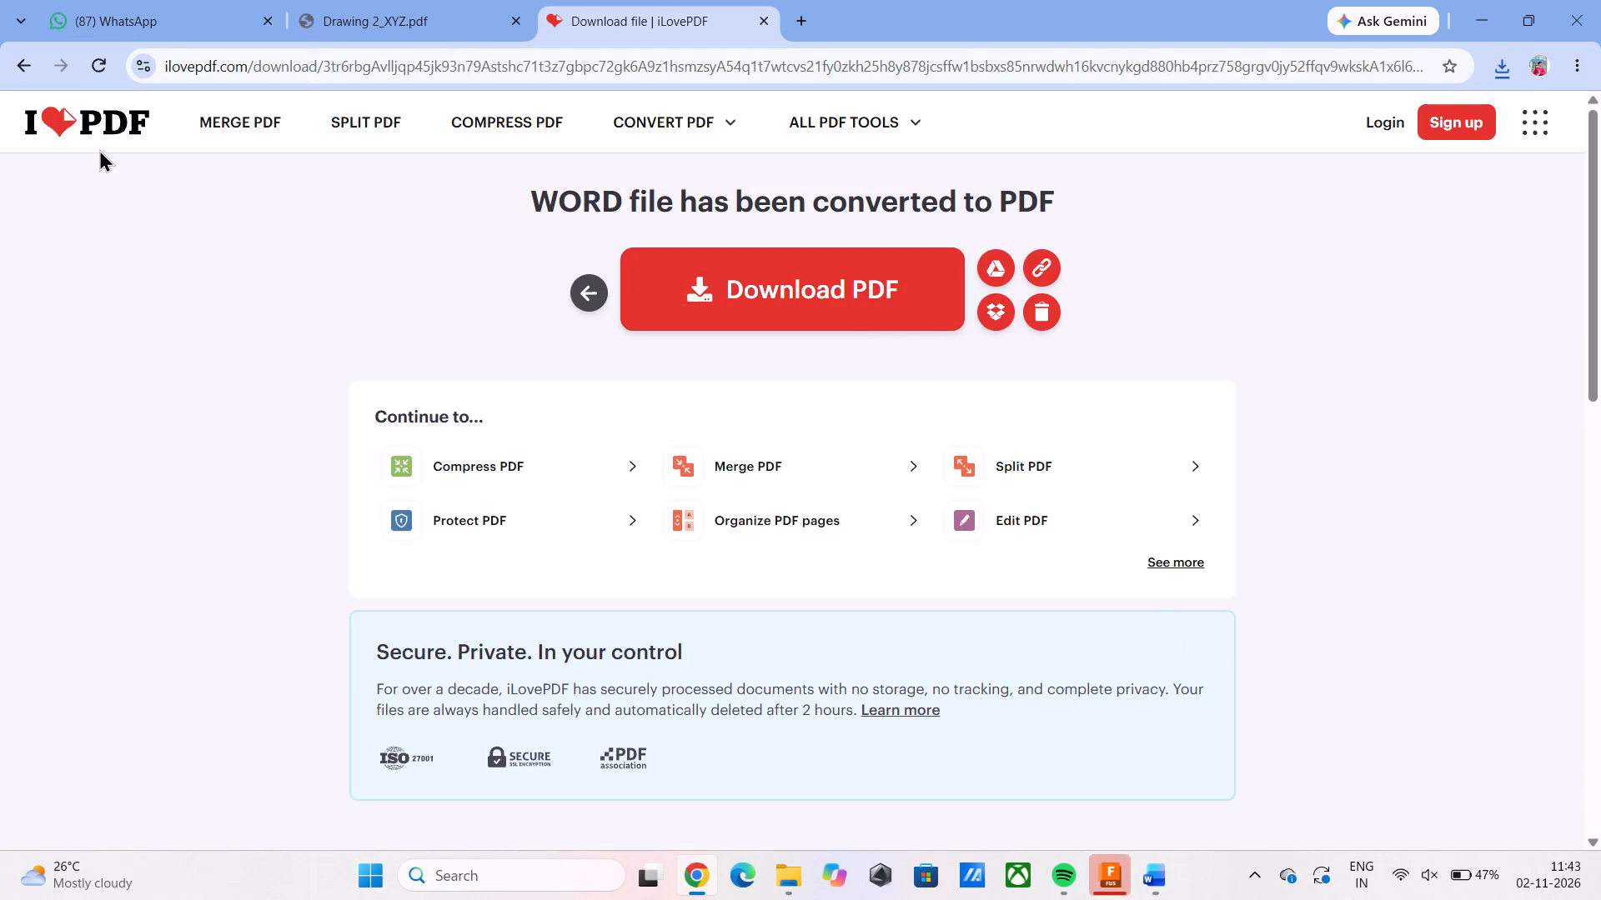
Return to the Word to PDF converter and browse Downloads for another drawing document to convert.
left_click(18, 74)
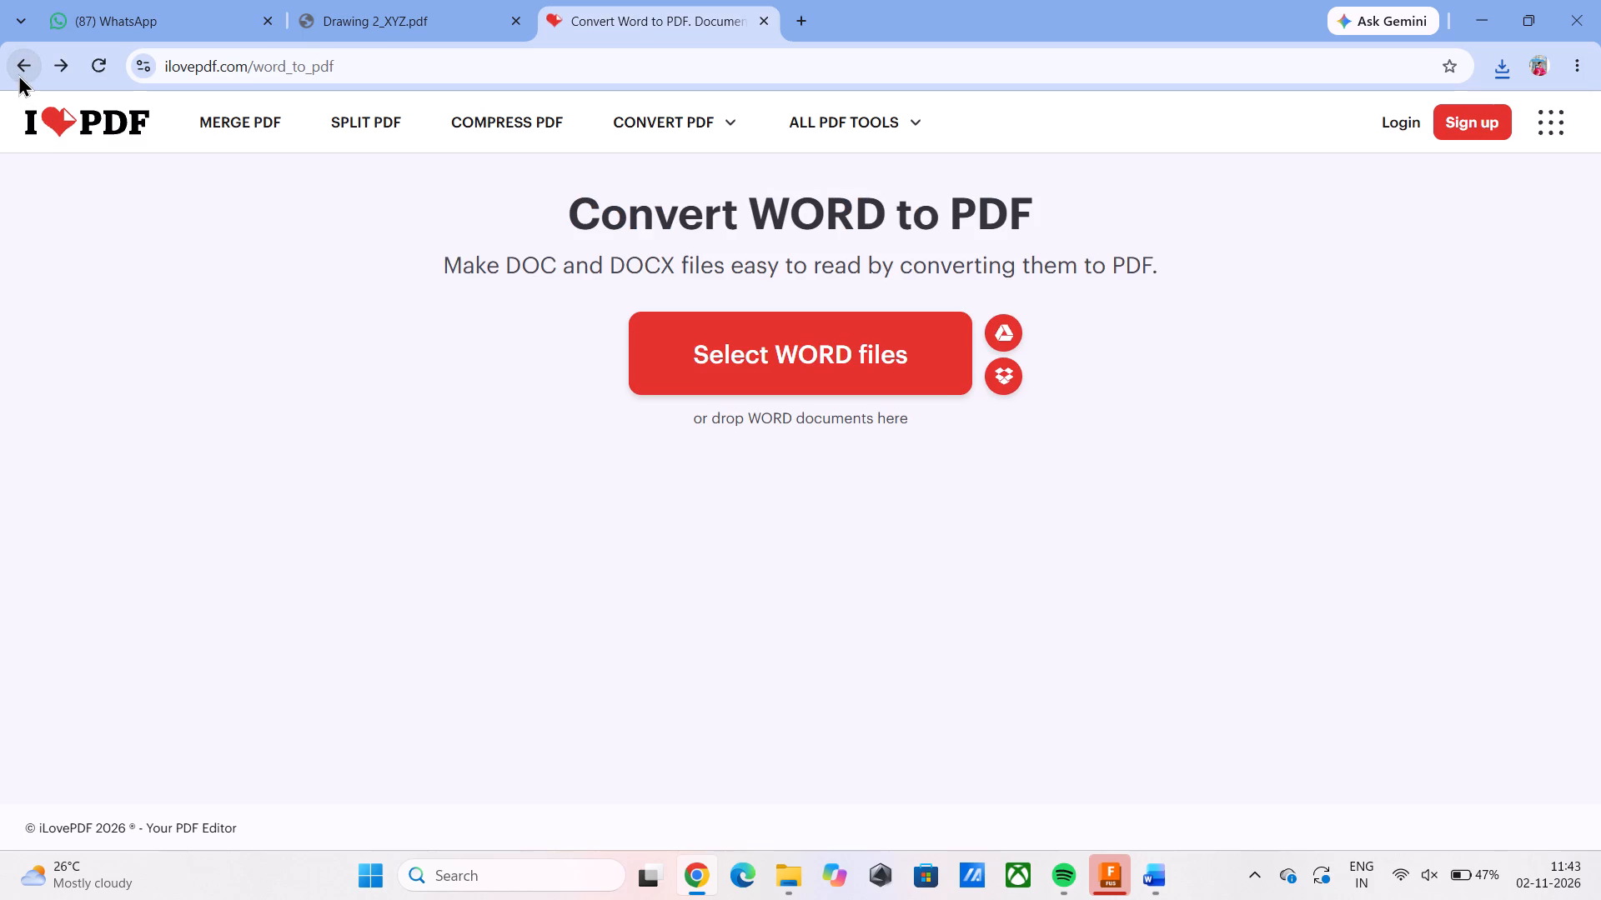
left_click(710, 342)
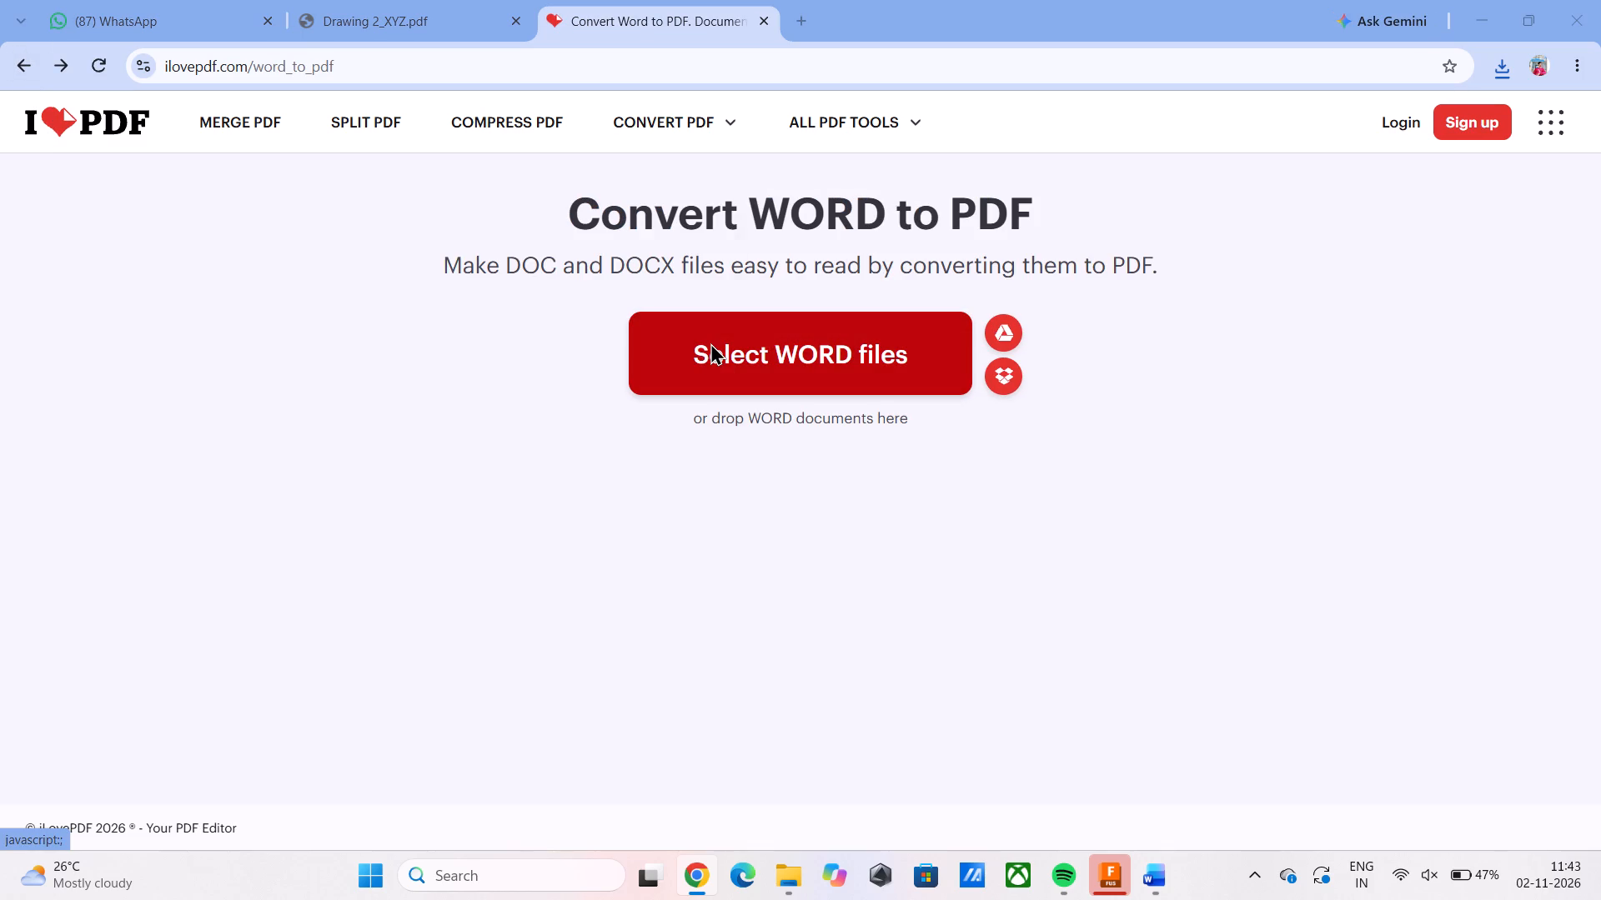
scroll(314, 267, "down", 1)
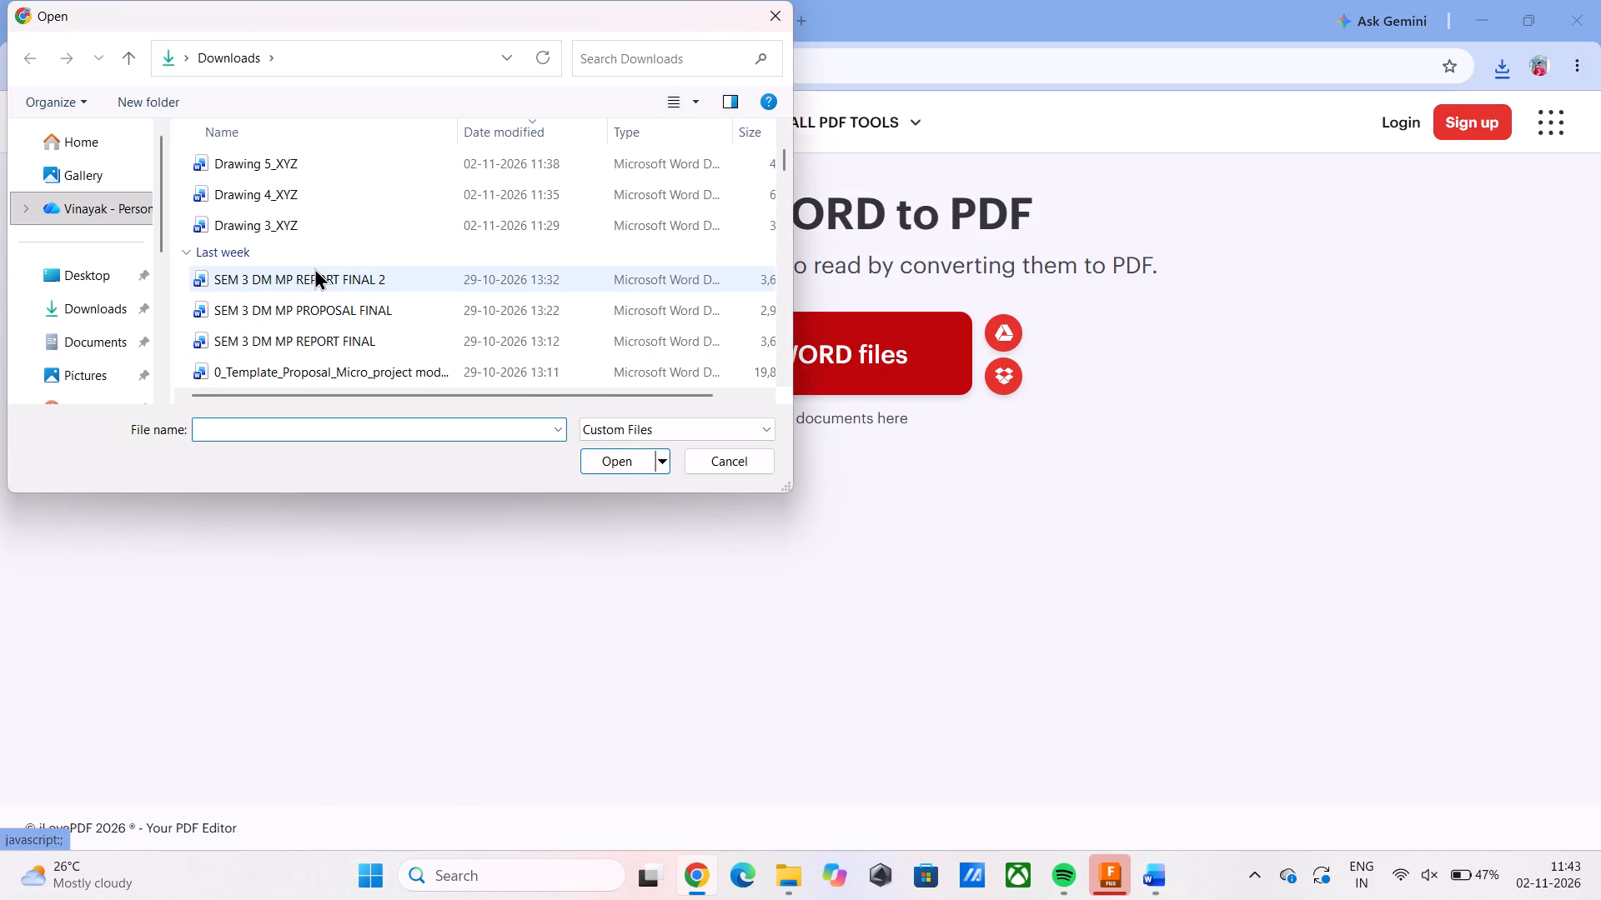
scroll(314, 267, "down", 1)
scroll(314, 267, "up", 2)
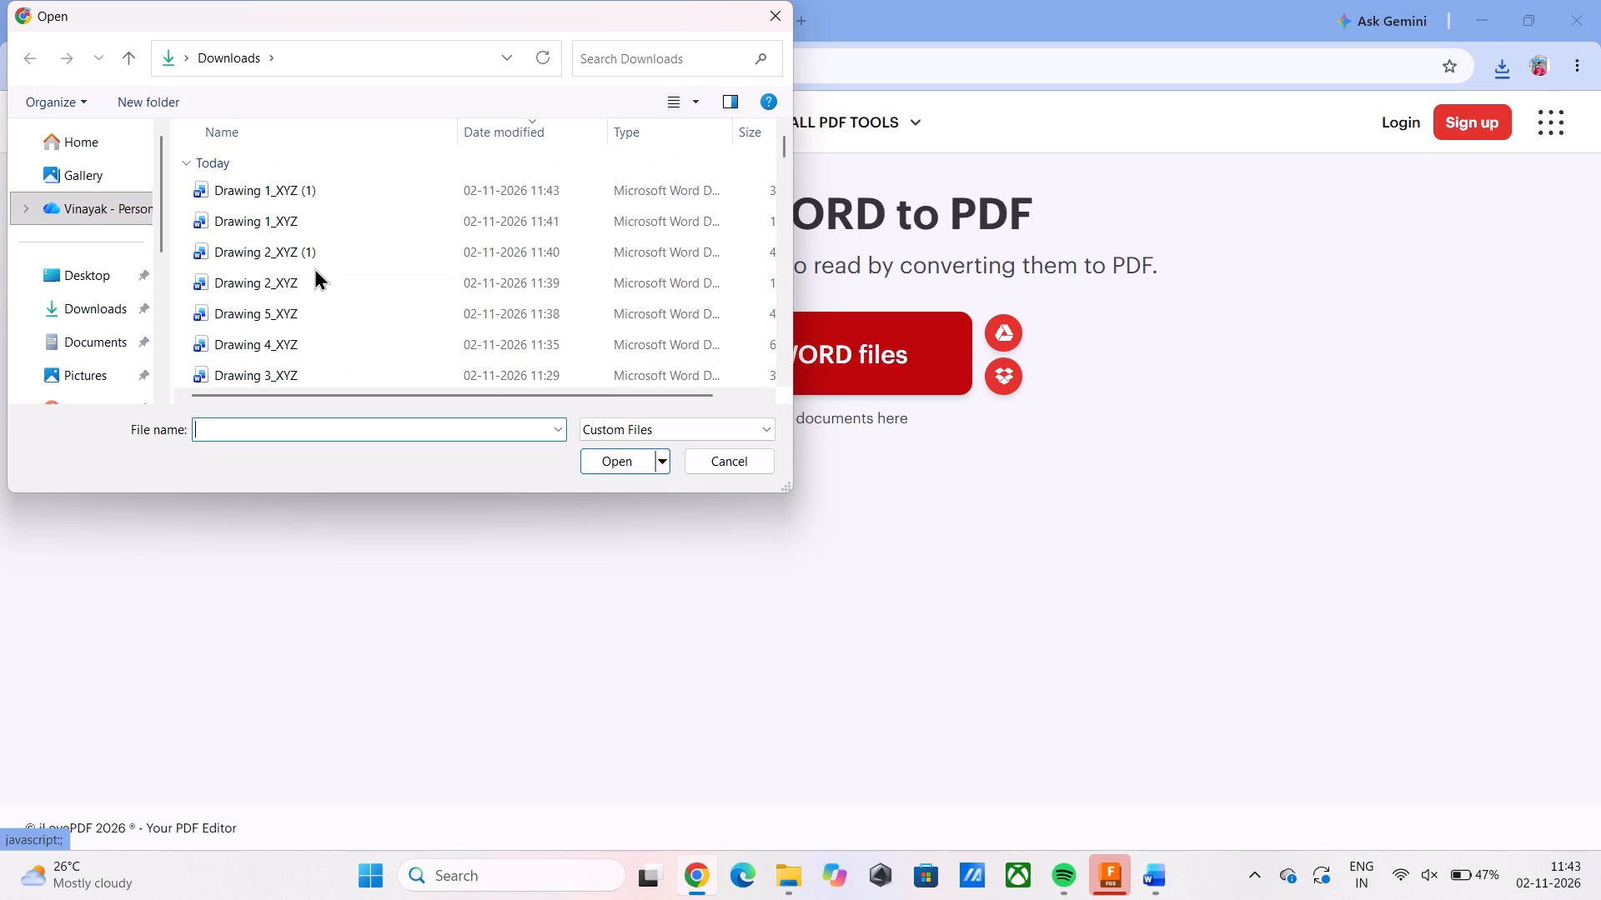
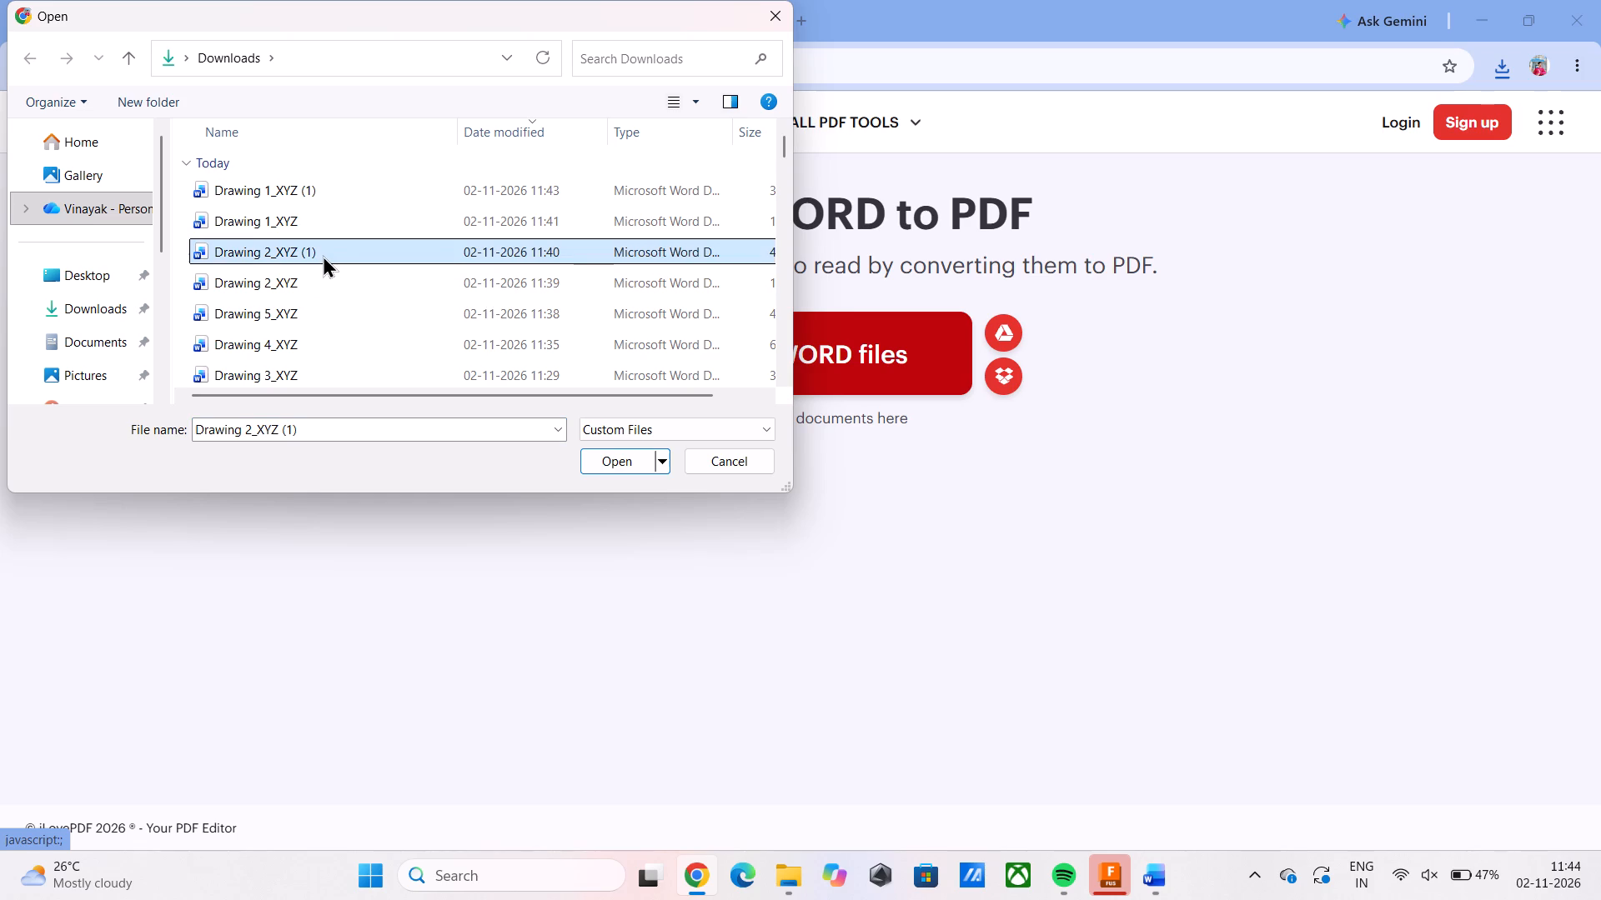
Upload the Word file Drawing 2_XYZ (1) and convert it to PDF with iLovePDF.
left_click(607, 457)
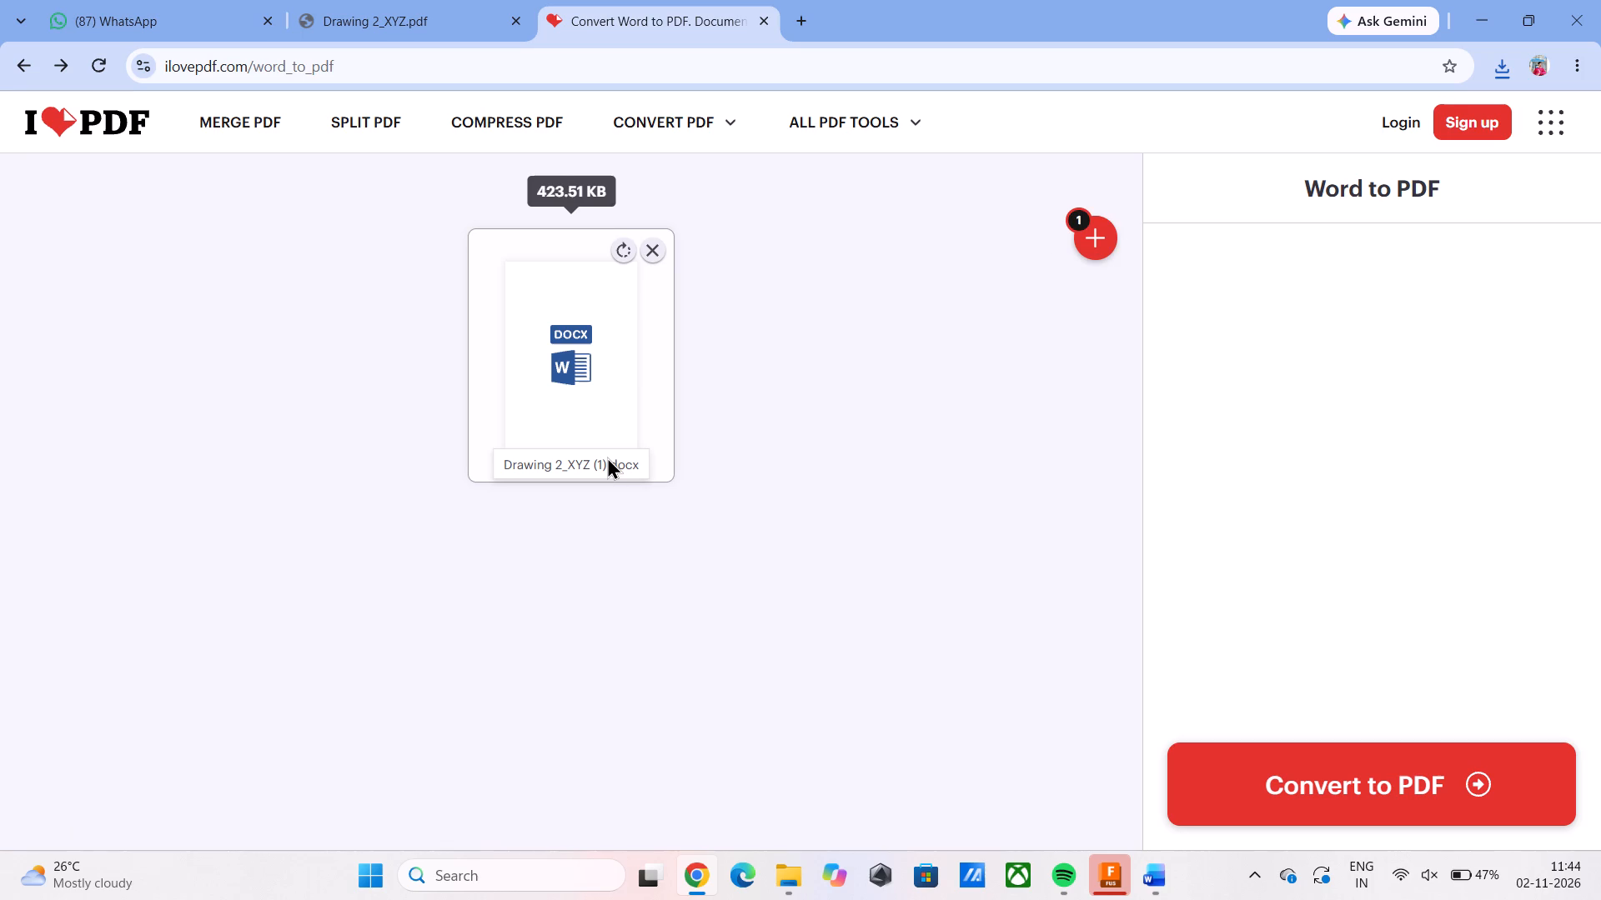
left_click(1298, 768)
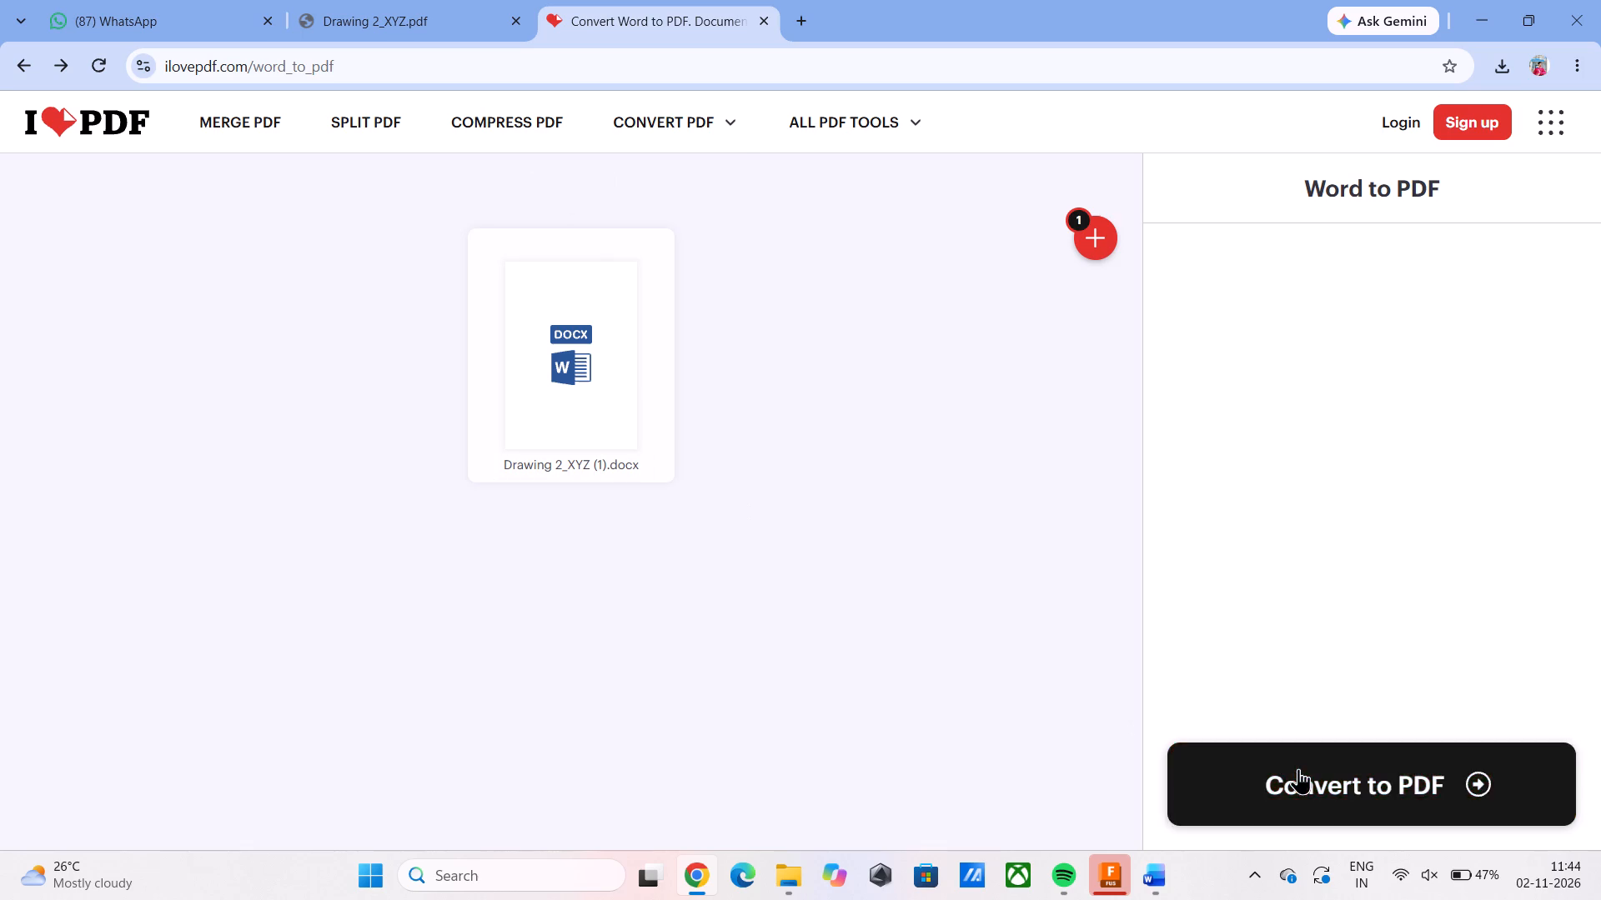
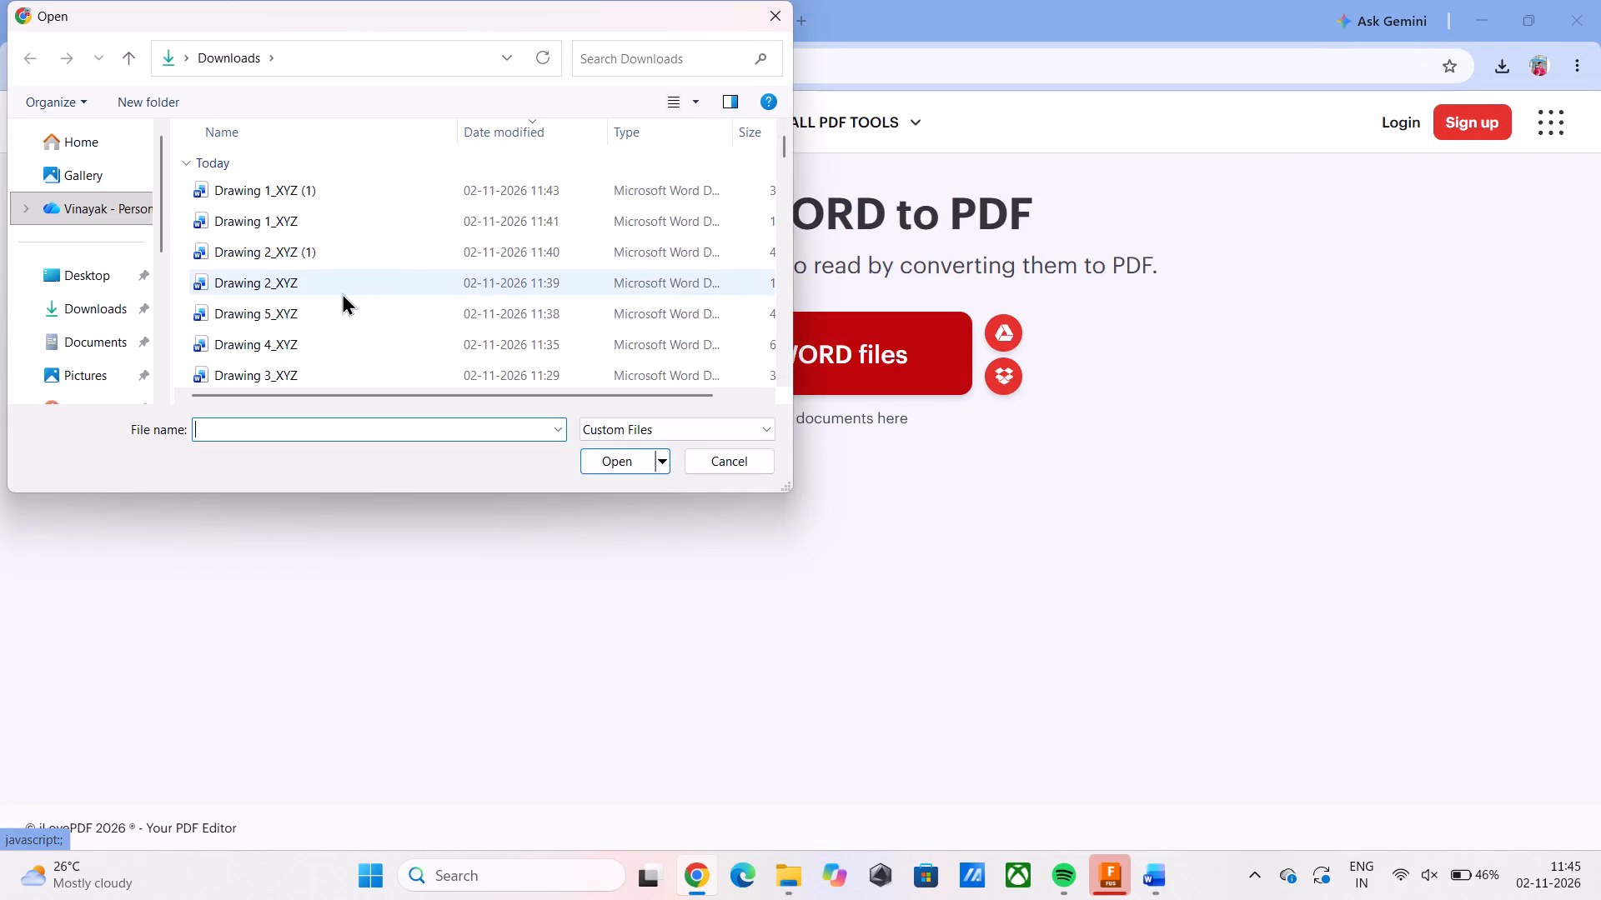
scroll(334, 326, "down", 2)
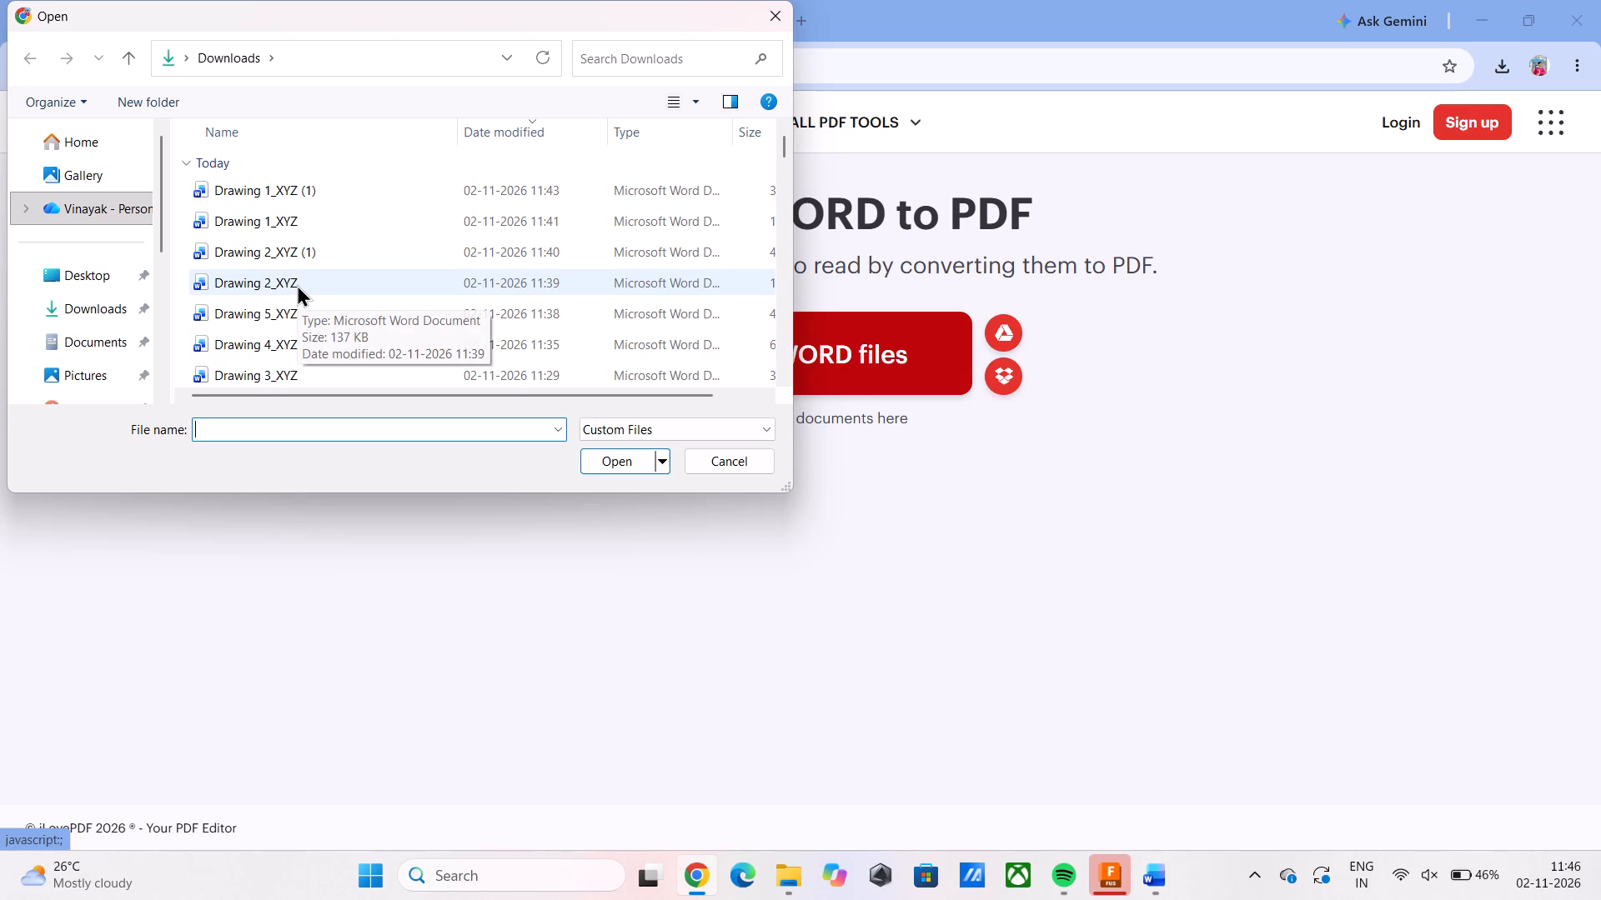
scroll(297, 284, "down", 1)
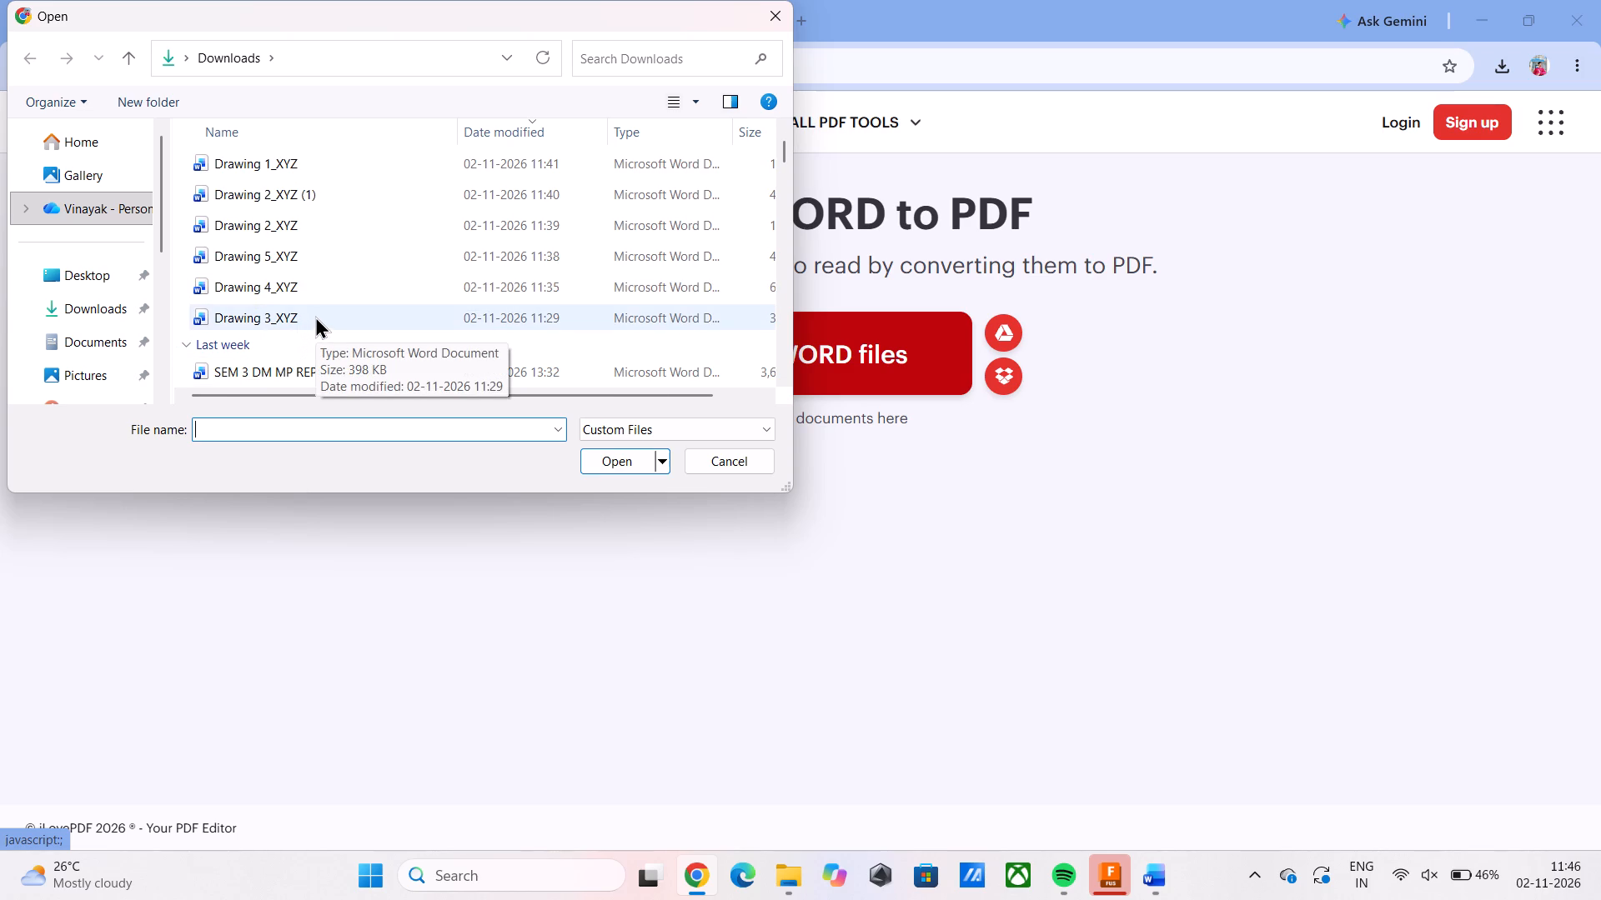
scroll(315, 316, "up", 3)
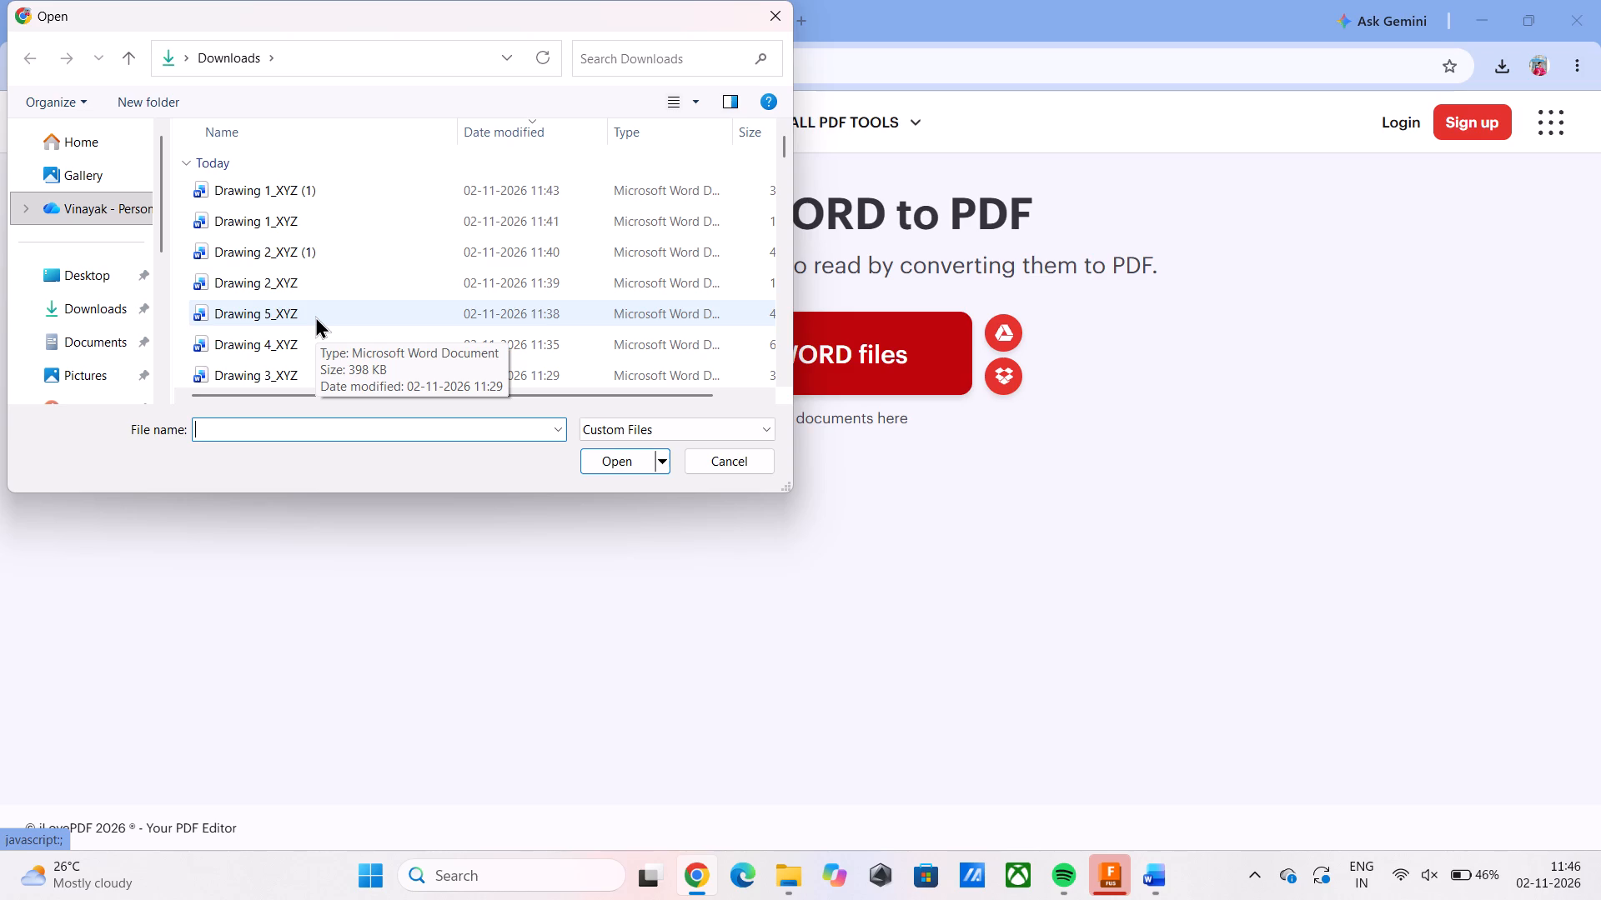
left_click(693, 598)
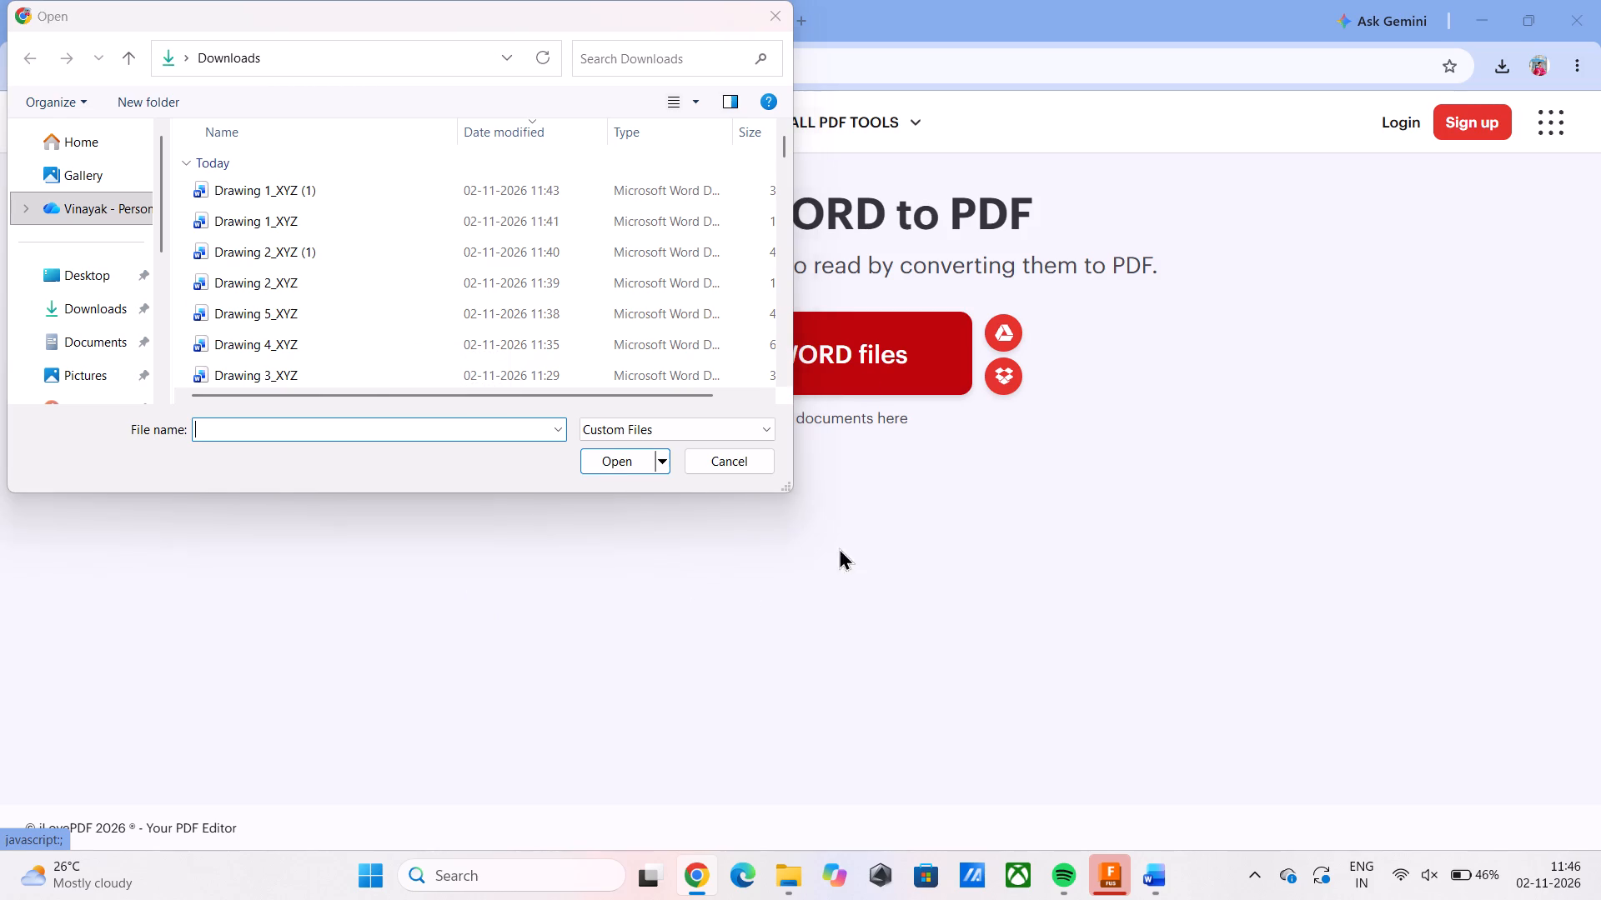
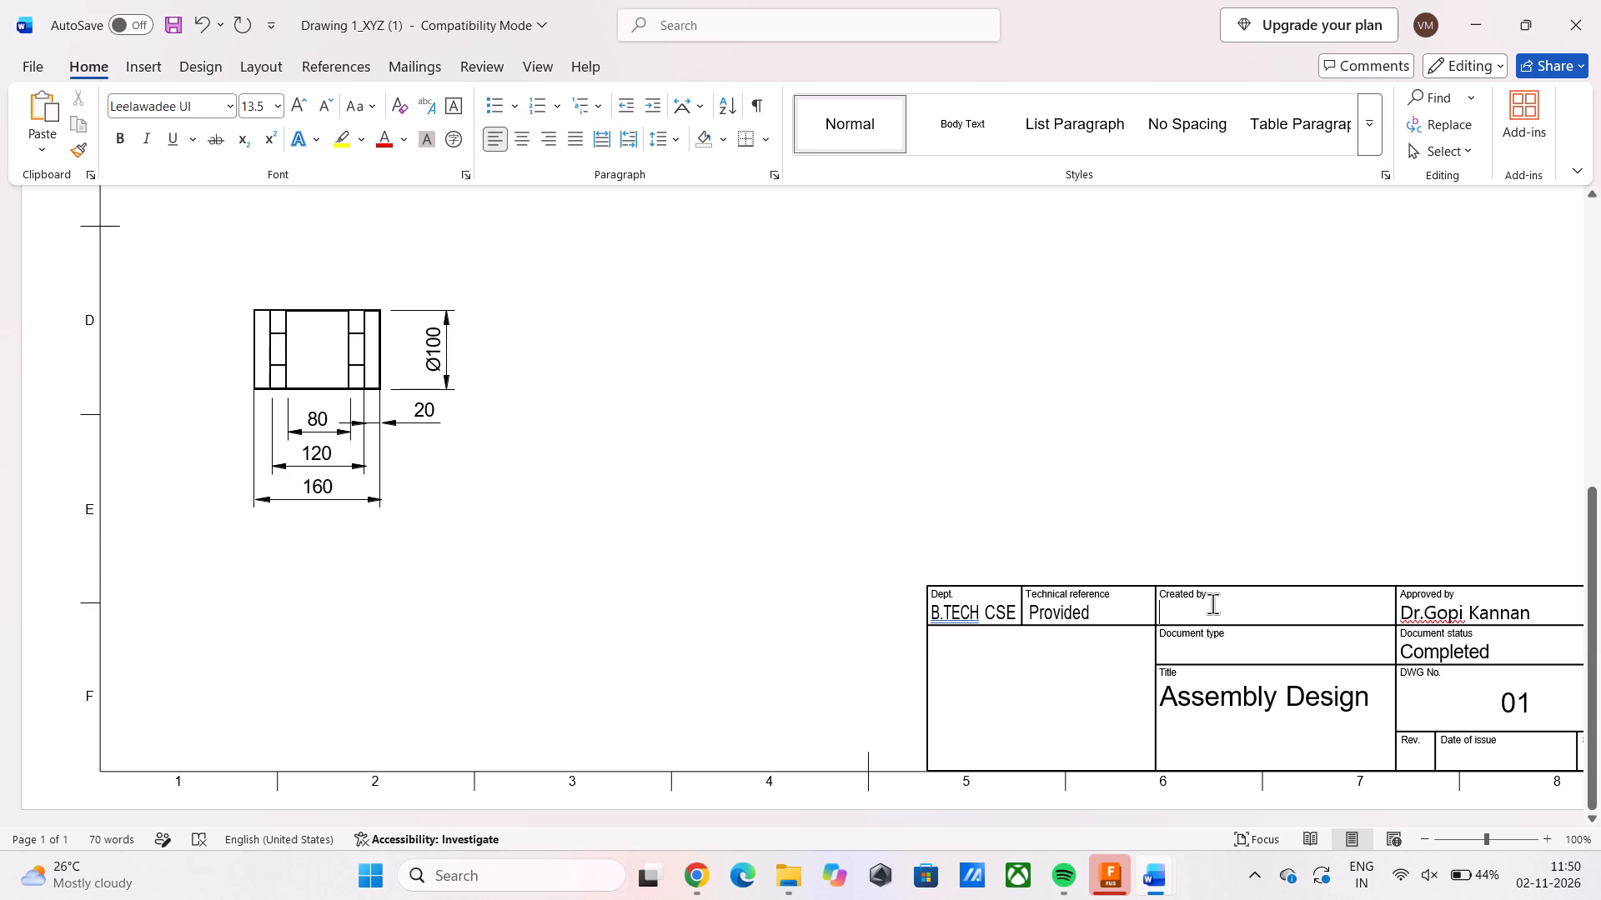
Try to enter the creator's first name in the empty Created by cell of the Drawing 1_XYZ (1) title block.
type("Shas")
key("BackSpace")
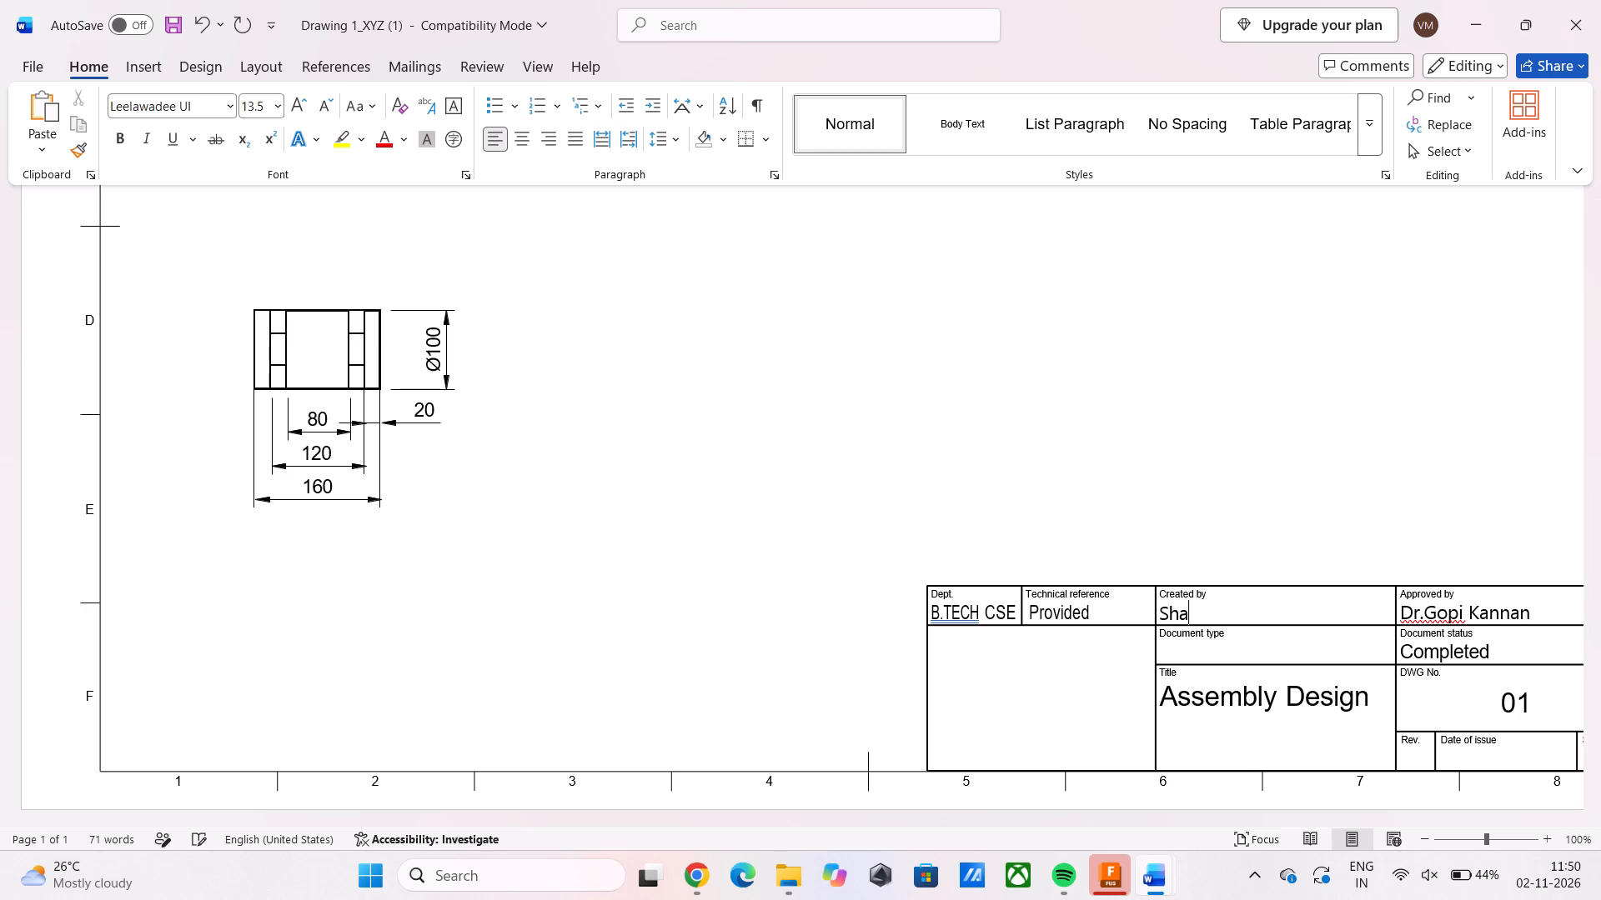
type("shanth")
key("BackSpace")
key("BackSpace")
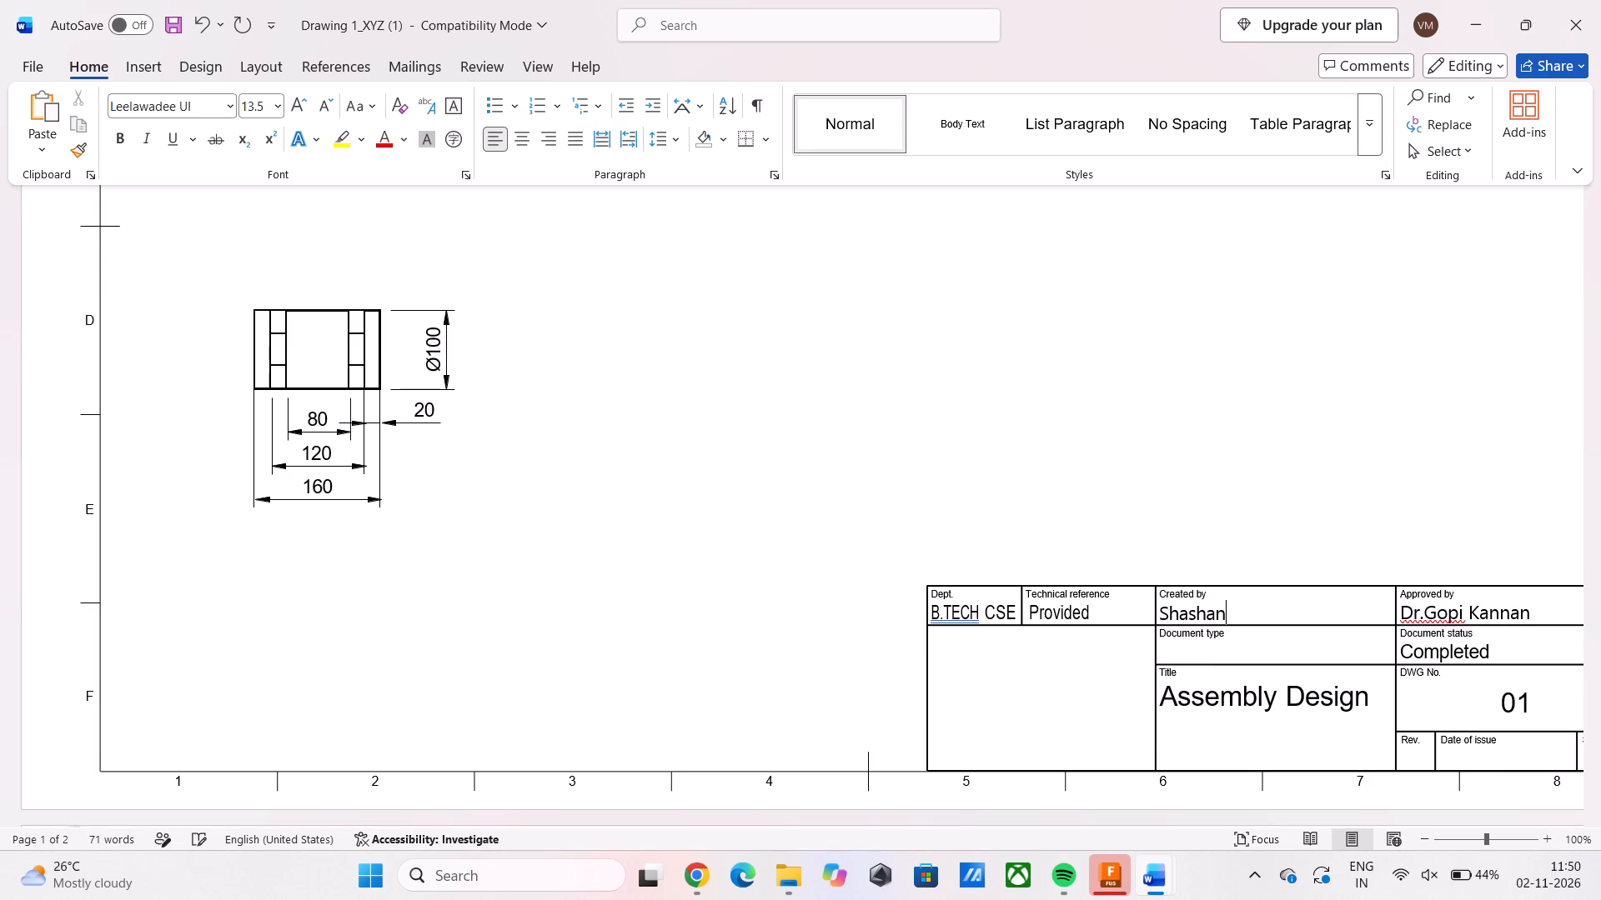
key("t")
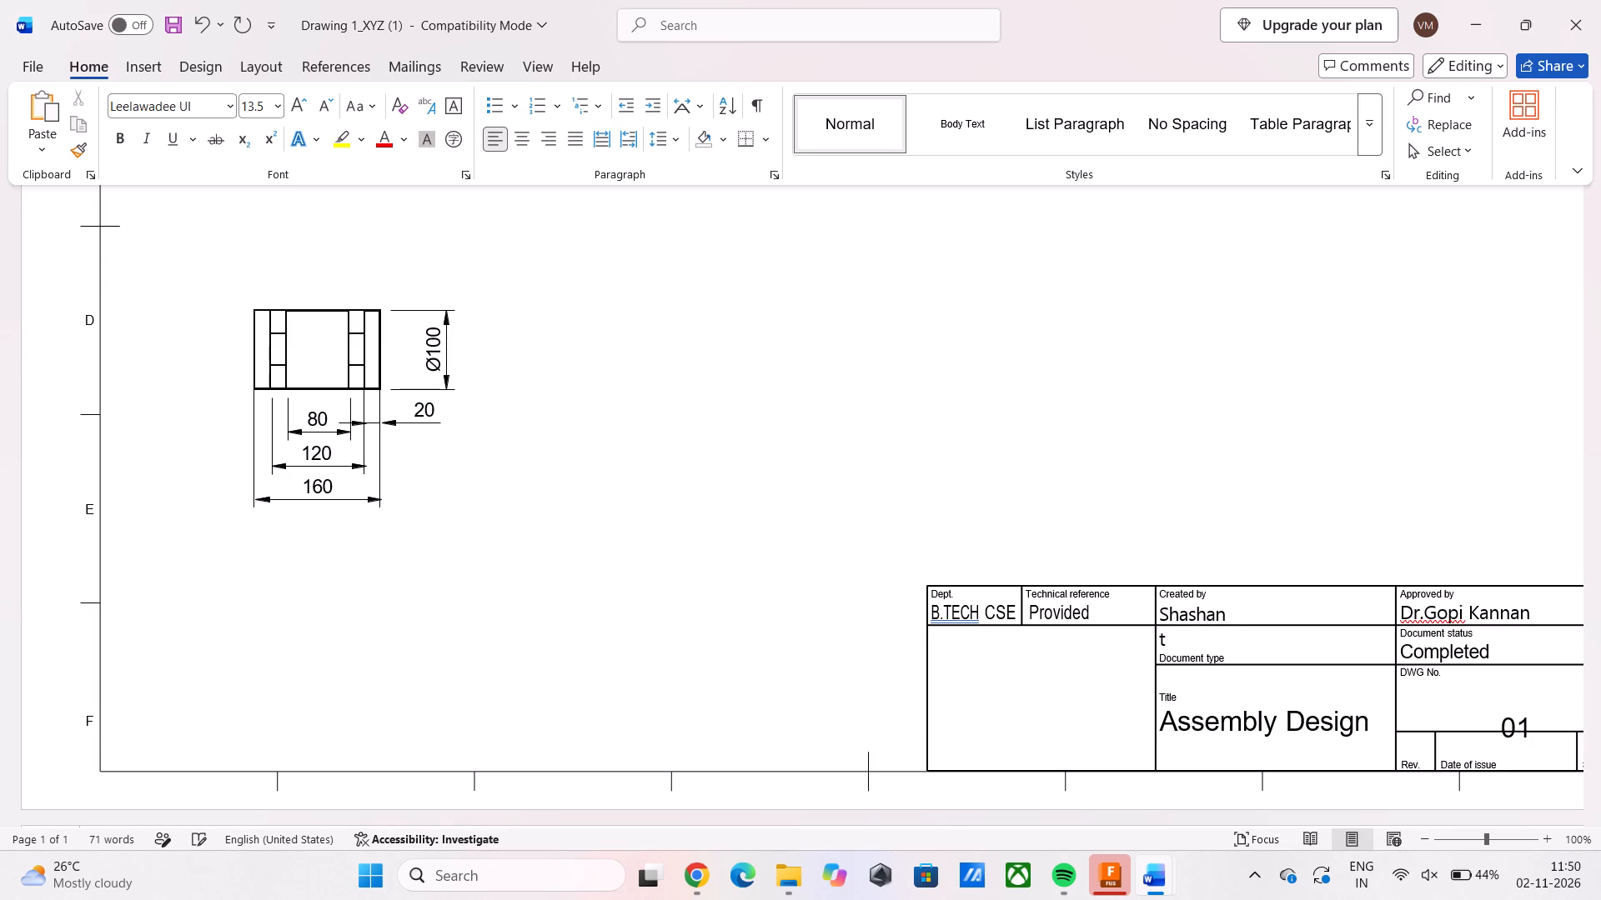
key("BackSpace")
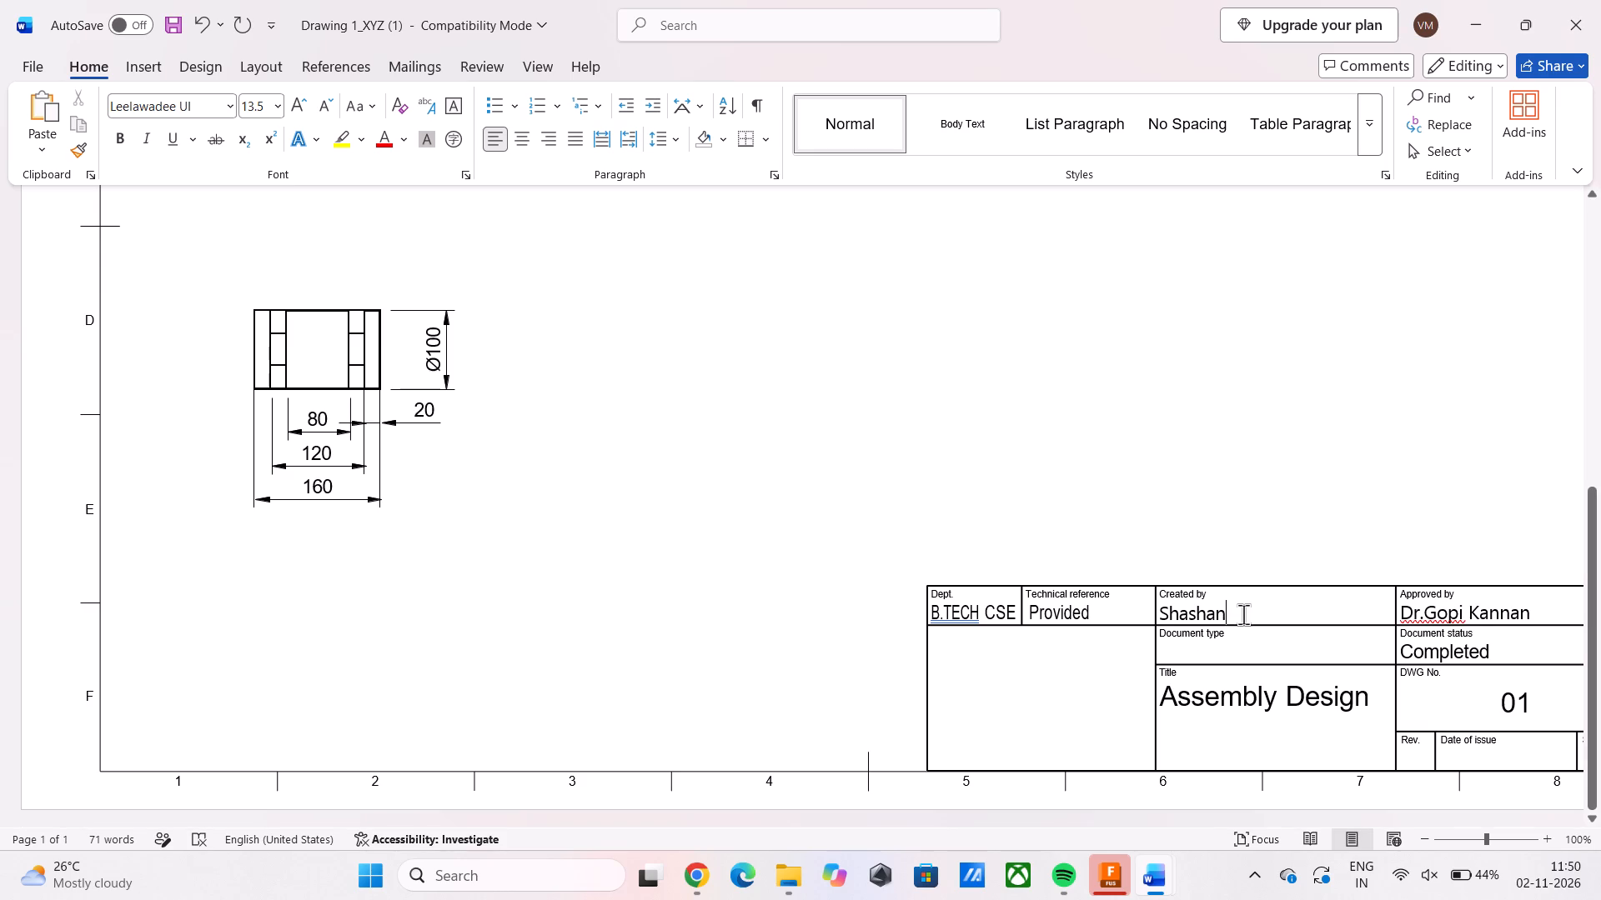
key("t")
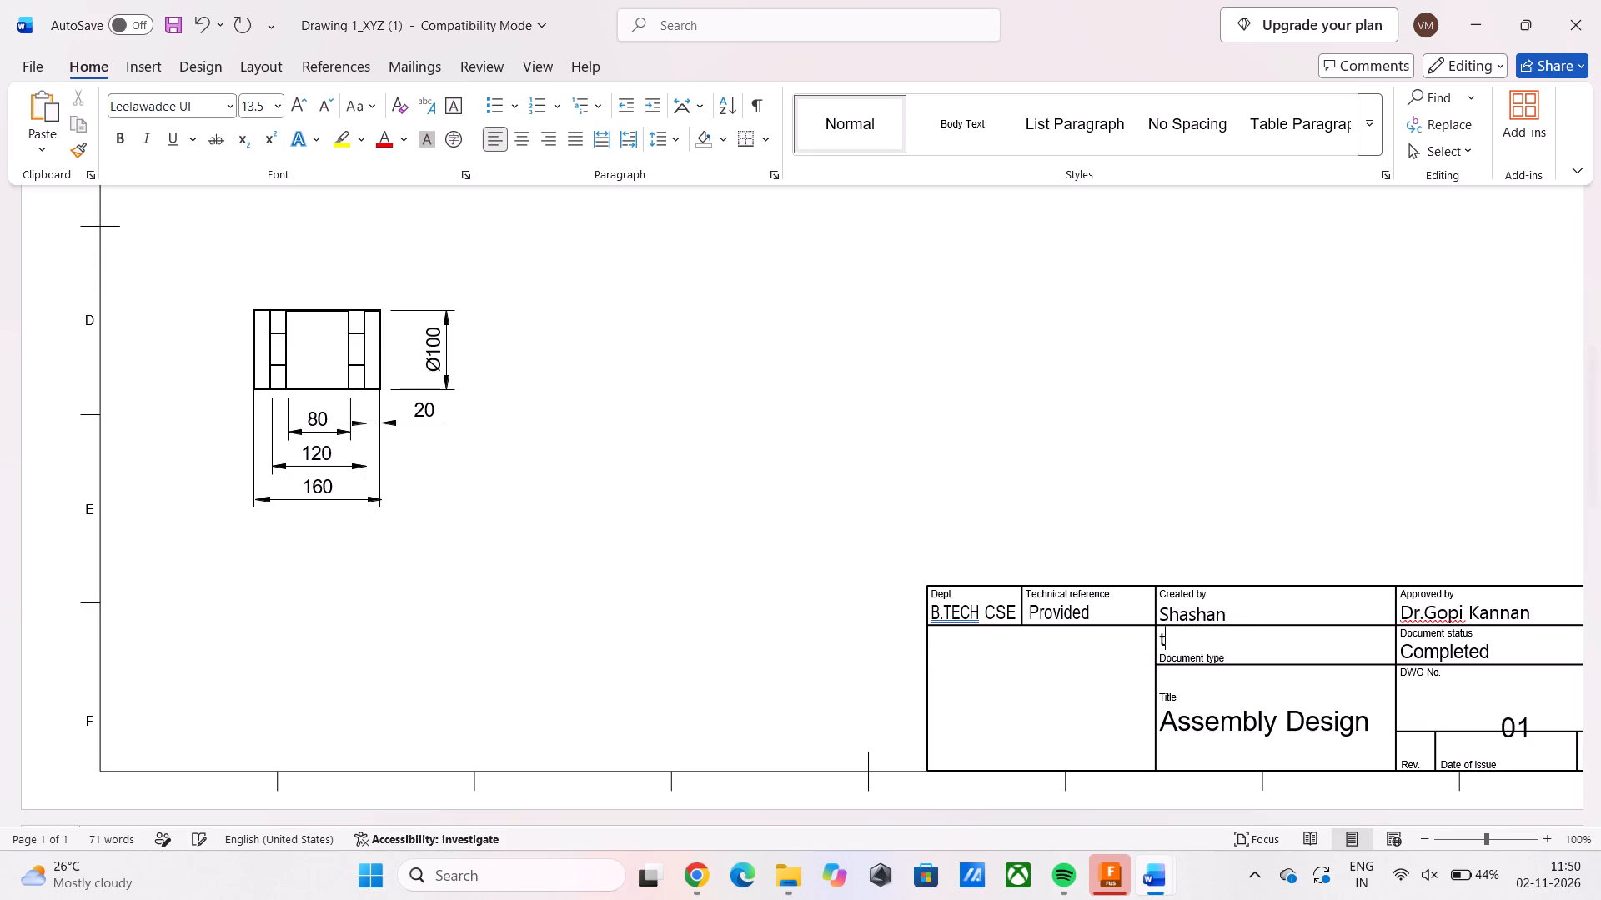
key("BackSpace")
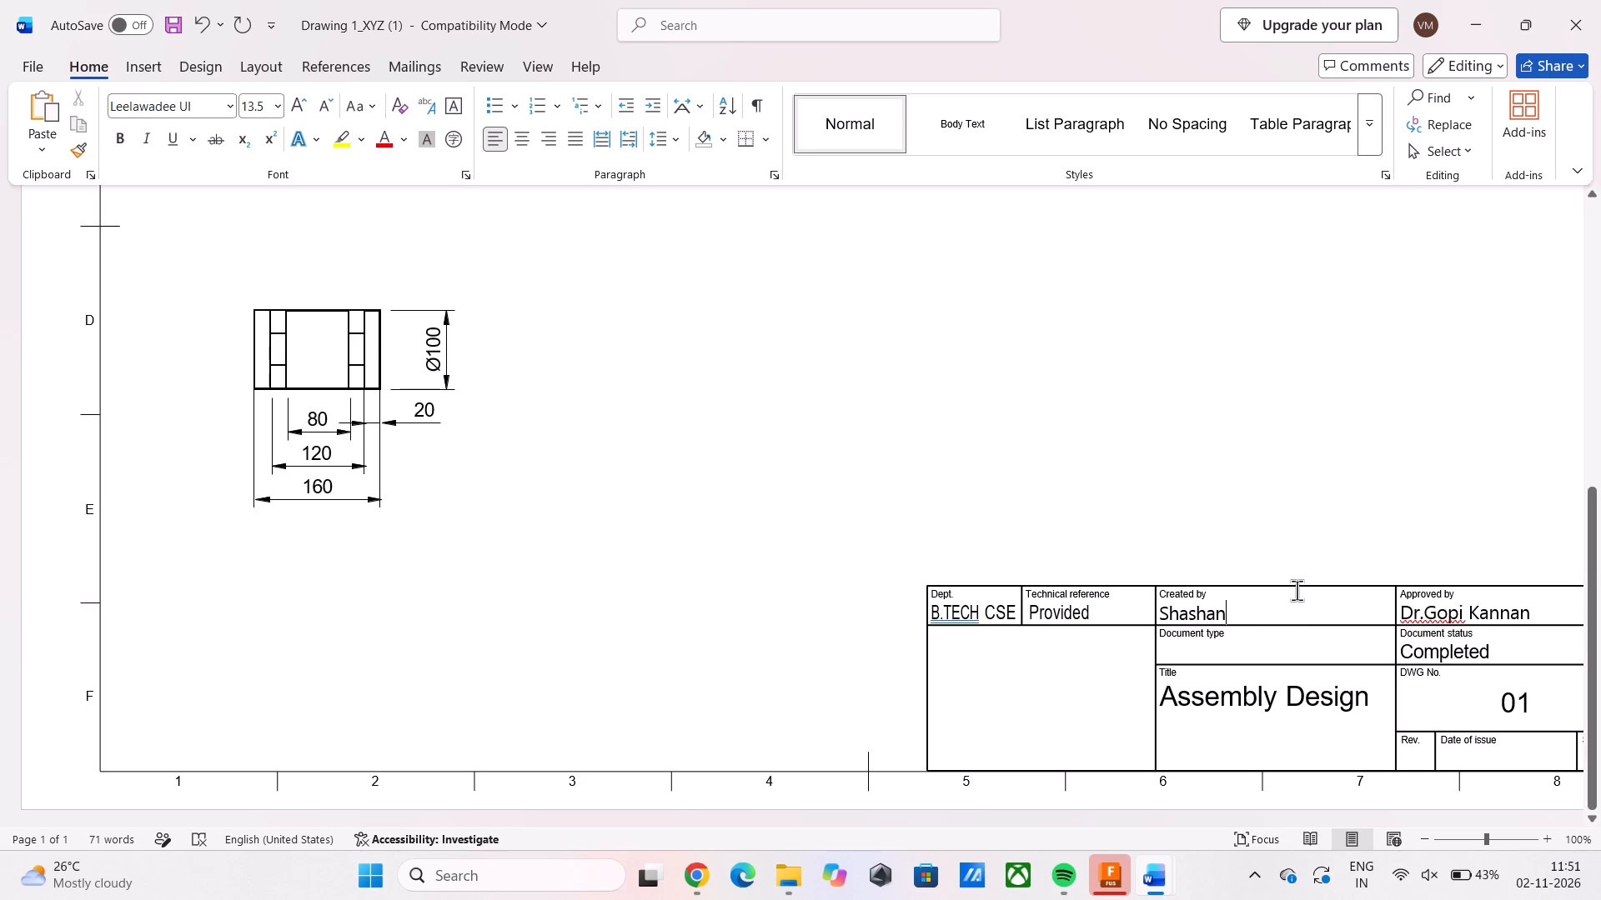
Replace the gap after the creator's name with spaces, aligning the approver's name with the left edge of the Approved by cell.
left_click(1231, 607)
key("BackSpace")
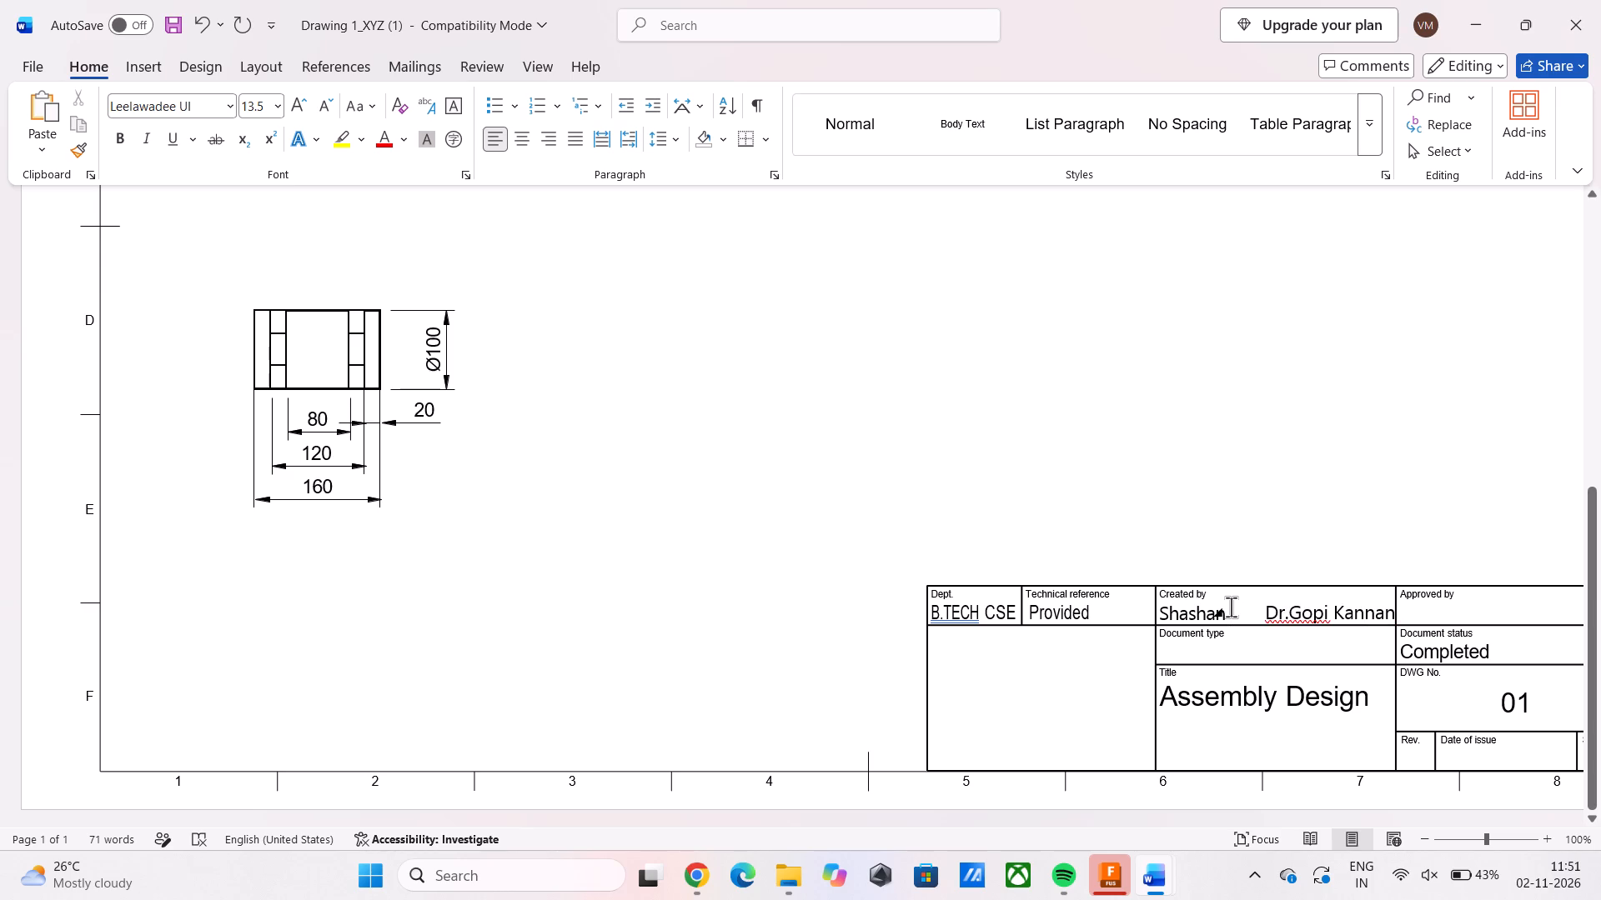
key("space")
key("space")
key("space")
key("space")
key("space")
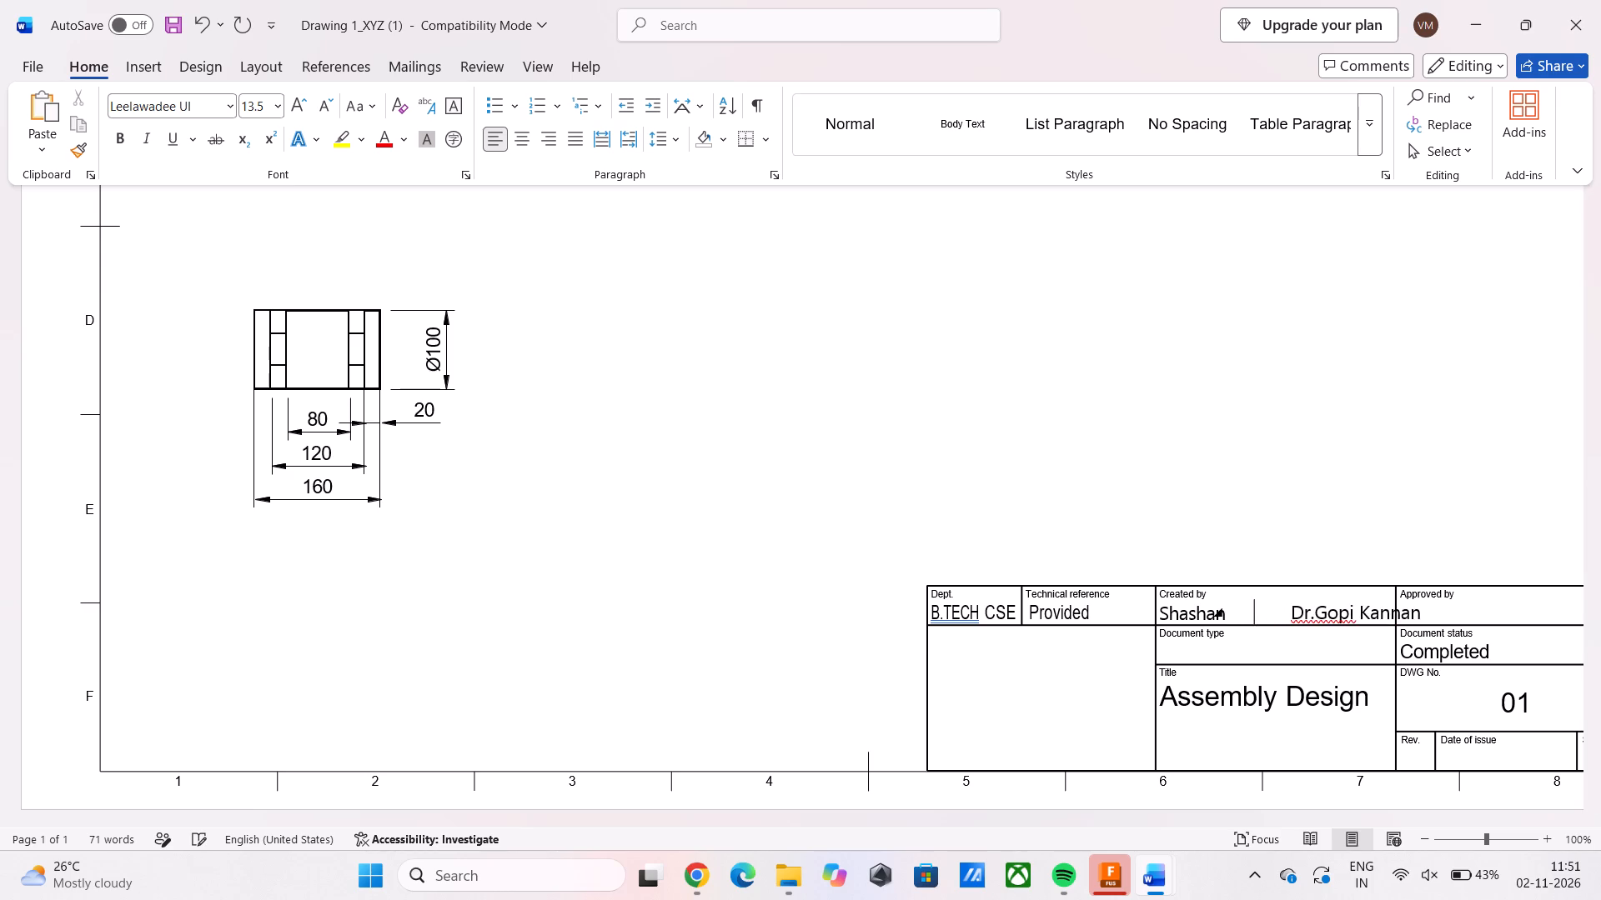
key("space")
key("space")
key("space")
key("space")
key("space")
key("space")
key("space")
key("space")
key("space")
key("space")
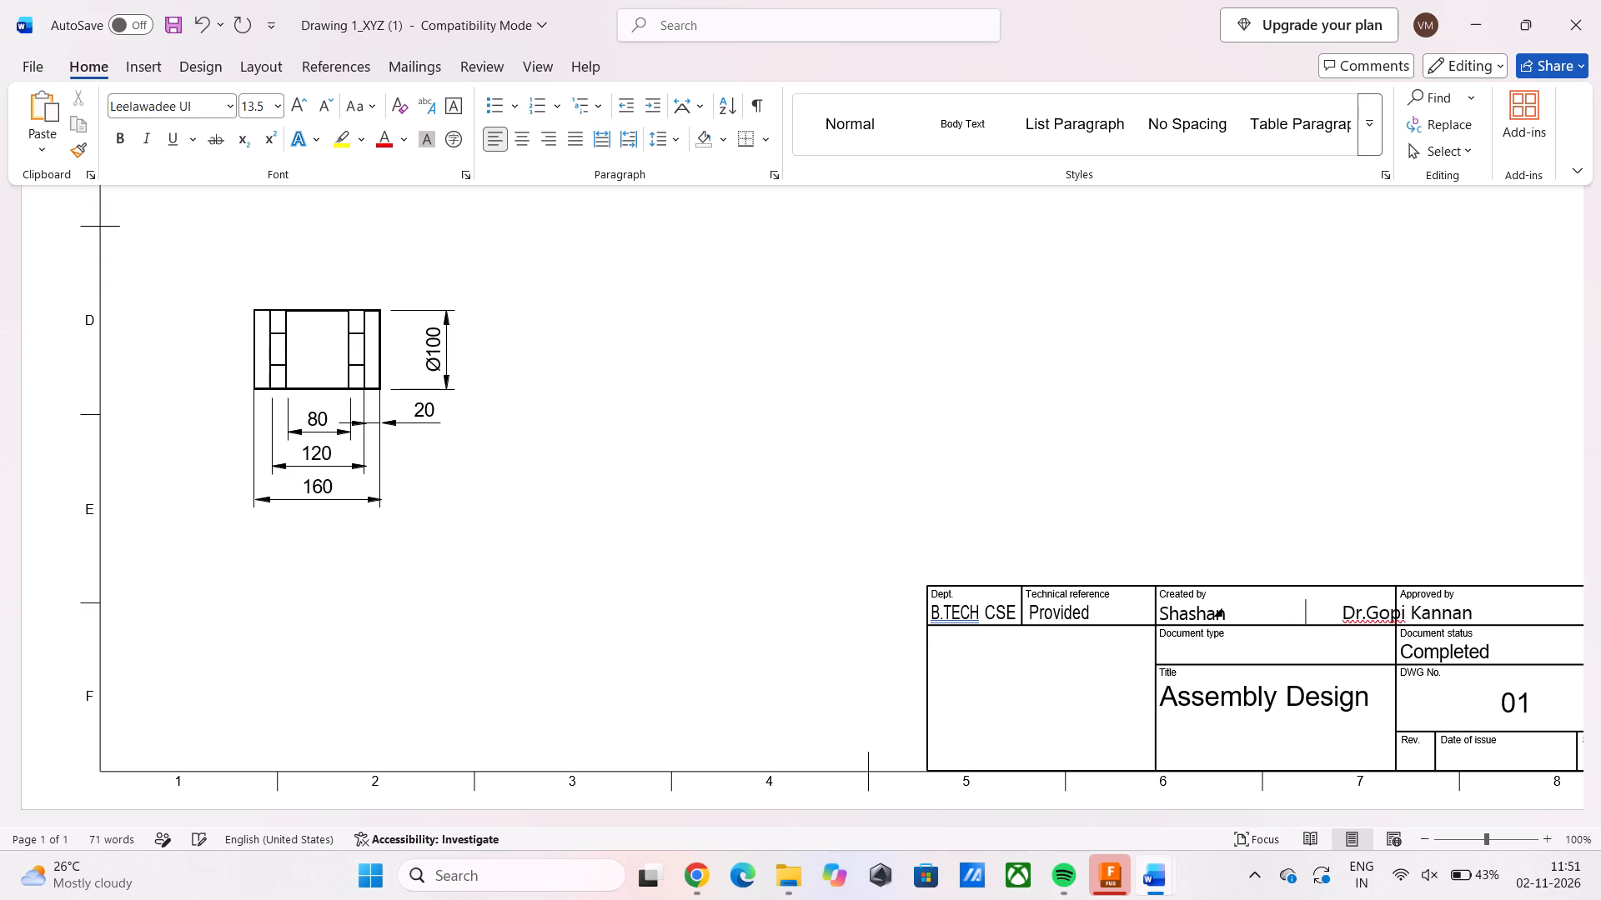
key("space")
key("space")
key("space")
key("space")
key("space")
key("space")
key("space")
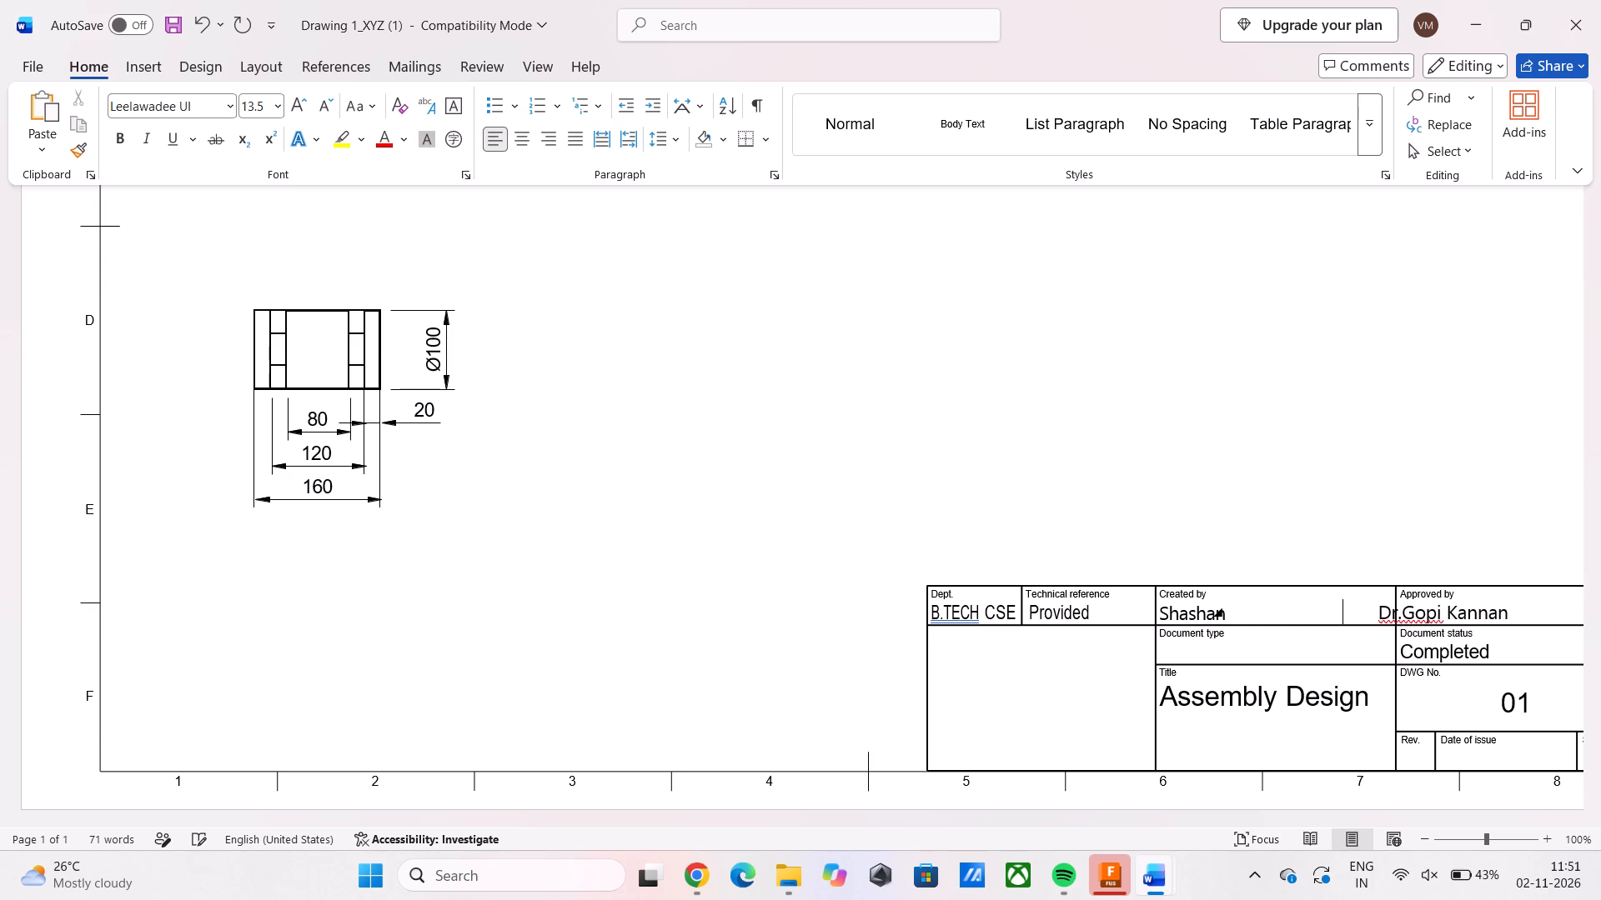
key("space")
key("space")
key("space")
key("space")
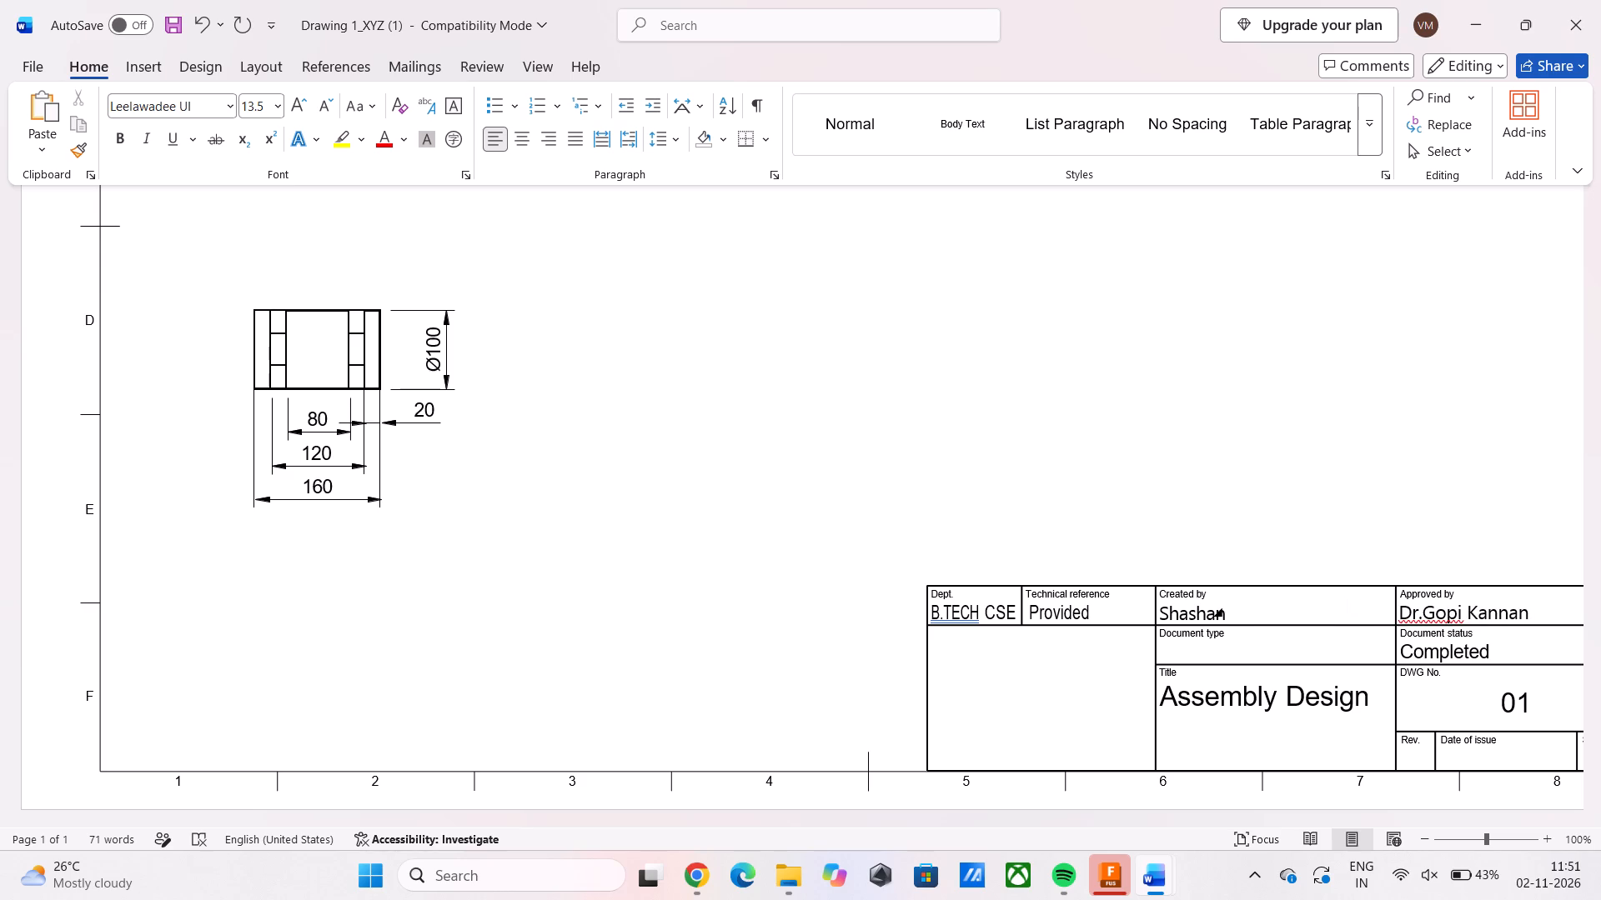
Place the text cursor within the creator's name in the Created by cell for editing.
left_click(1213, 620)
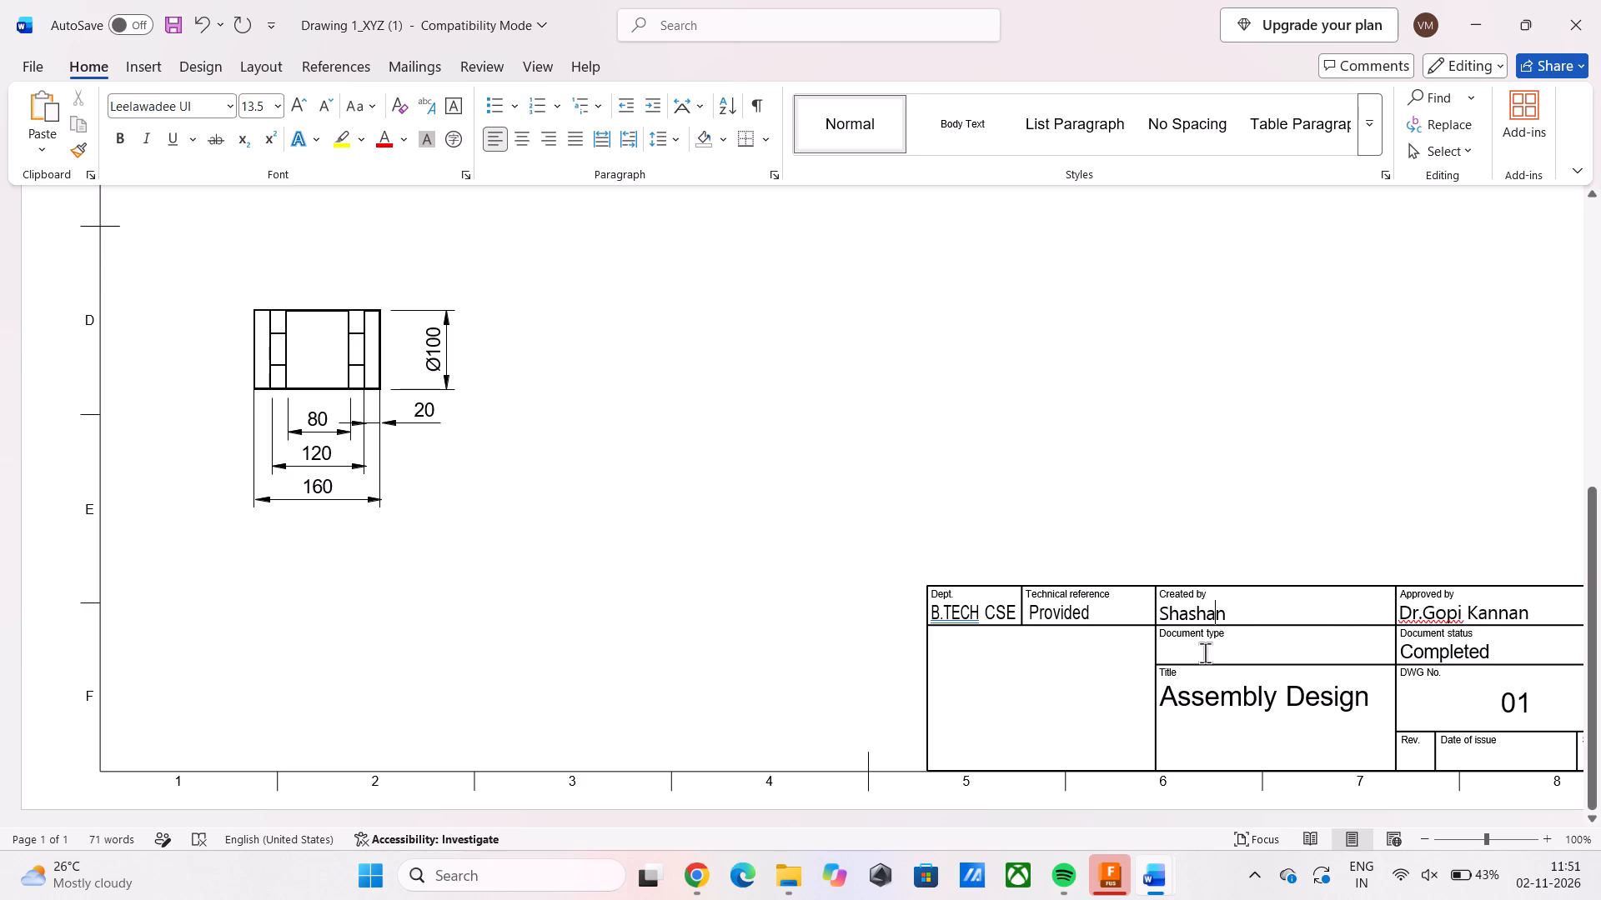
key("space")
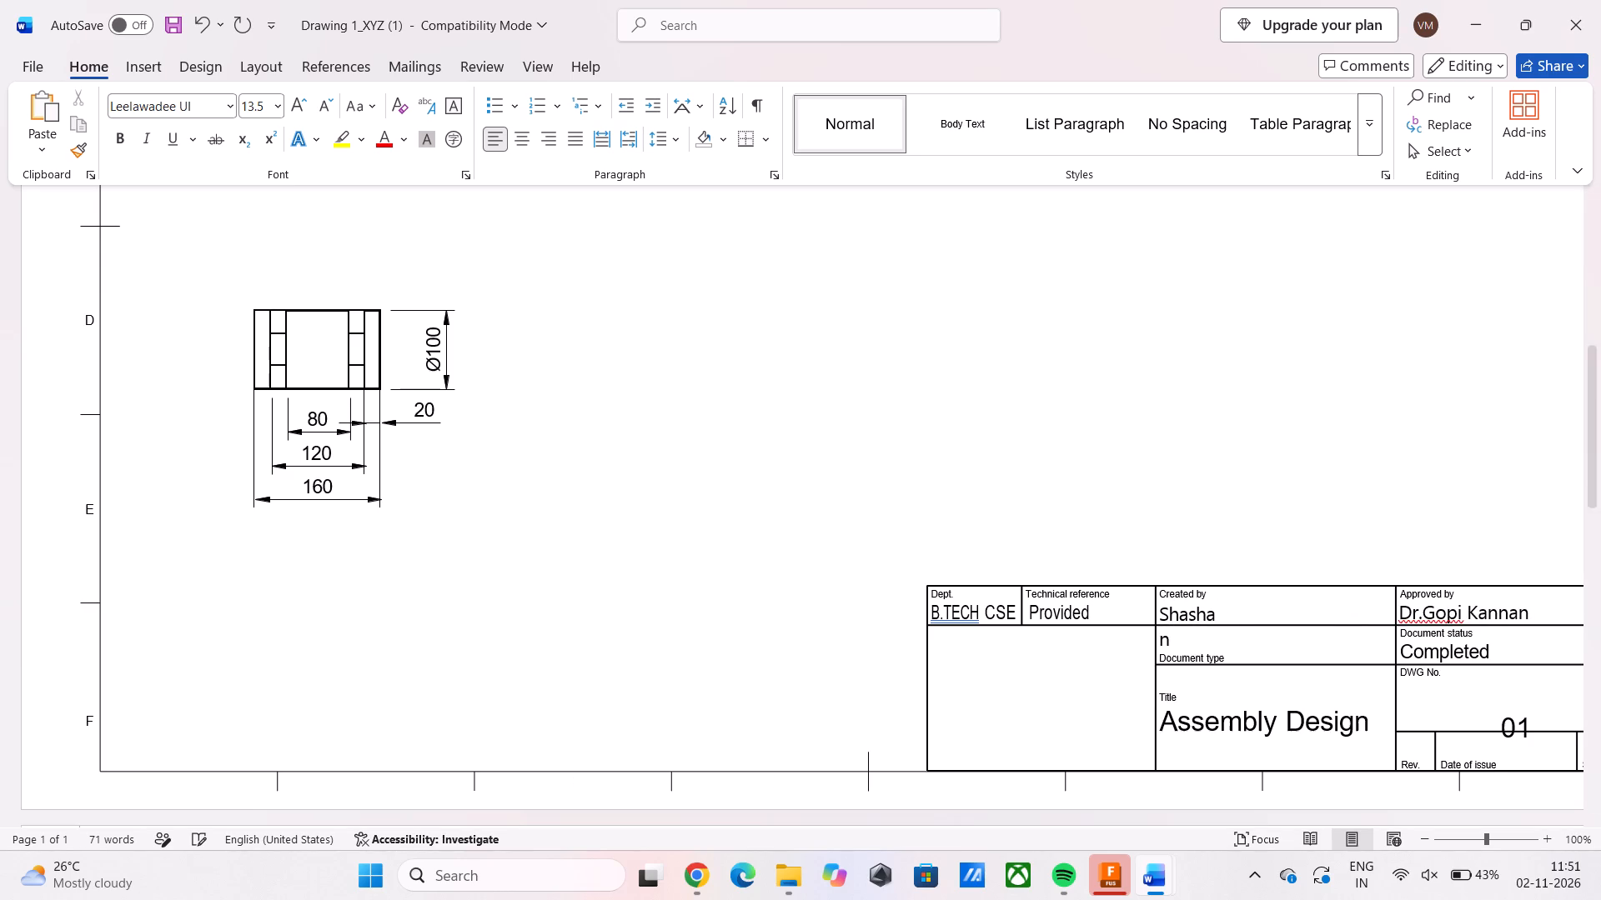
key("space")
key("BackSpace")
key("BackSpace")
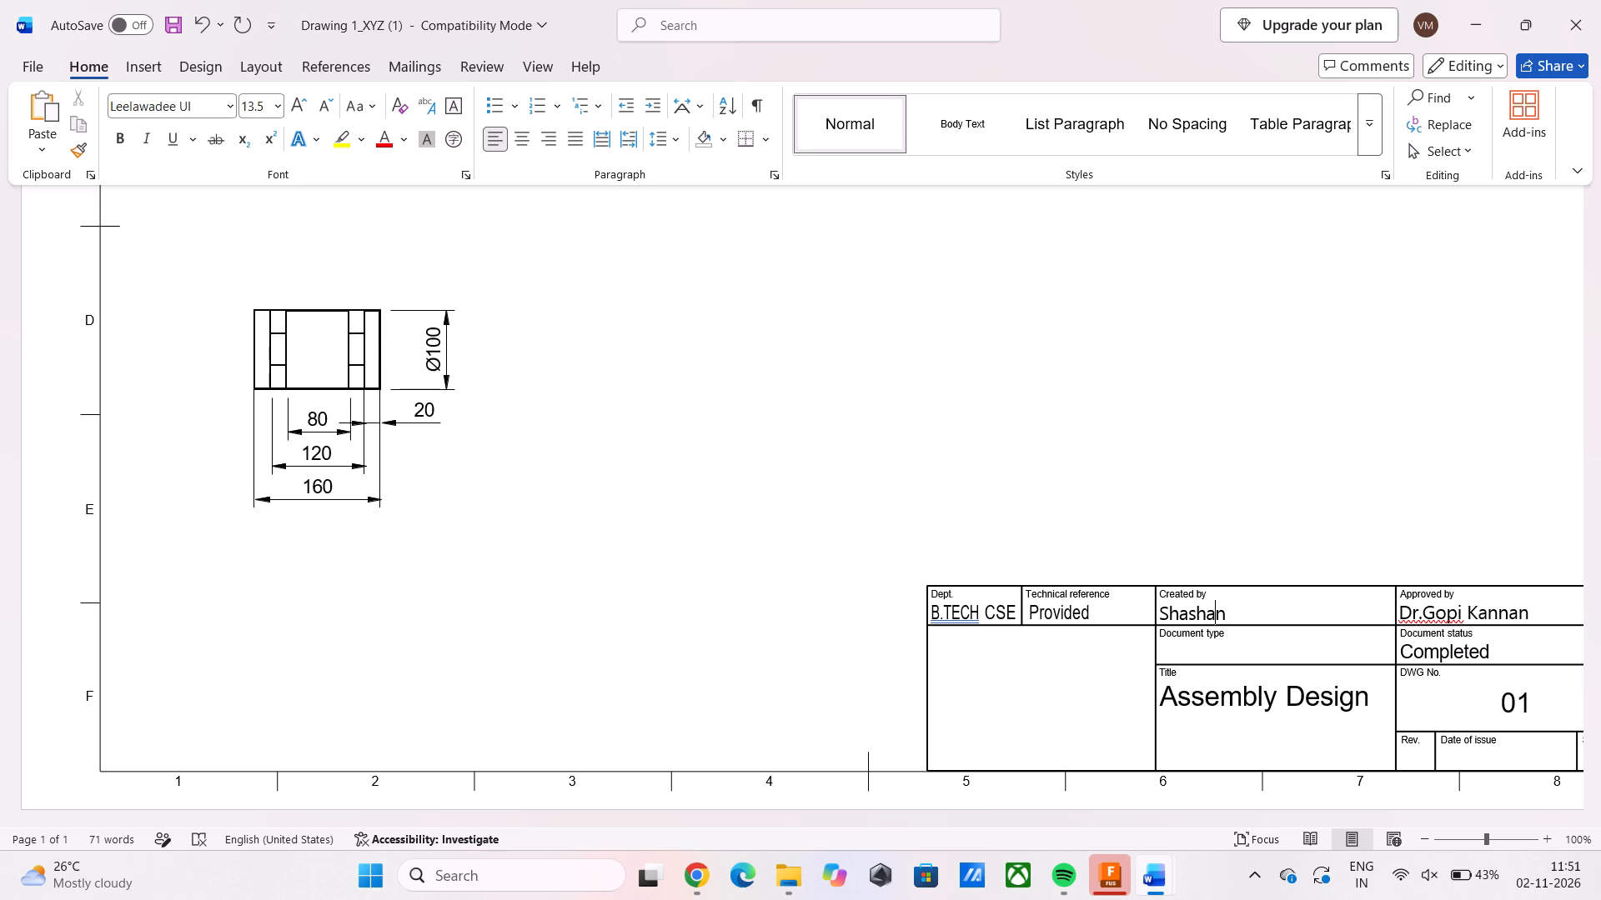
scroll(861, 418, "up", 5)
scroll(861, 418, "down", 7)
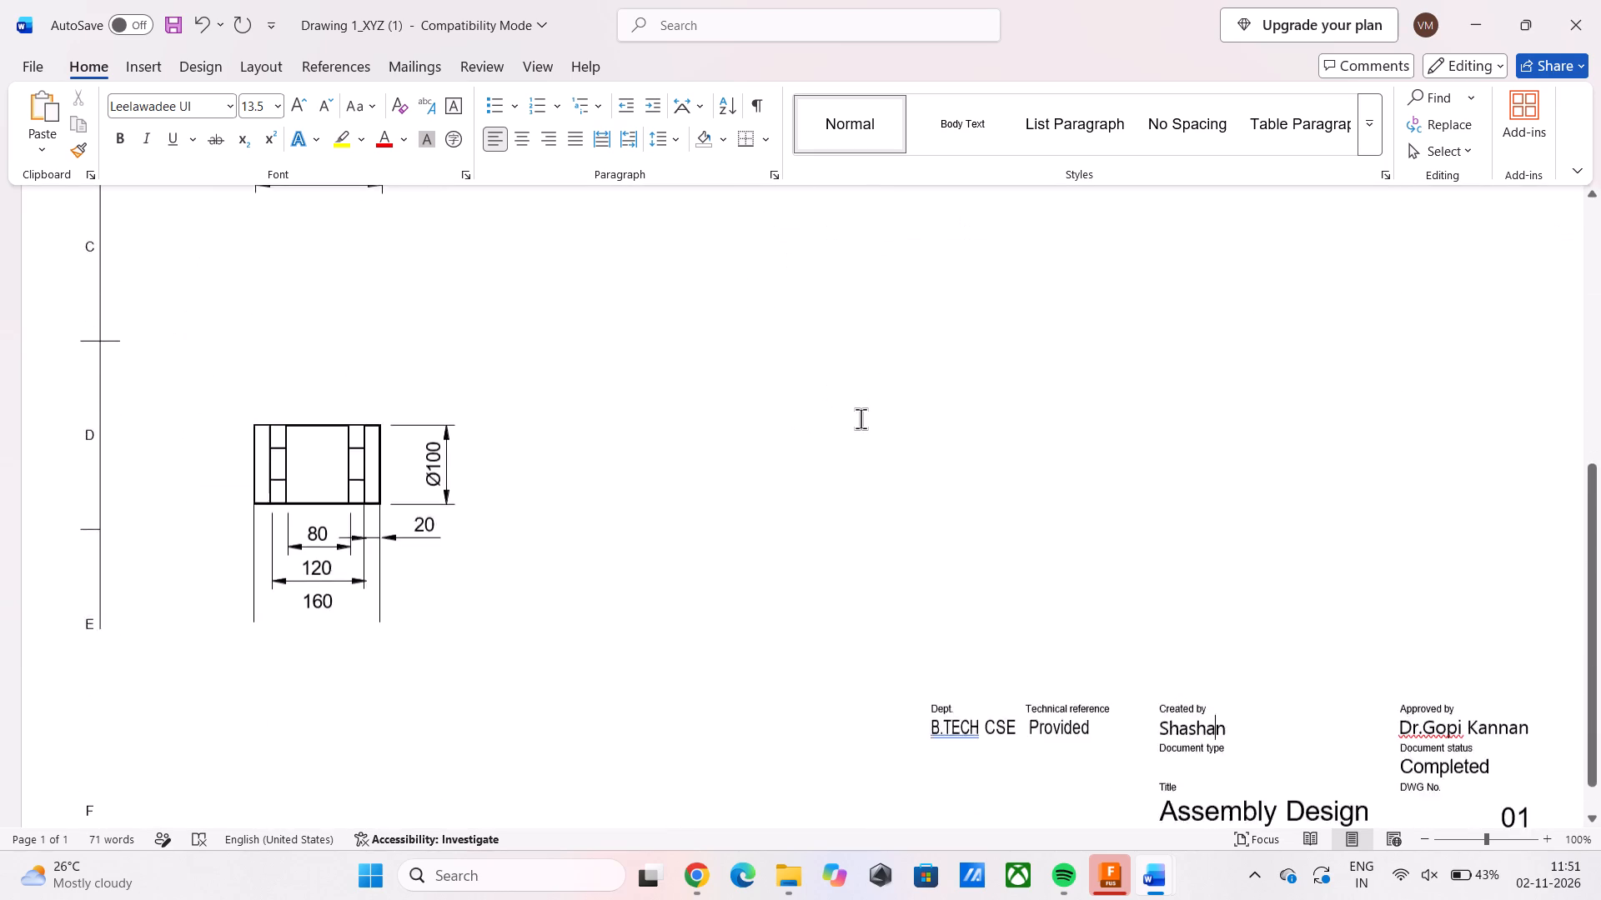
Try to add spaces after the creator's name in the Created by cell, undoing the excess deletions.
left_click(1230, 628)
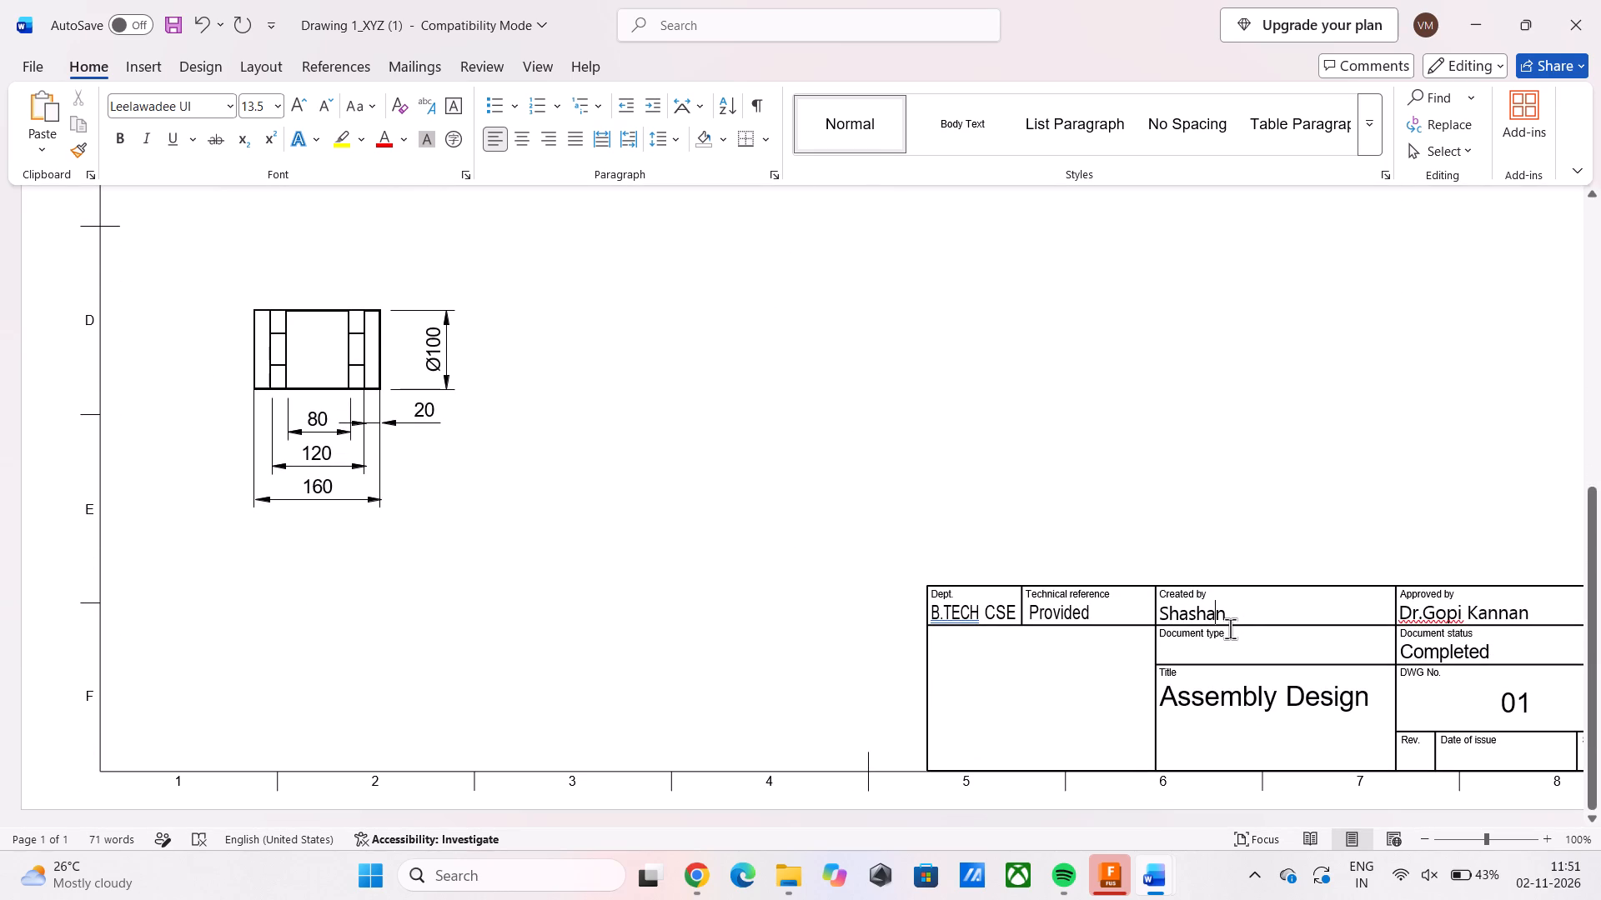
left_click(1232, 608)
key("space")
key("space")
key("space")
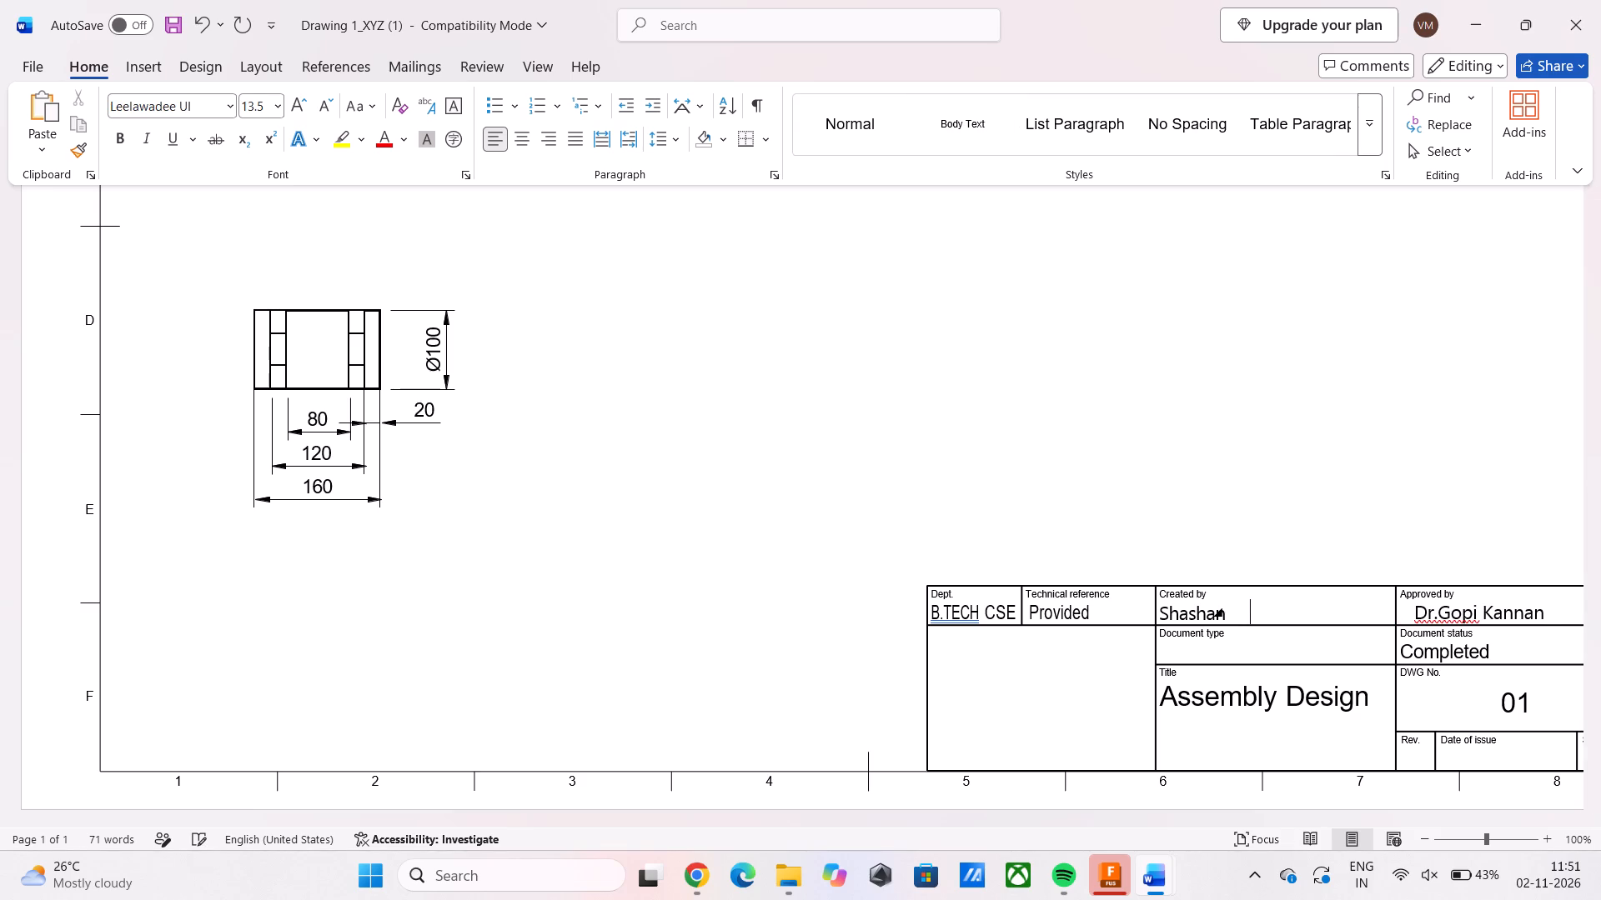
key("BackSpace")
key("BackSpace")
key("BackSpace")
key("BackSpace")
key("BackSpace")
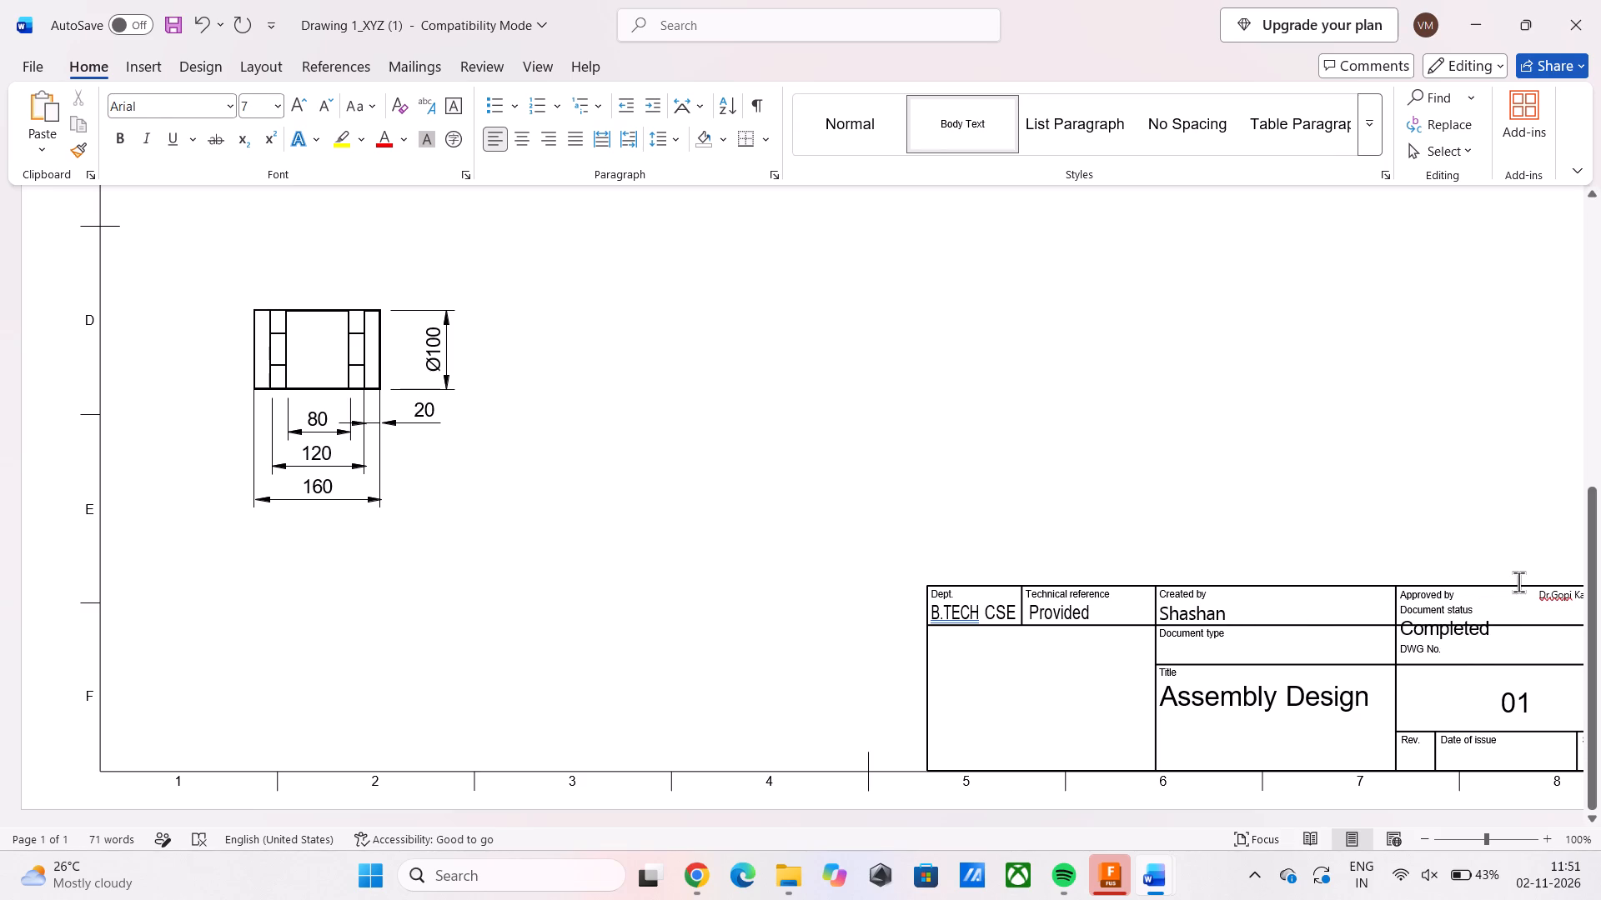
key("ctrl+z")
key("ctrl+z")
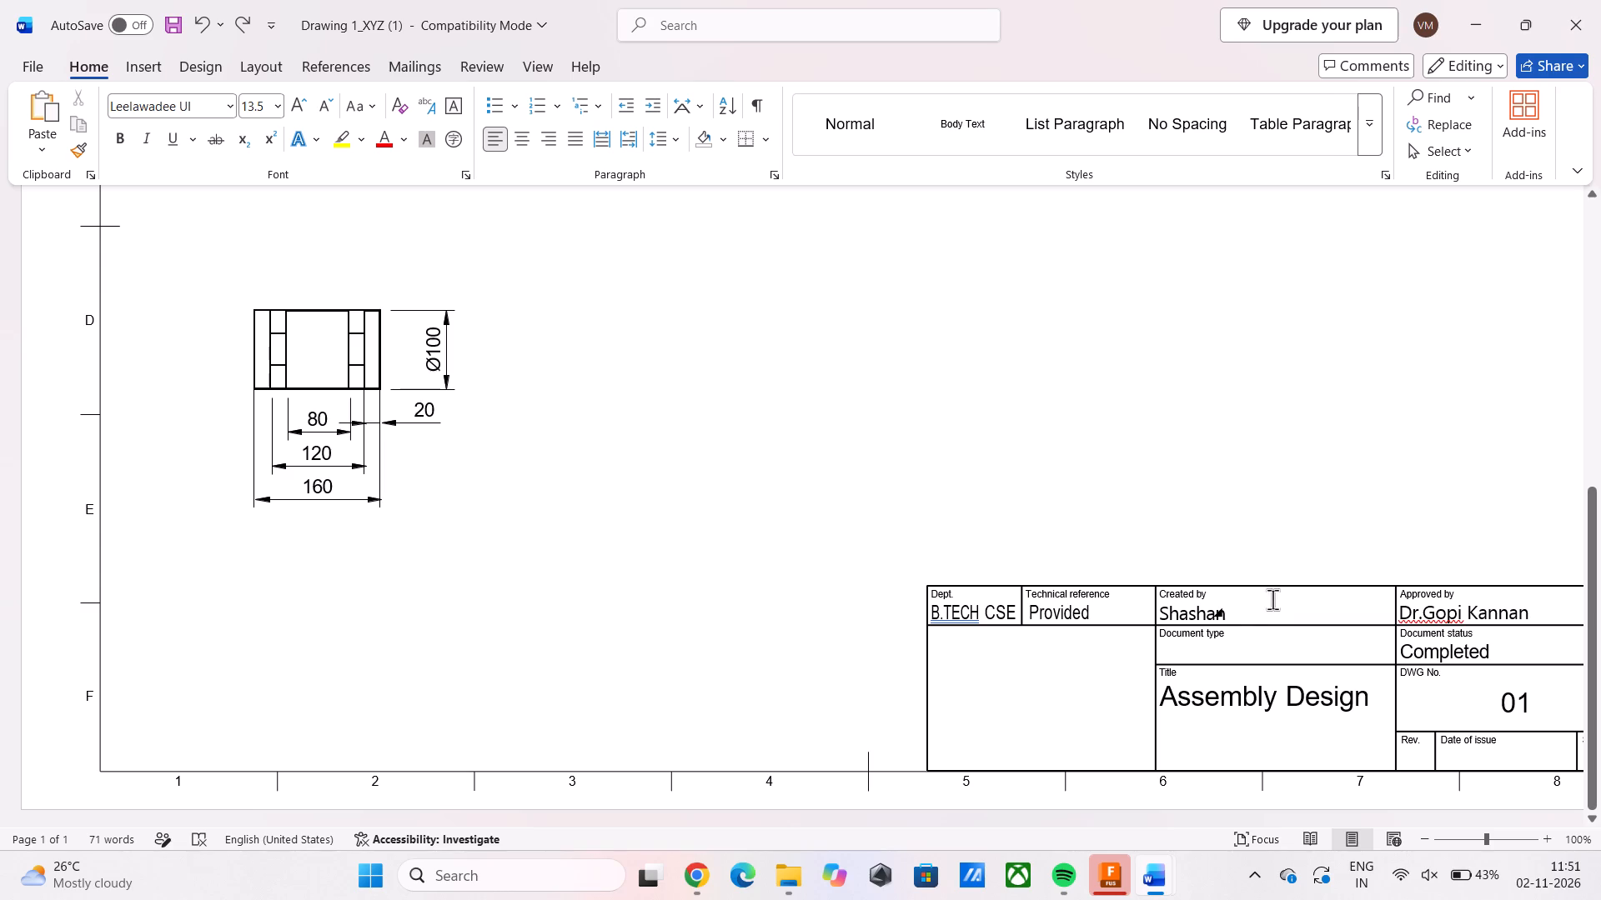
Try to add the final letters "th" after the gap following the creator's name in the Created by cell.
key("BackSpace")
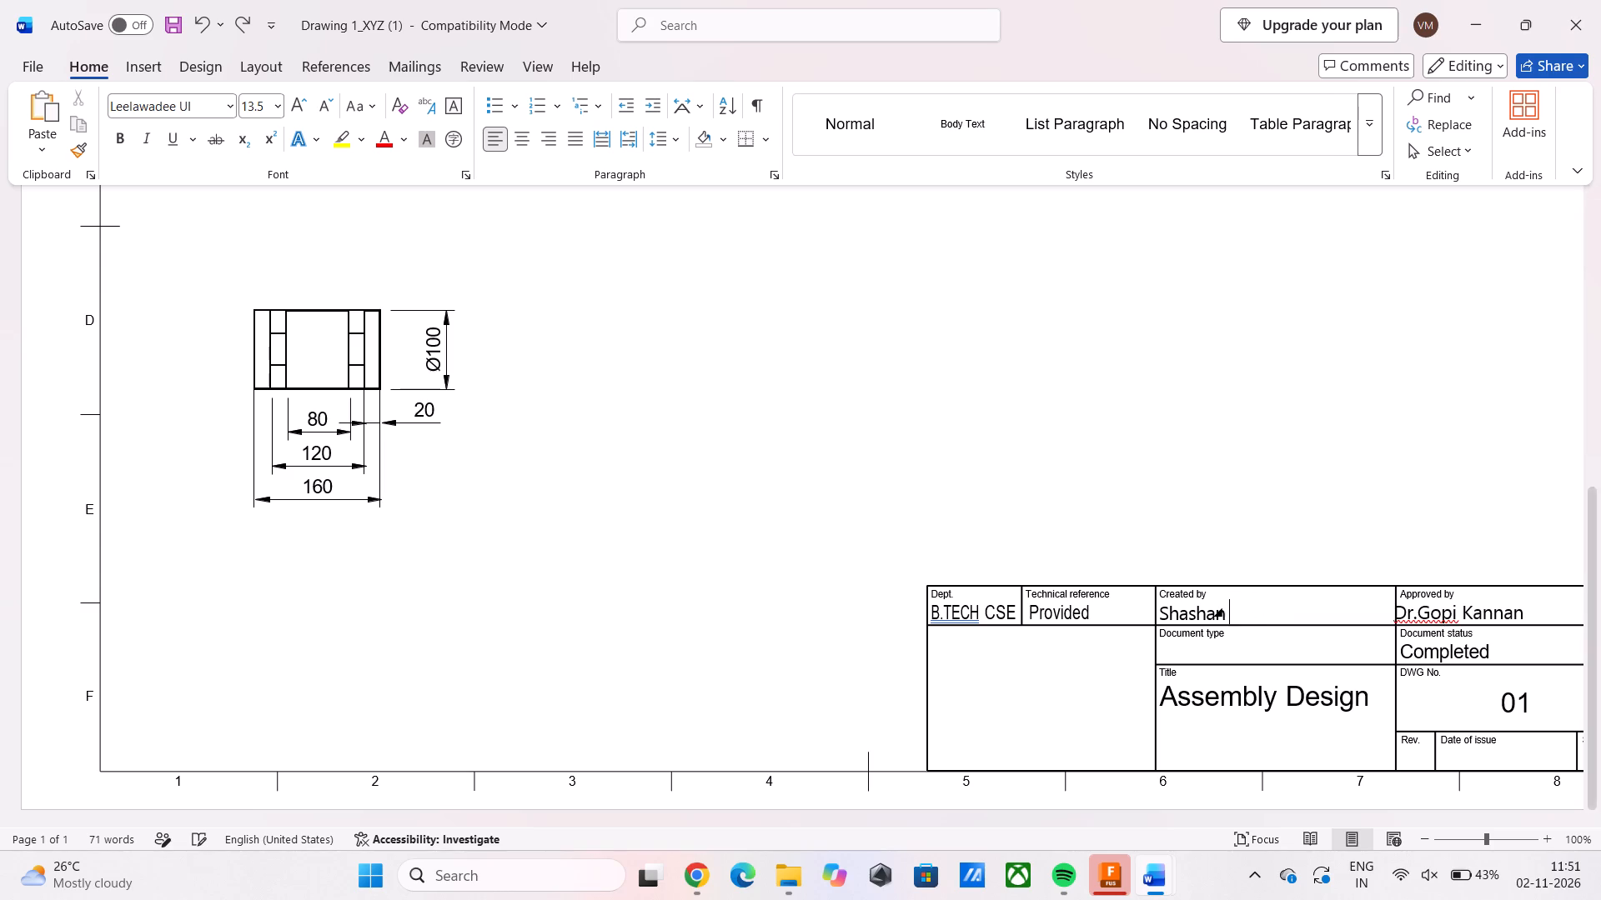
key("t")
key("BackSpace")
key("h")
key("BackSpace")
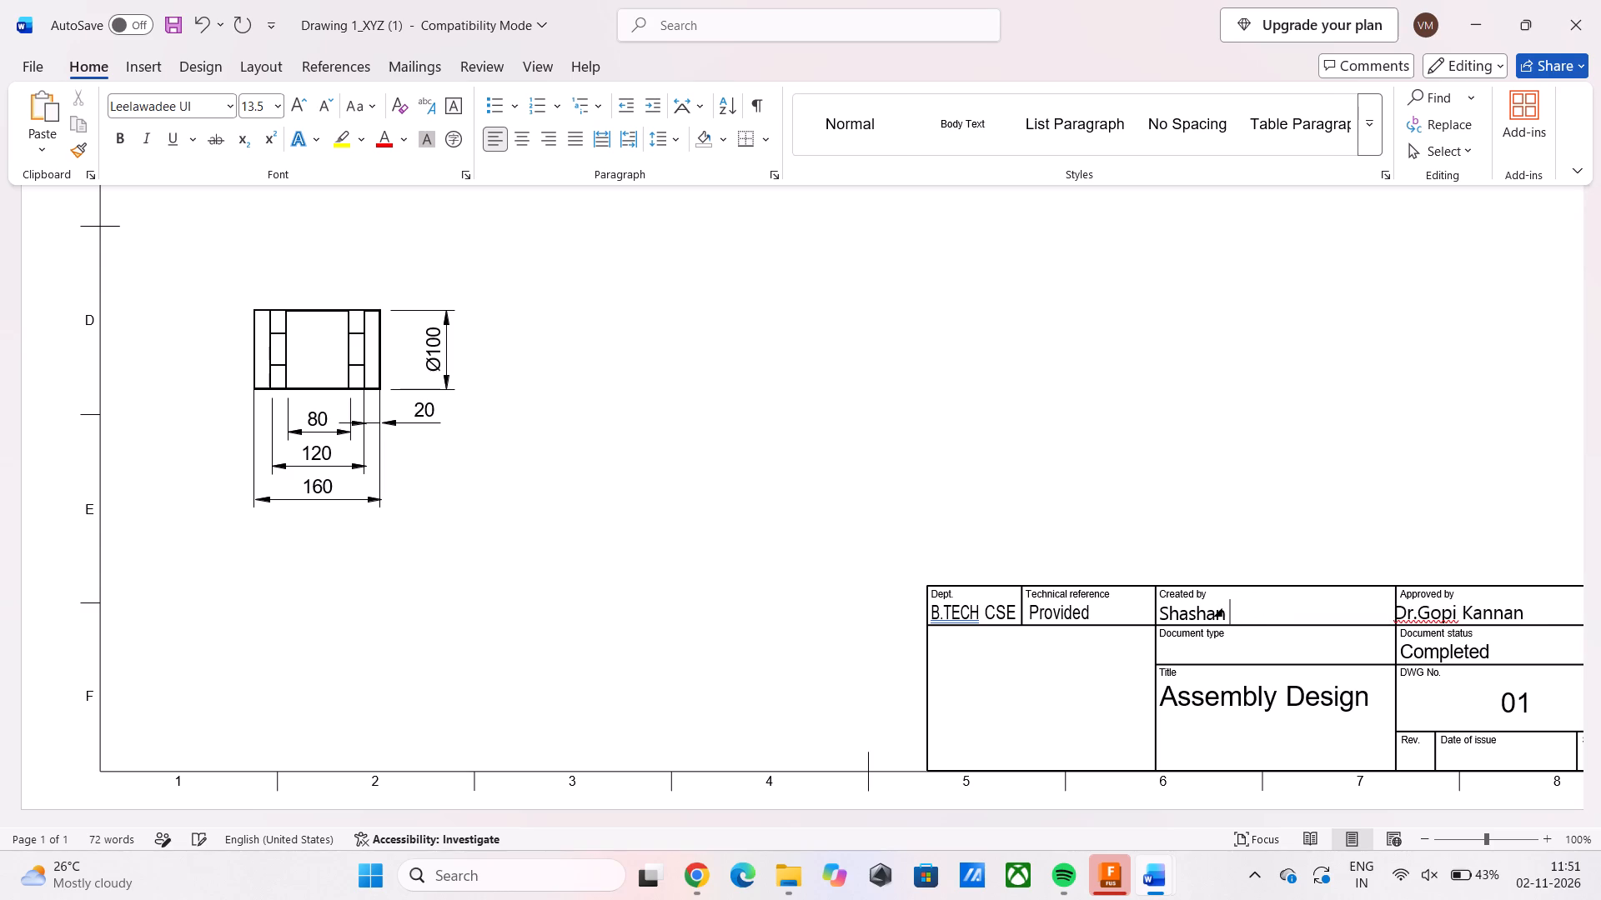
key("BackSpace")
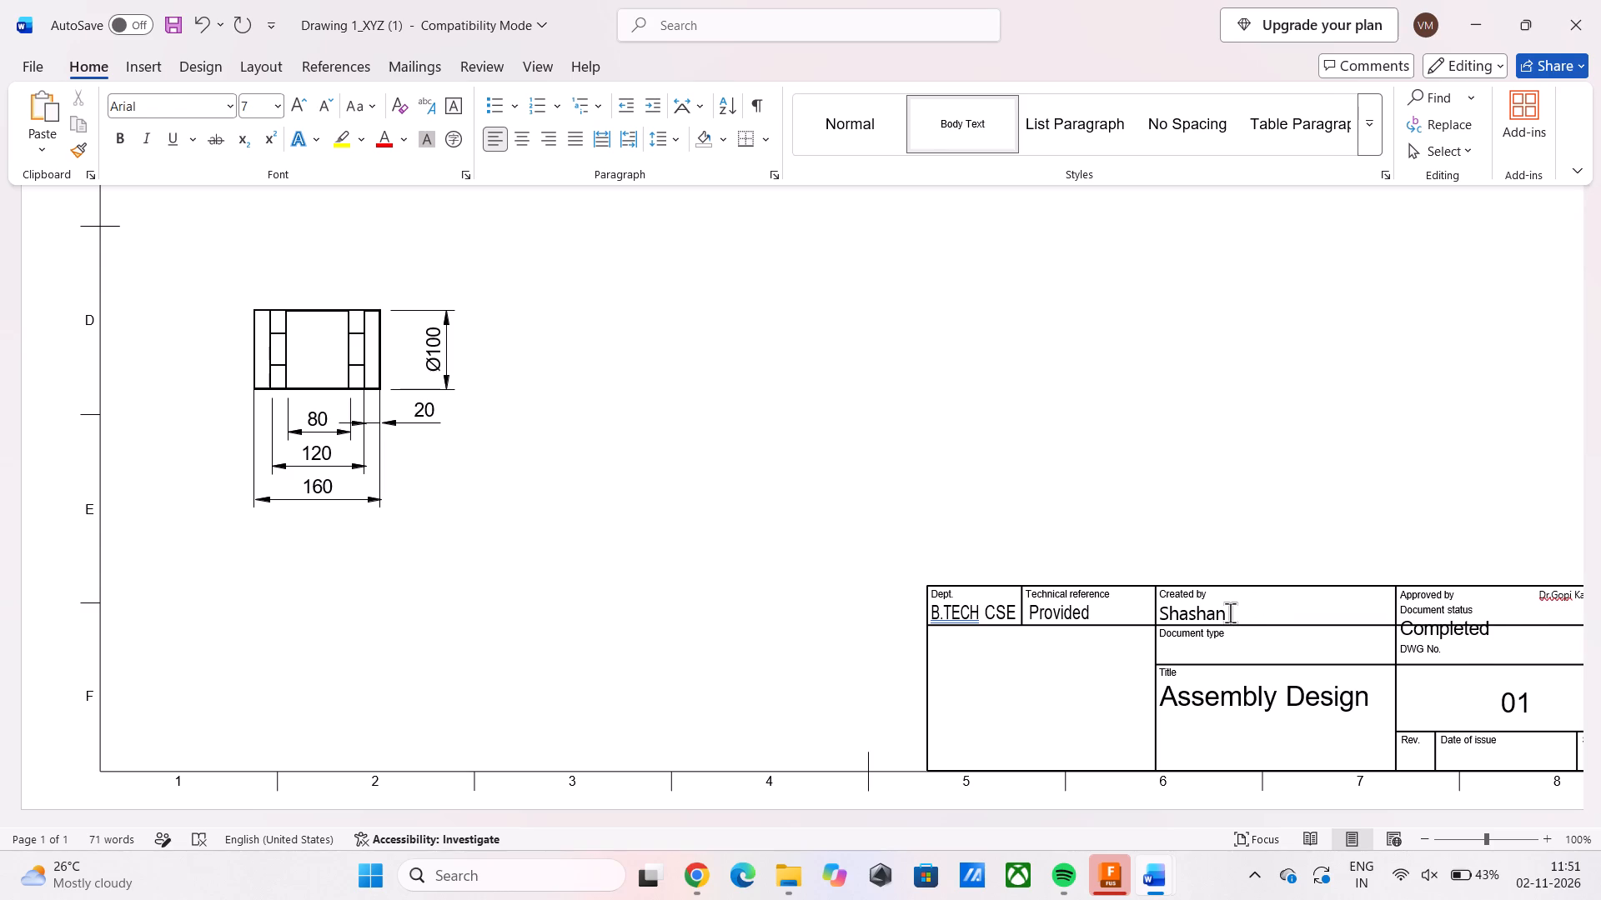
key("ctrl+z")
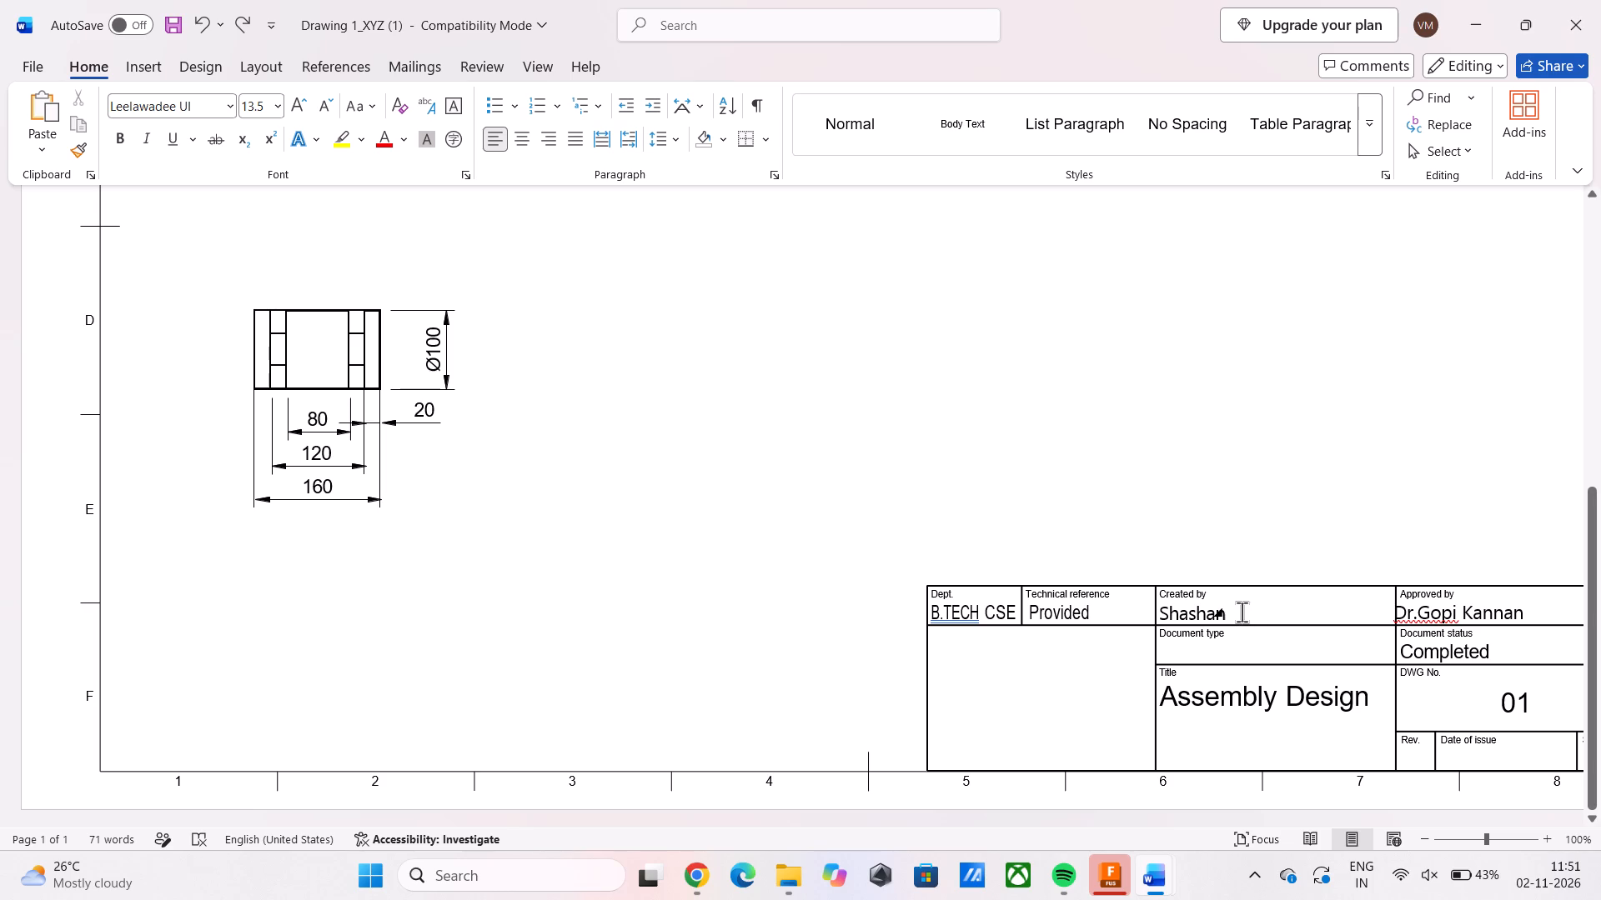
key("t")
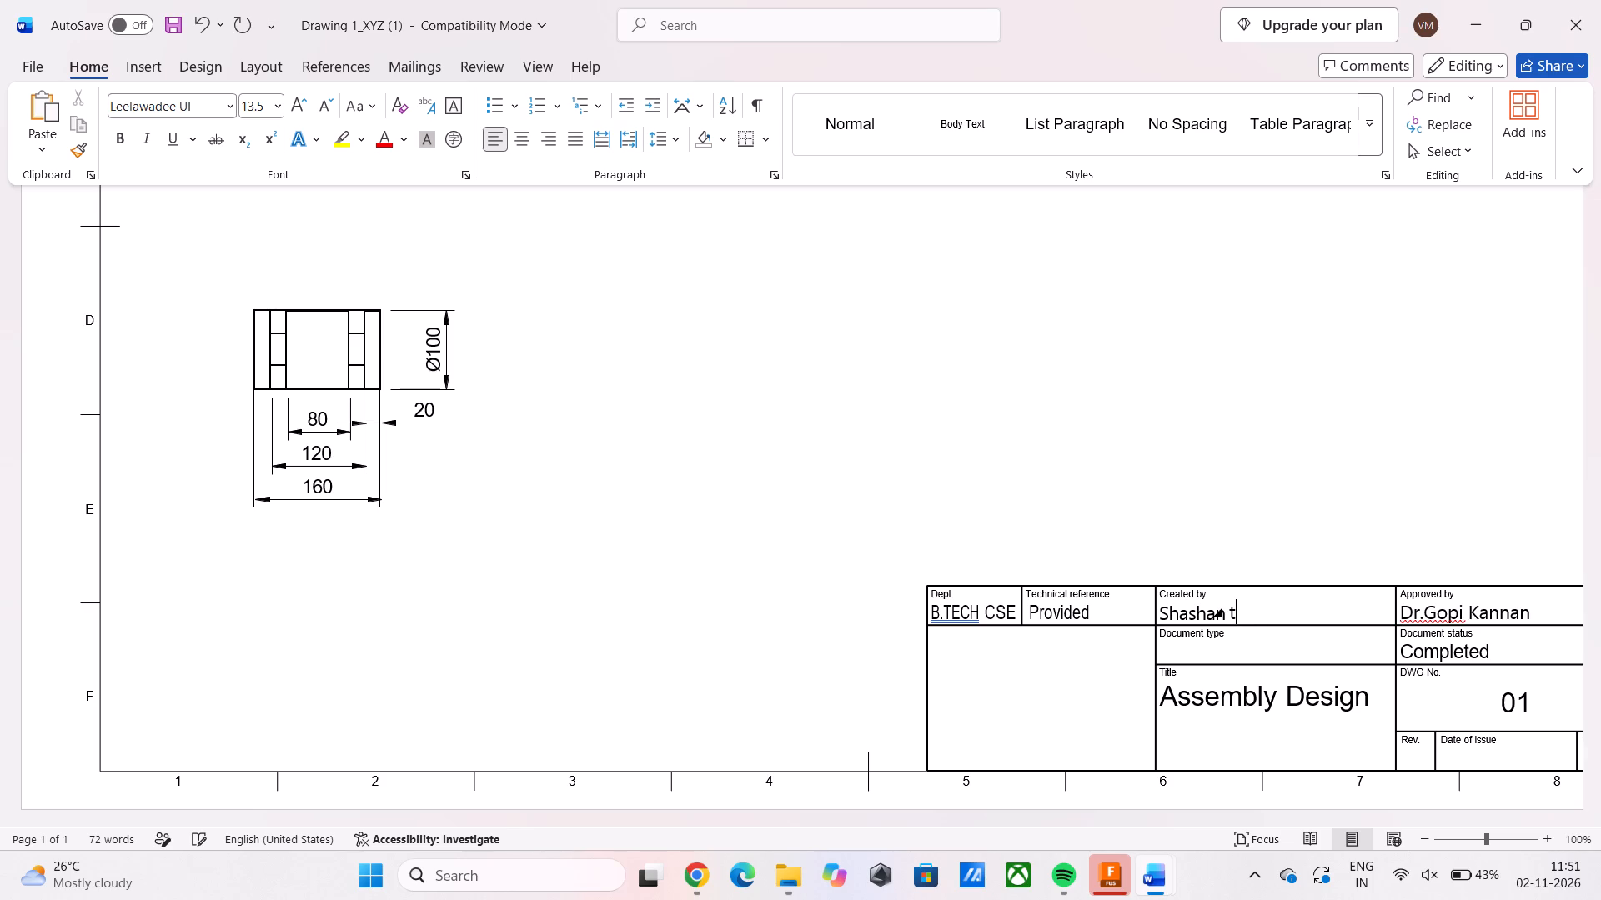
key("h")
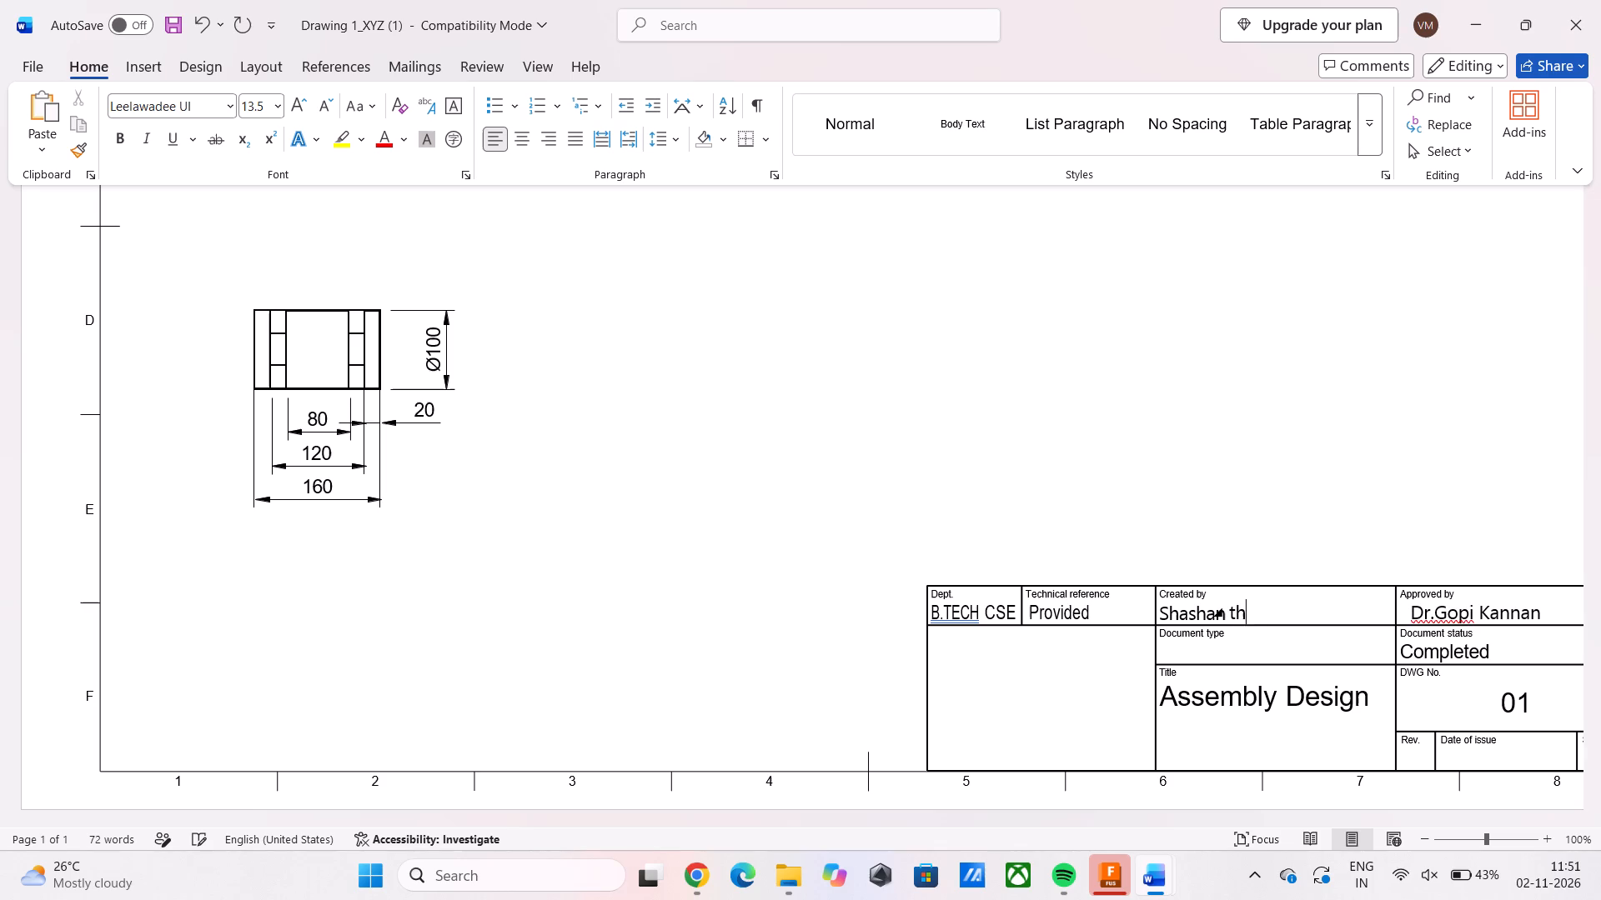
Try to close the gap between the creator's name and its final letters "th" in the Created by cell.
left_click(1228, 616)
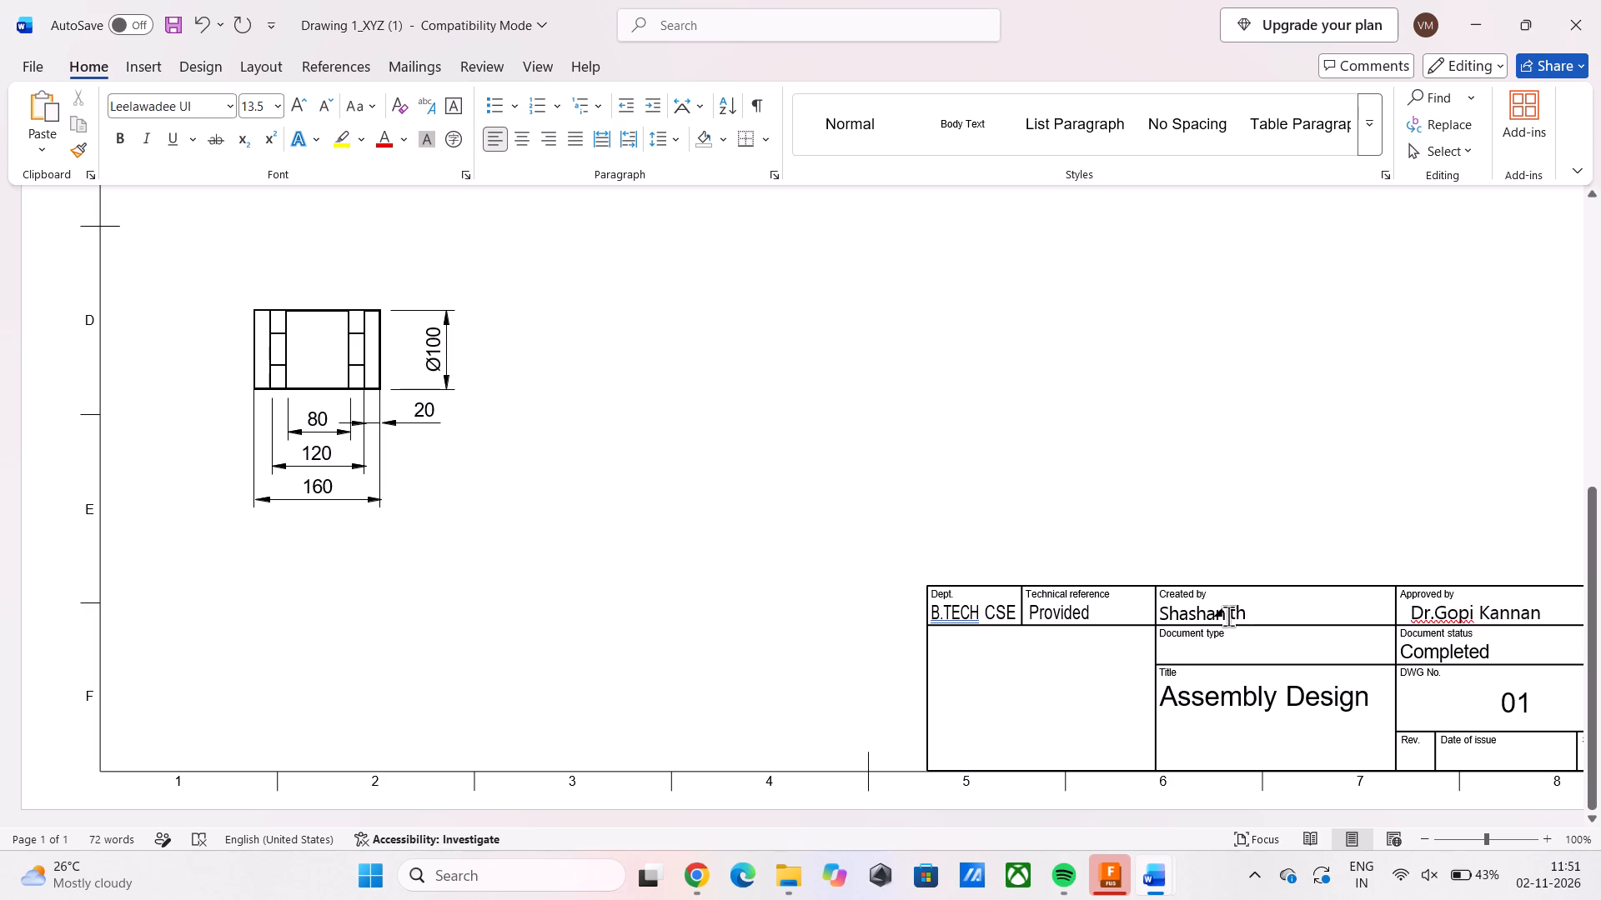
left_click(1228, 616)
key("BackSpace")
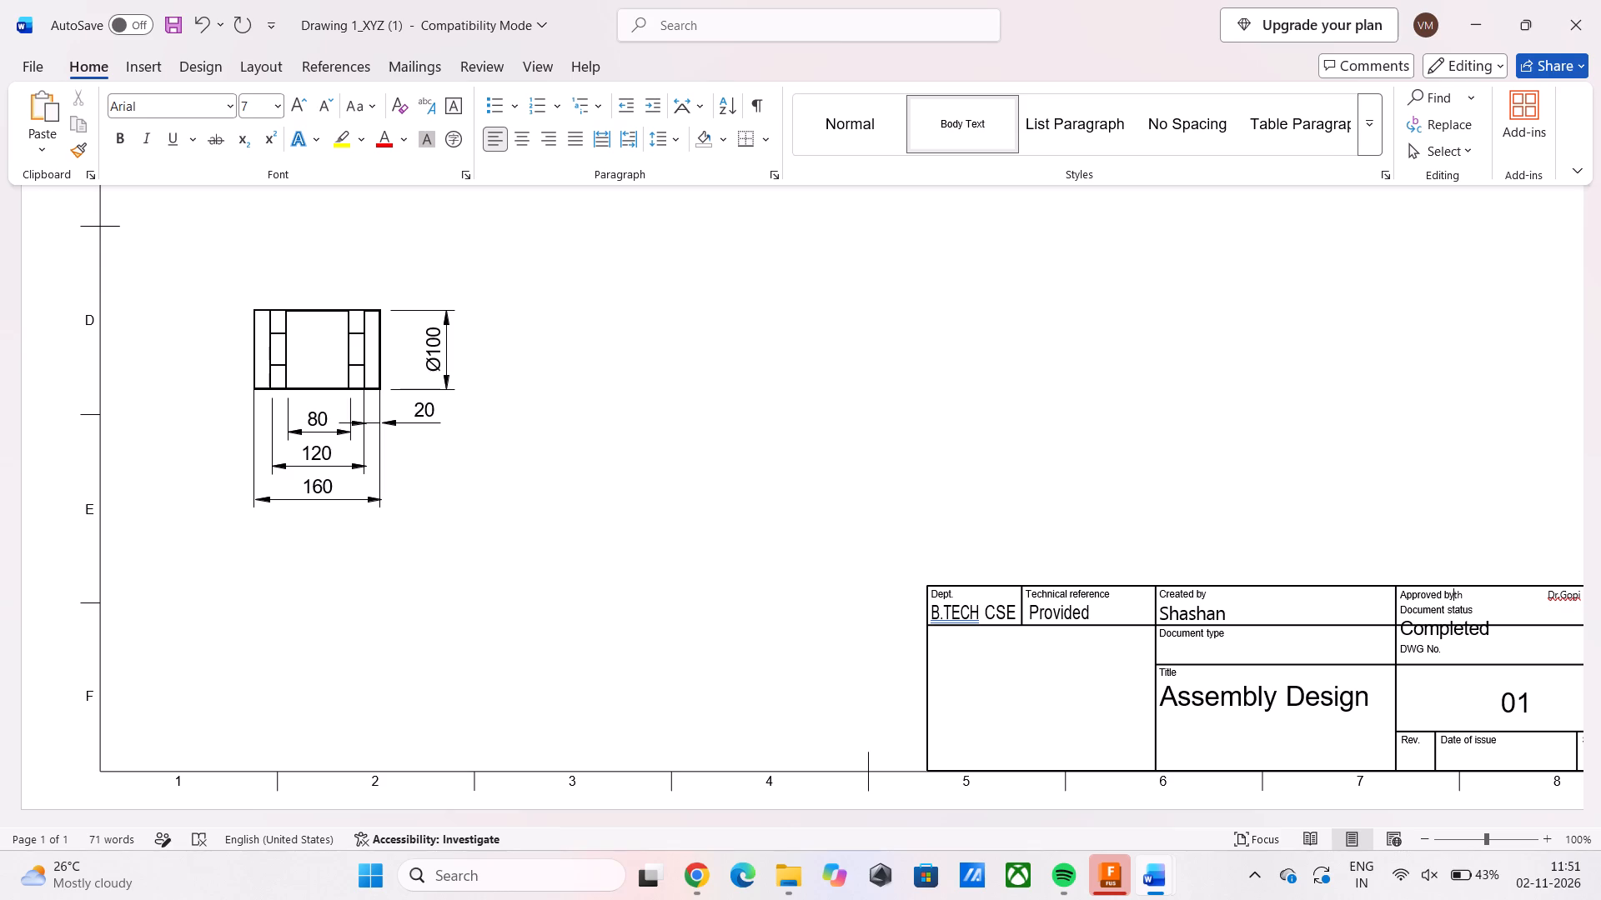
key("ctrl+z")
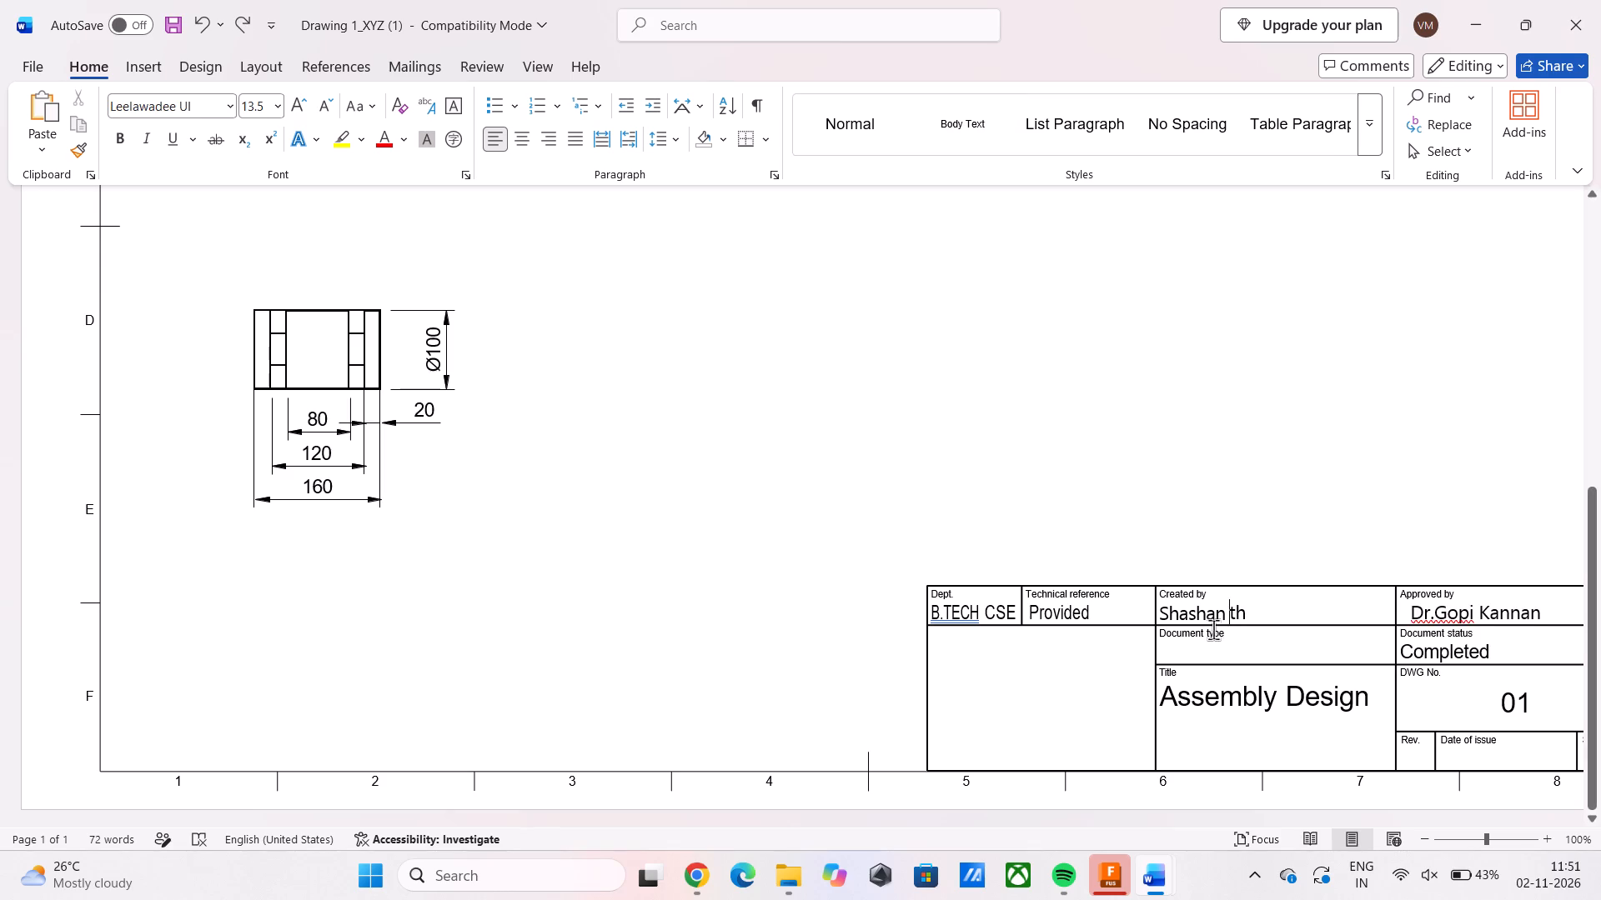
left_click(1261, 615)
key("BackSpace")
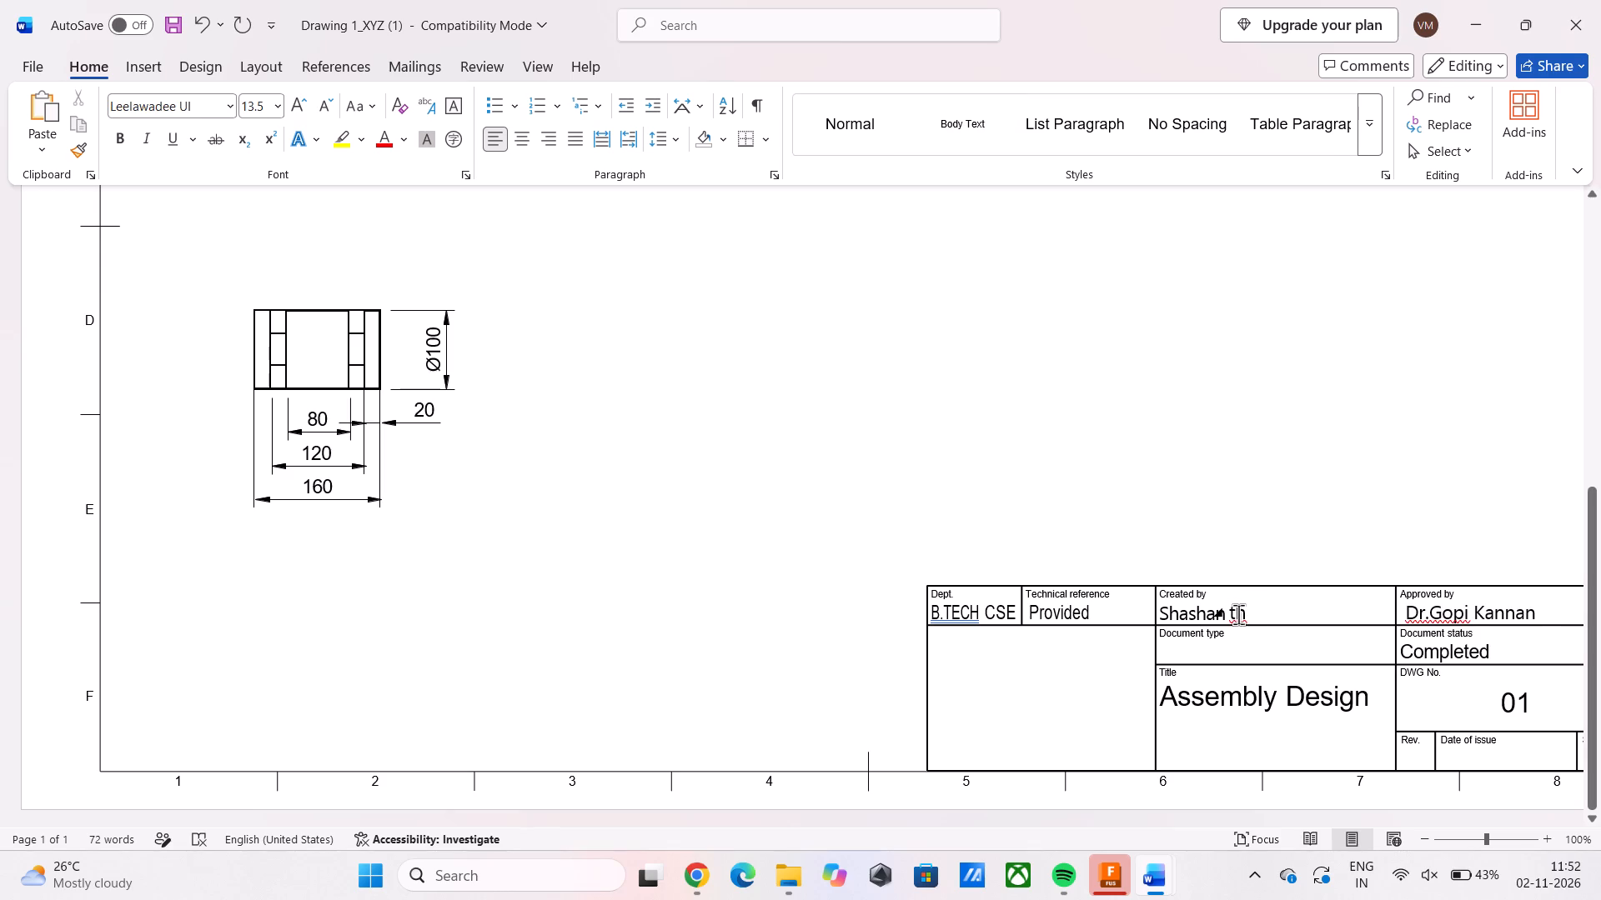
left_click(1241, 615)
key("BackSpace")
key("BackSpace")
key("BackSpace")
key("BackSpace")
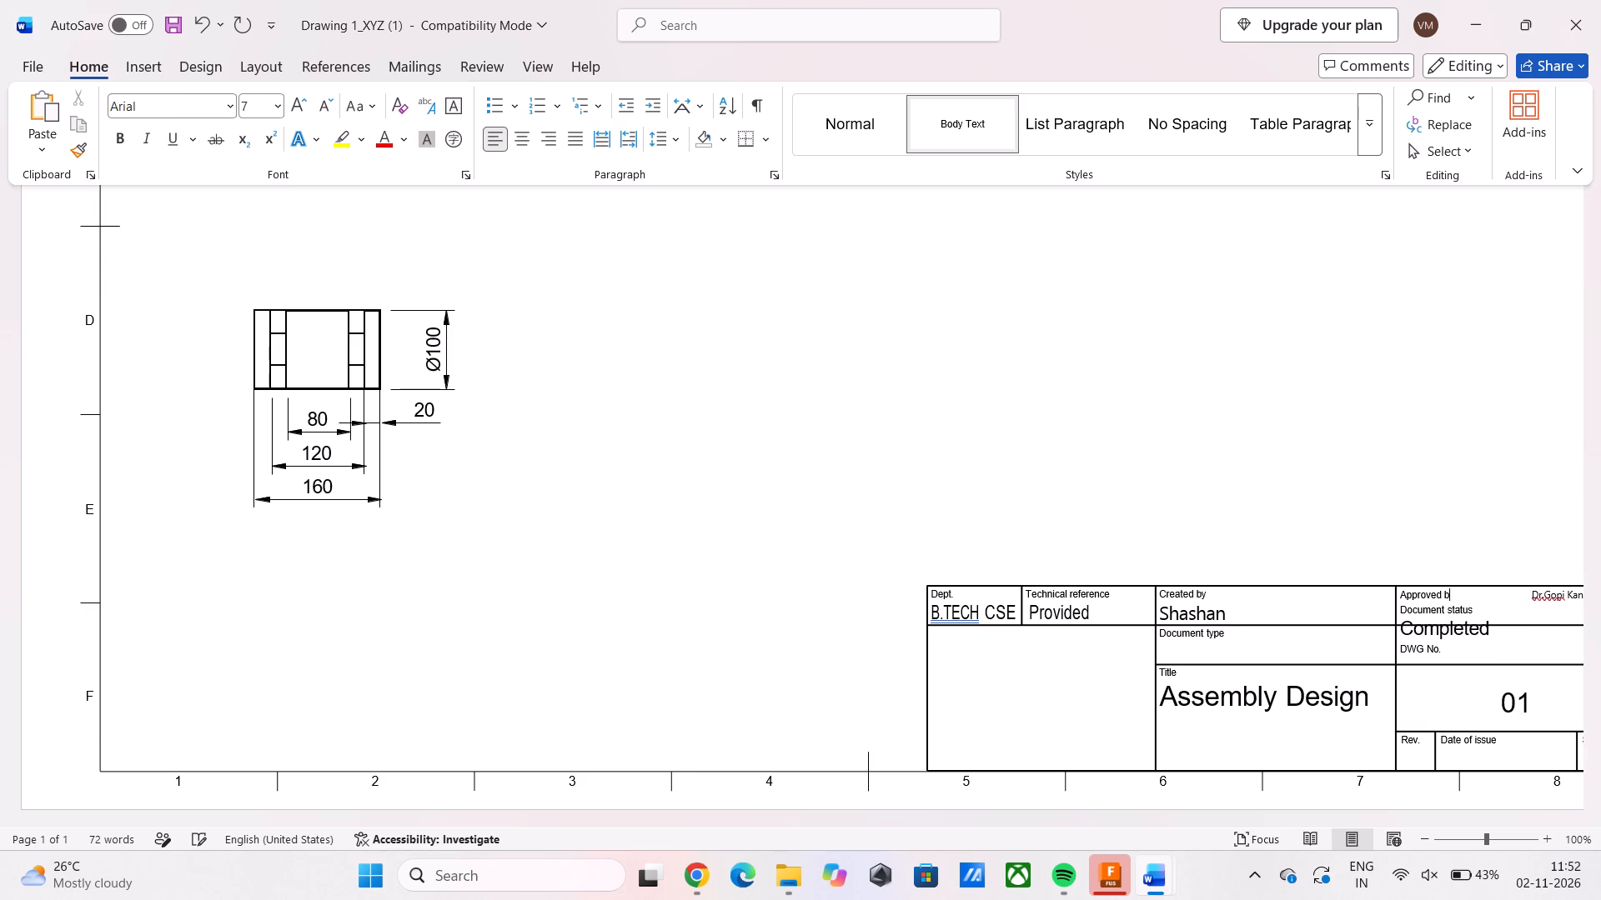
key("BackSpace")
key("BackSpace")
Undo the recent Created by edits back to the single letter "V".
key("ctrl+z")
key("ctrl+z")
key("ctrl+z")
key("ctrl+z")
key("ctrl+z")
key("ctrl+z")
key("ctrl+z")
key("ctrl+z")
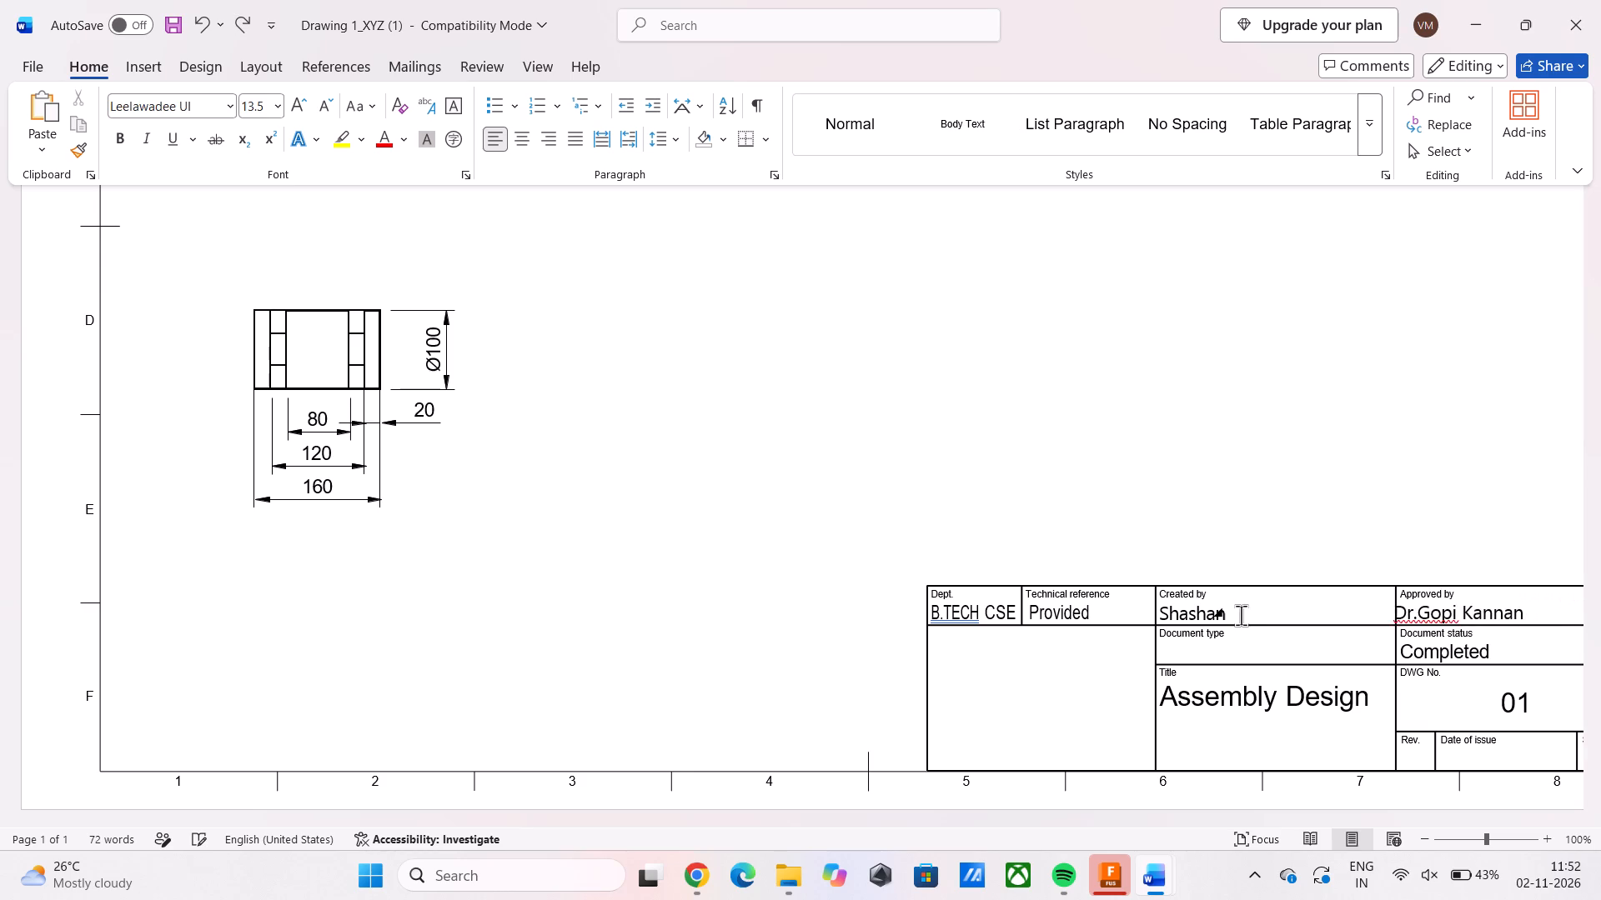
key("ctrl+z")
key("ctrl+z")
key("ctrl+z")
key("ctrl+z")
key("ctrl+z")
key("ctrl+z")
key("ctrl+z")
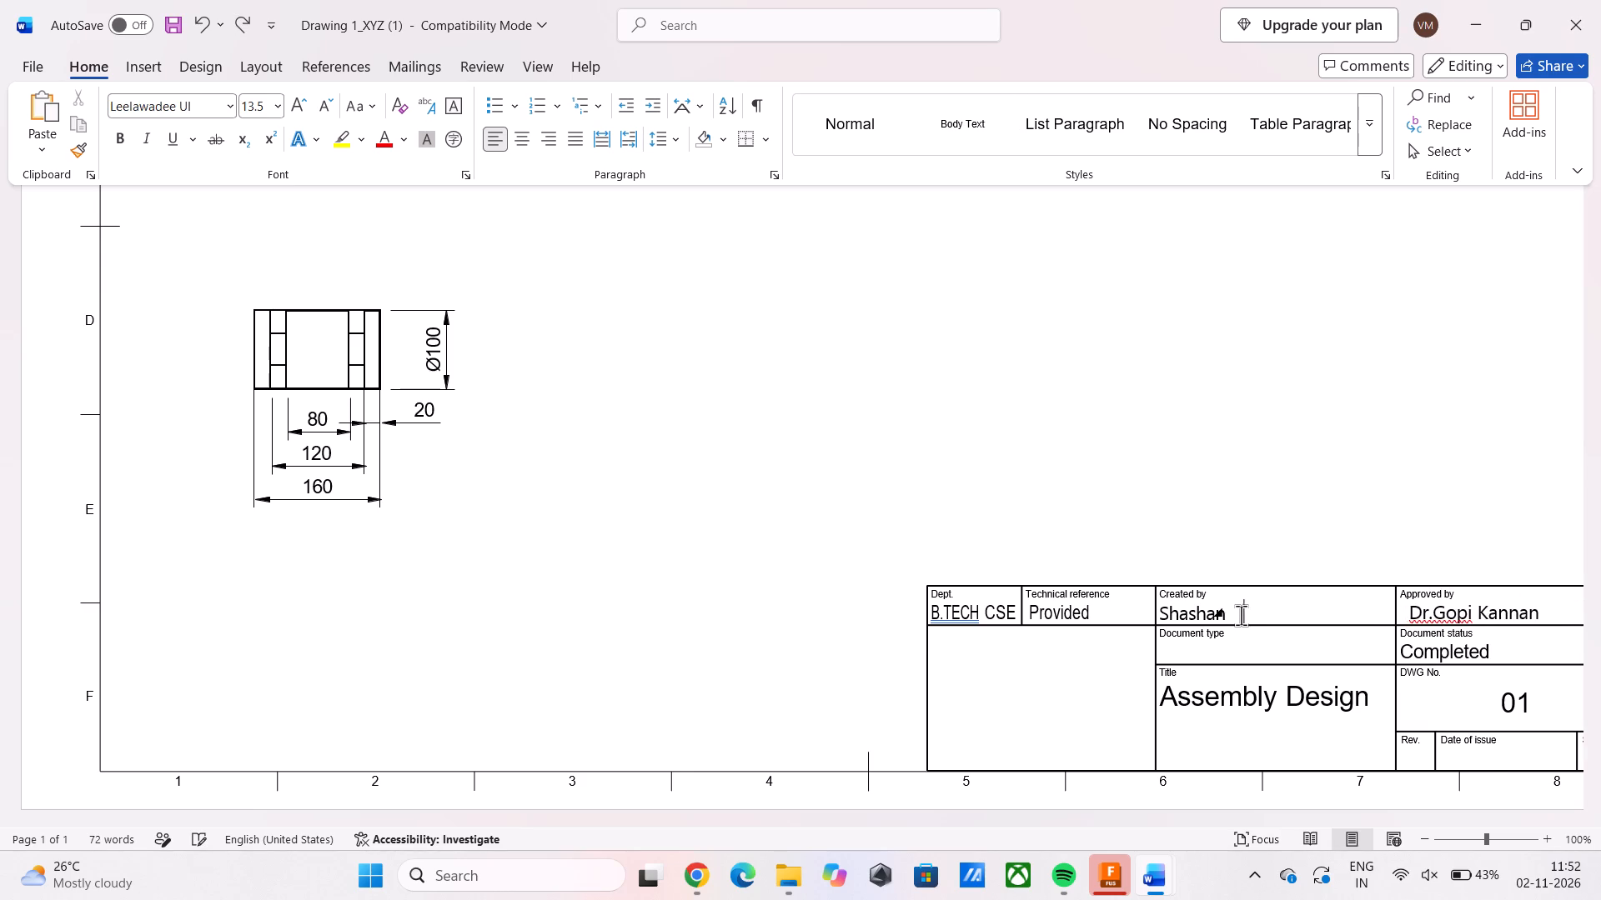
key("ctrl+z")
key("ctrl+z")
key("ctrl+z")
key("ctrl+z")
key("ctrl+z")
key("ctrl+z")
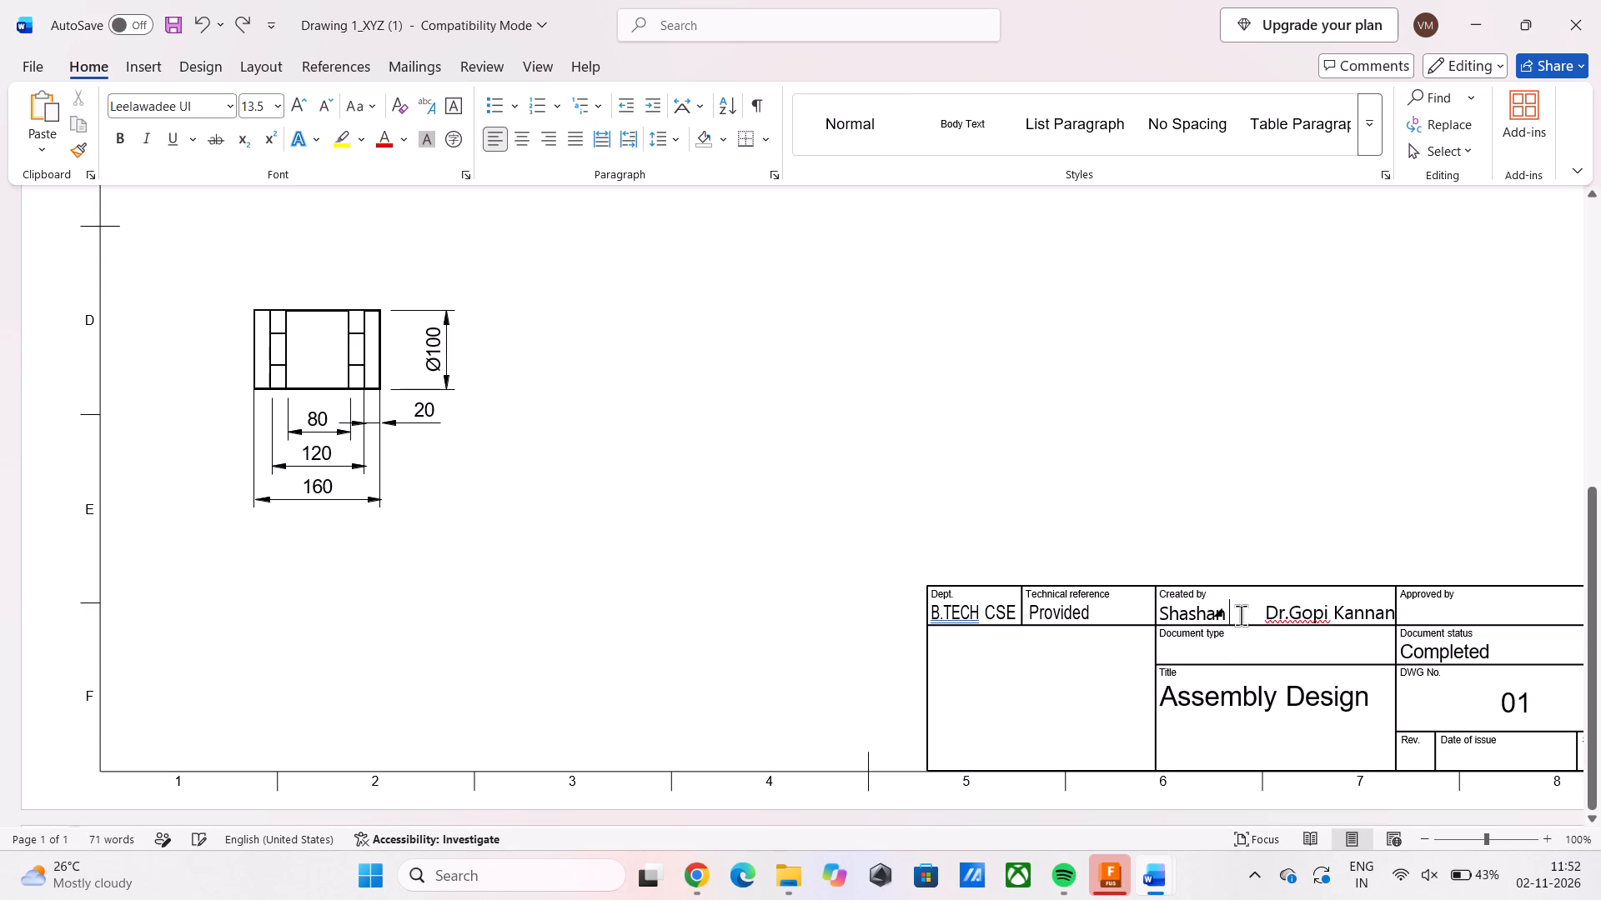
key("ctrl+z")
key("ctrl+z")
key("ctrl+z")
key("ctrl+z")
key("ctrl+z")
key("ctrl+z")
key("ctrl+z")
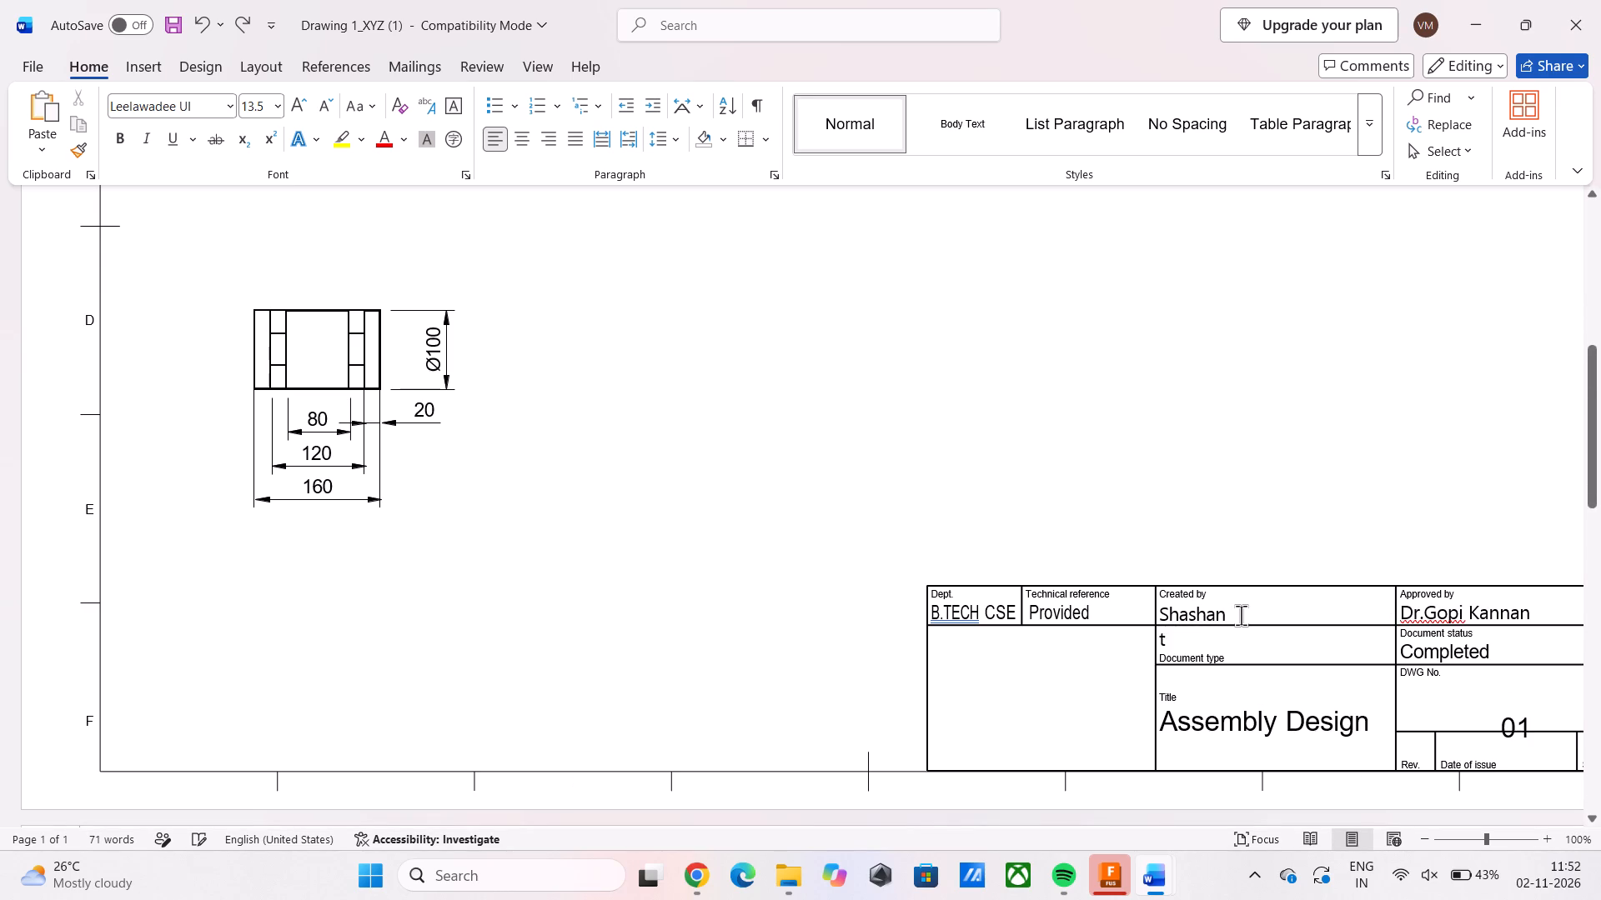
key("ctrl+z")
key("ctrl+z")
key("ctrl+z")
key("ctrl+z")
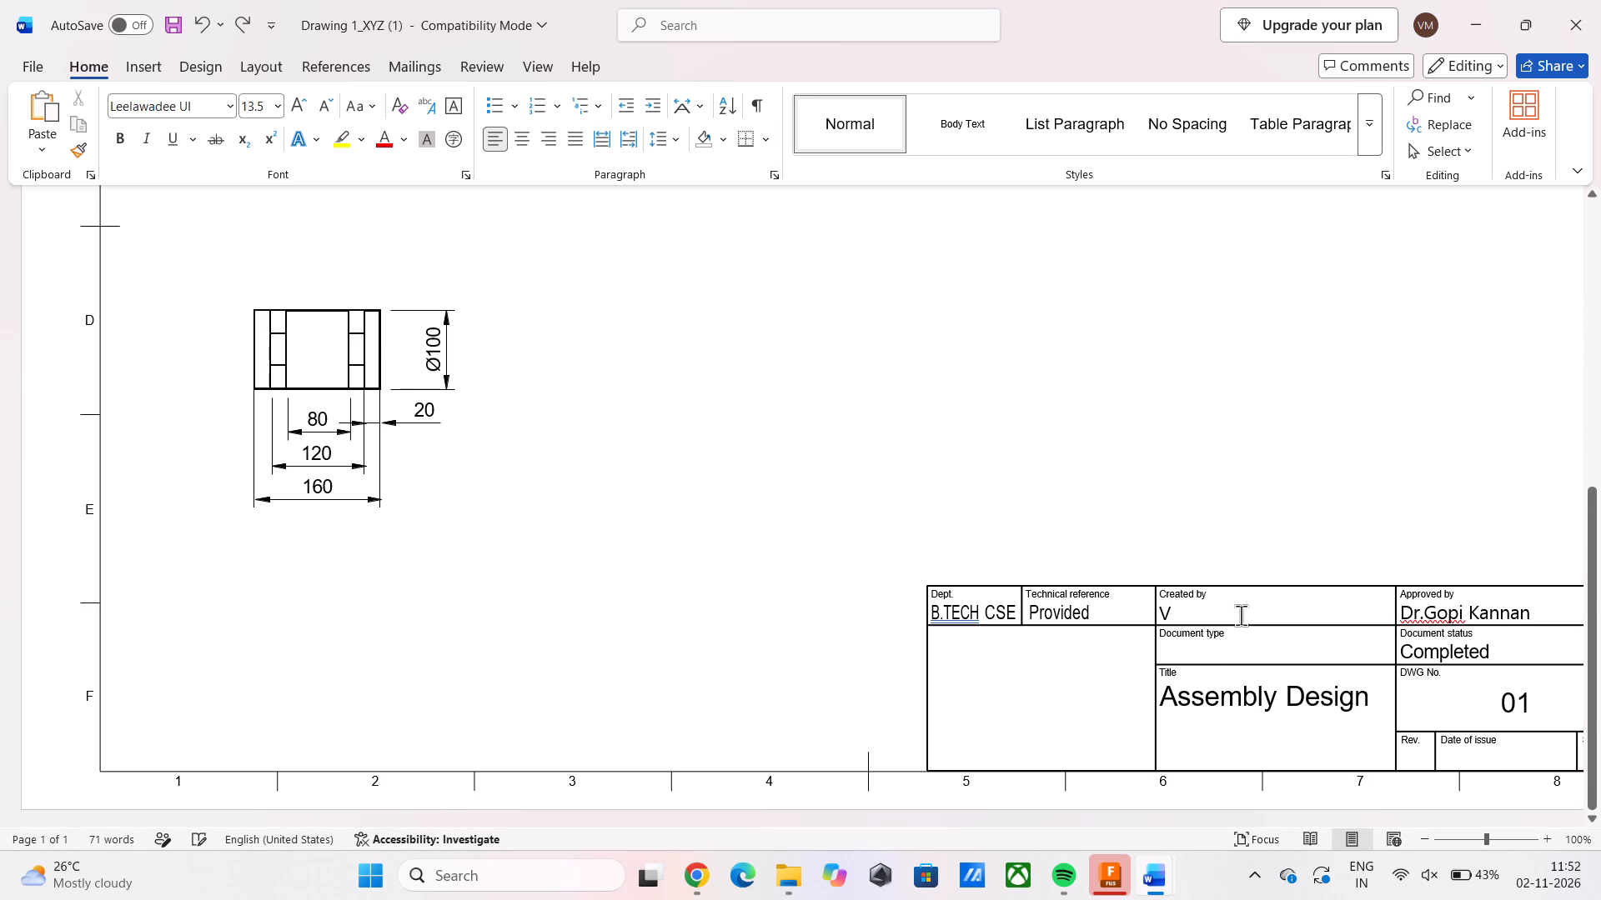
Replace the letter in the Created by cell with the creator's first name, without the final "th".
key("BackSpace")
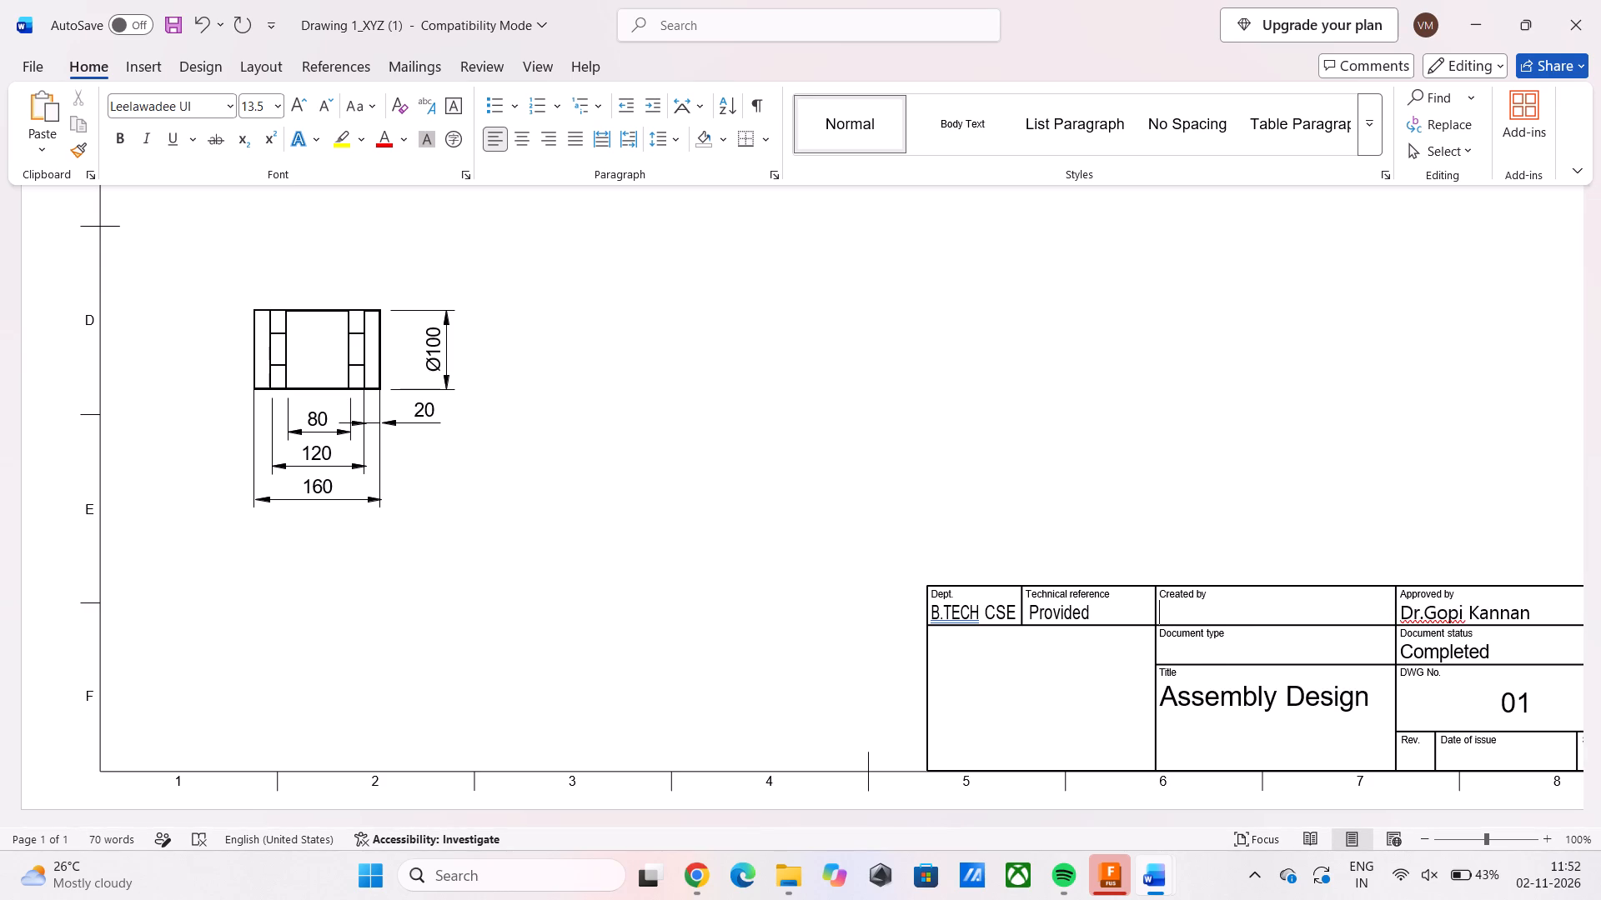
type("Shaa")
key("BackSpace")
type("shan")
key("t")
key("BackSpace")
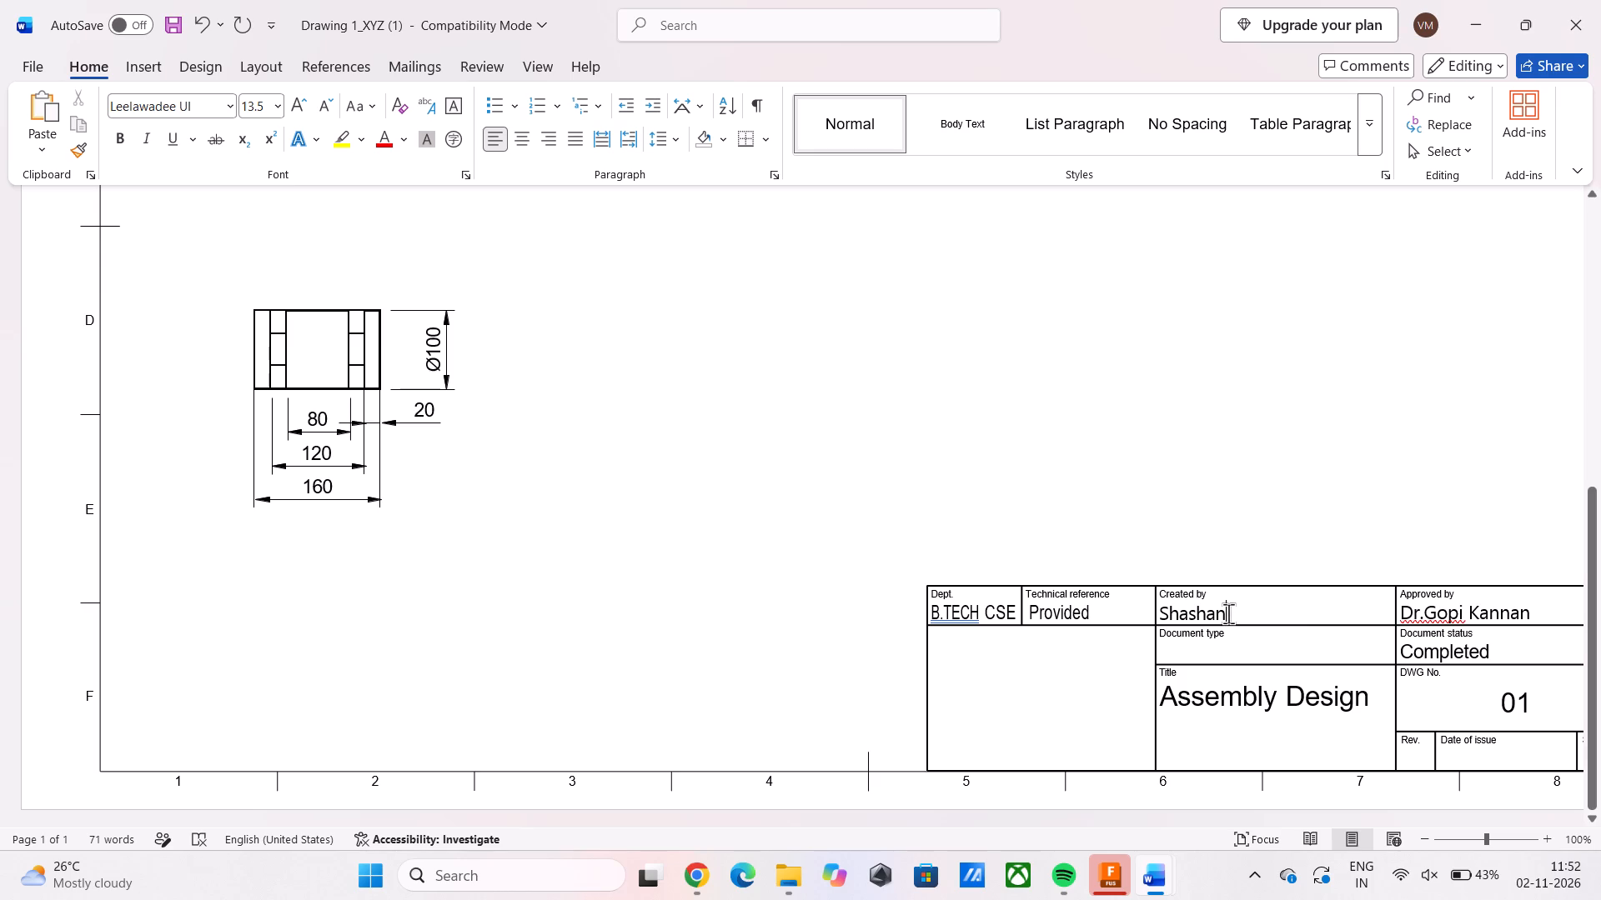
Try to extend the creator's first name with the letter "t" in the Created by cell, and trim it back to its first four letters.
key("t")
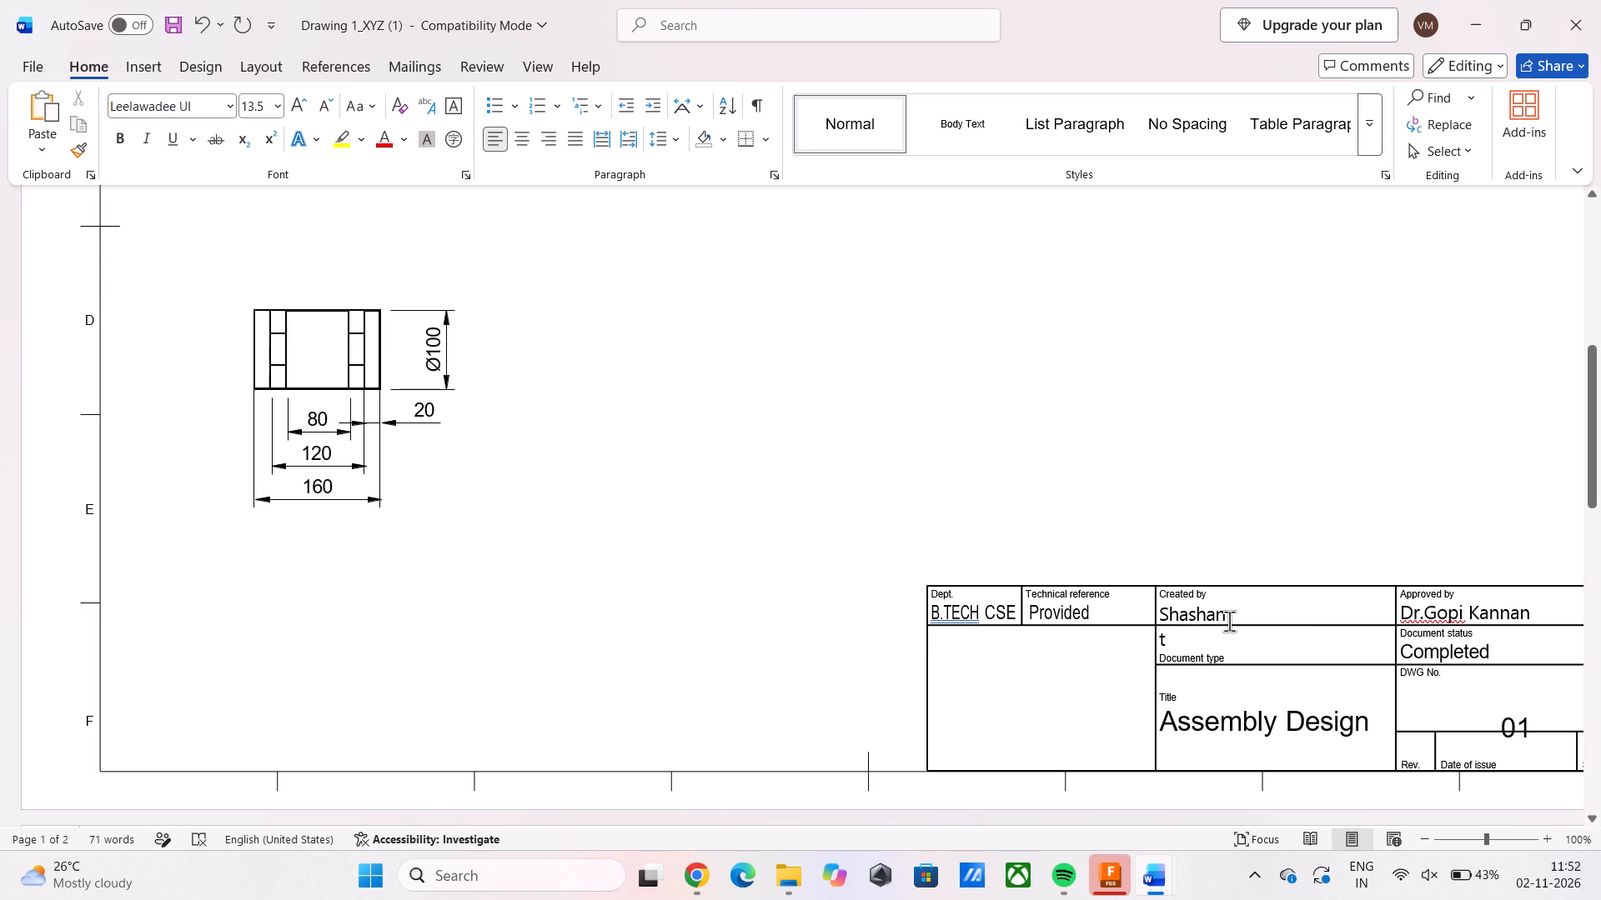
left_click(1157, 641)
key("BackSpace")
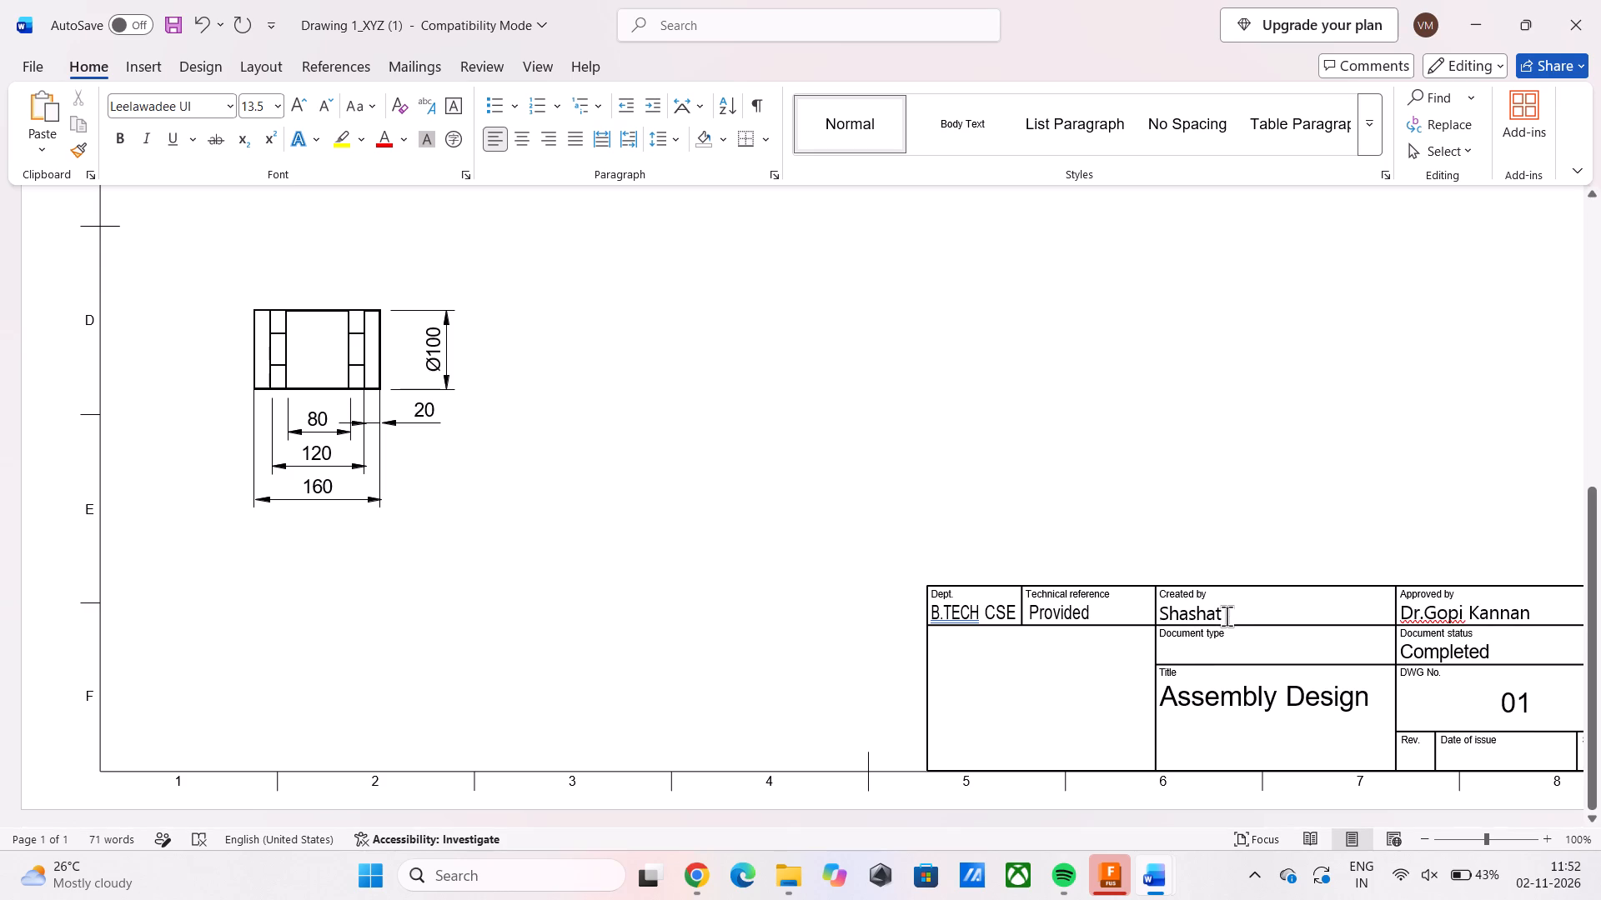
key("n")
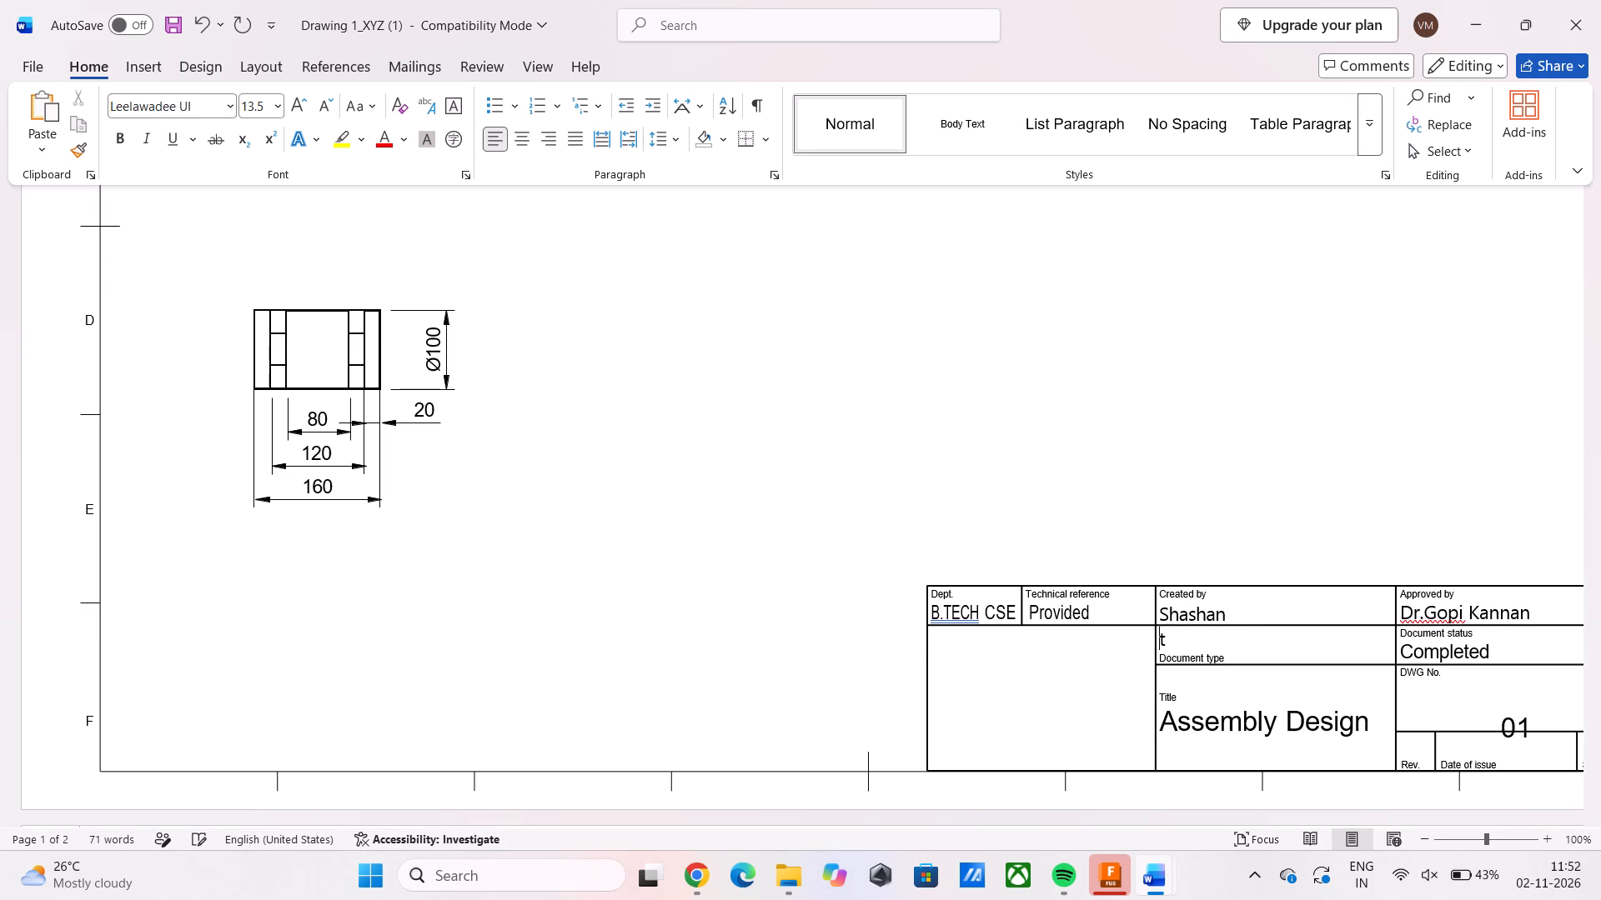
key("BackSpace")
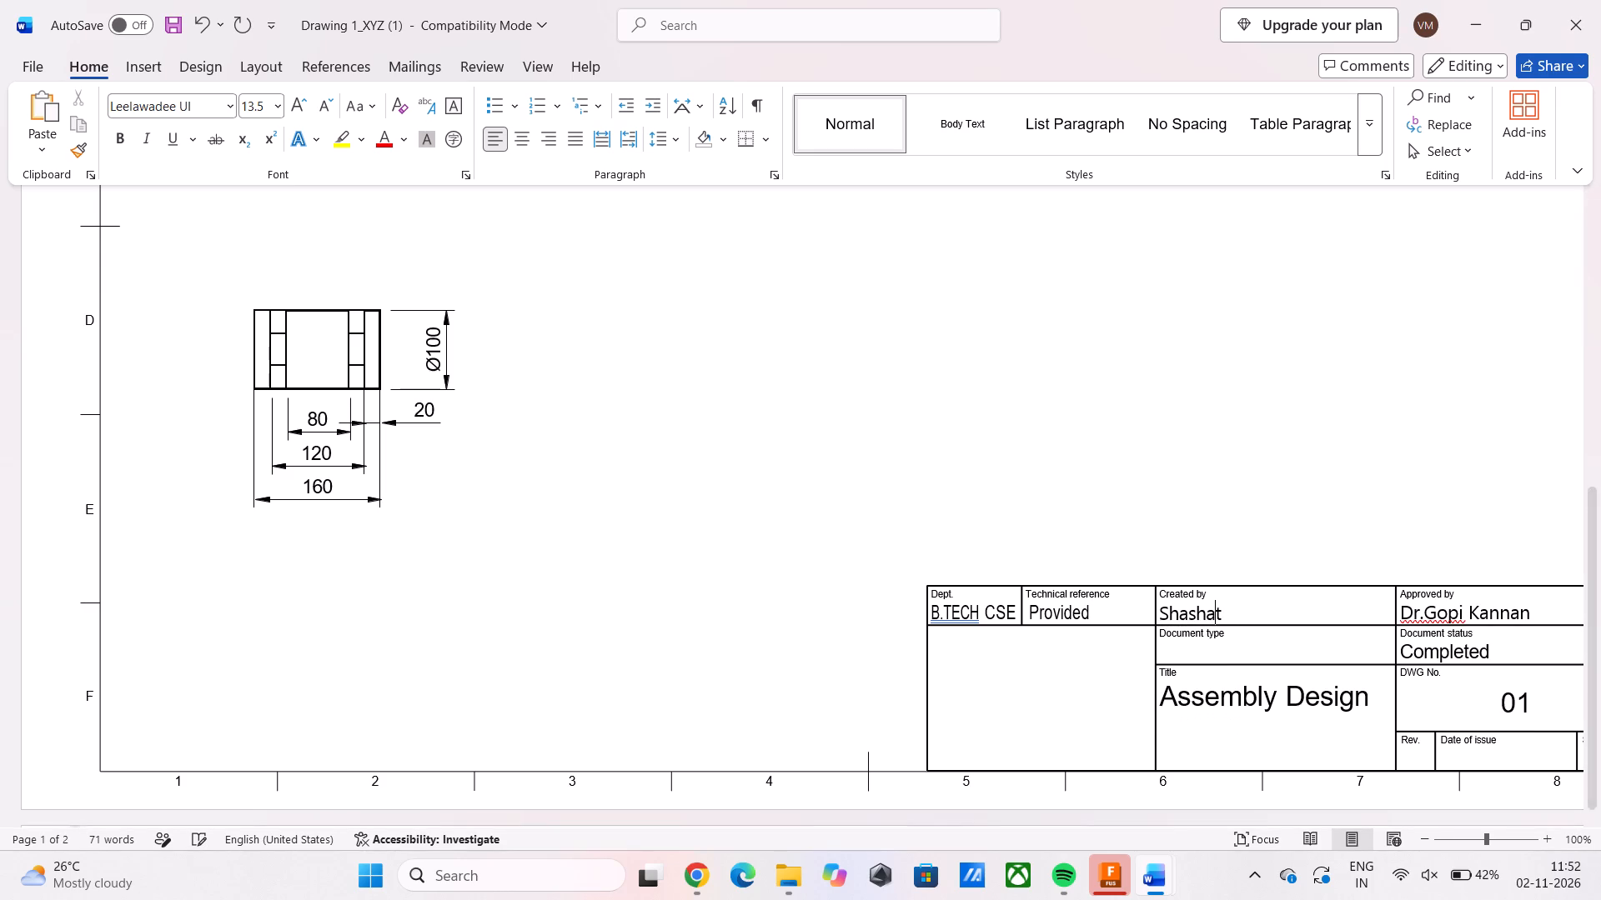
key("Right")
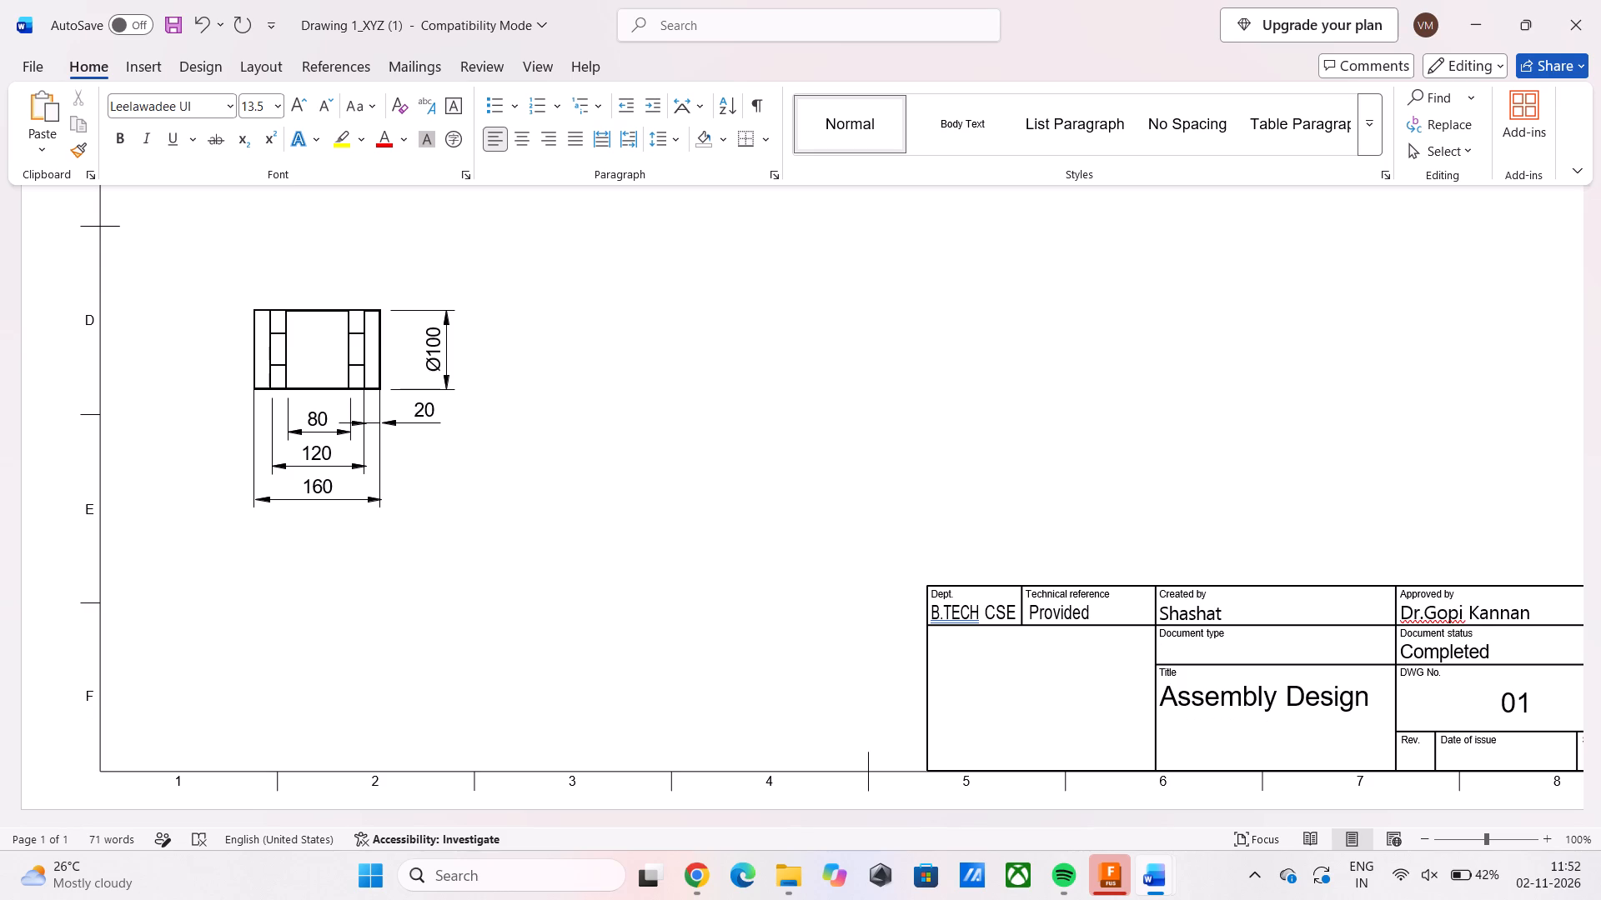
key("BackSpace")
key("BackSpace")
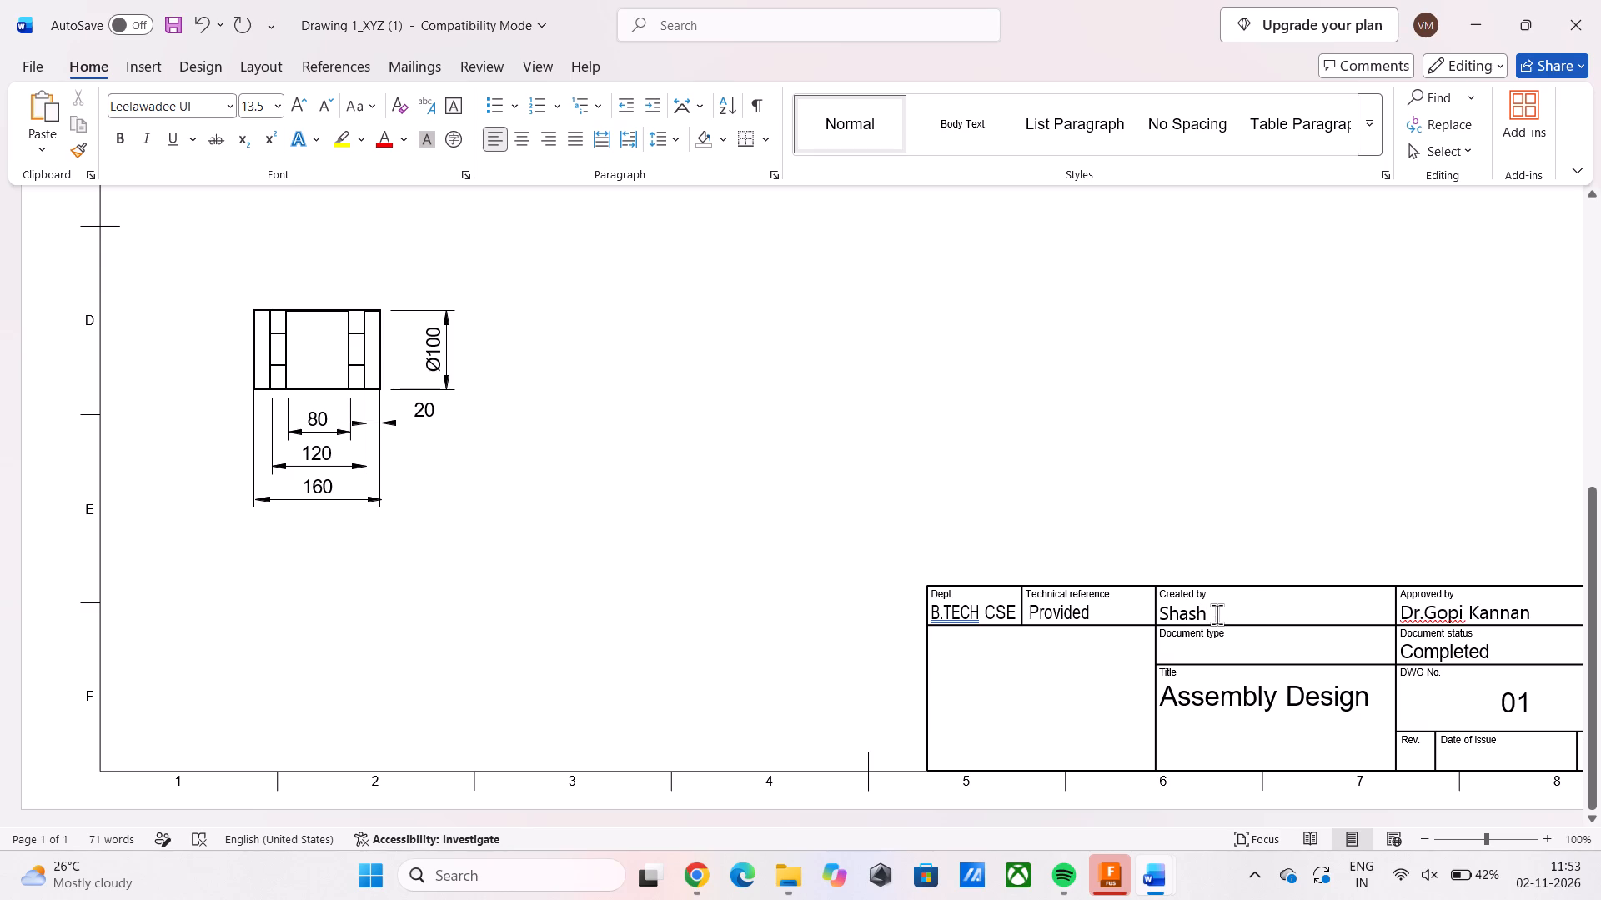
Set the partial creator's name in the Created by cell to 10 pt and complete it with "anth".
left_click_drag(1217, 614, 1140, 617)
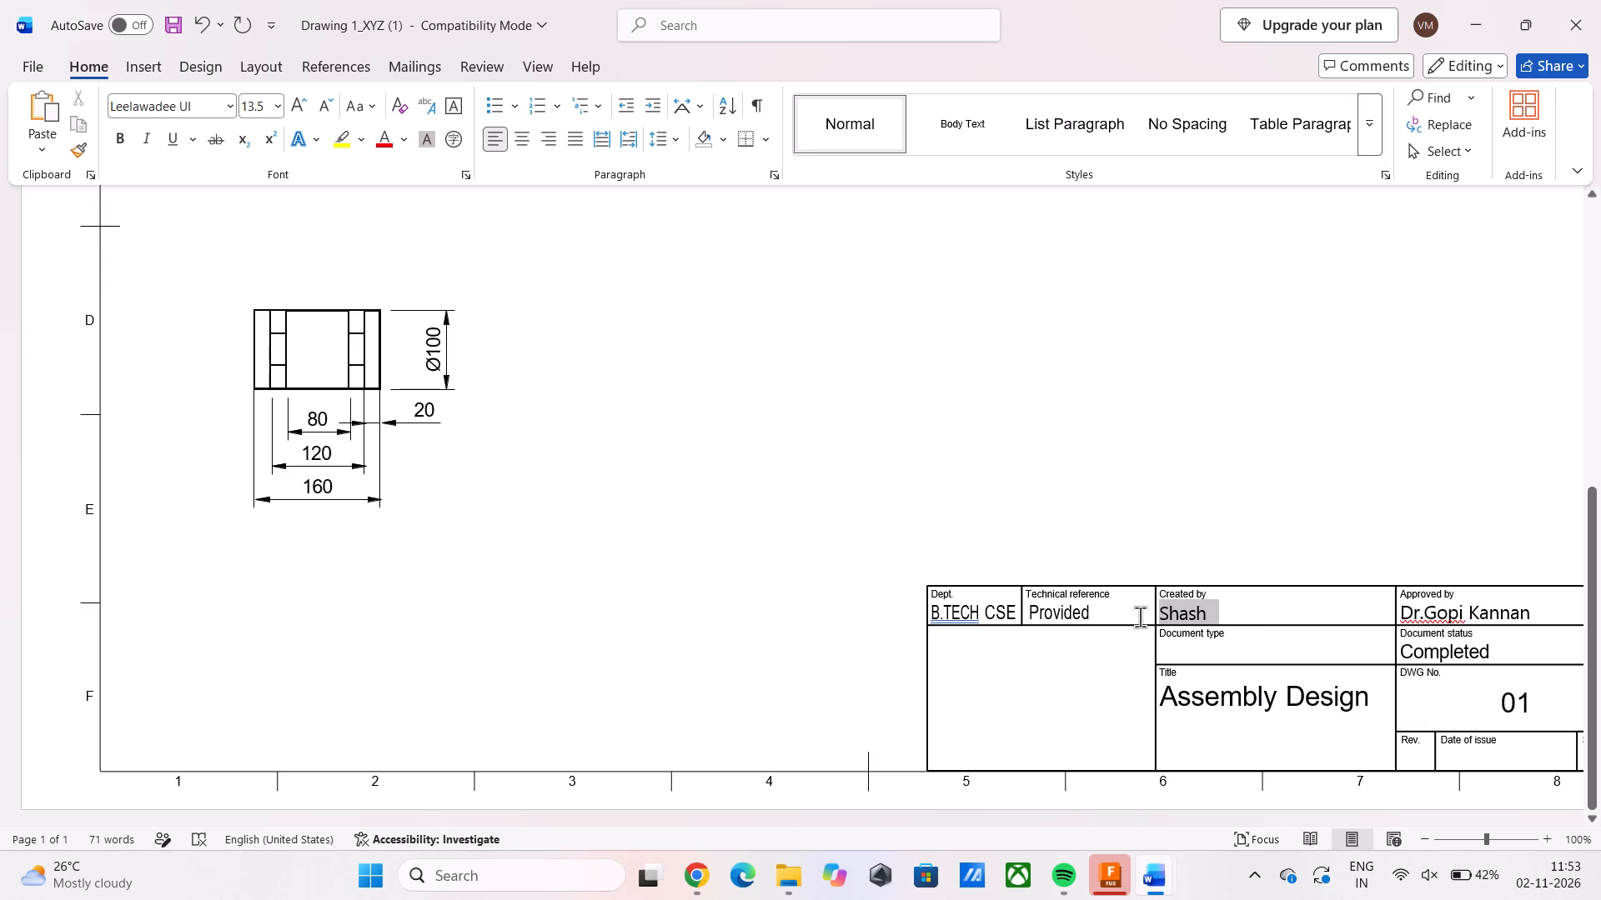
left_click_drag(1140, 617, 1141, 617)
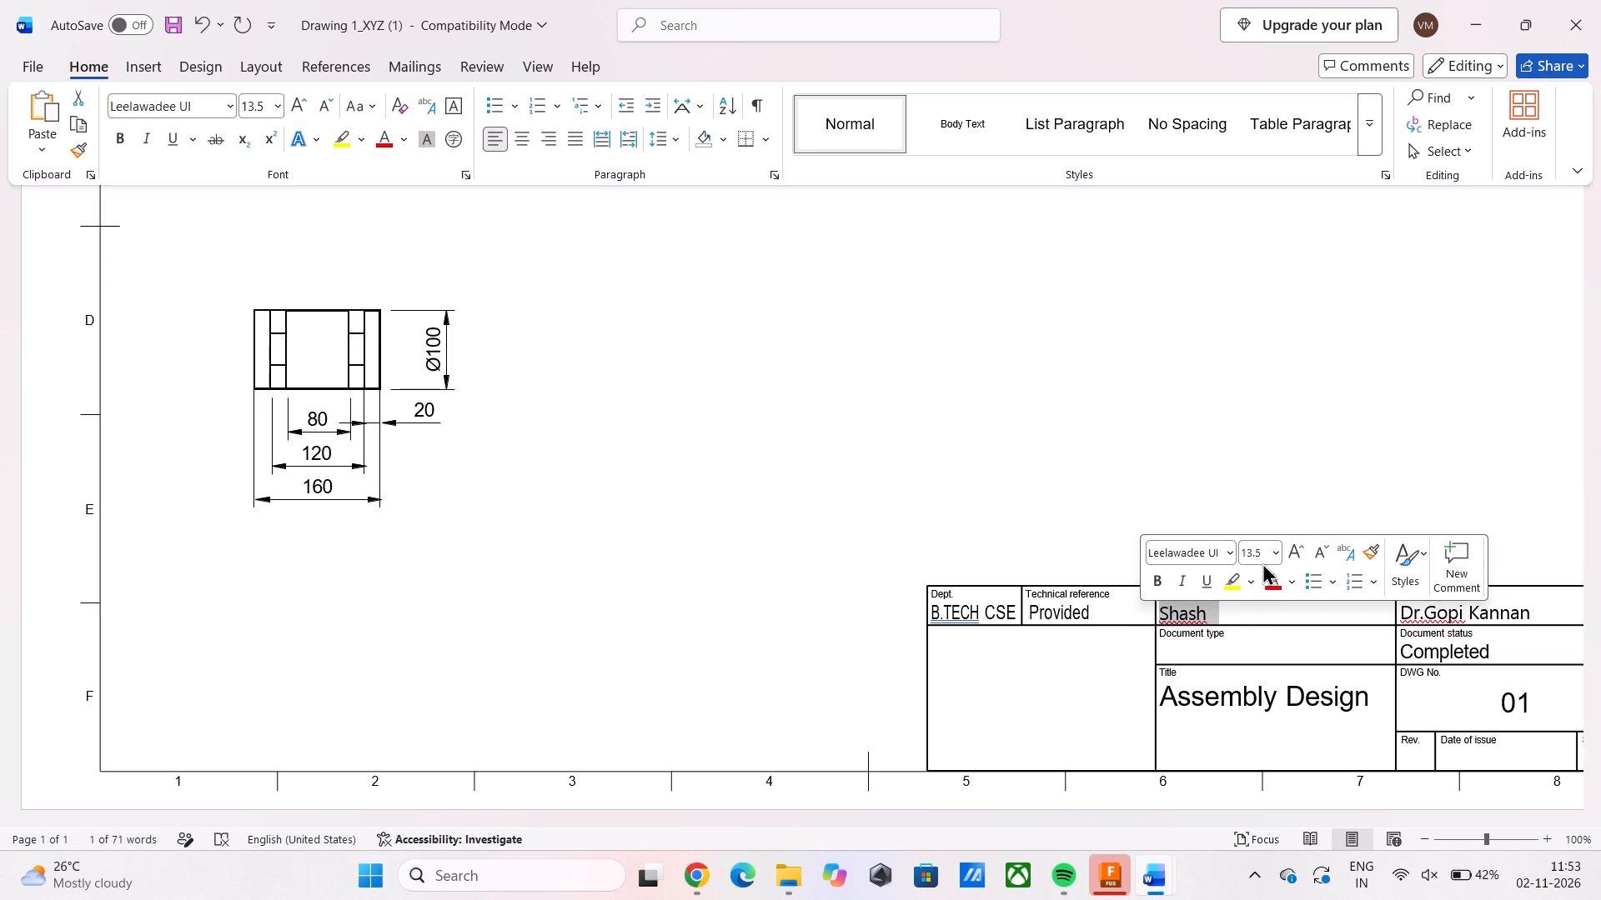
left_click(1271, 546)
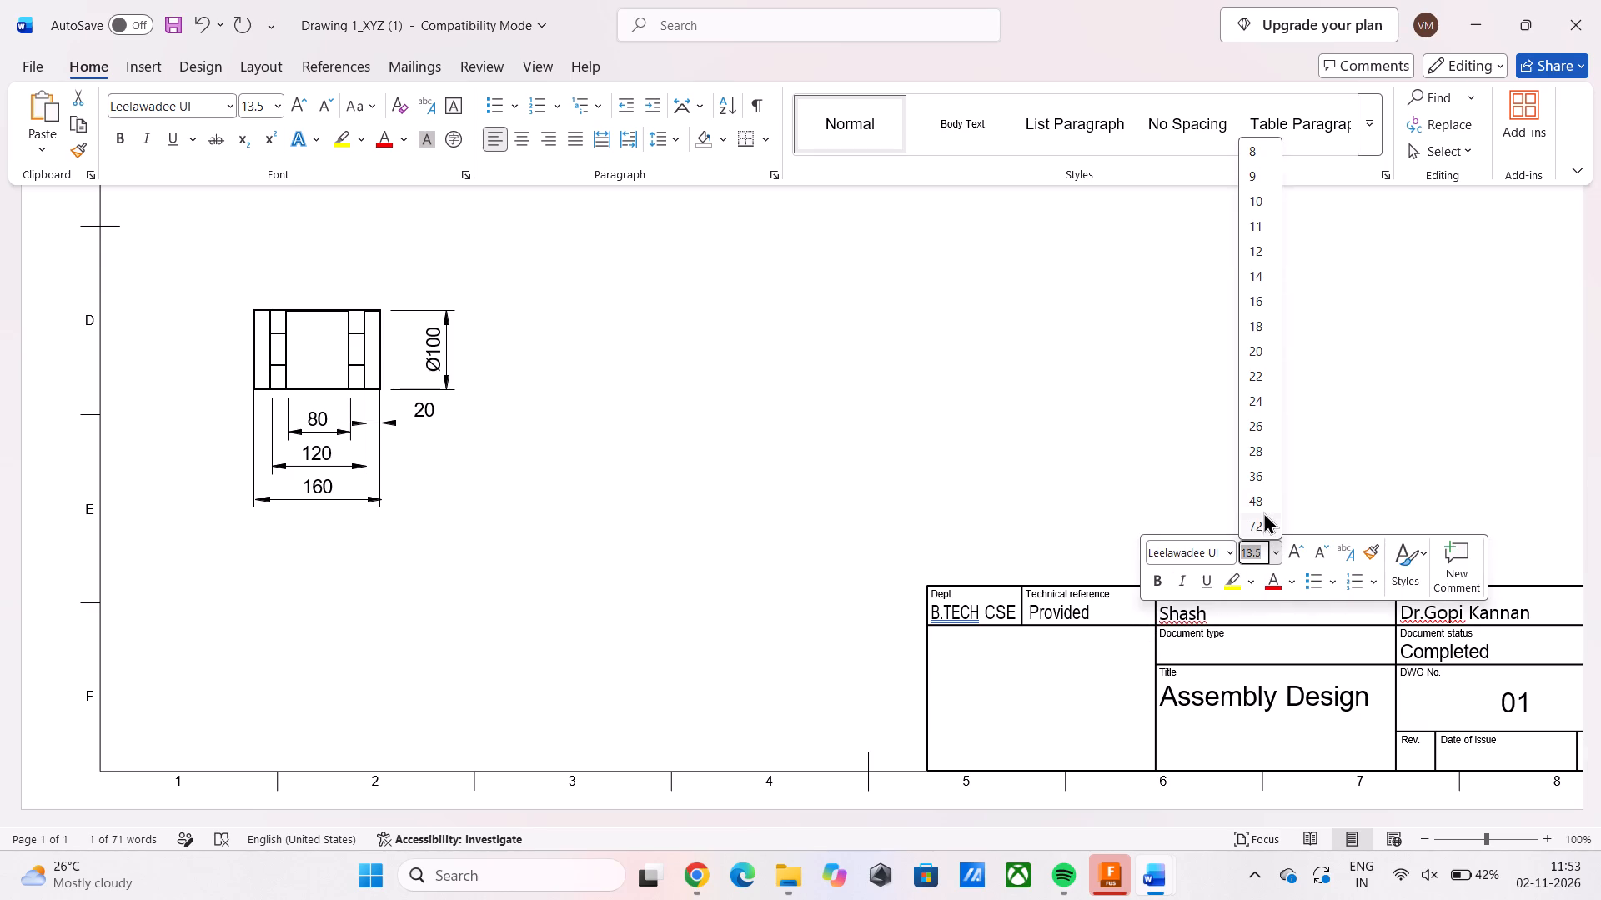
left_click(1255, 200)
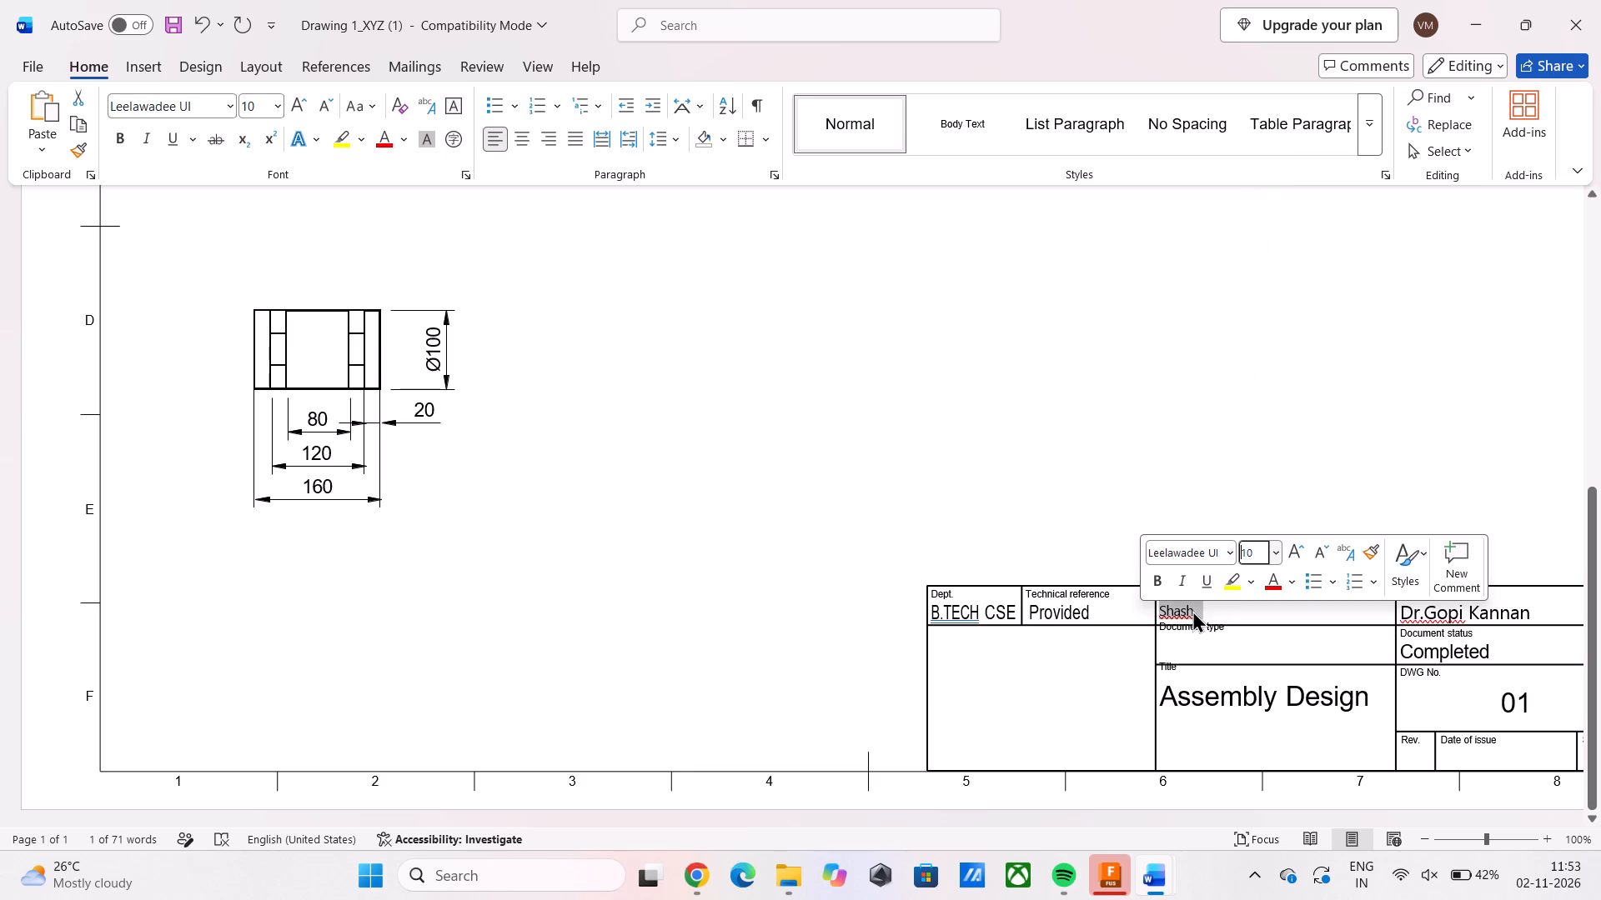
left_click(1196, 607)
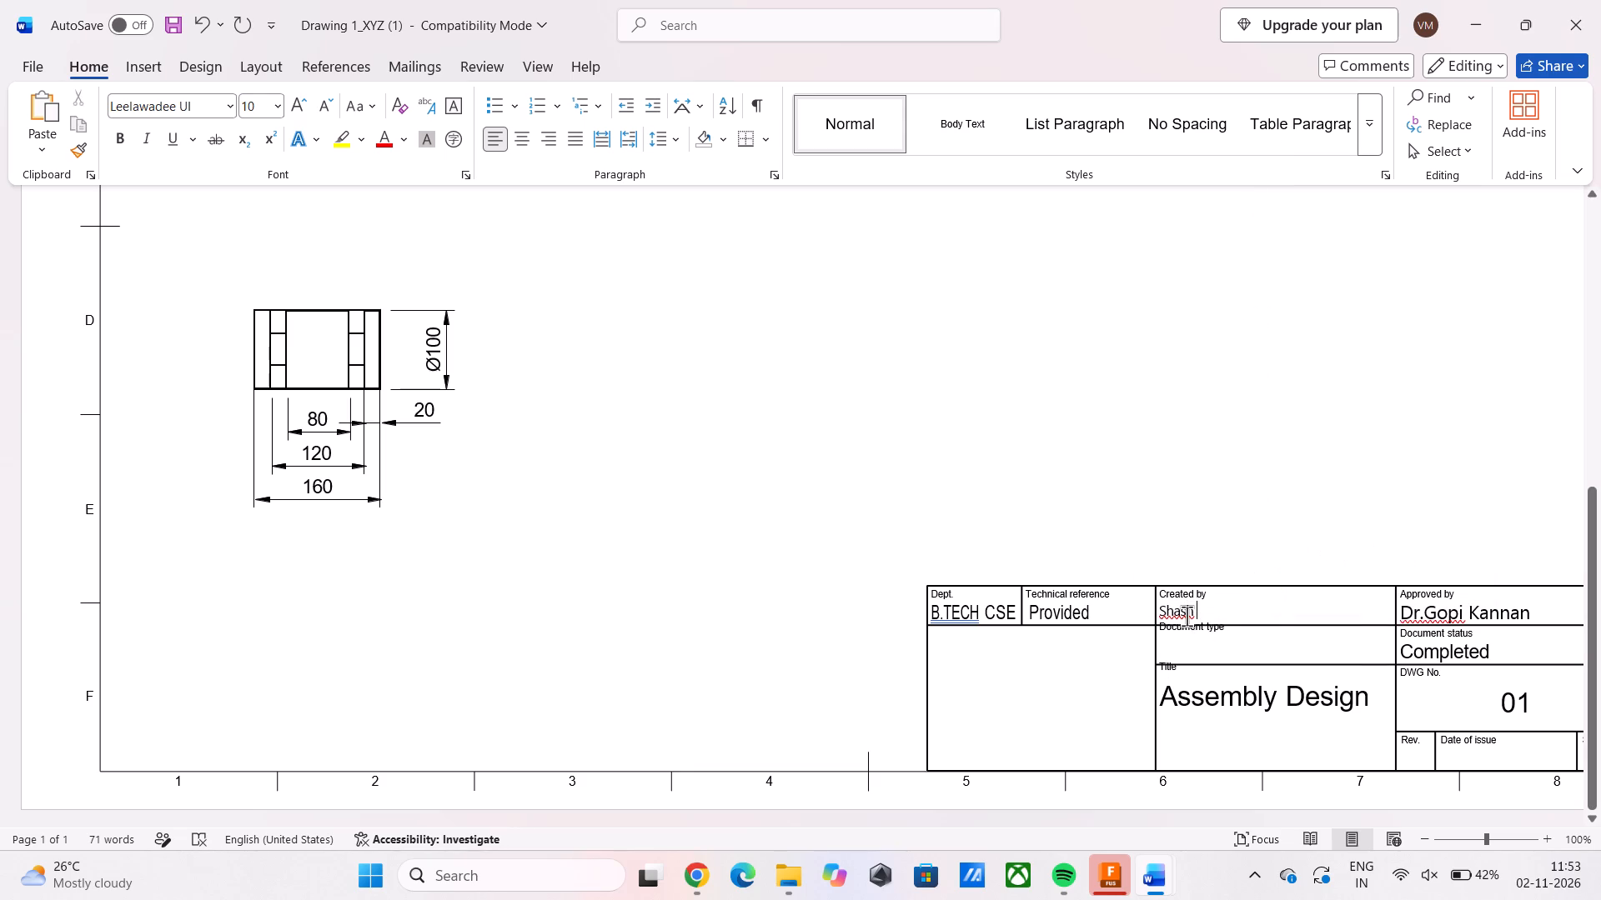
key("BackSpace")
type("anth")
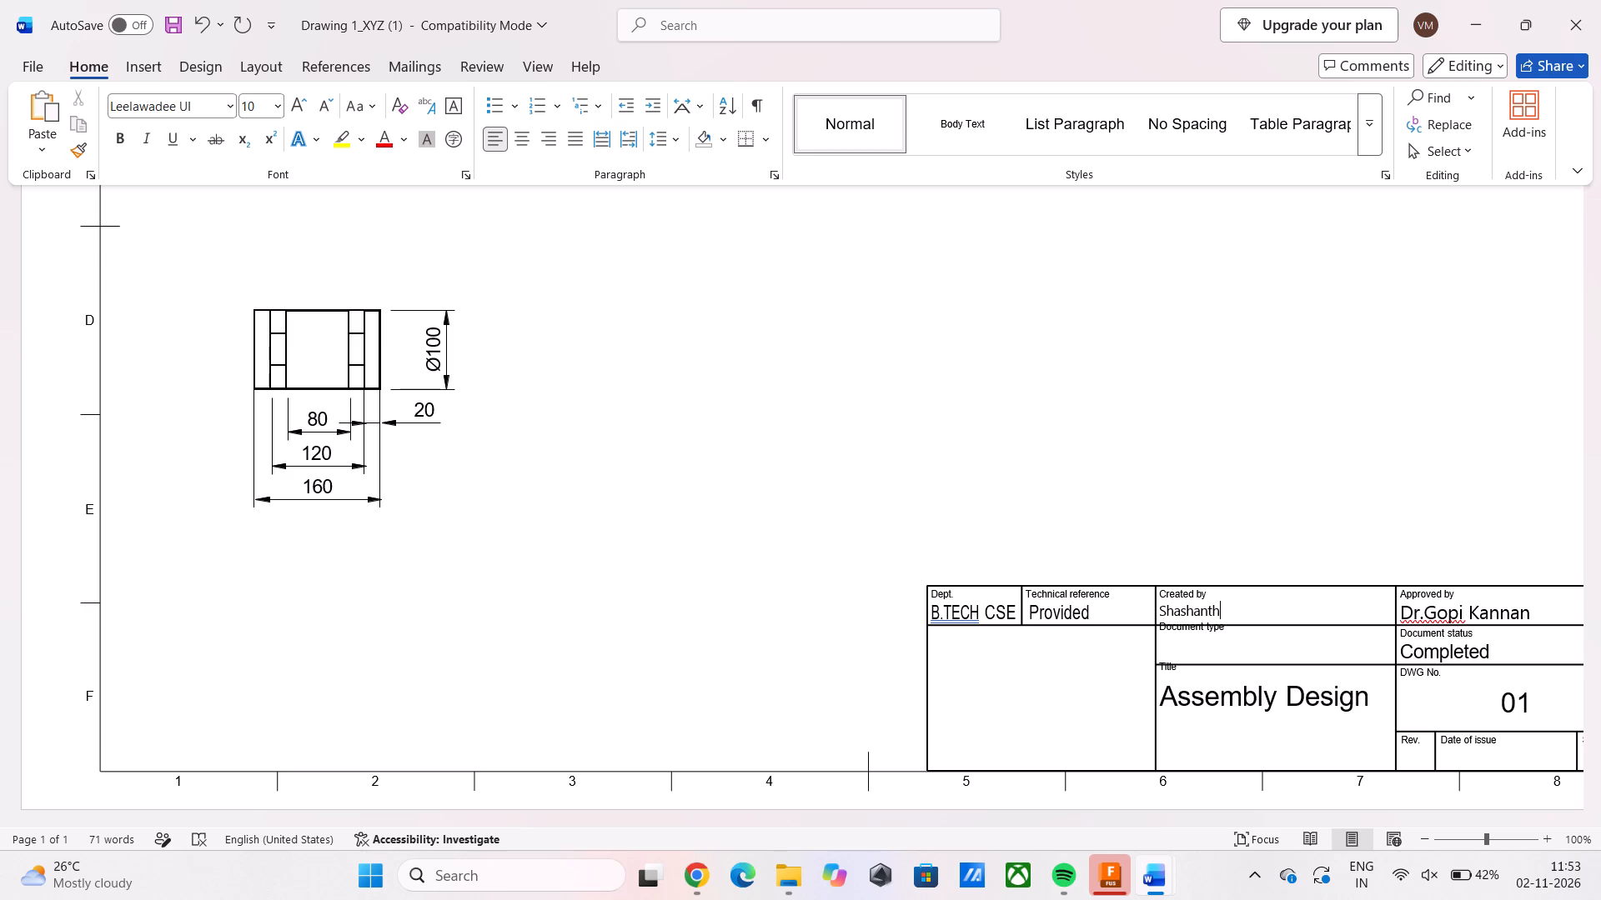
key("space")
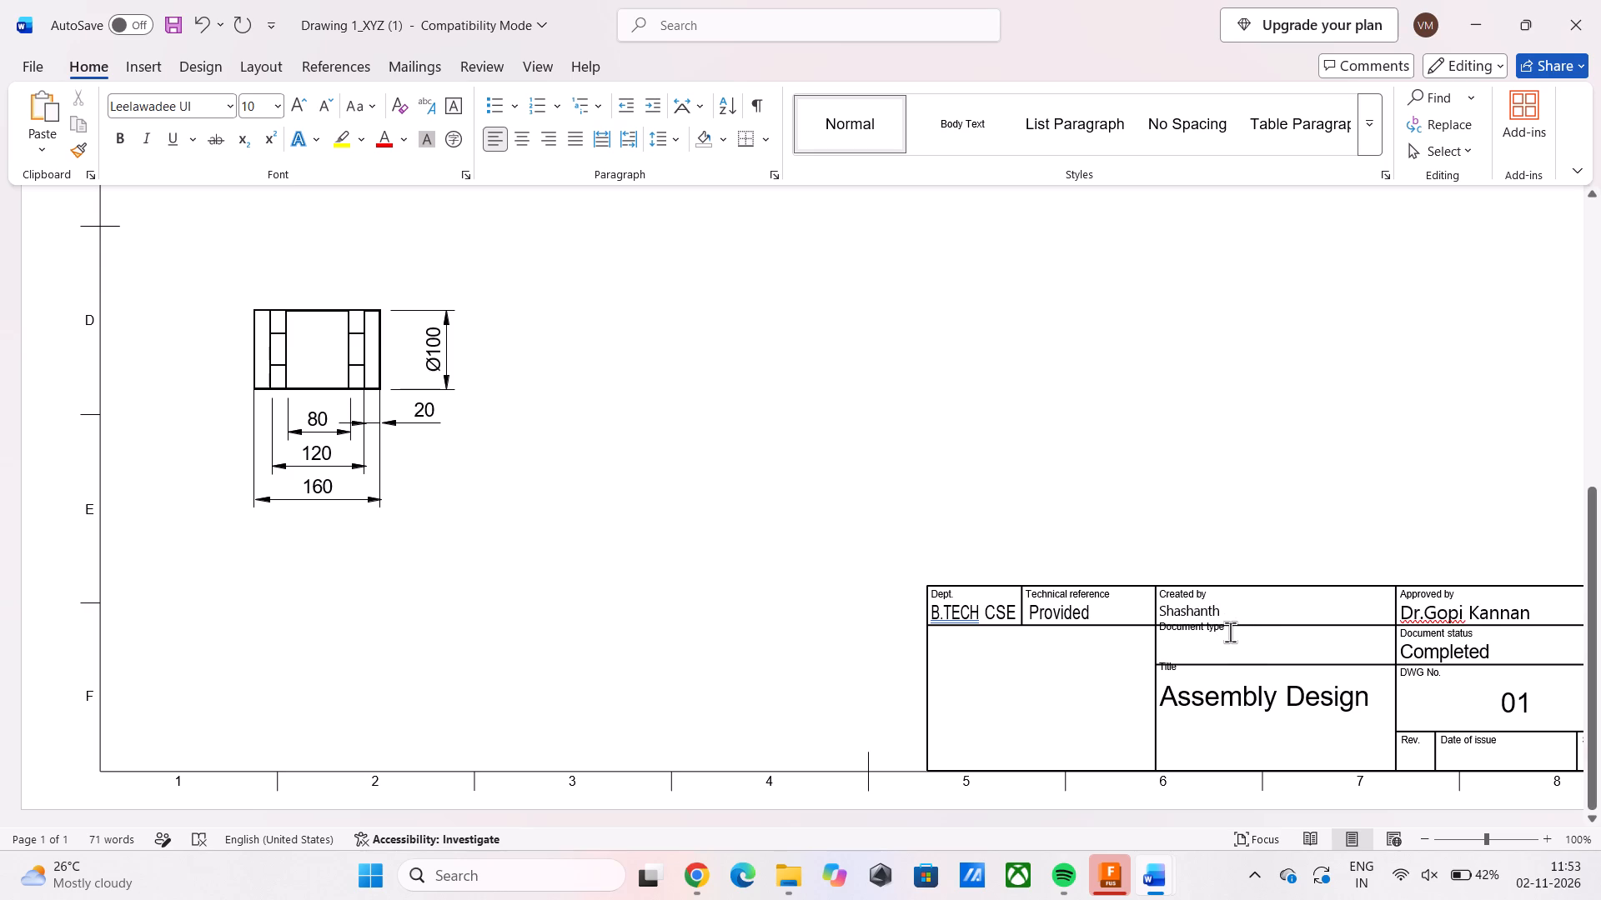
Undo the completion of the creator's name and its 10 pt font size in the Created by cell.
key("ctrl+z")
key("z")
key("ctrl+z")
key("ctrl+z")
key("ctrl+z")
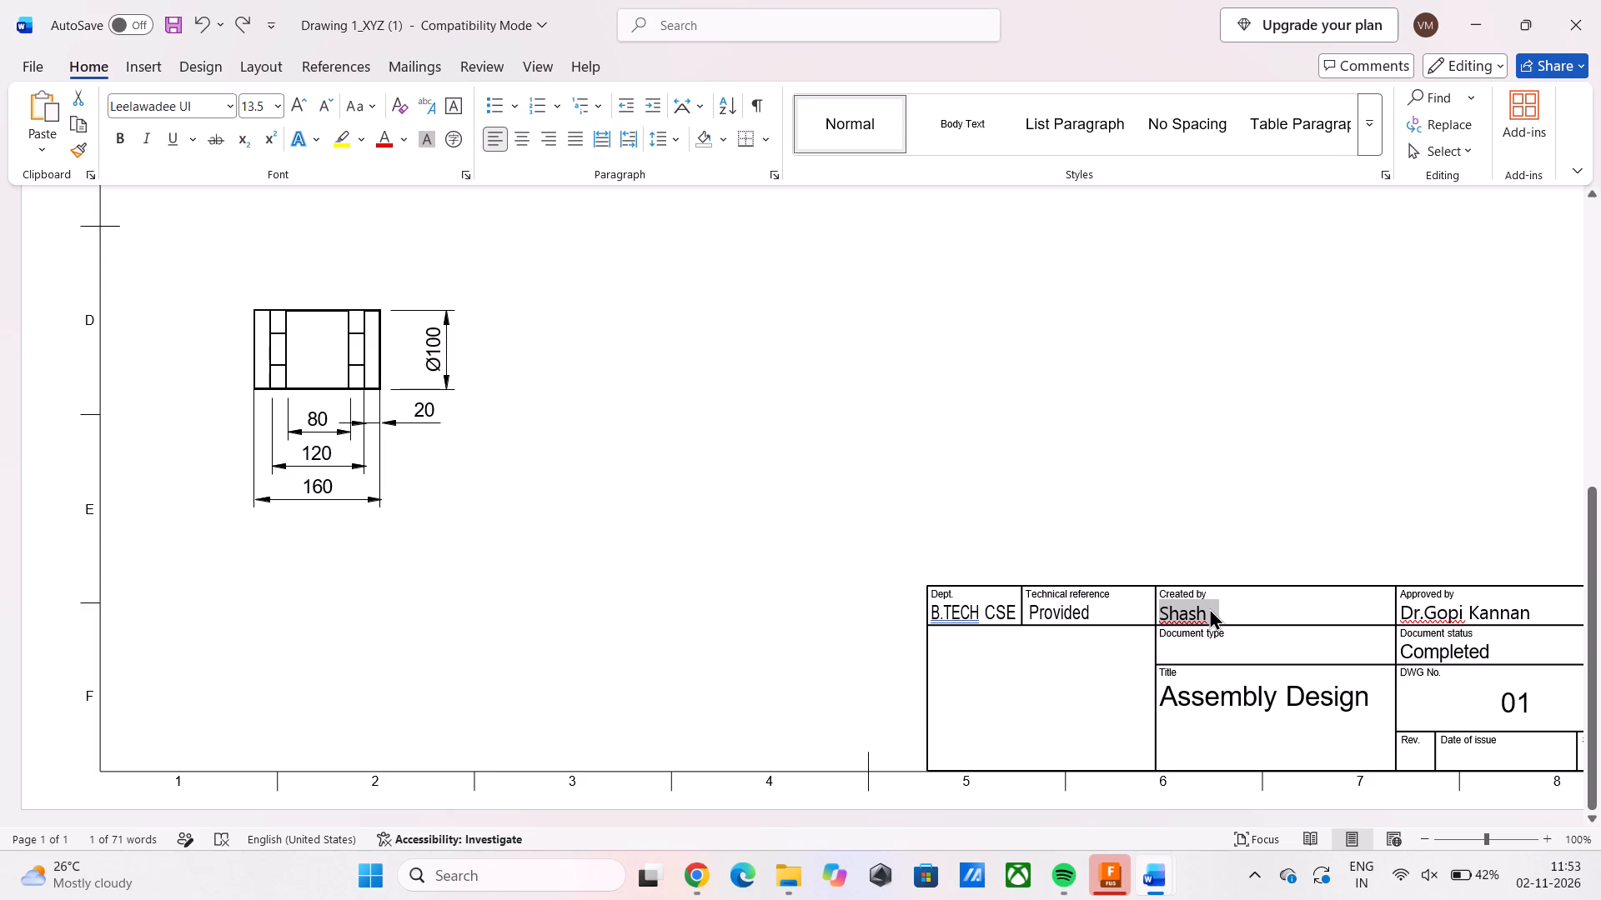
Clear the partial name from the Created by cell and enter the first three letters of the creator's name, "Sha".
left_click(1209, 607)
key("BackSpace")
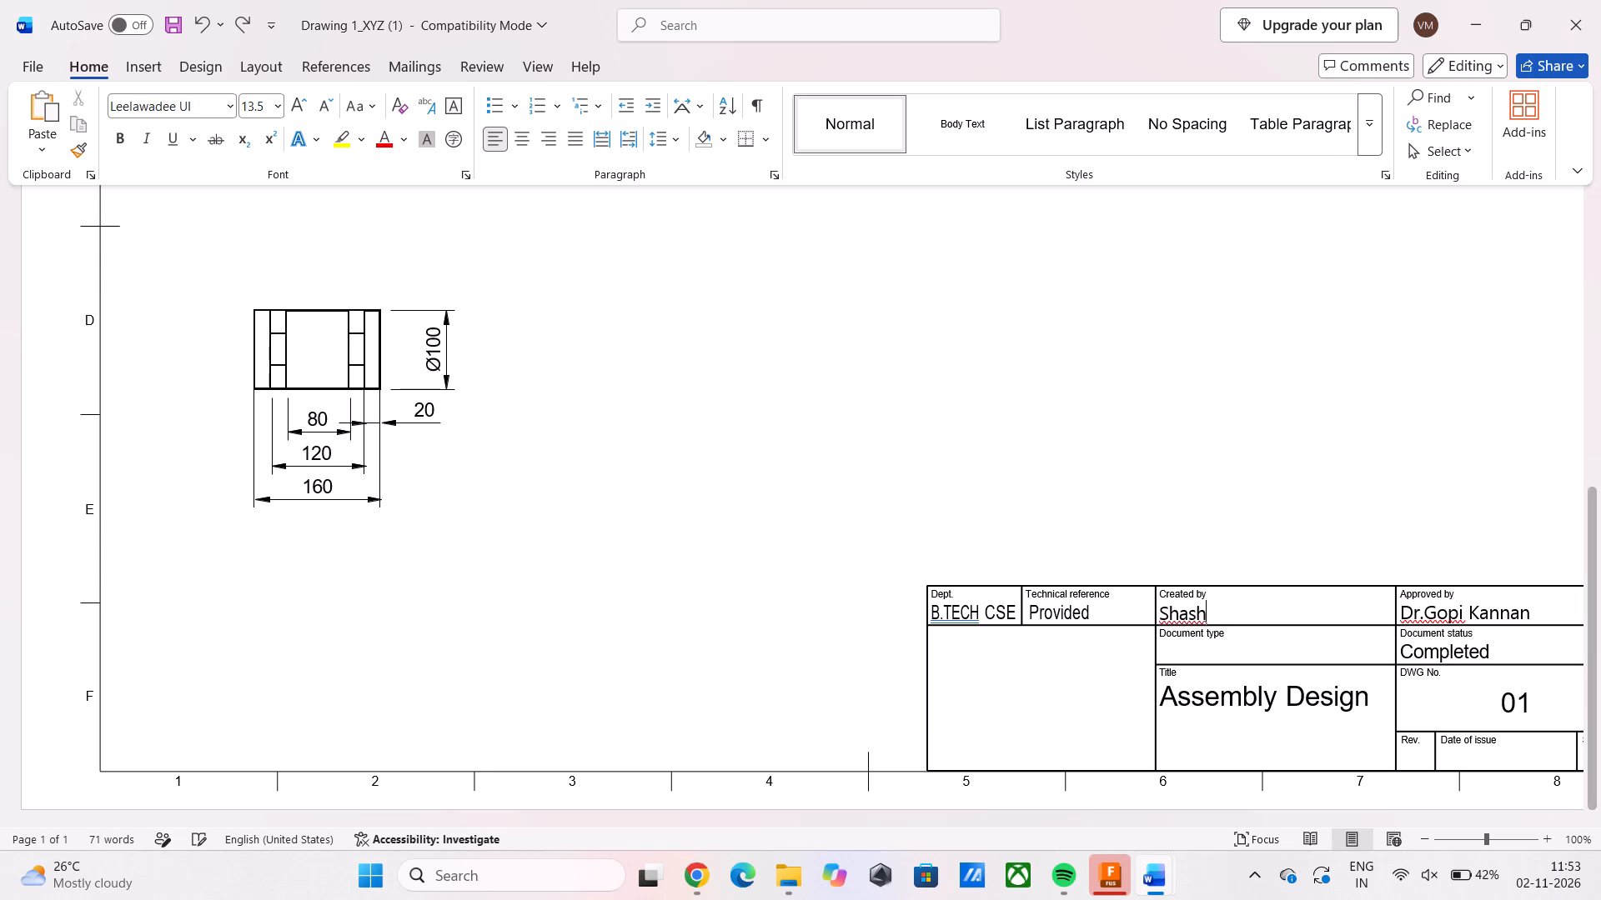
key("BackSpace")
key("BackSpace")
key("BackSpace")
key("BackSpace")
key("BackSpace")
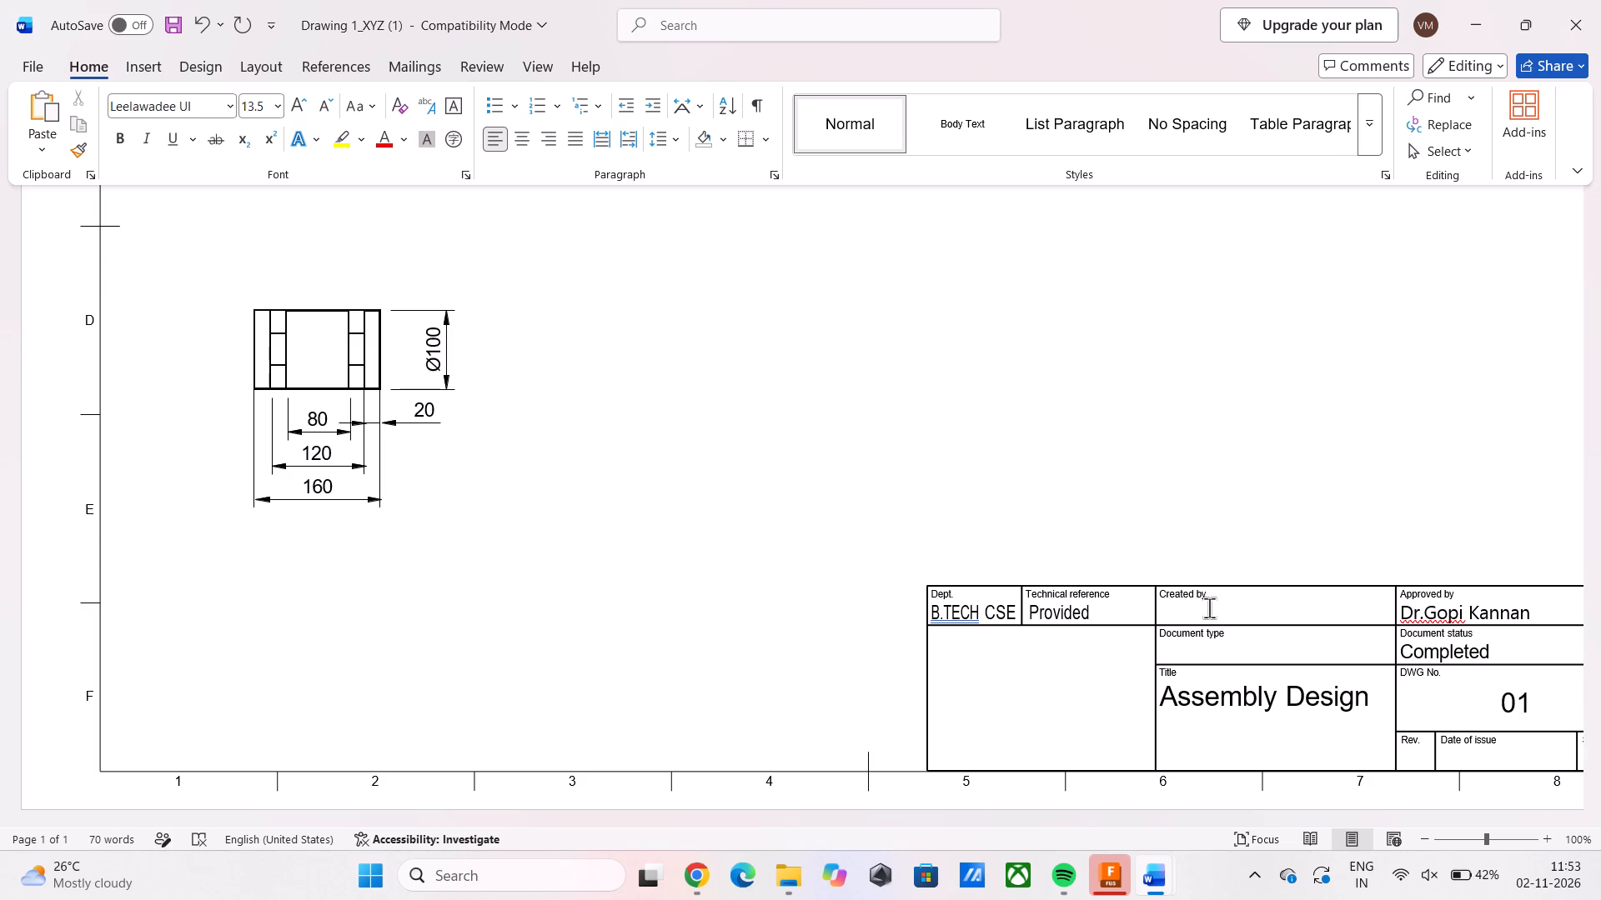
type("SG")
key("BackSpace")
type("ha")
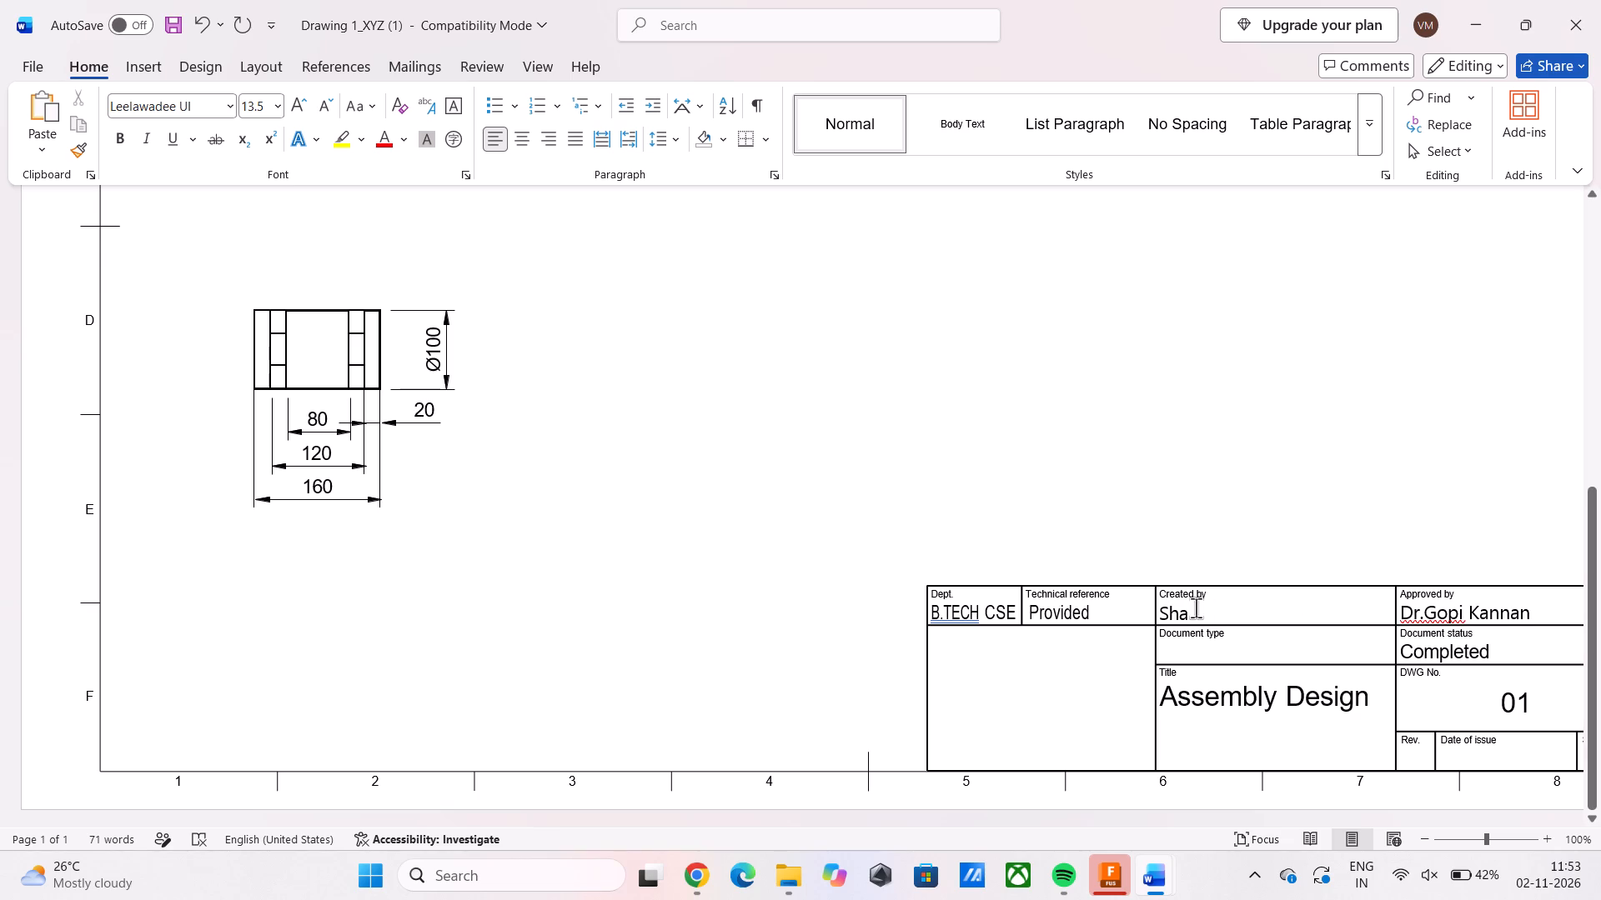
Set the letters in the Created by cell to 12 pt and continue the creator's first name up to the "t", without the final "h".
left_click_drag(1196, 607, 1156, 619)
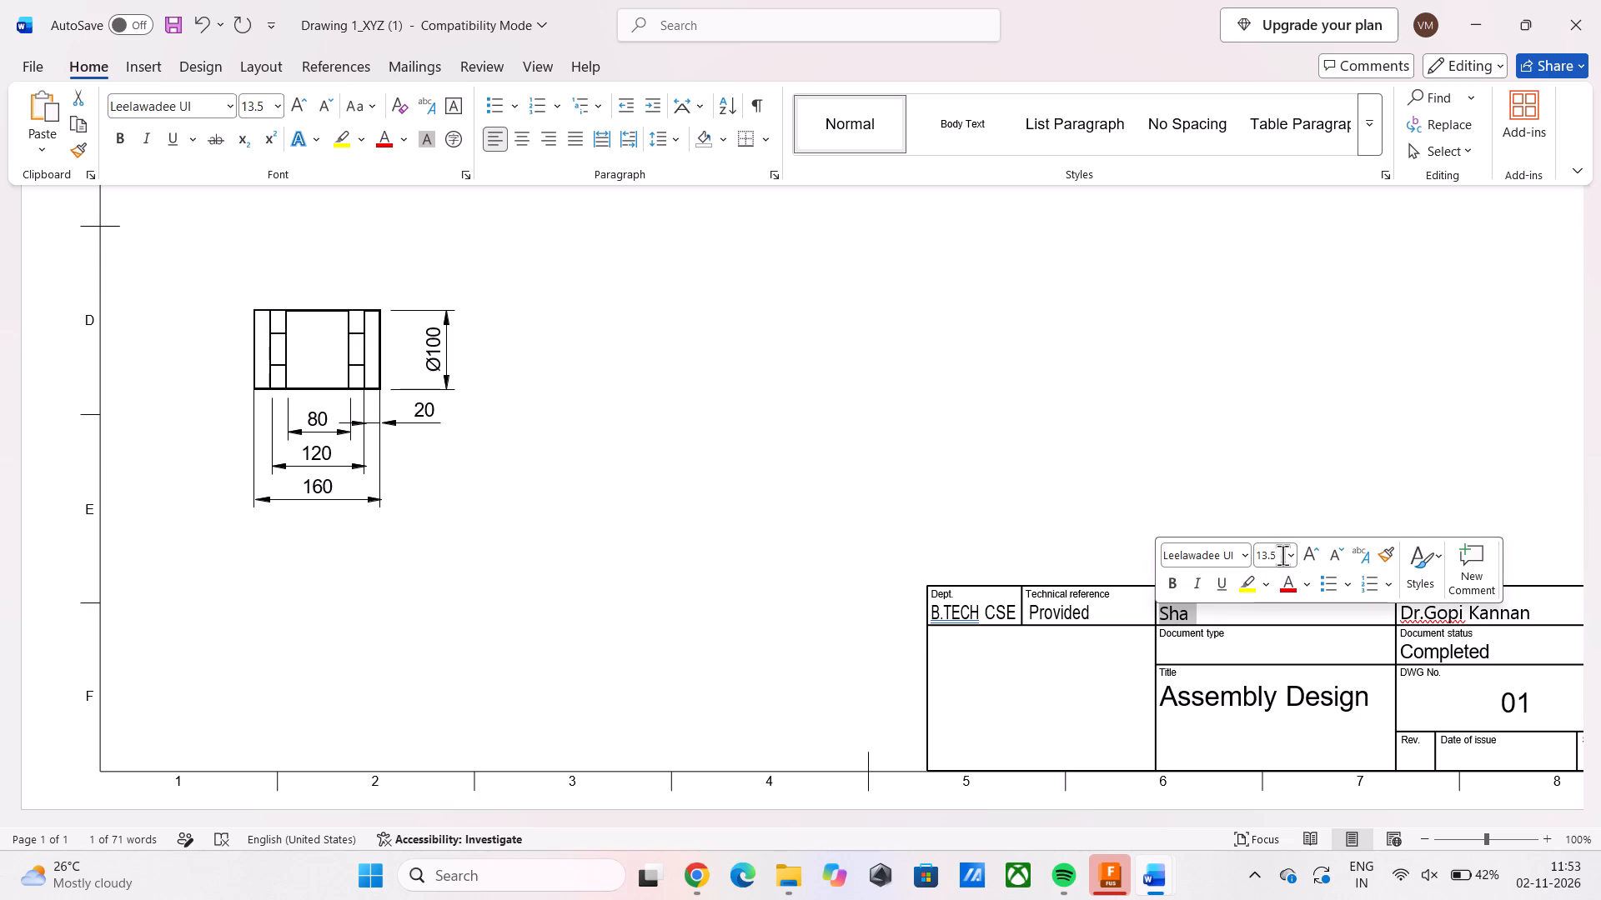
left_click(1288, 554)
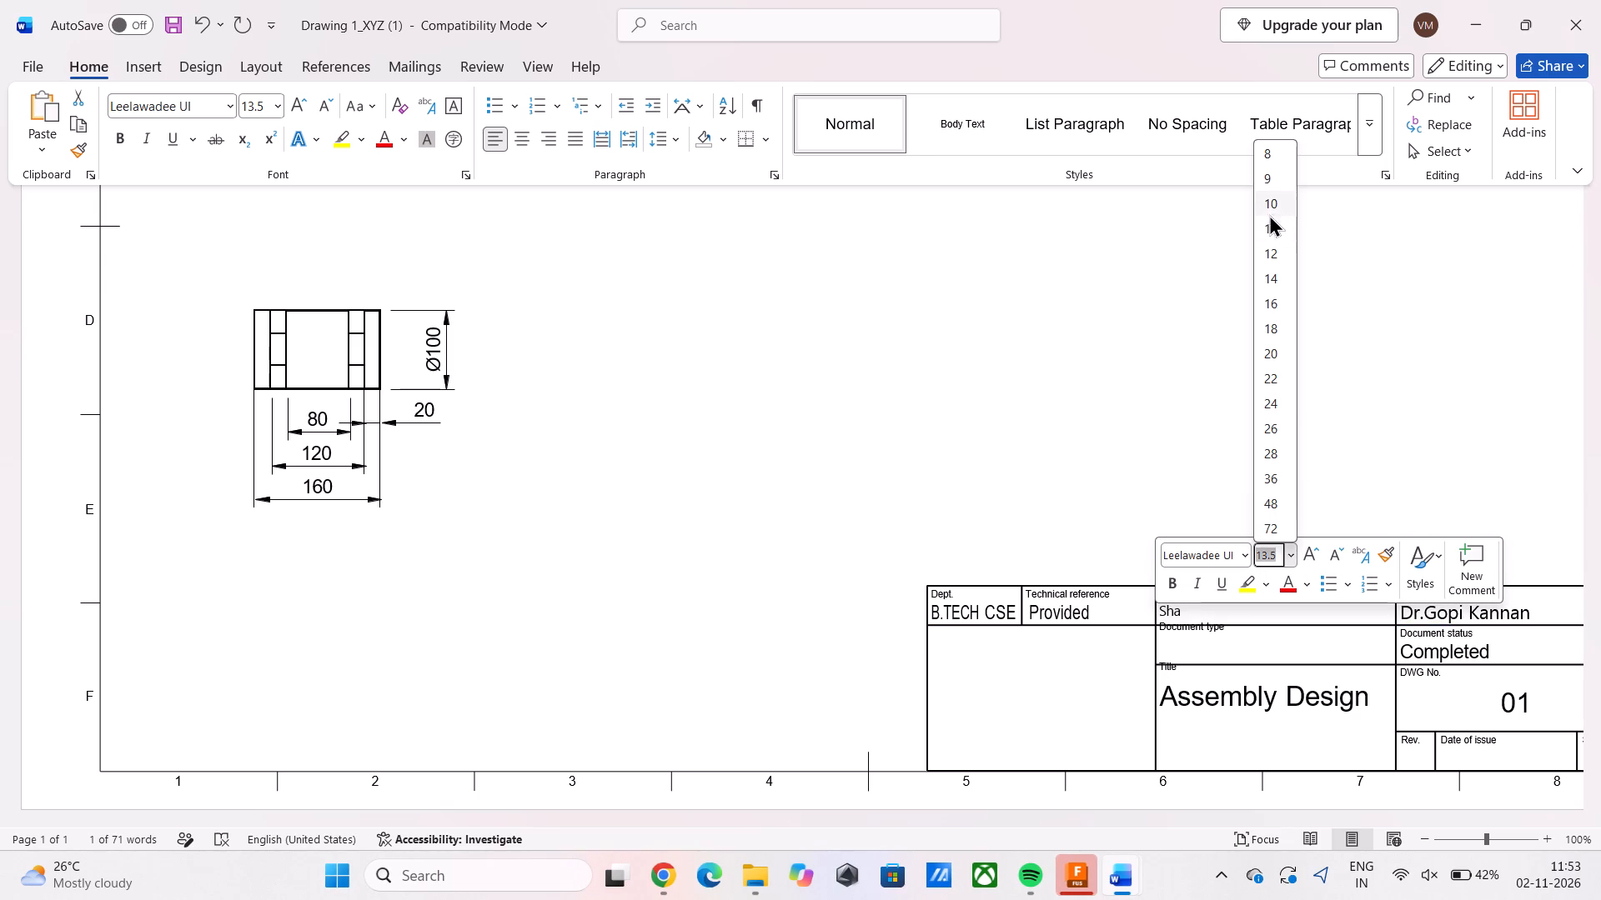
left_click(1270, 252)
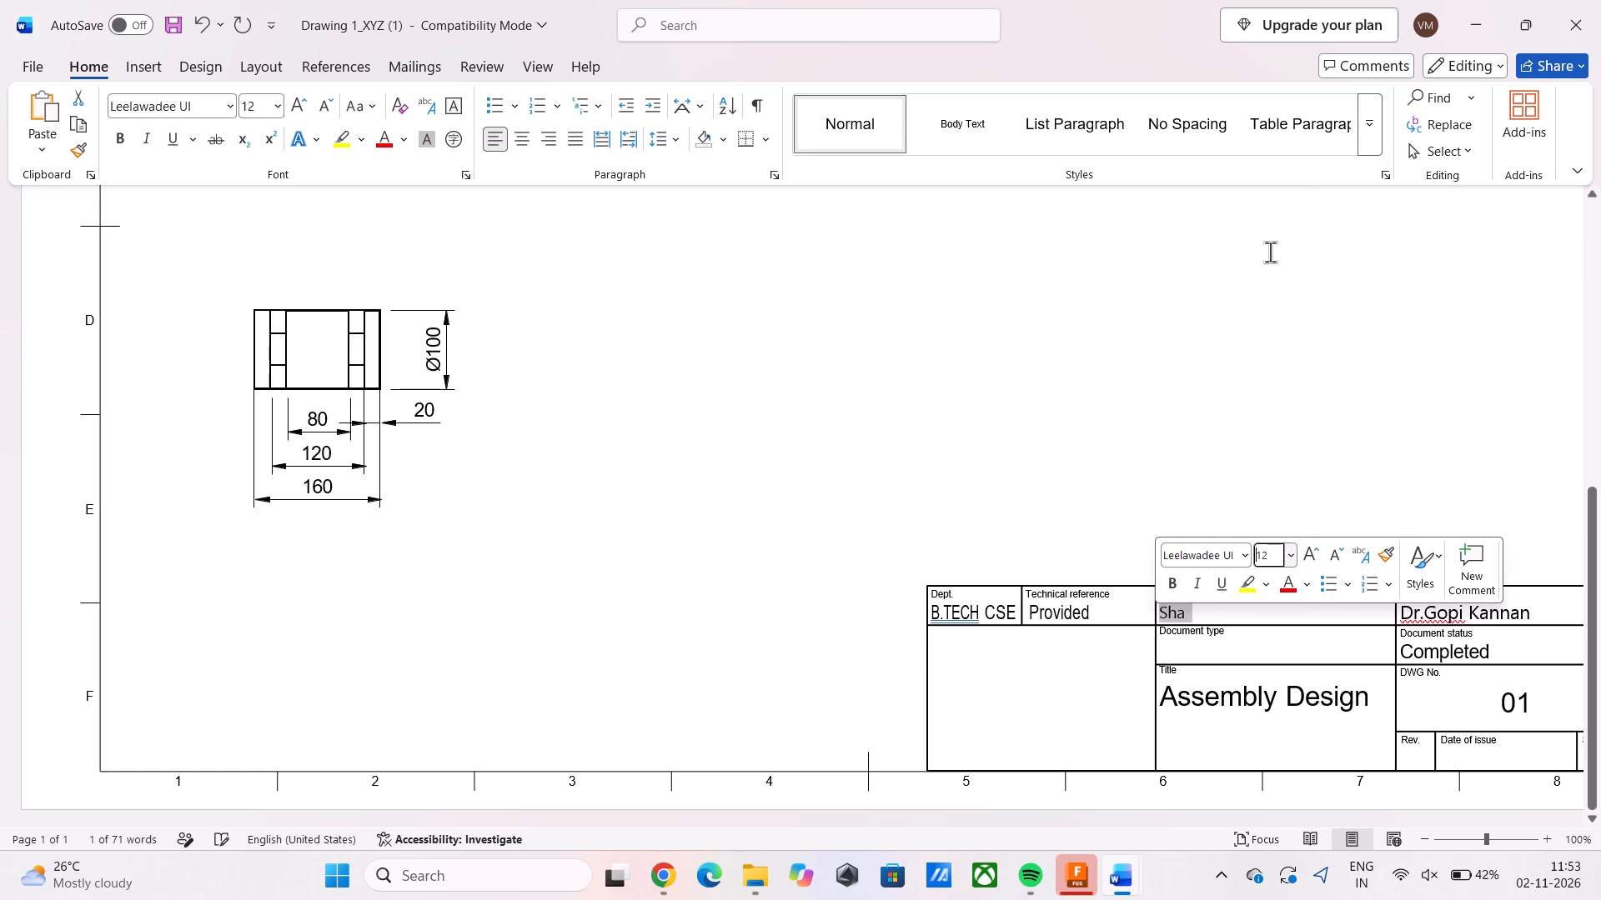
left_click(1181, 612)
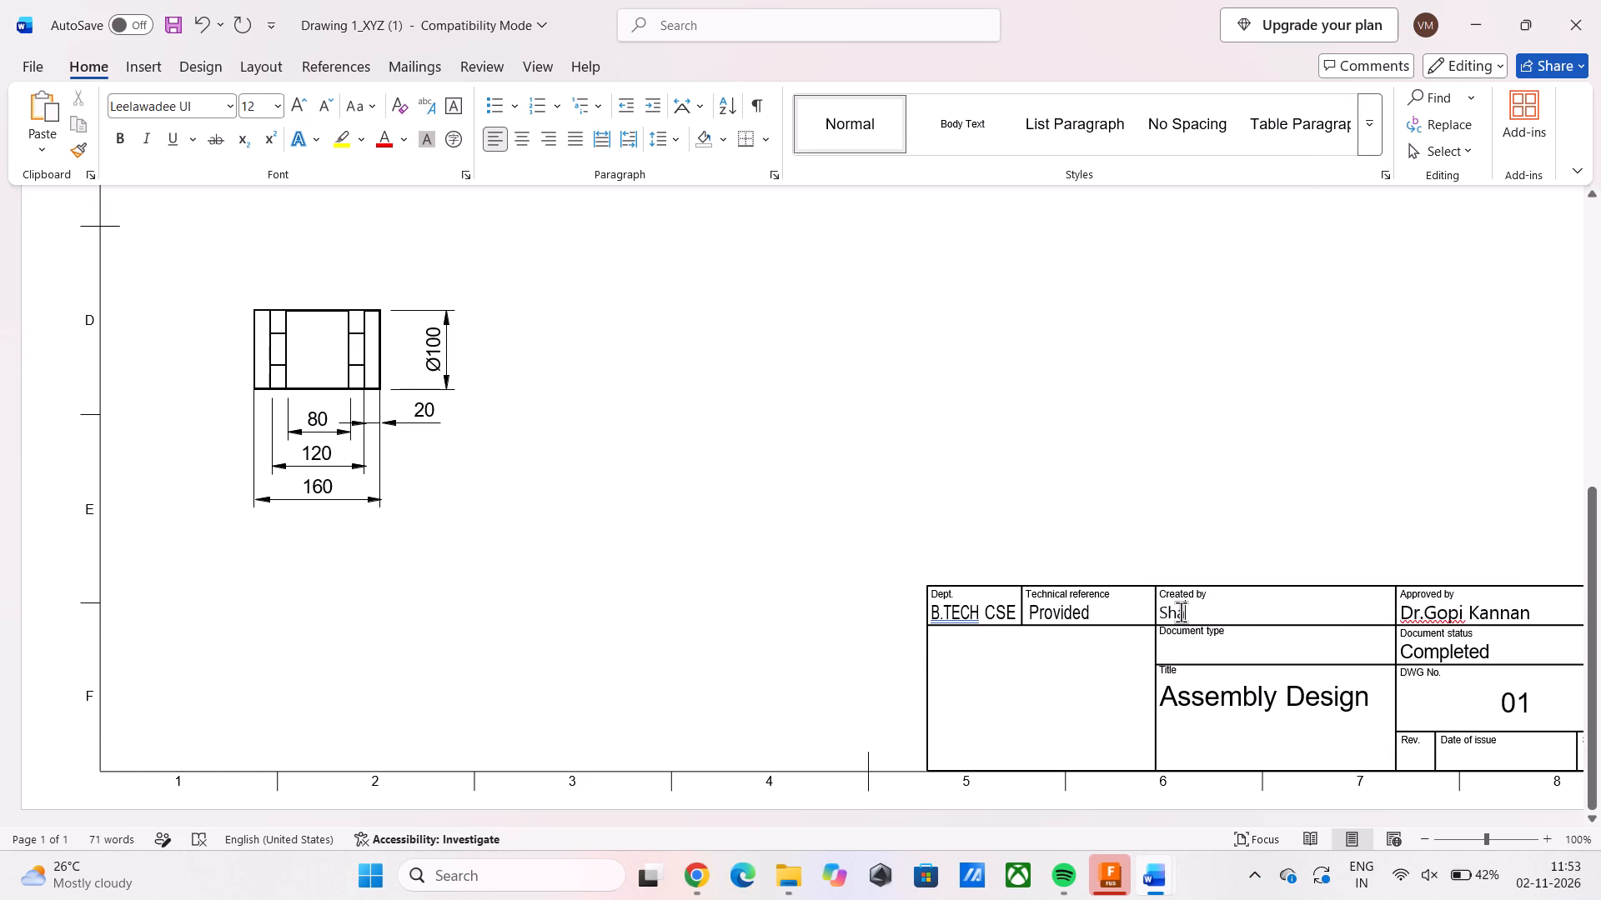
type("sha")
key("n")
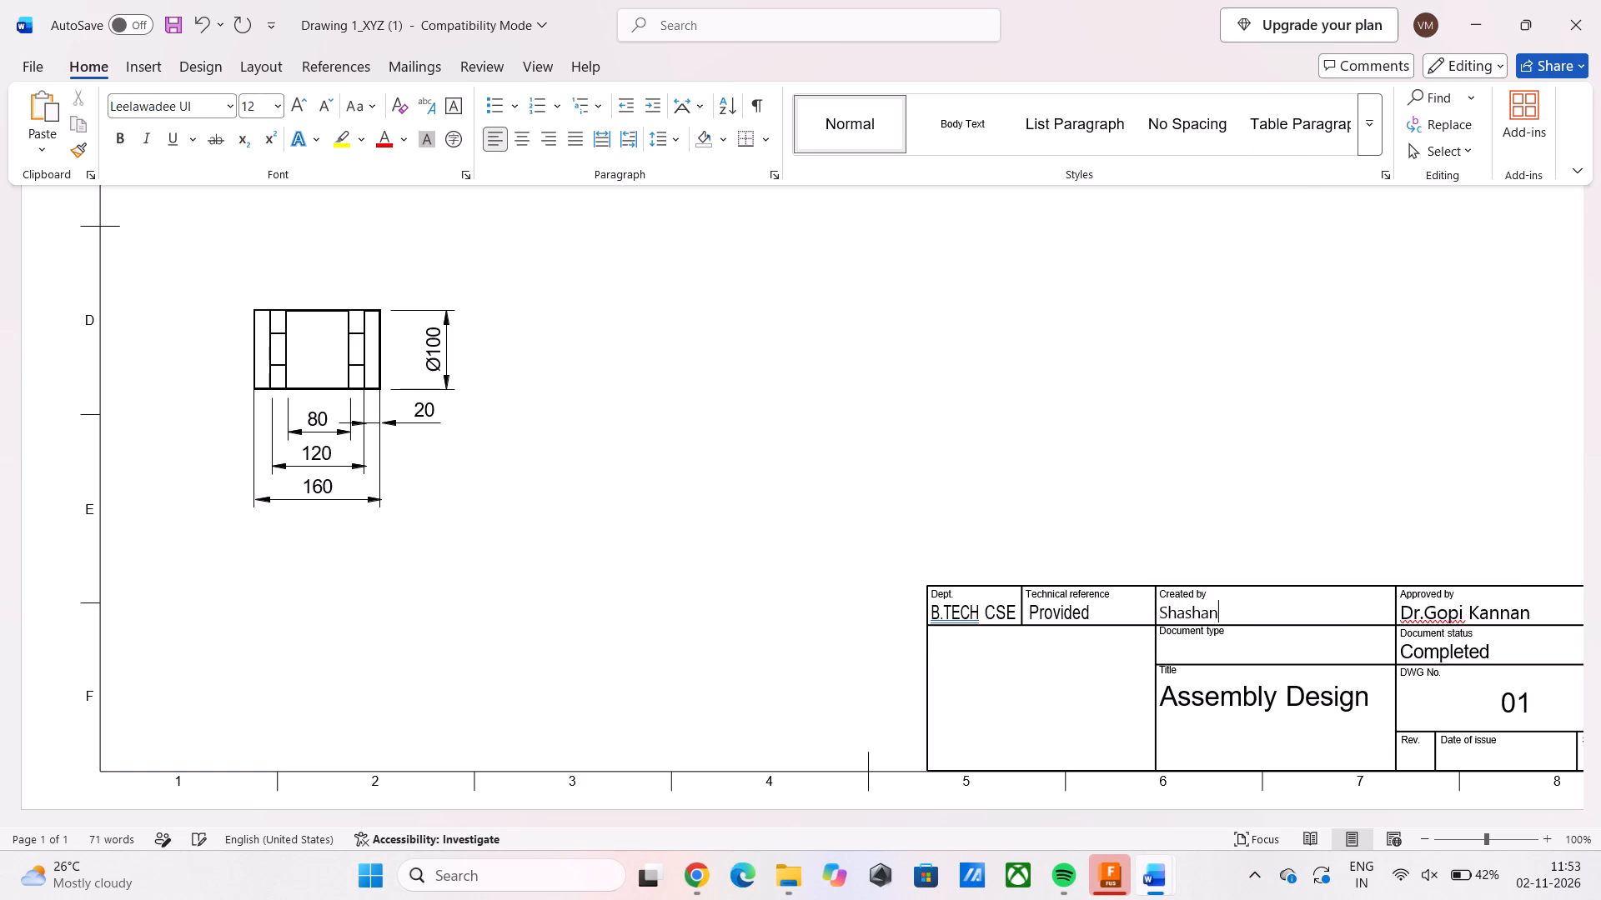
type("th")
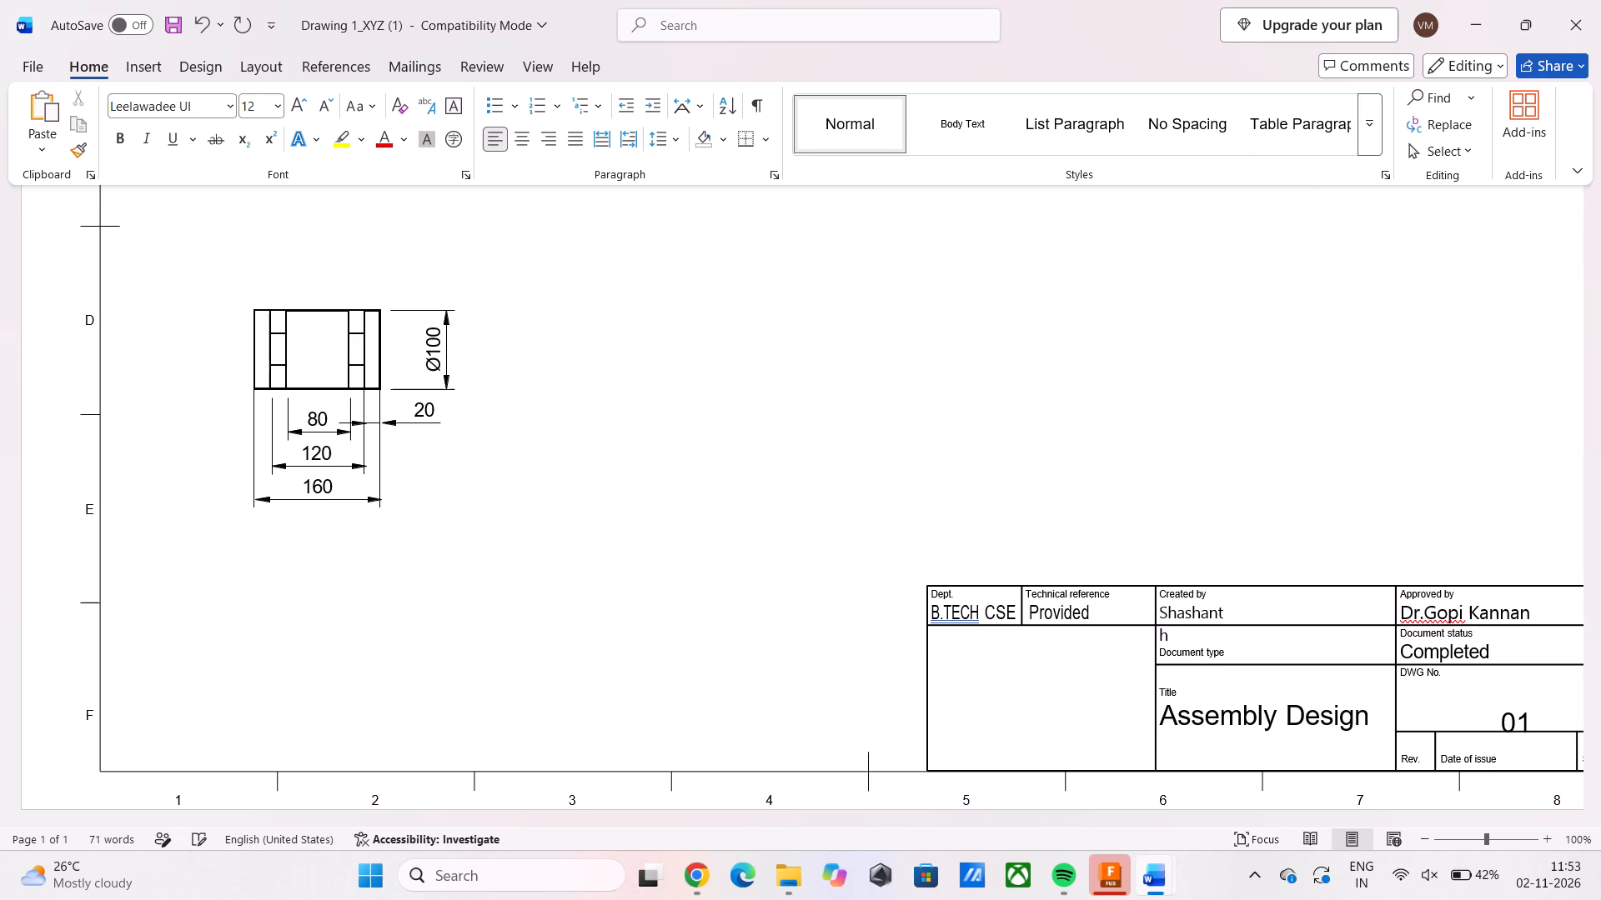
key("BackSpace")
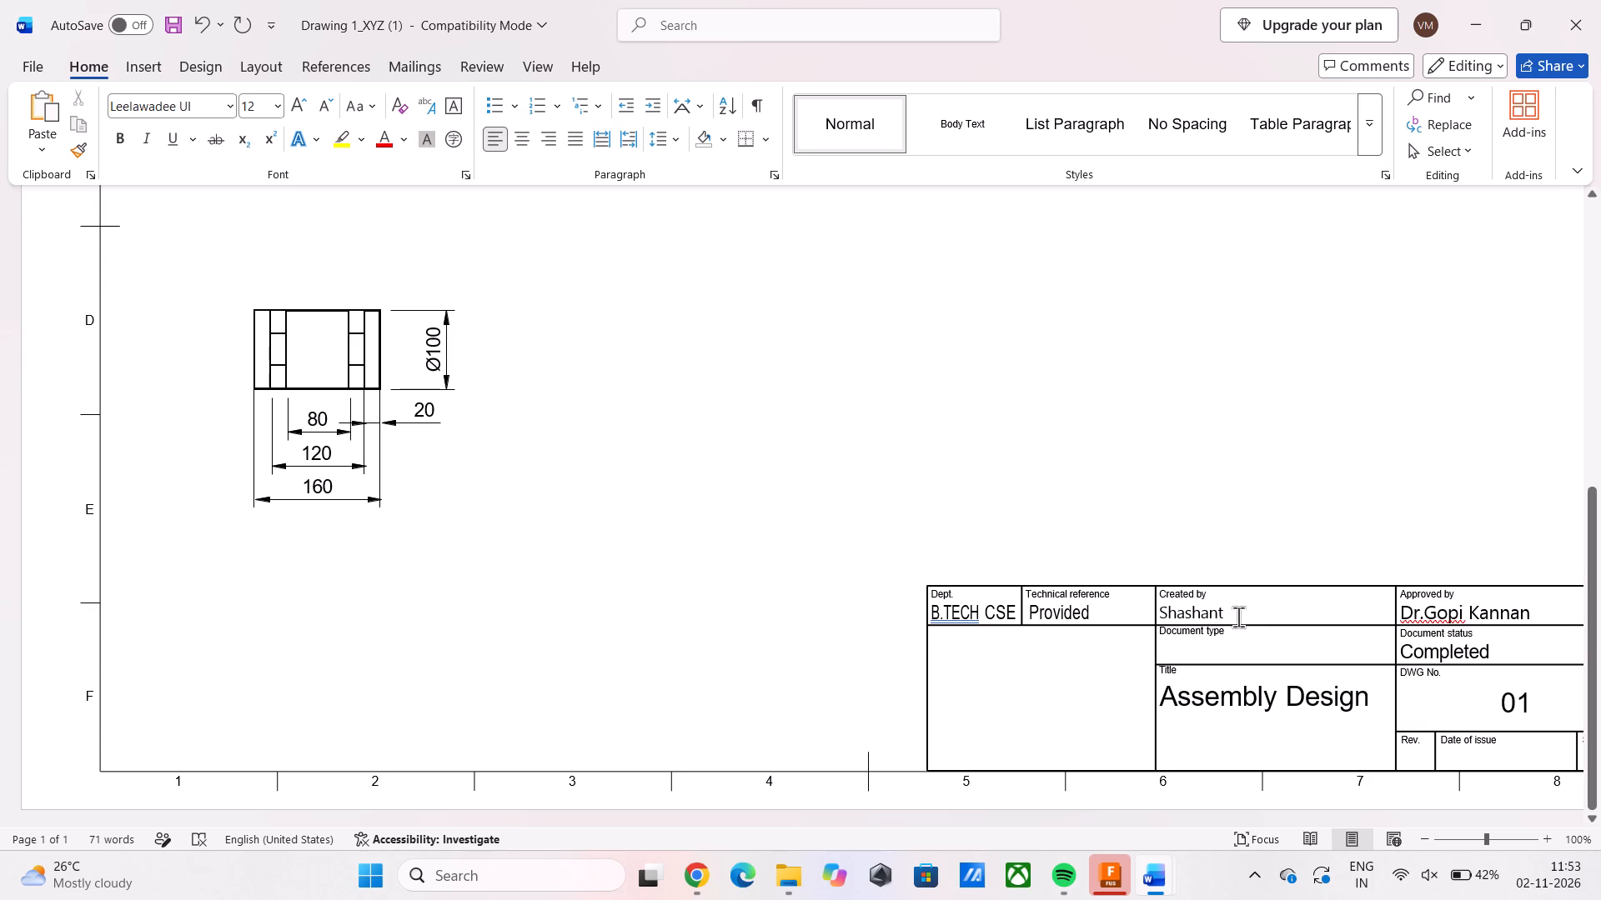
Set the font size of the creator's name in the Created by cell to 11 pt.
left_click_drag(1238, 617, 1162, 609)
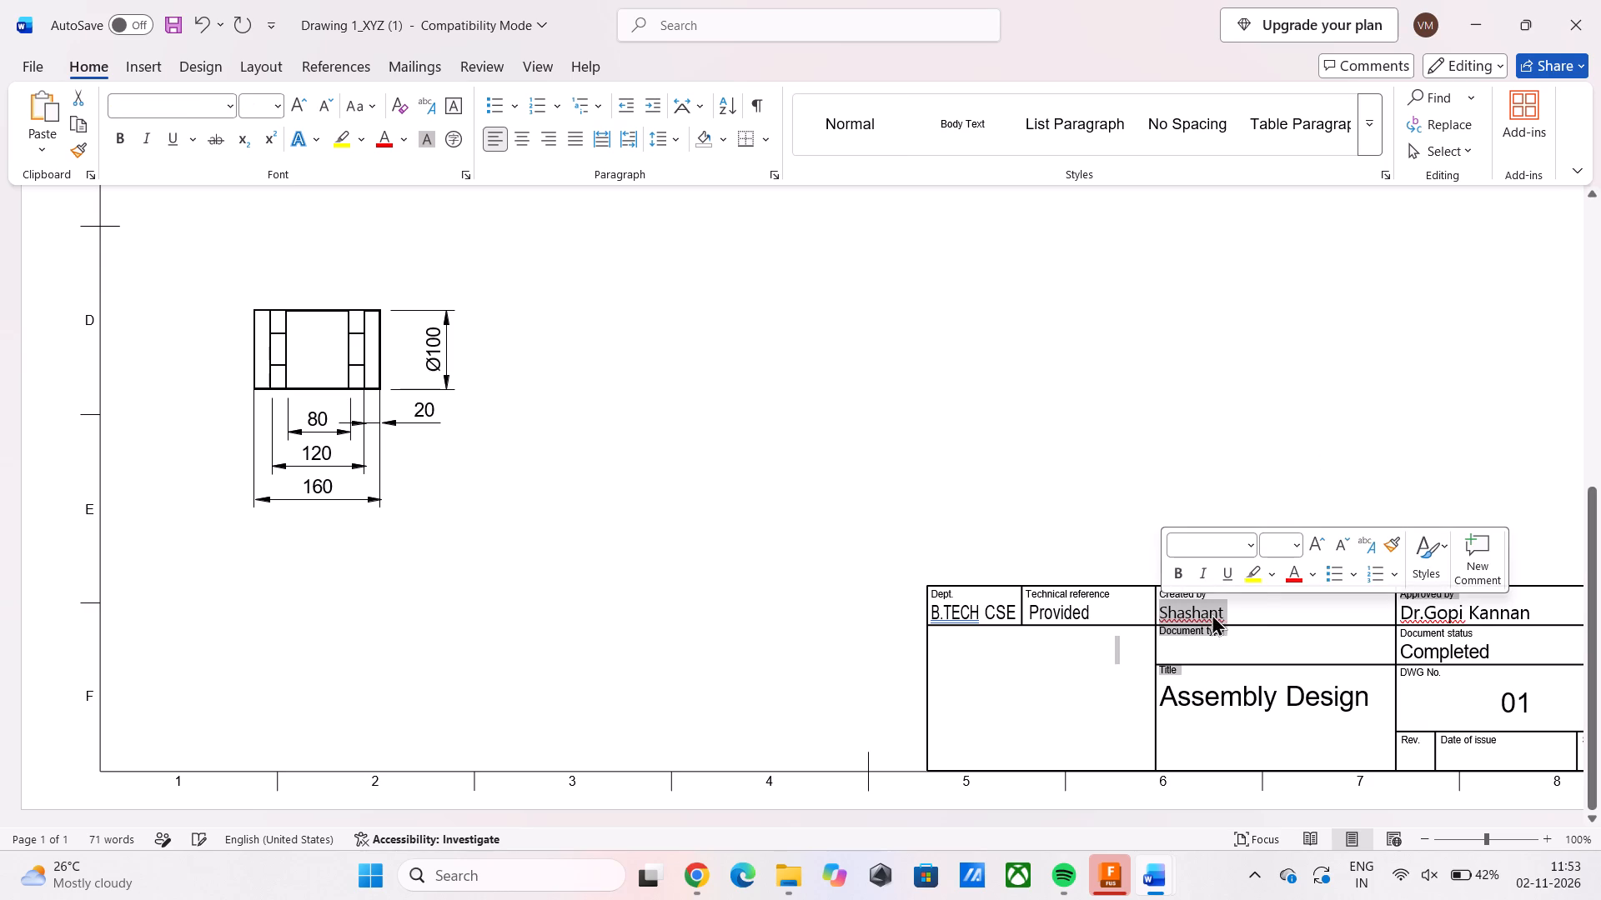
left_click(1217, 610)
left_click_drag(1159, 612, 1224, 612)
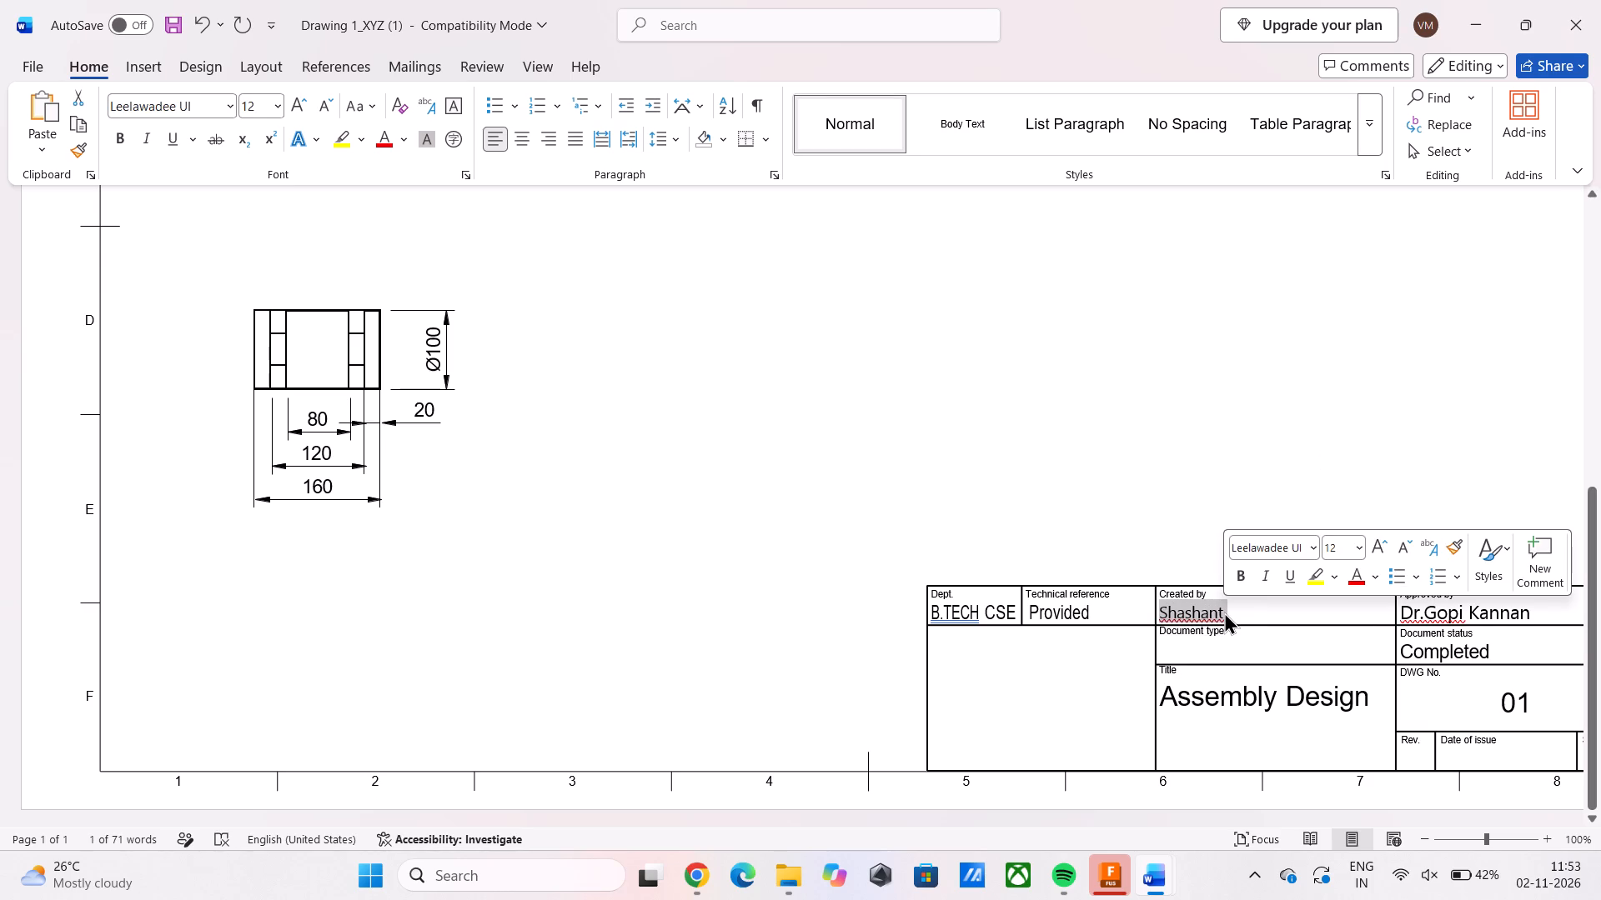
left_click(1360, 541)
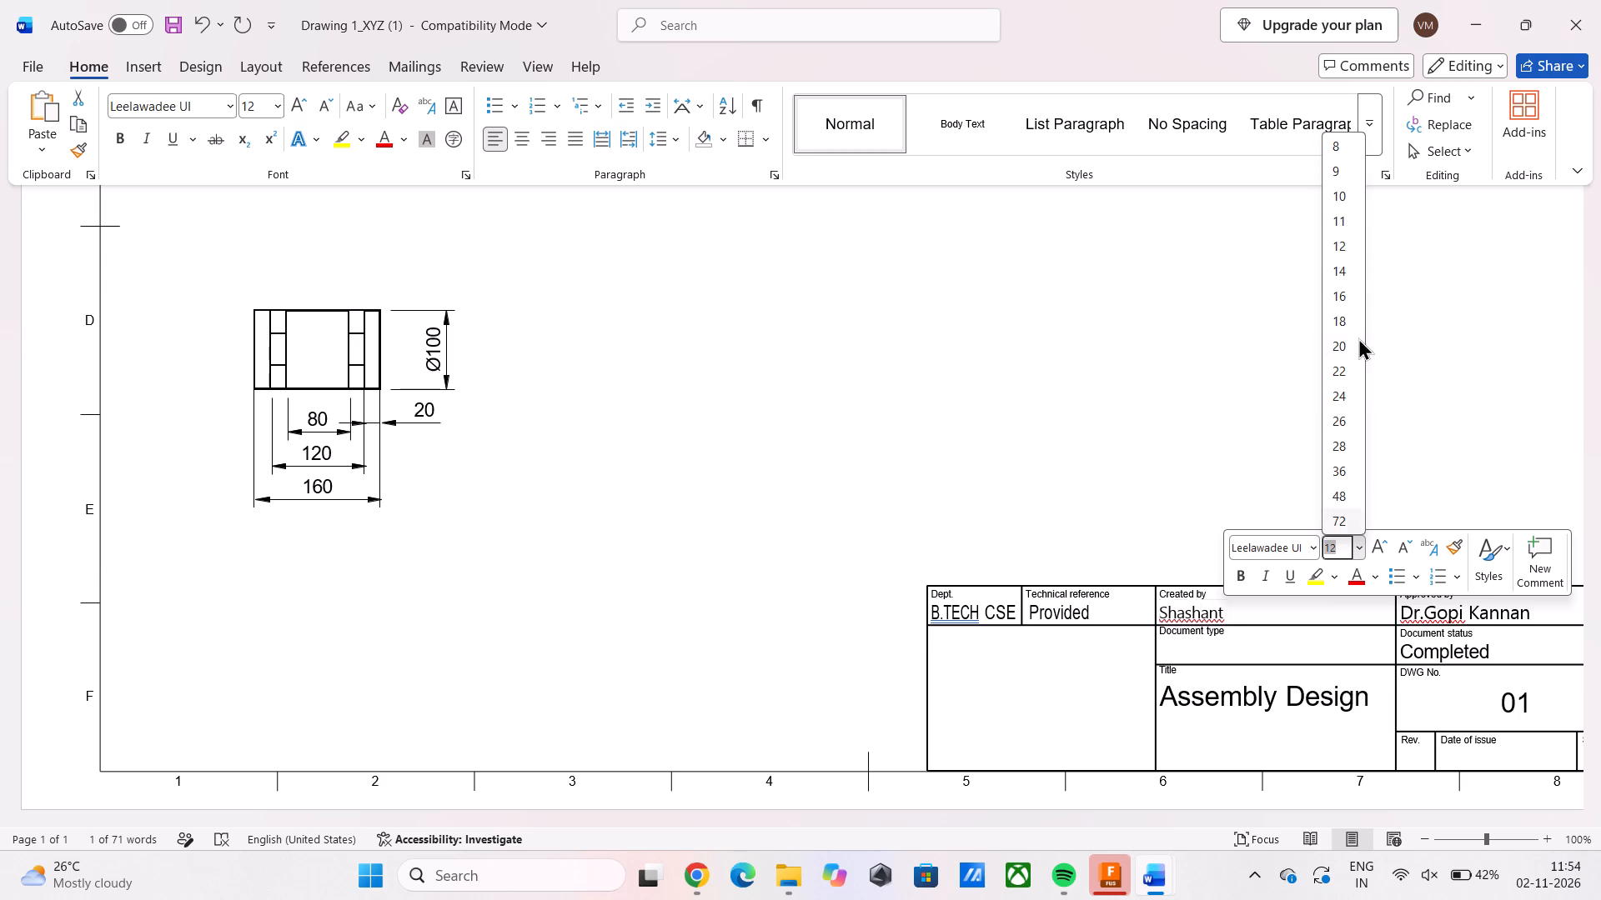
left_click(1337, 217)
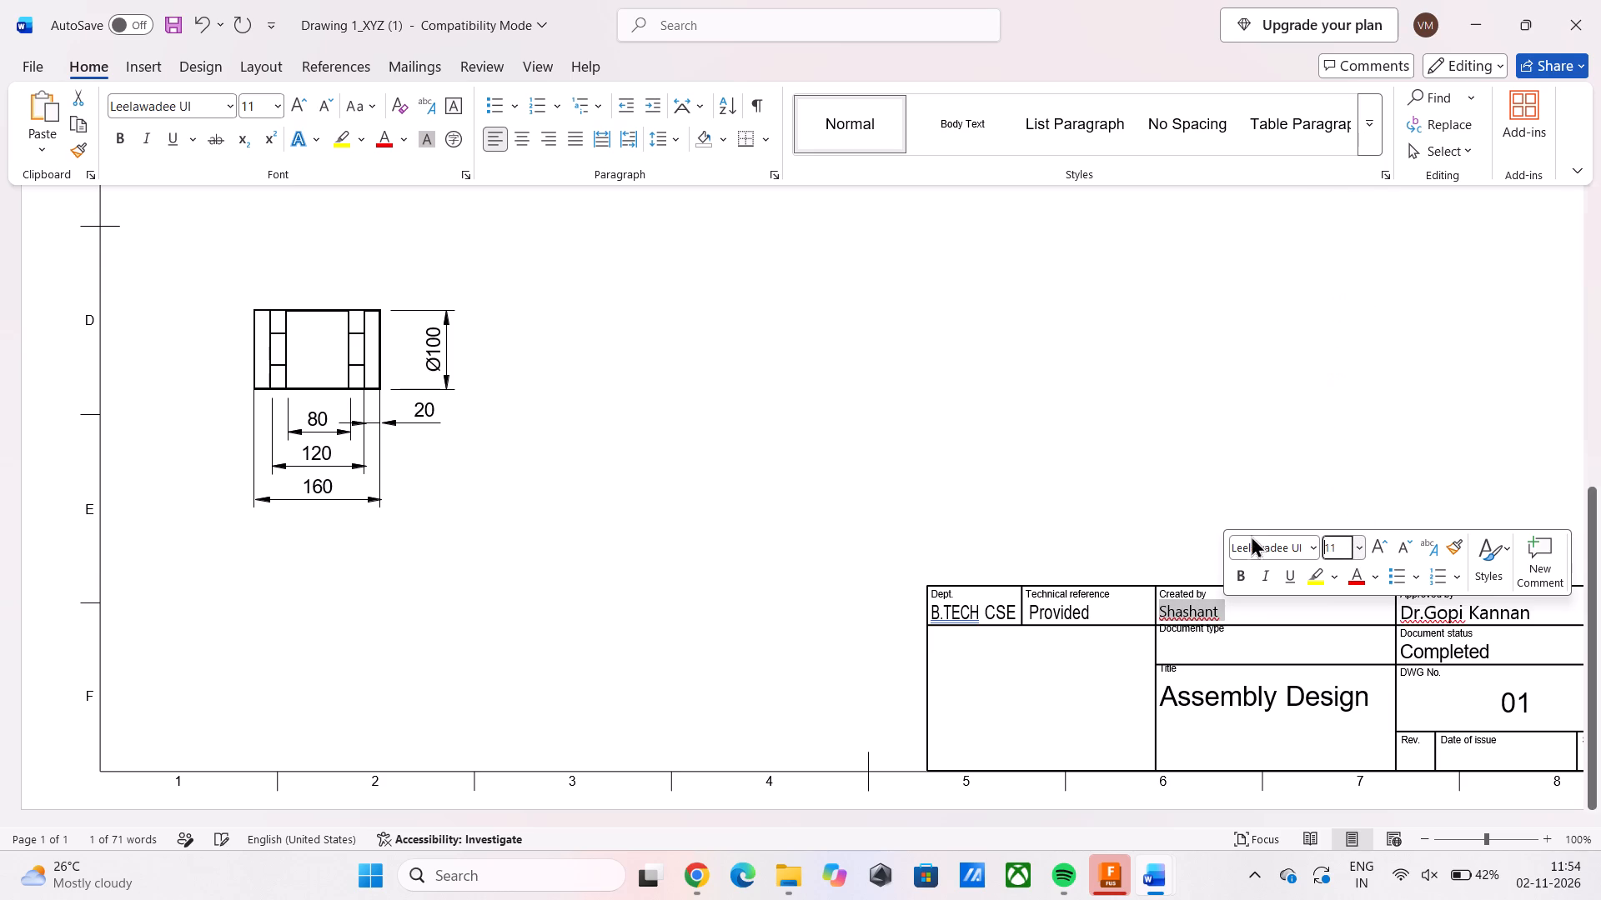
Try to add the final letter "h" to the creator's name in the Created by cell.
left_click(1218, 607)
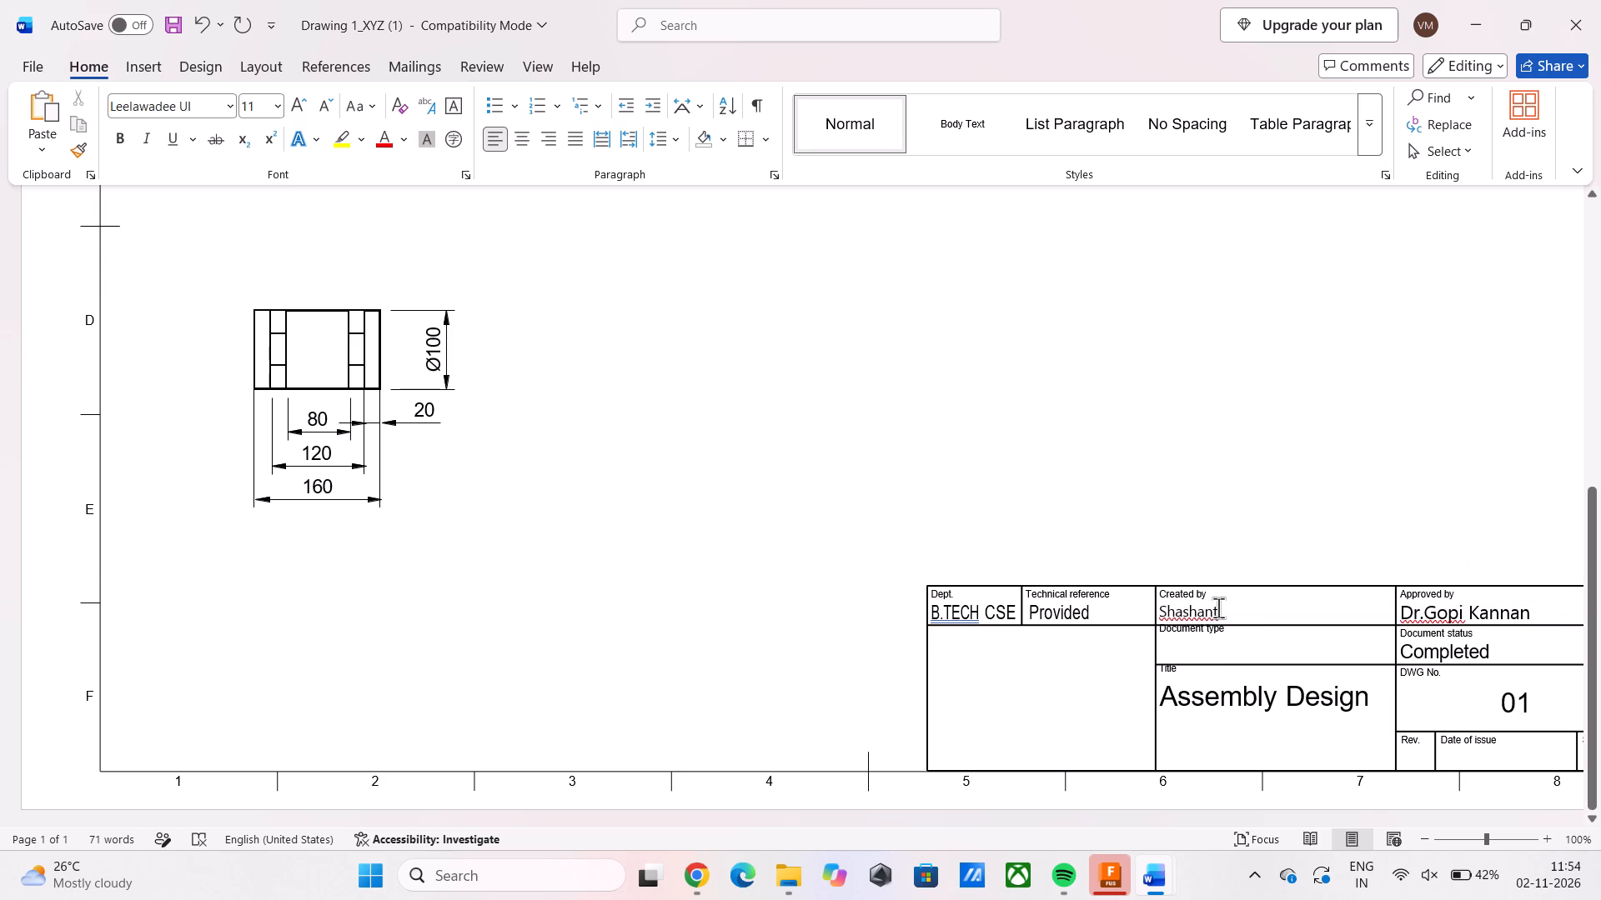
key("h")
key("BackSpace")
Set the creator's name in the Created by cell to 10 pt and place the text cursor after its last letter.
left_click_drag(1163, 610, 1223, 612)
double_click(1223, 612)
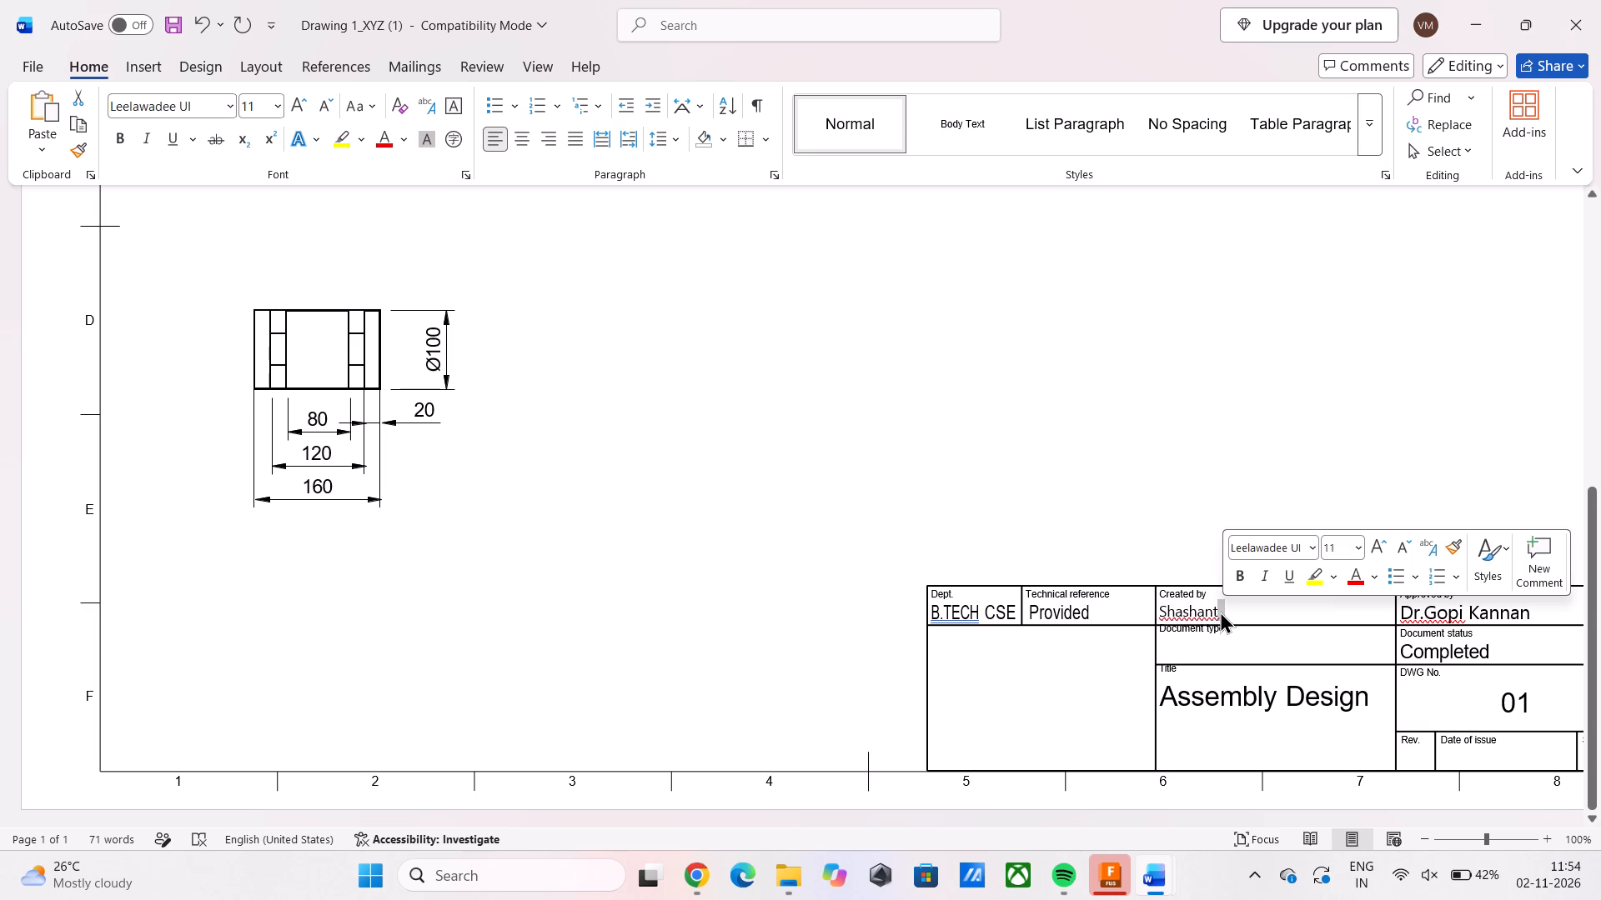
left_click(1237, 608)
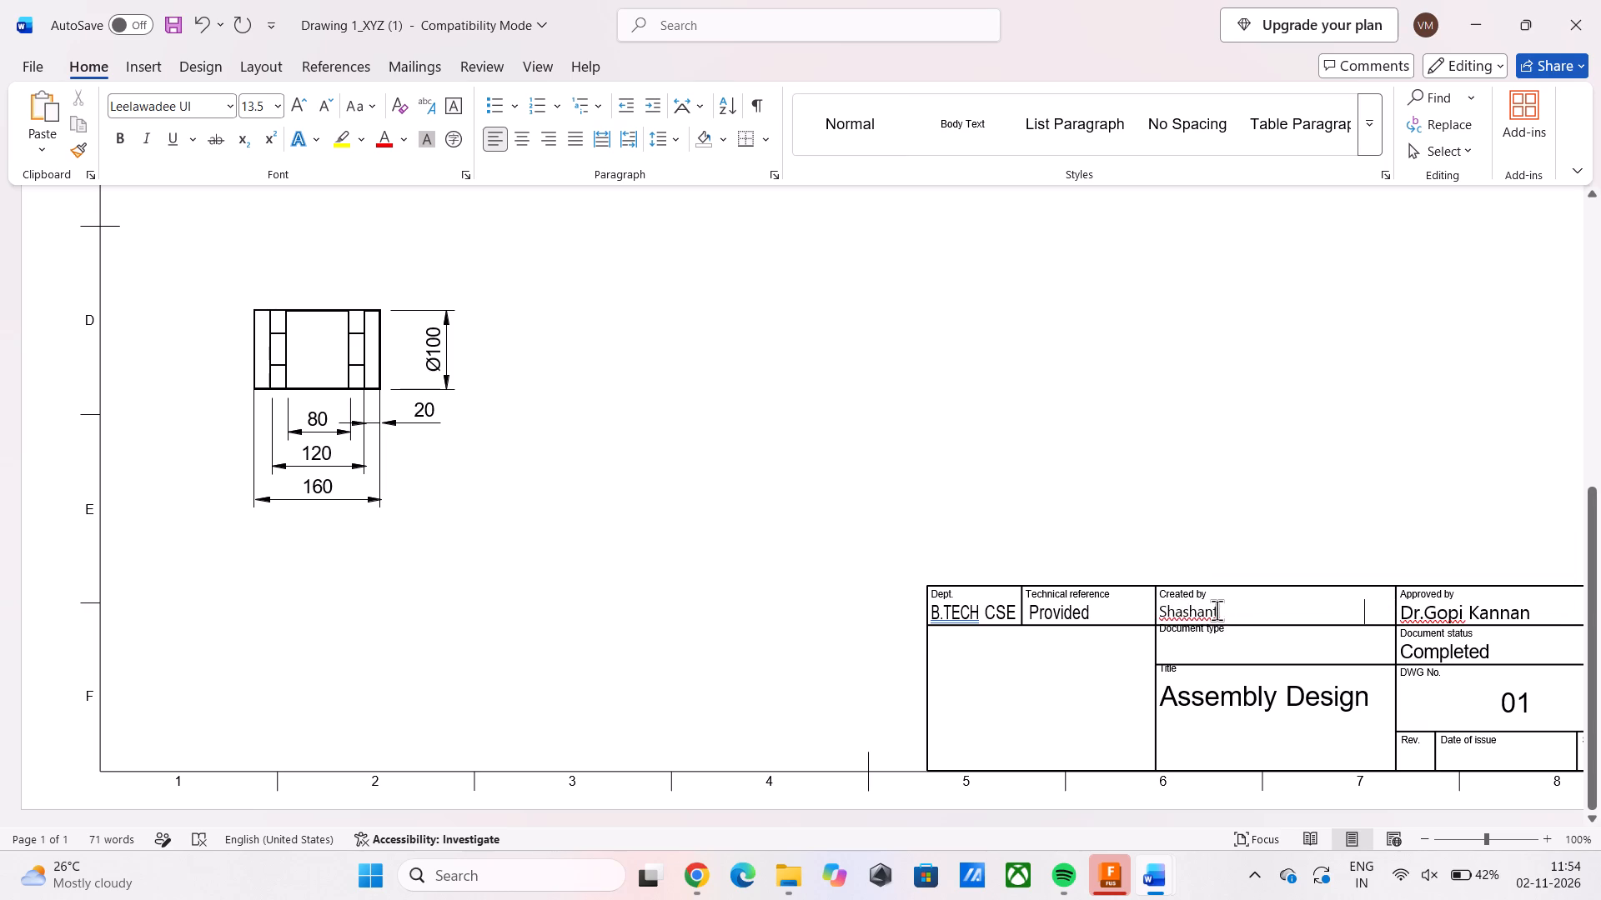
left_click_drag(1217, 610, 1160, 617)
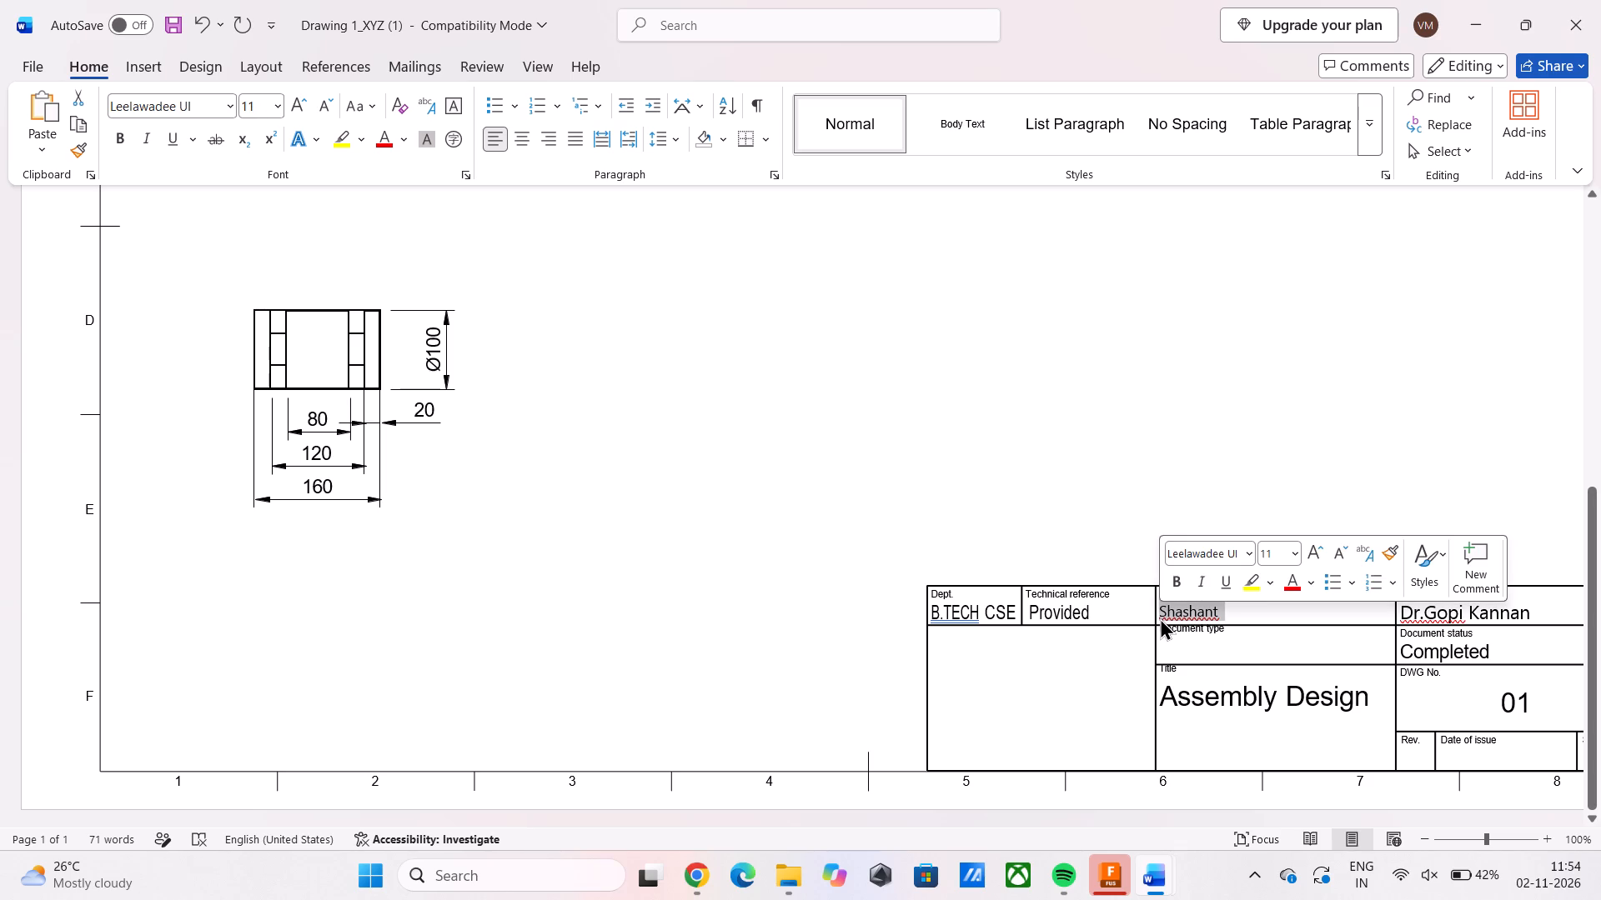
left_click(1292, 548)
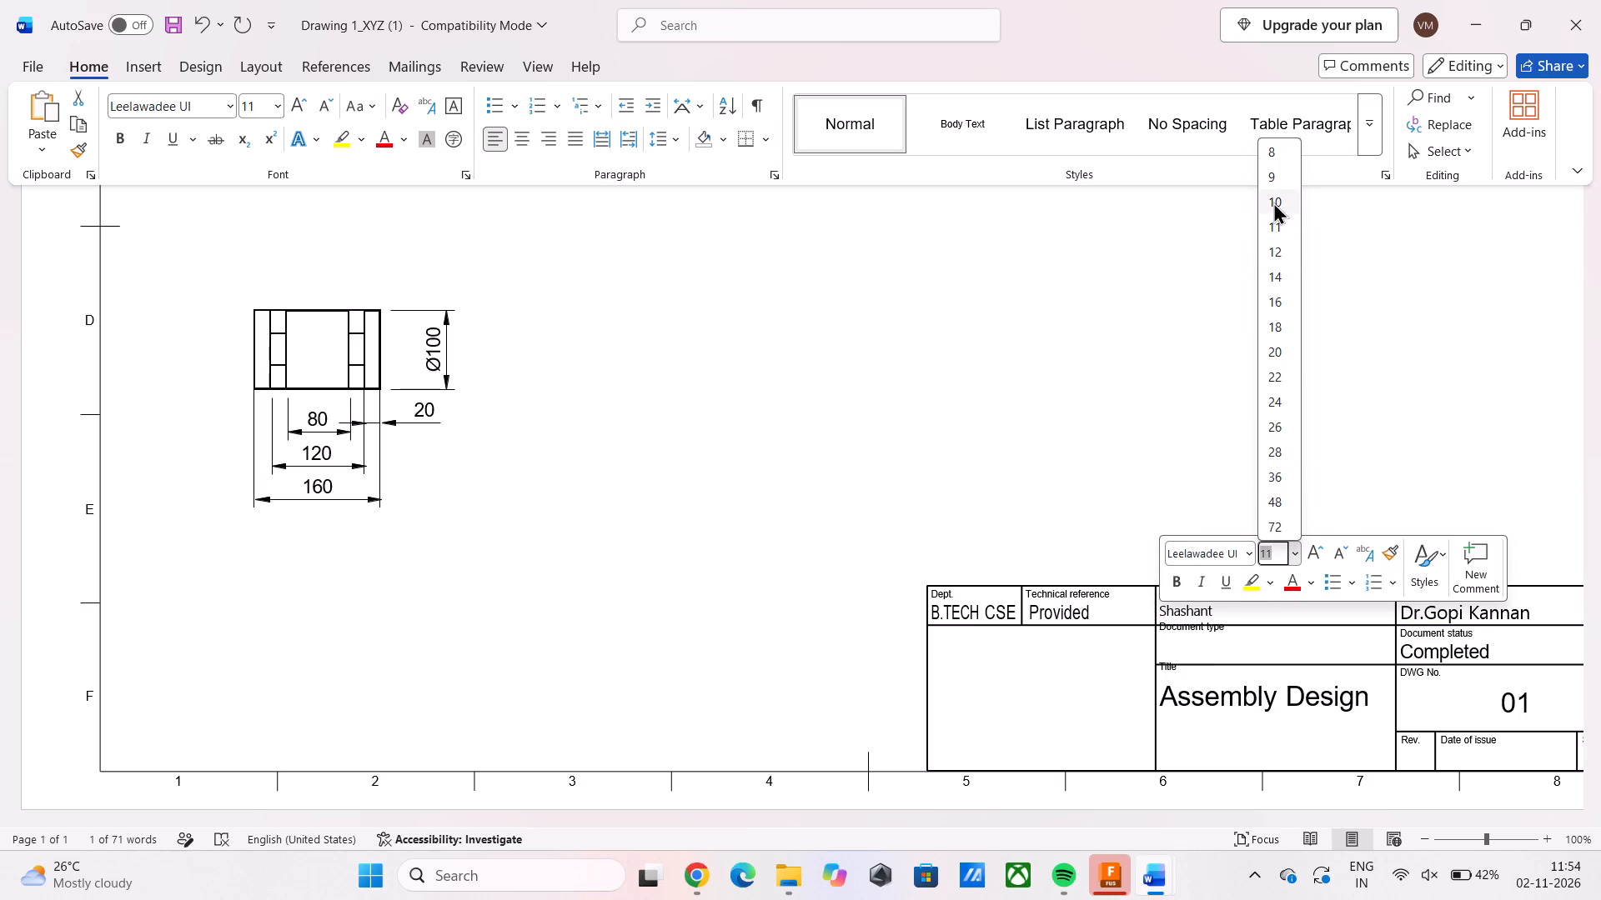
left_click(1273, 200)
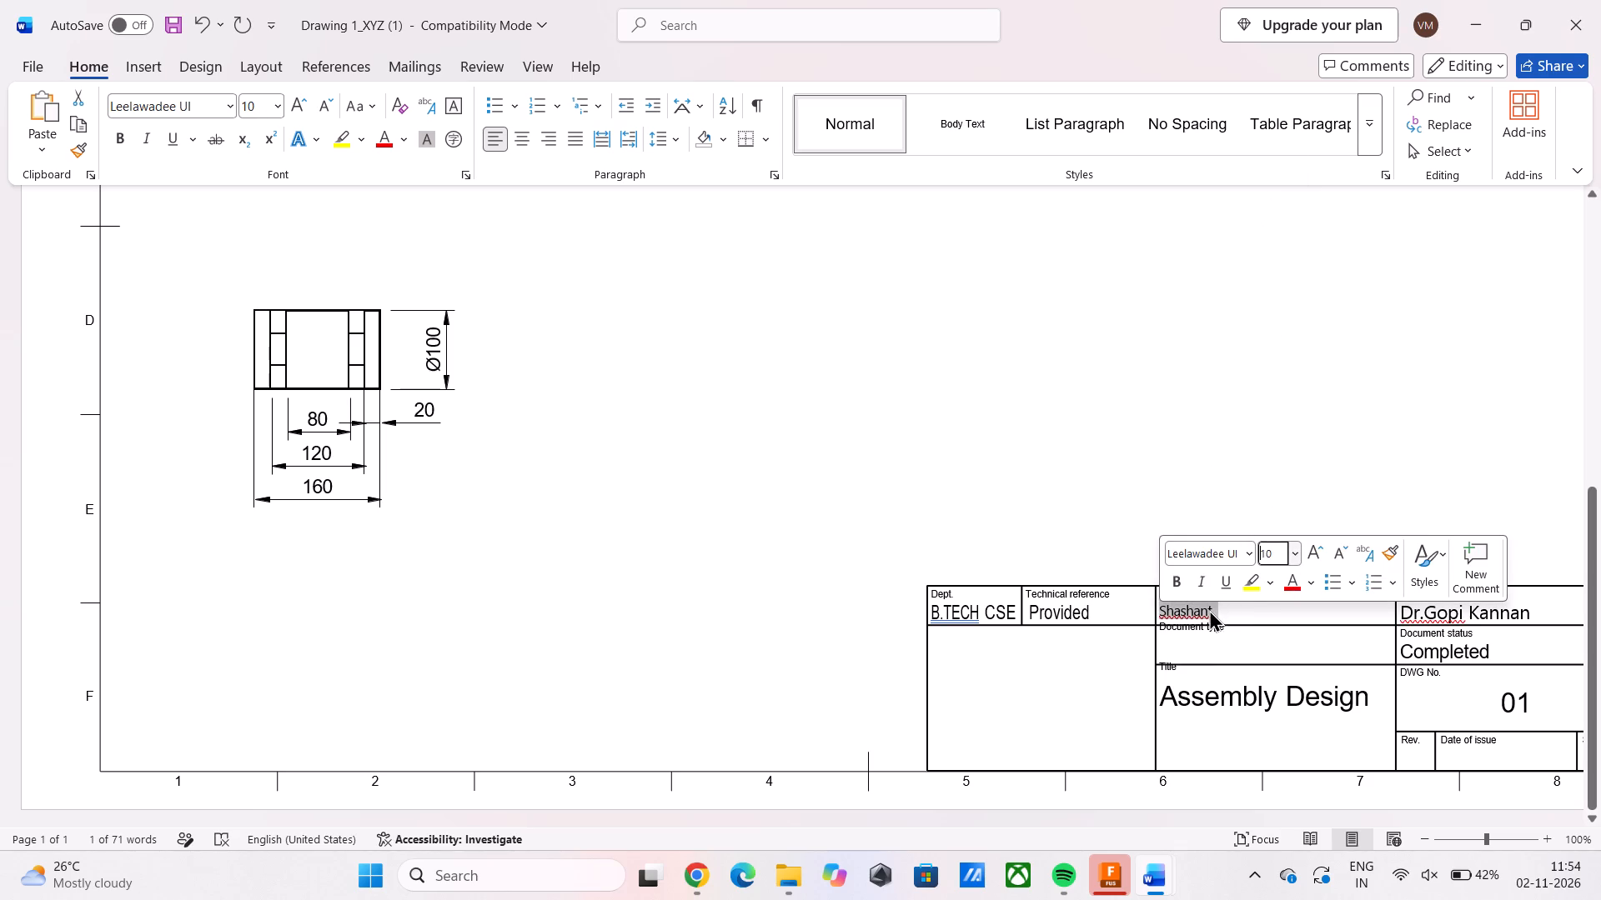
left_click(1208, 609)
key("Right")
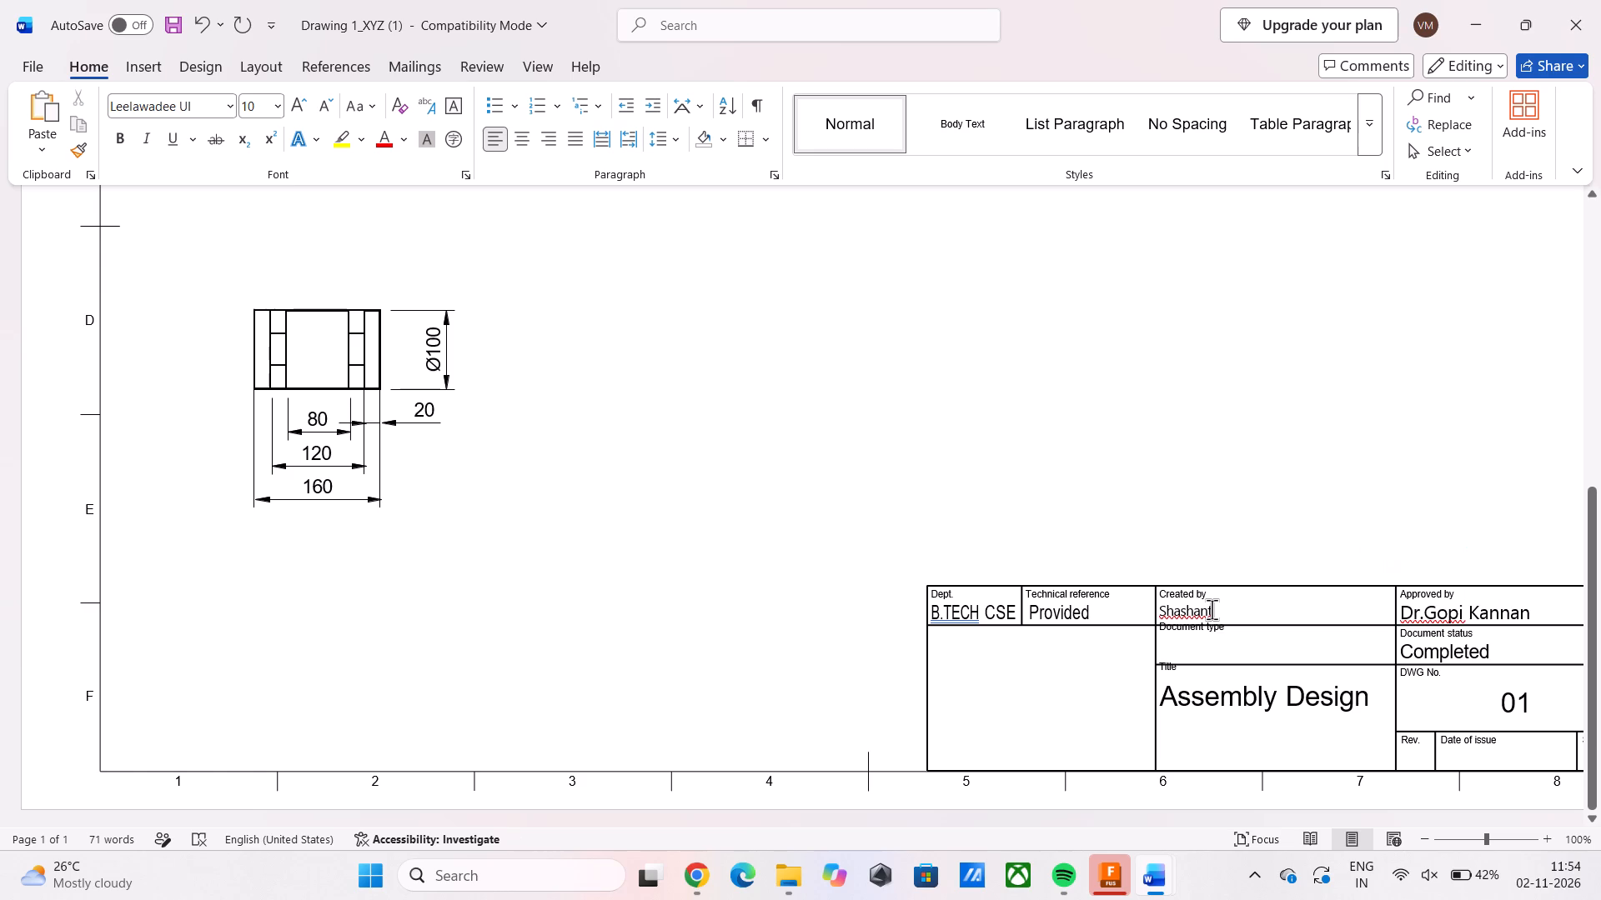
Add the final letter "h" to the creator's name in the Created by cell and start a new line after it.
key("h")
key("Return")
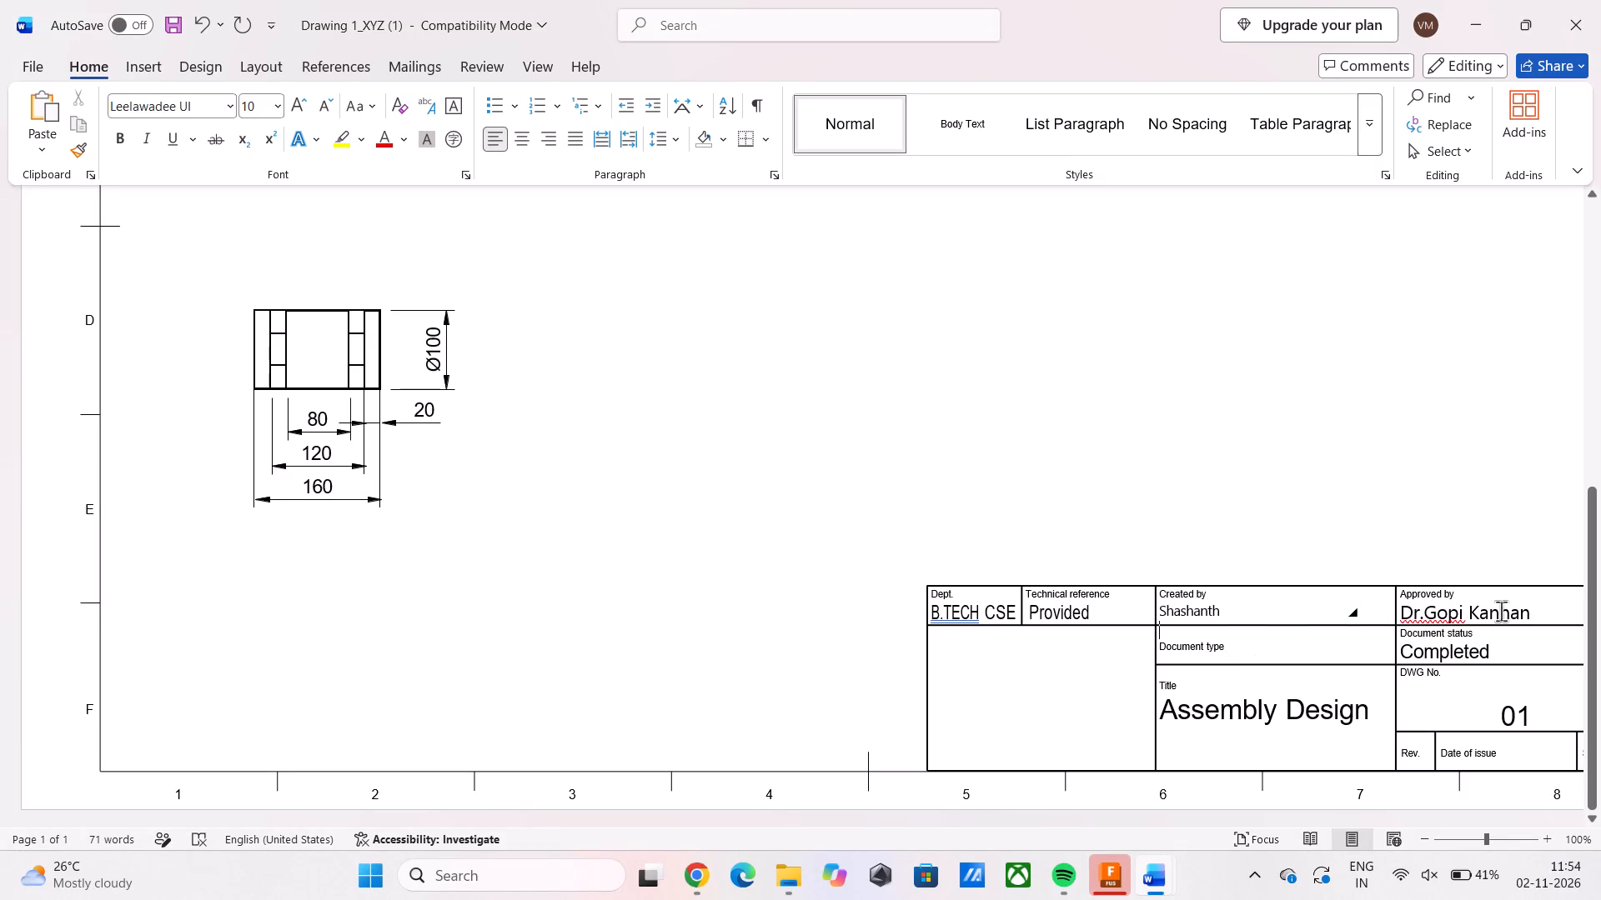
Insert the initial "k." directly after "Dr." in the approver's name in the Approved by cell.
left_click(1424, 606)
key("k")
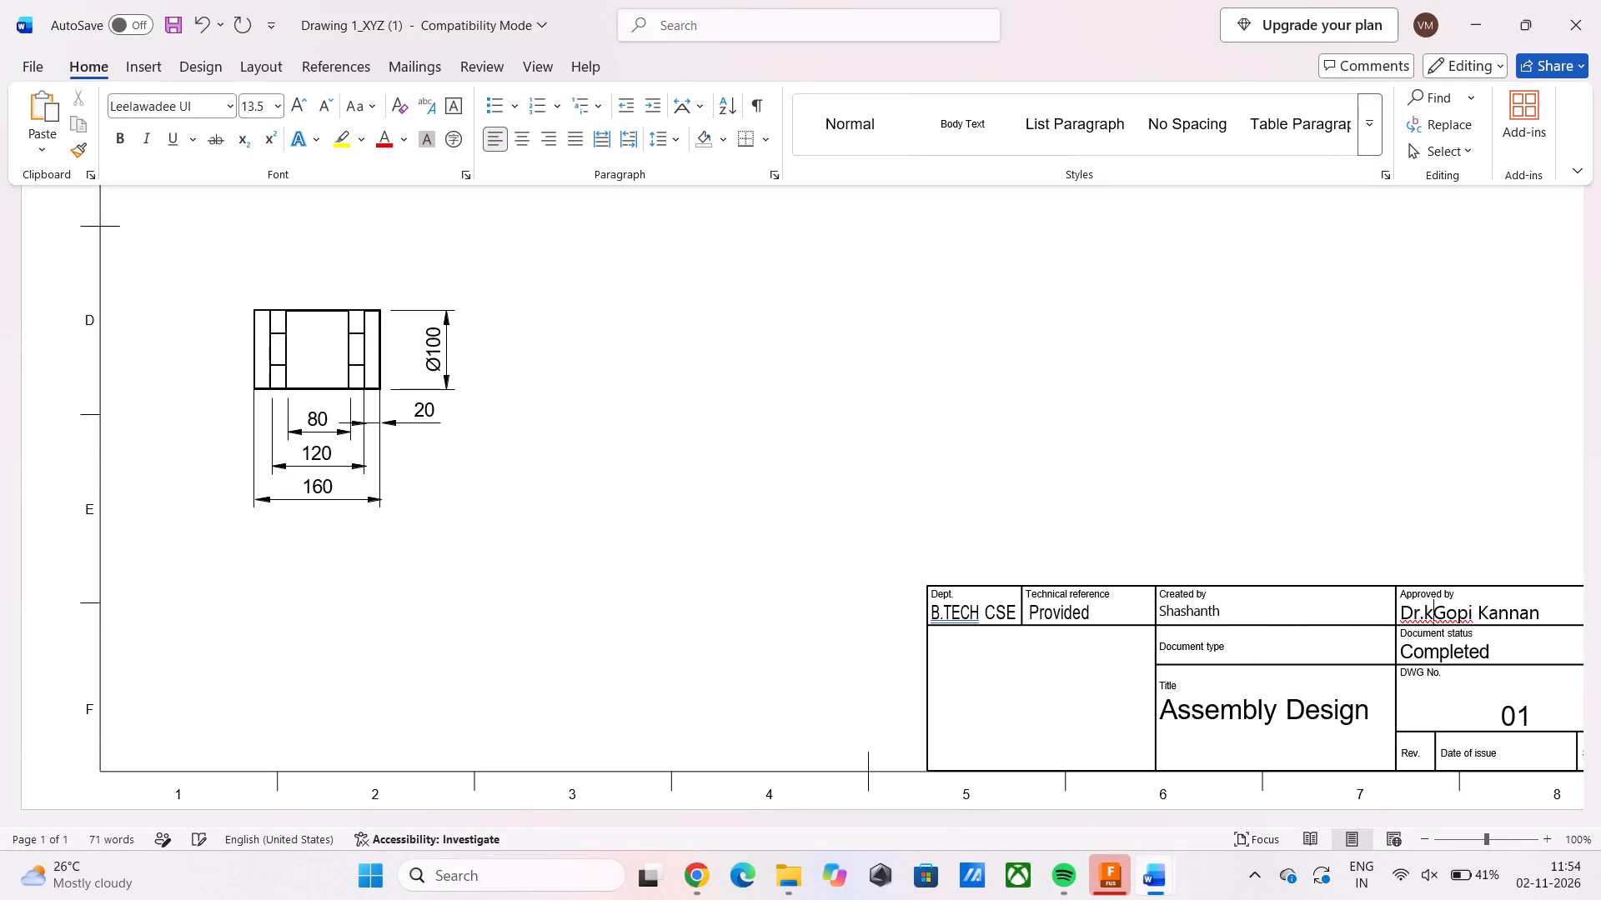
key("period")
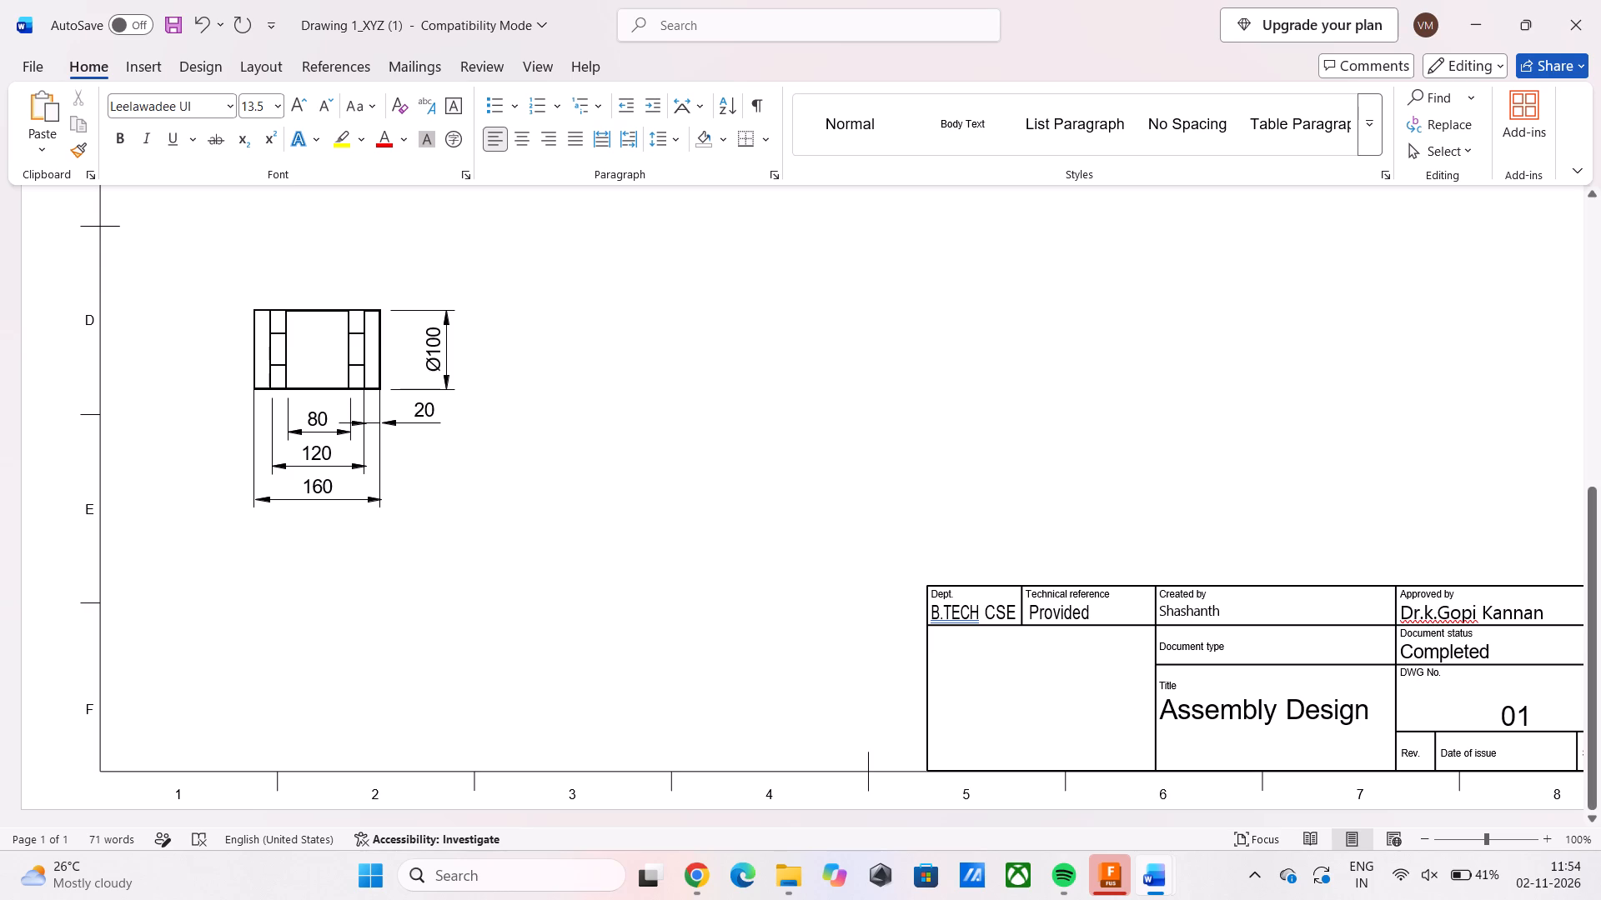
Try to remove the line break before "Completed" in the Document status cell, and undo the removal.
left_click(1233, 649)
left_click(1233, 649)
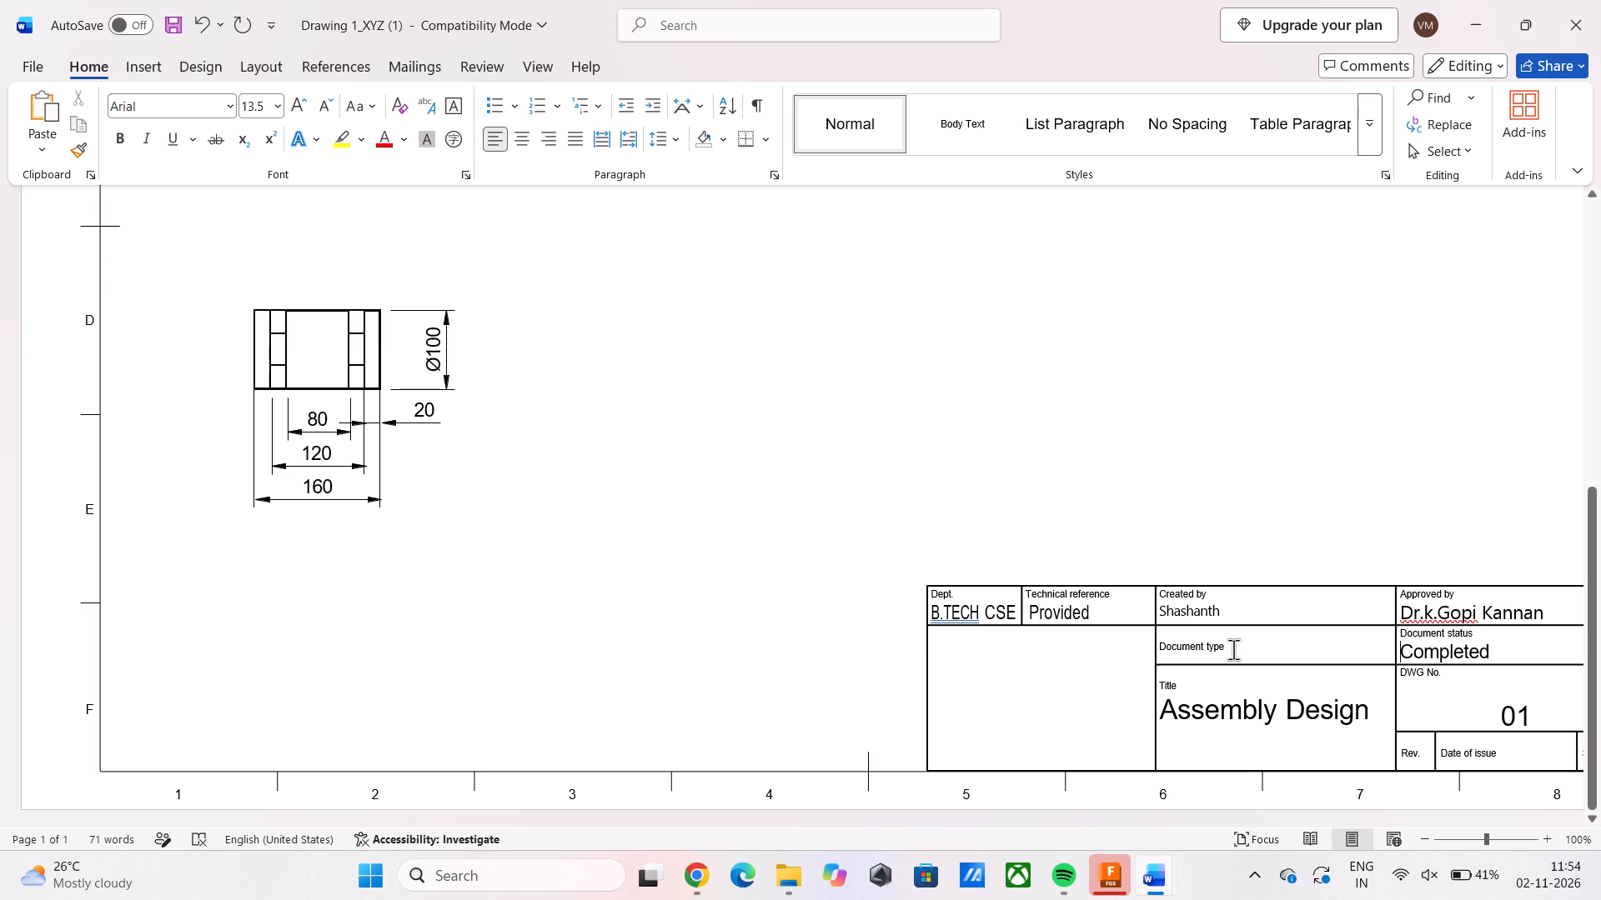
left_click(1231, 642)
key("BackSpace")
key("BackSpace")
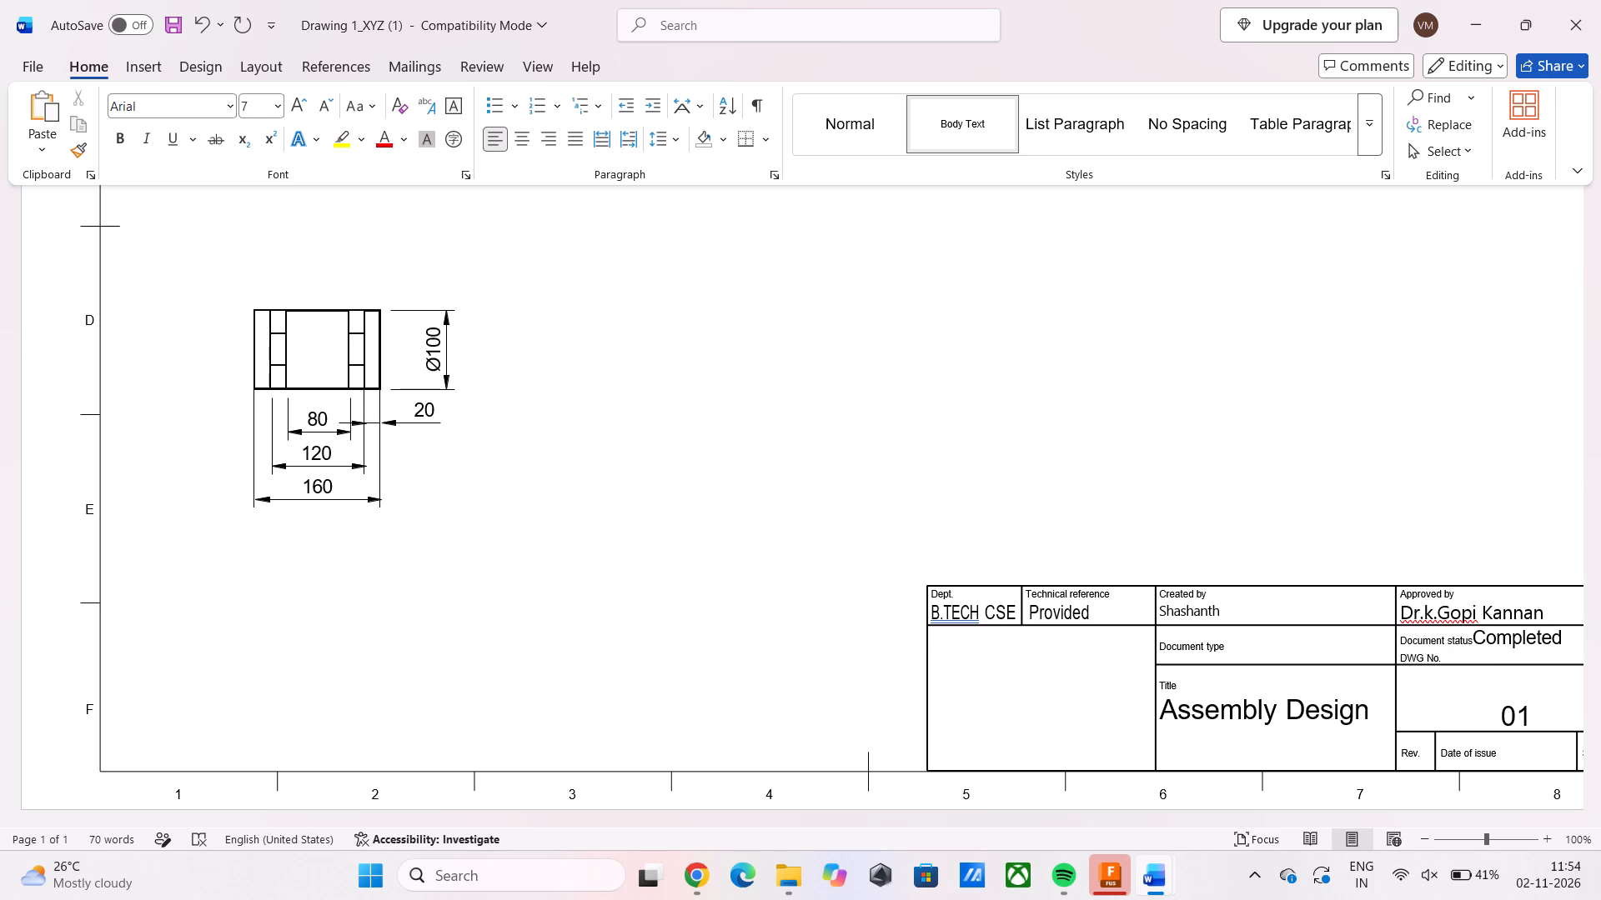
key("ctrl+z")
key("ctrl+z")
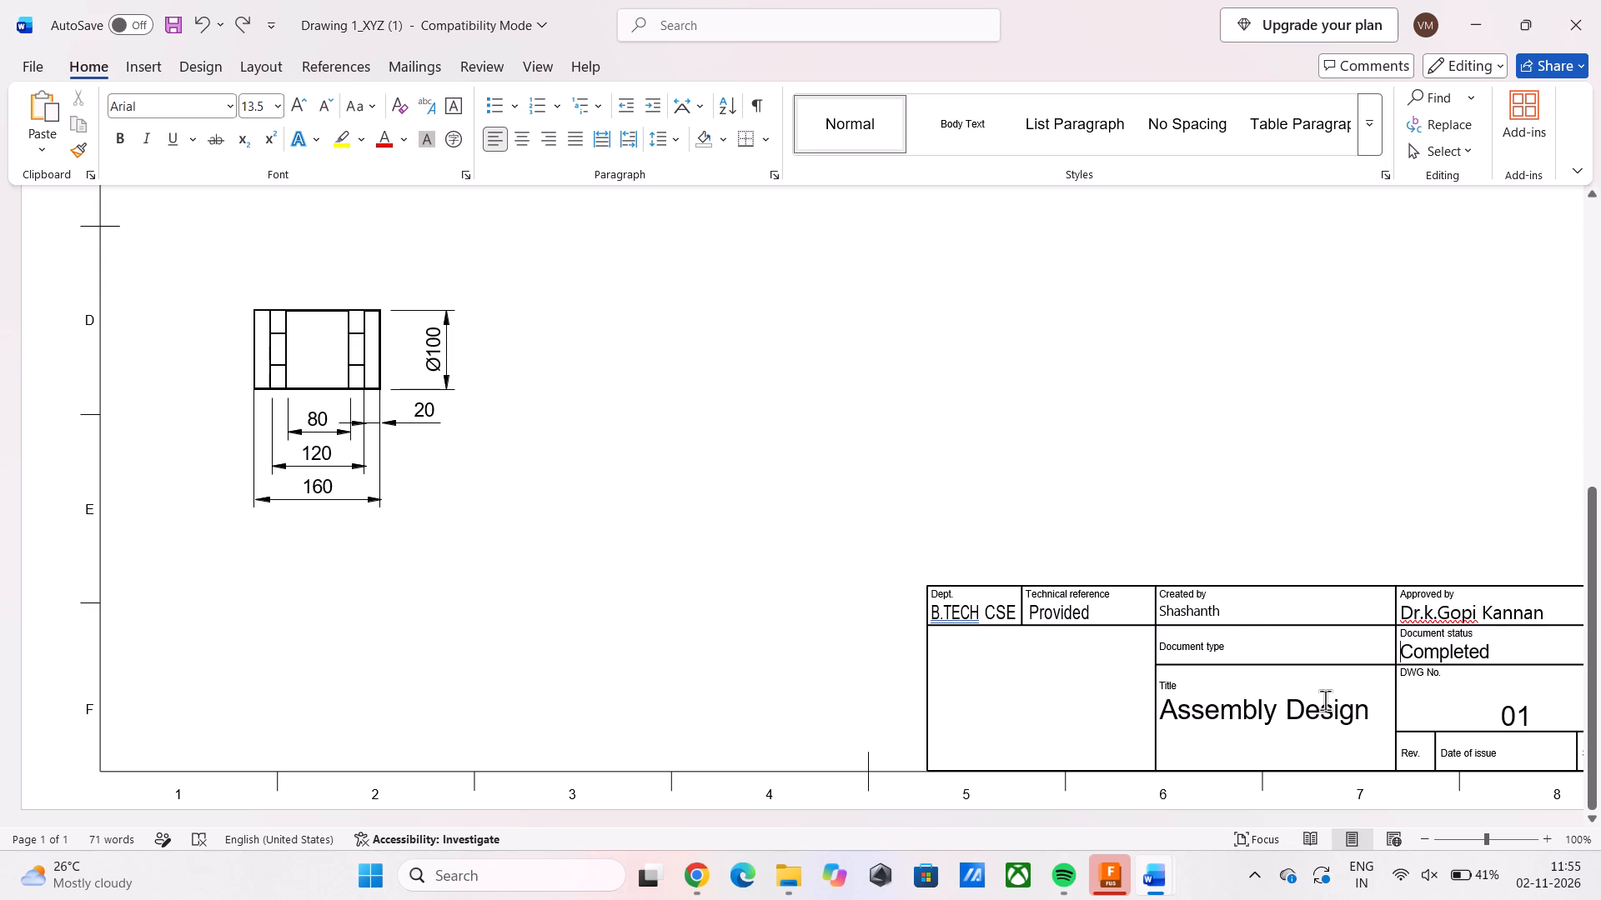
Add the entry "provided" on a new line under the Document type label in the title block.
left_click(1175, 640)
left_click(1208, 644)
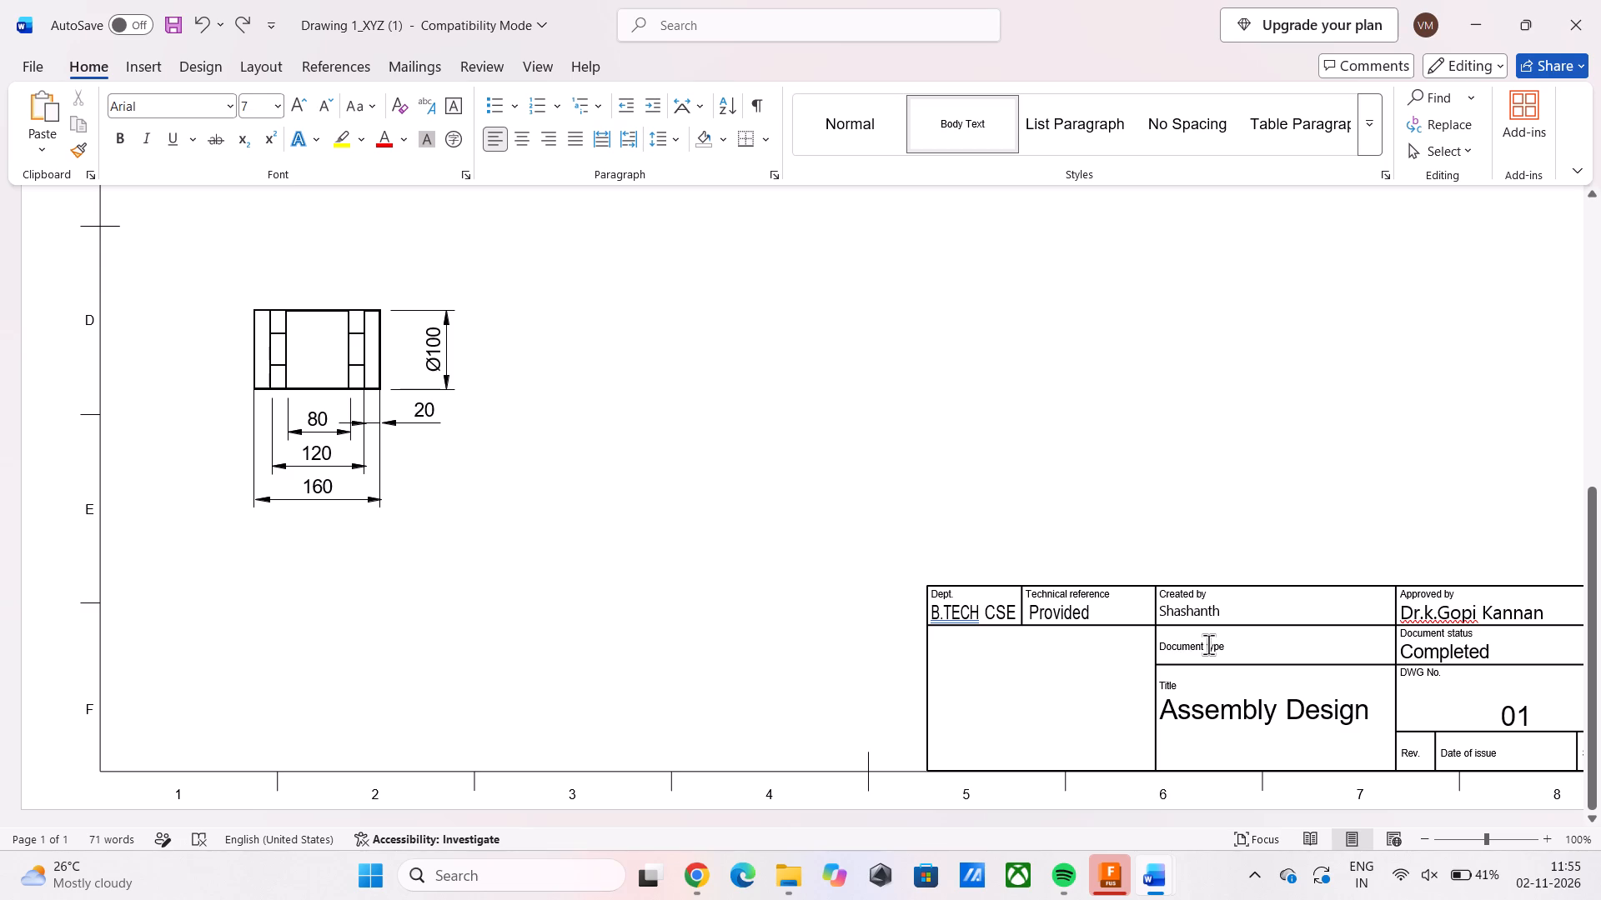
key("Right")
key("Right")
key("Right")
key("Return")
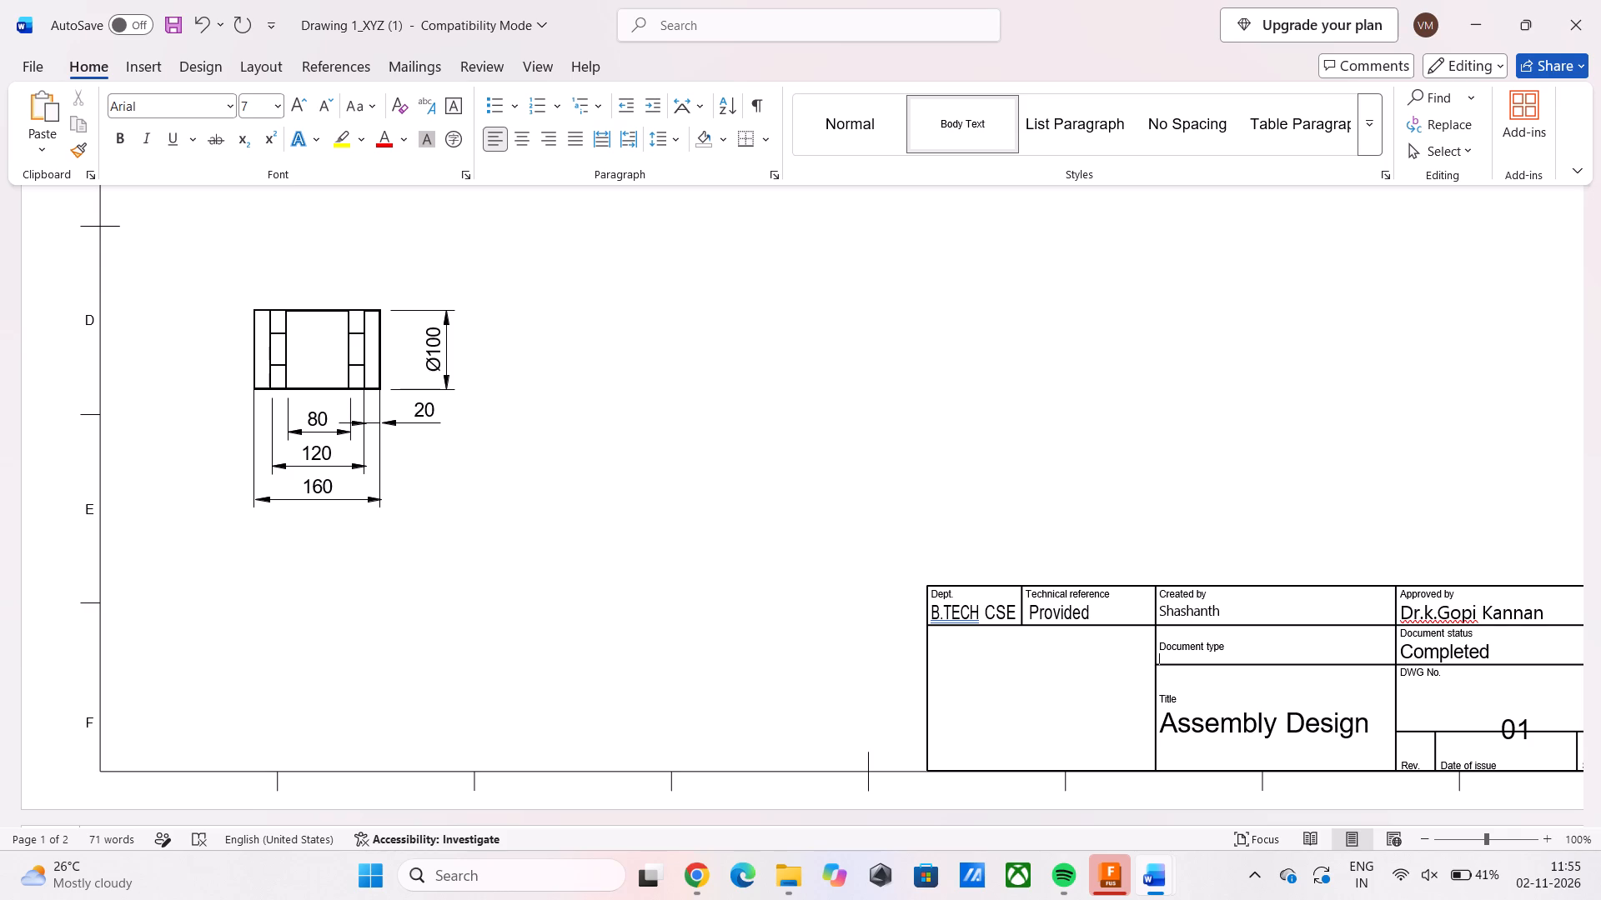
type("pro")
type("vi")
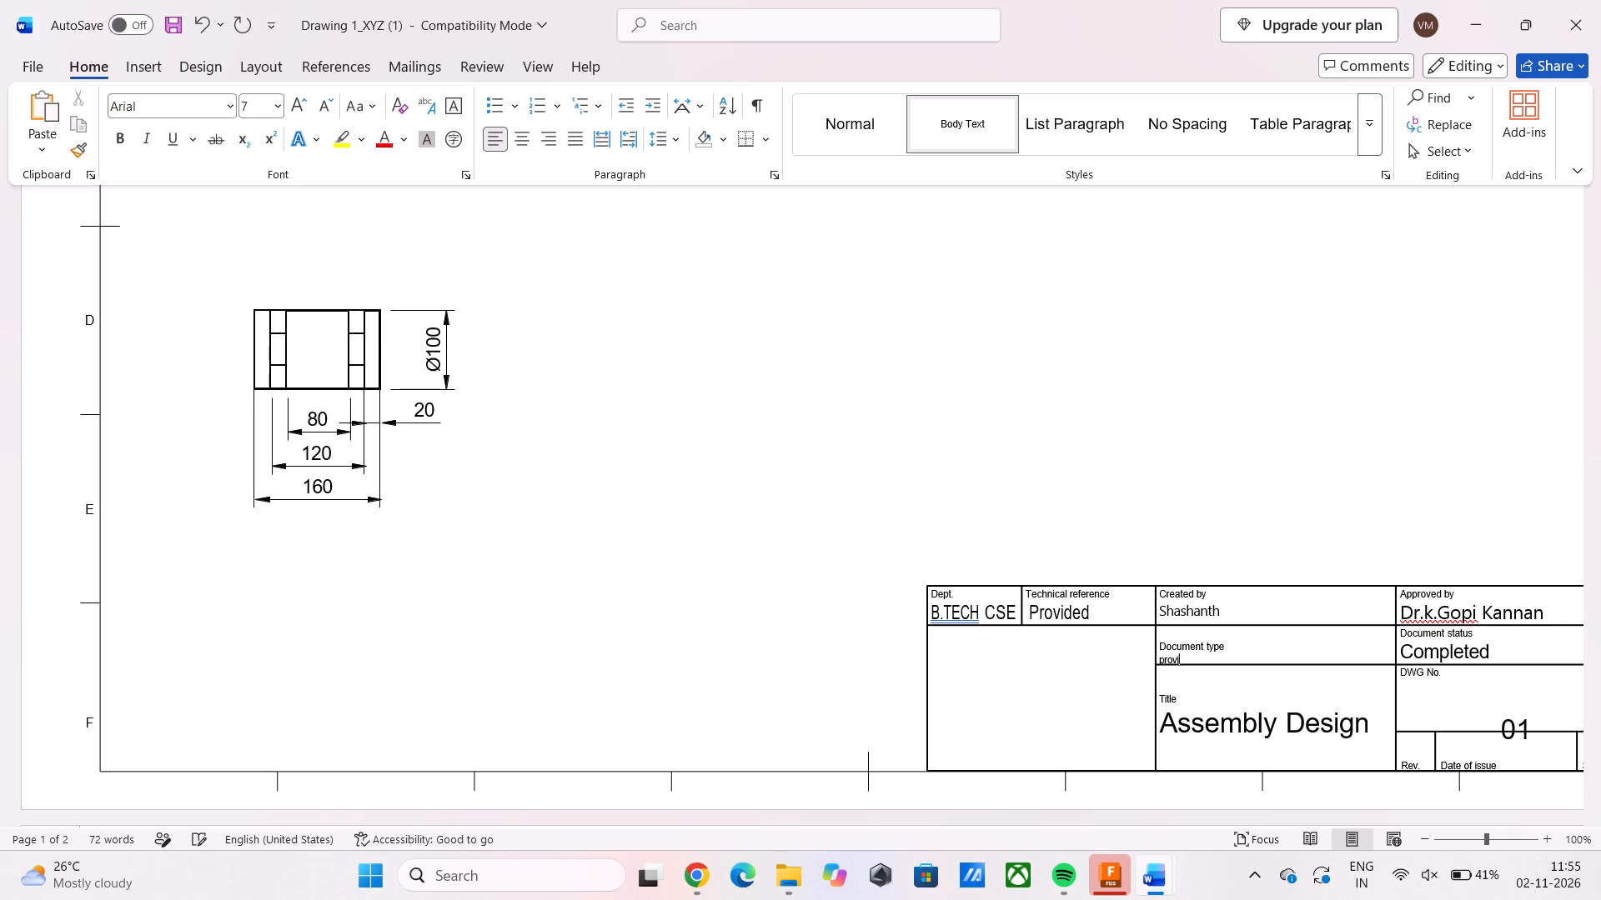
type("ded")
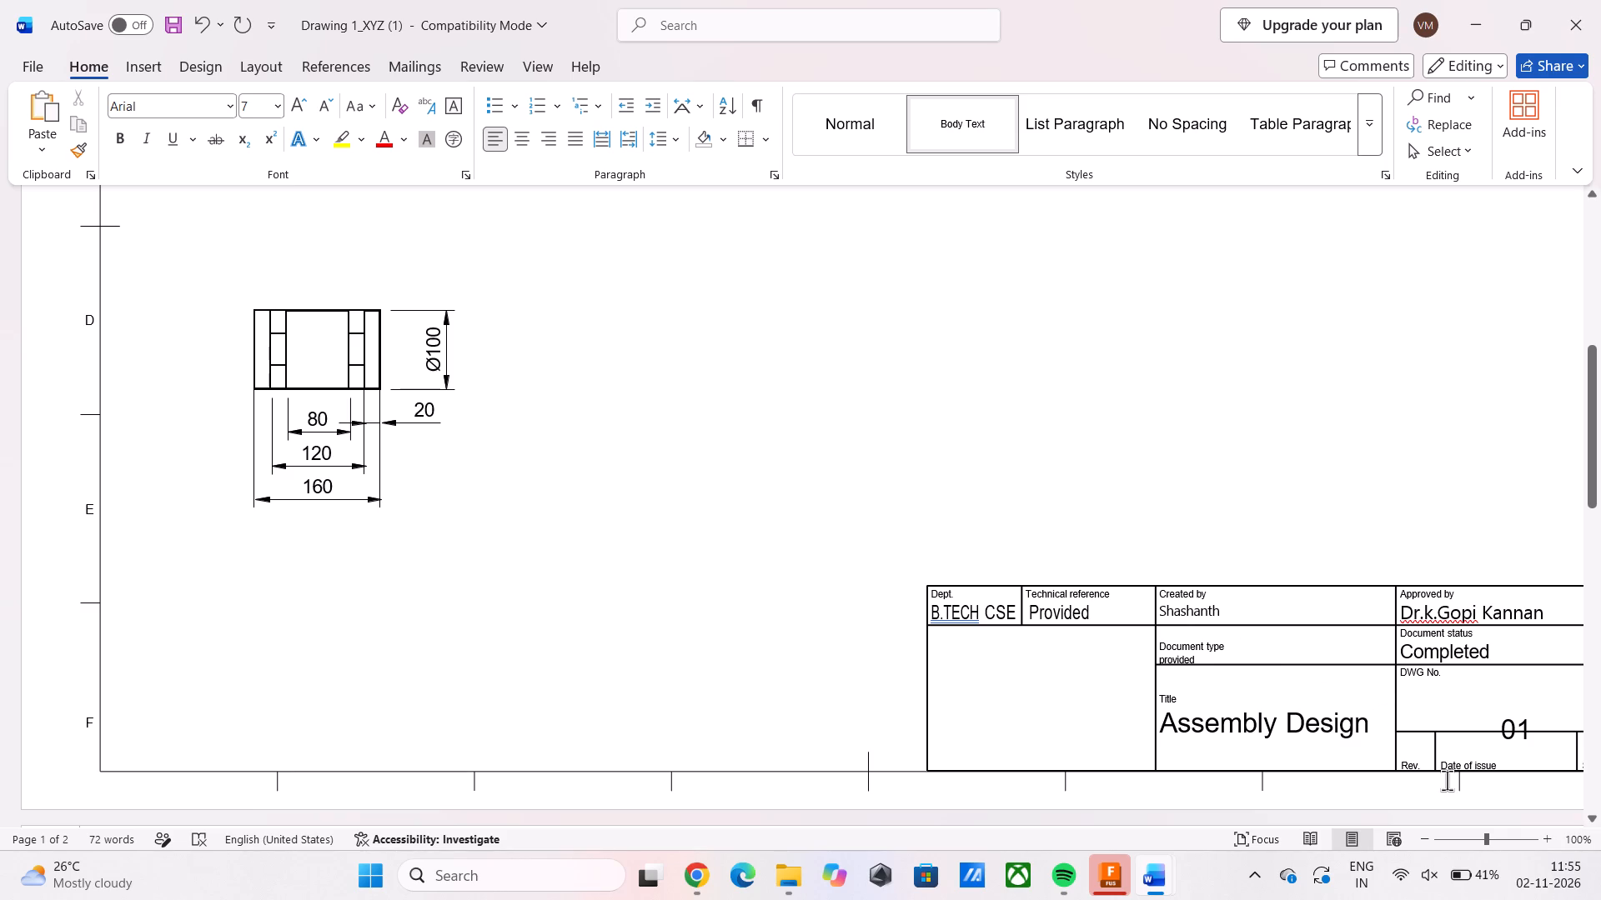
Save the edited Drawing 1_XYZ (1) document.
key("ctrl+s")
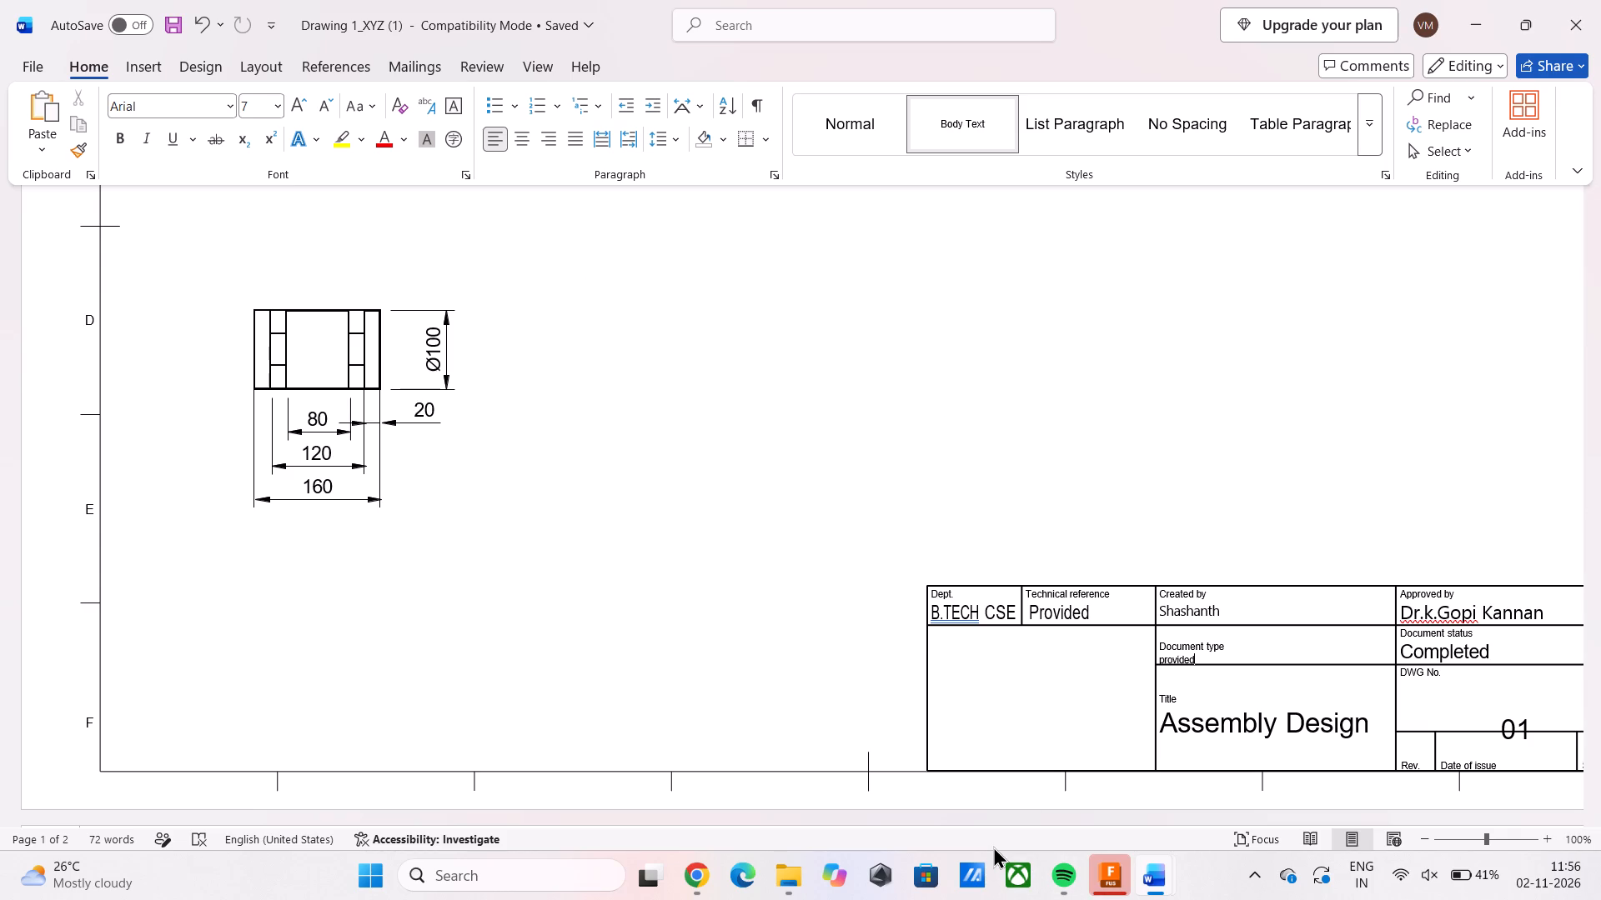
Save the Drawing 1_XYZ (1) document again with its edited title block.
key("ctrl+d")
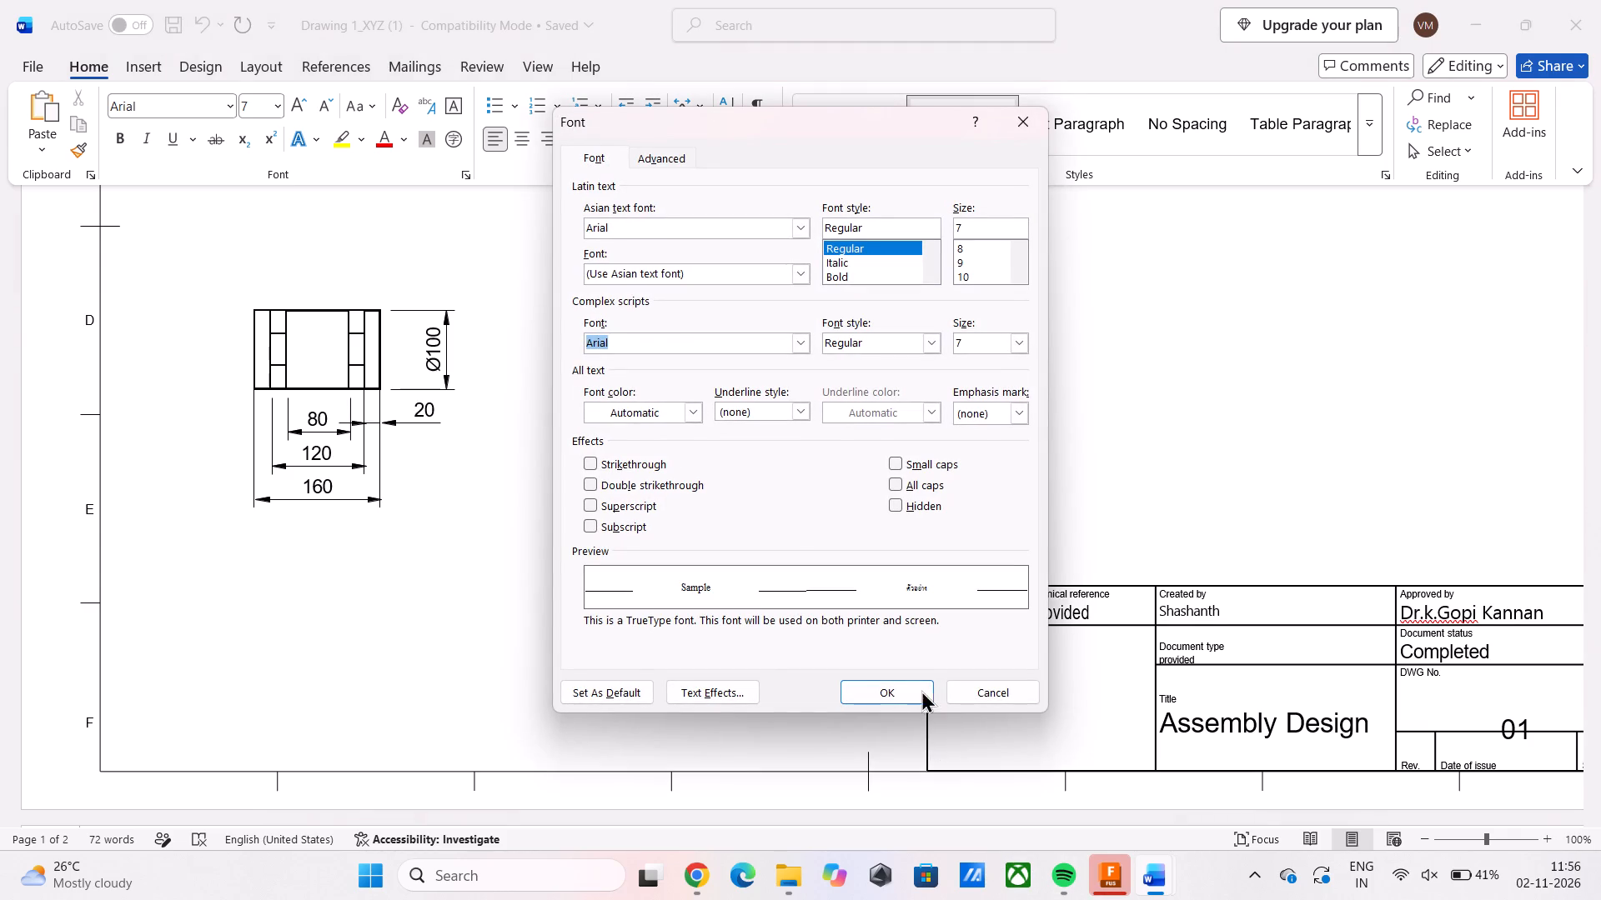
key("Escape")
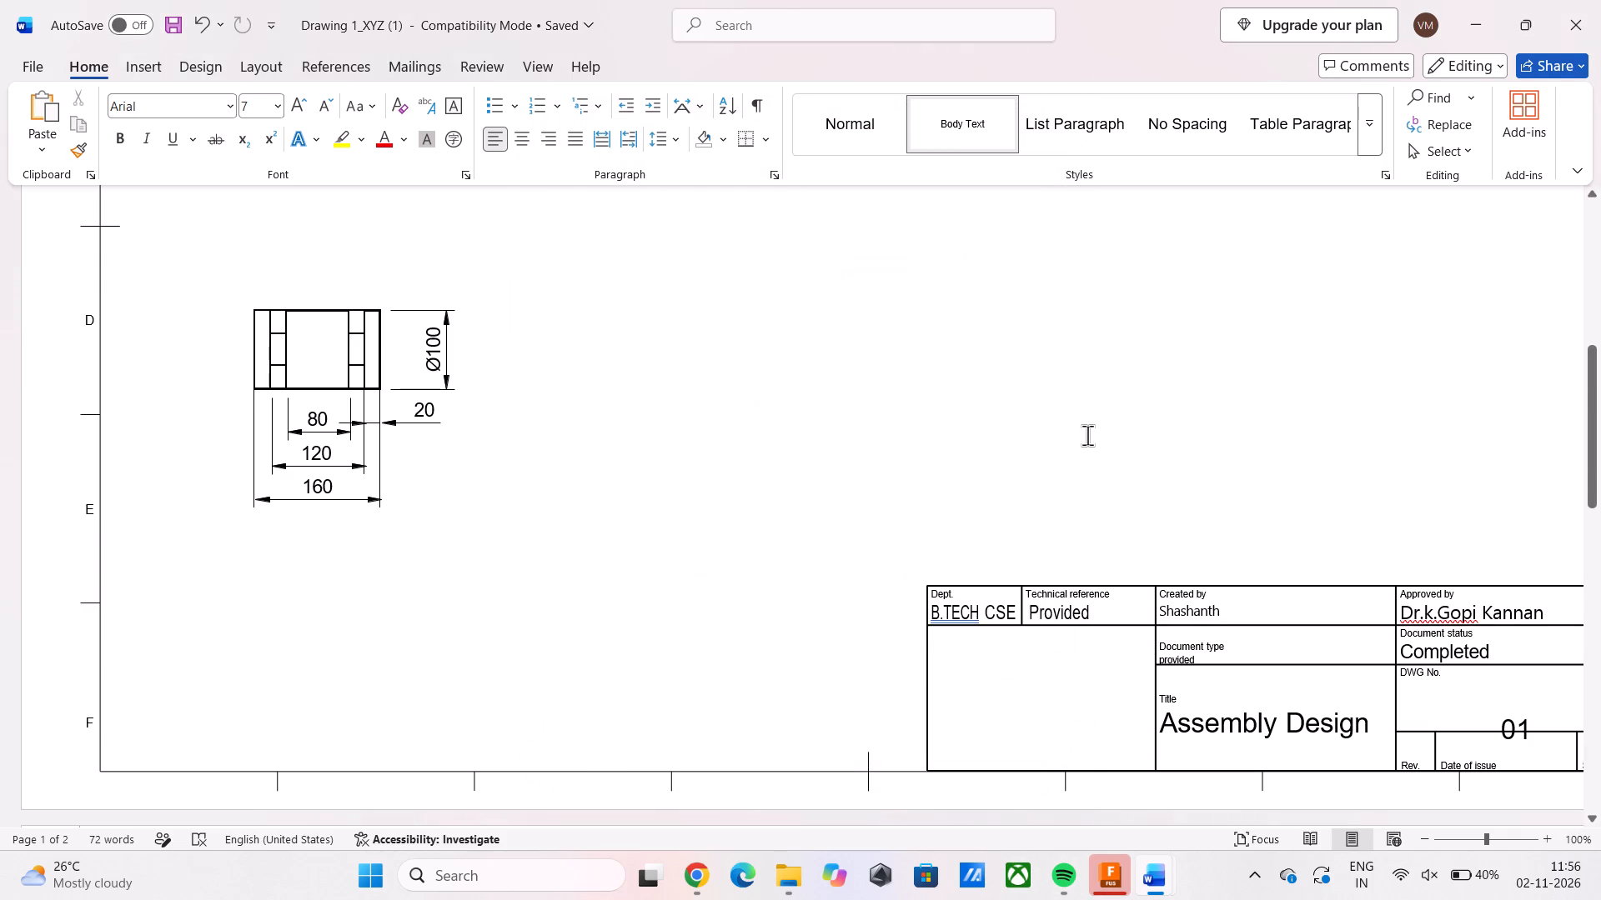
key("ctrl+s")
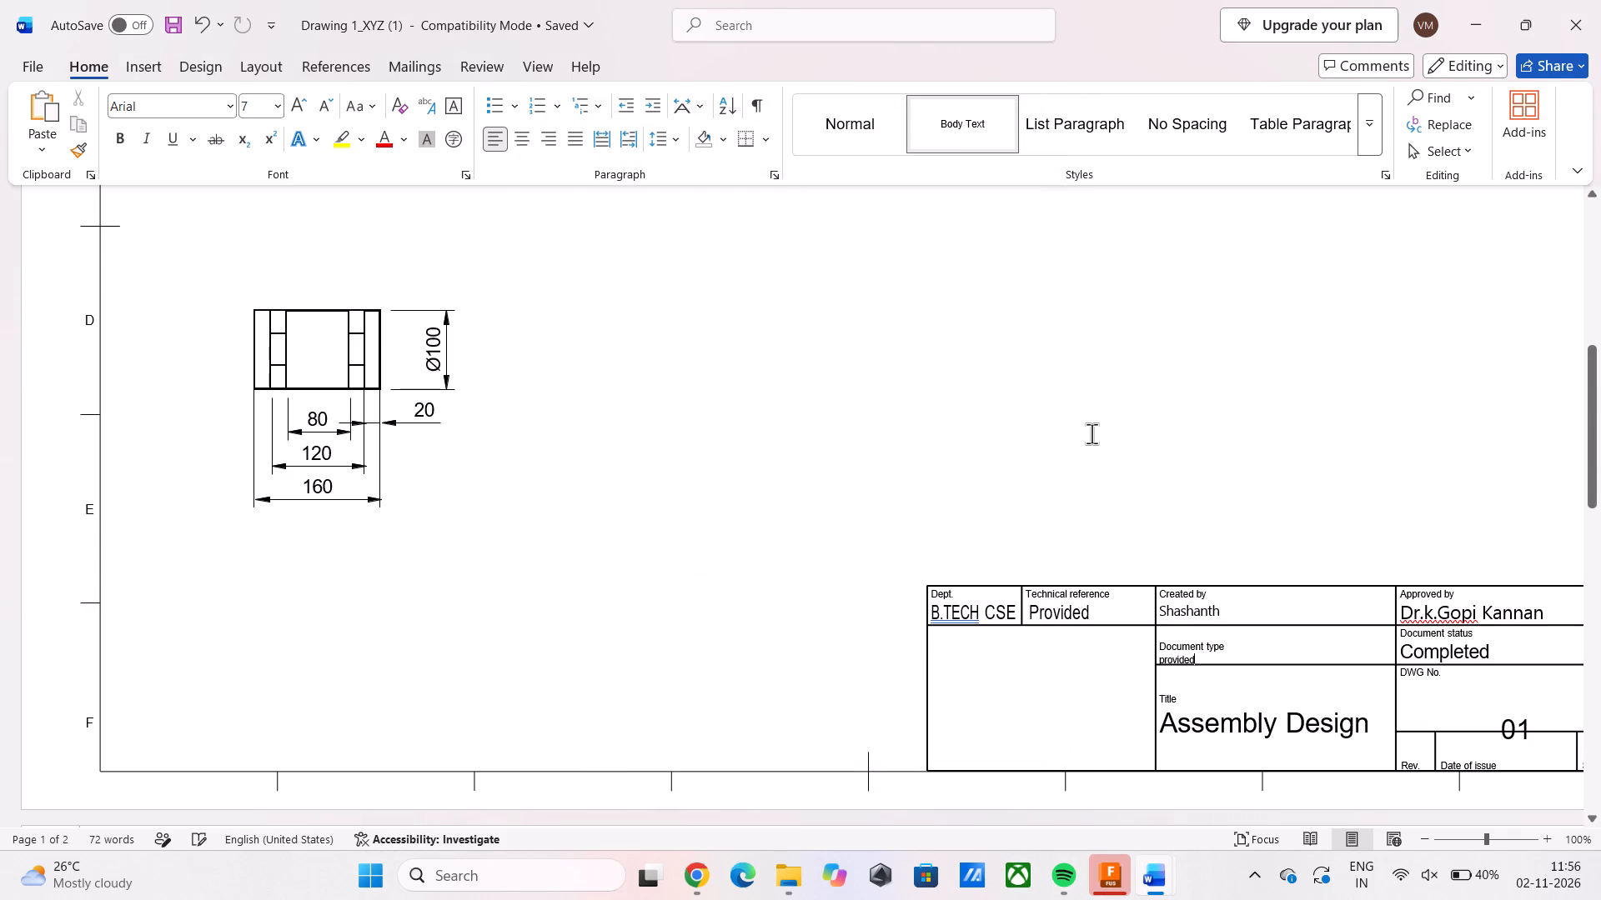
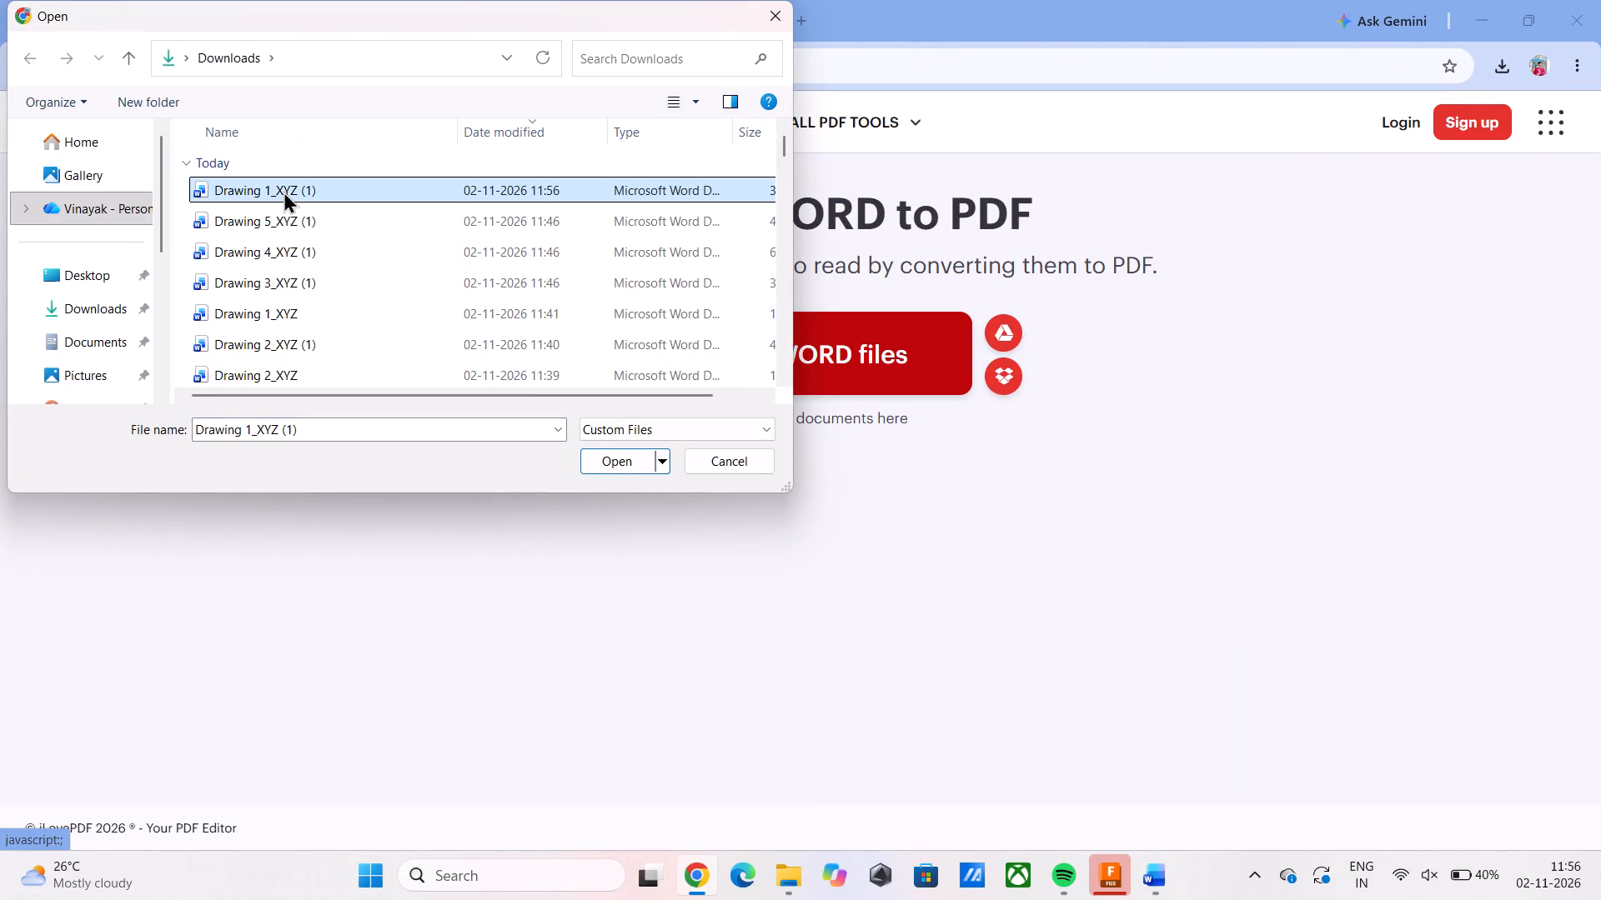
Upload the edited Drawing 1_XYZ (1) Word document to the Word to PDF converter and convert it to PDF.
left_click(615, 462)
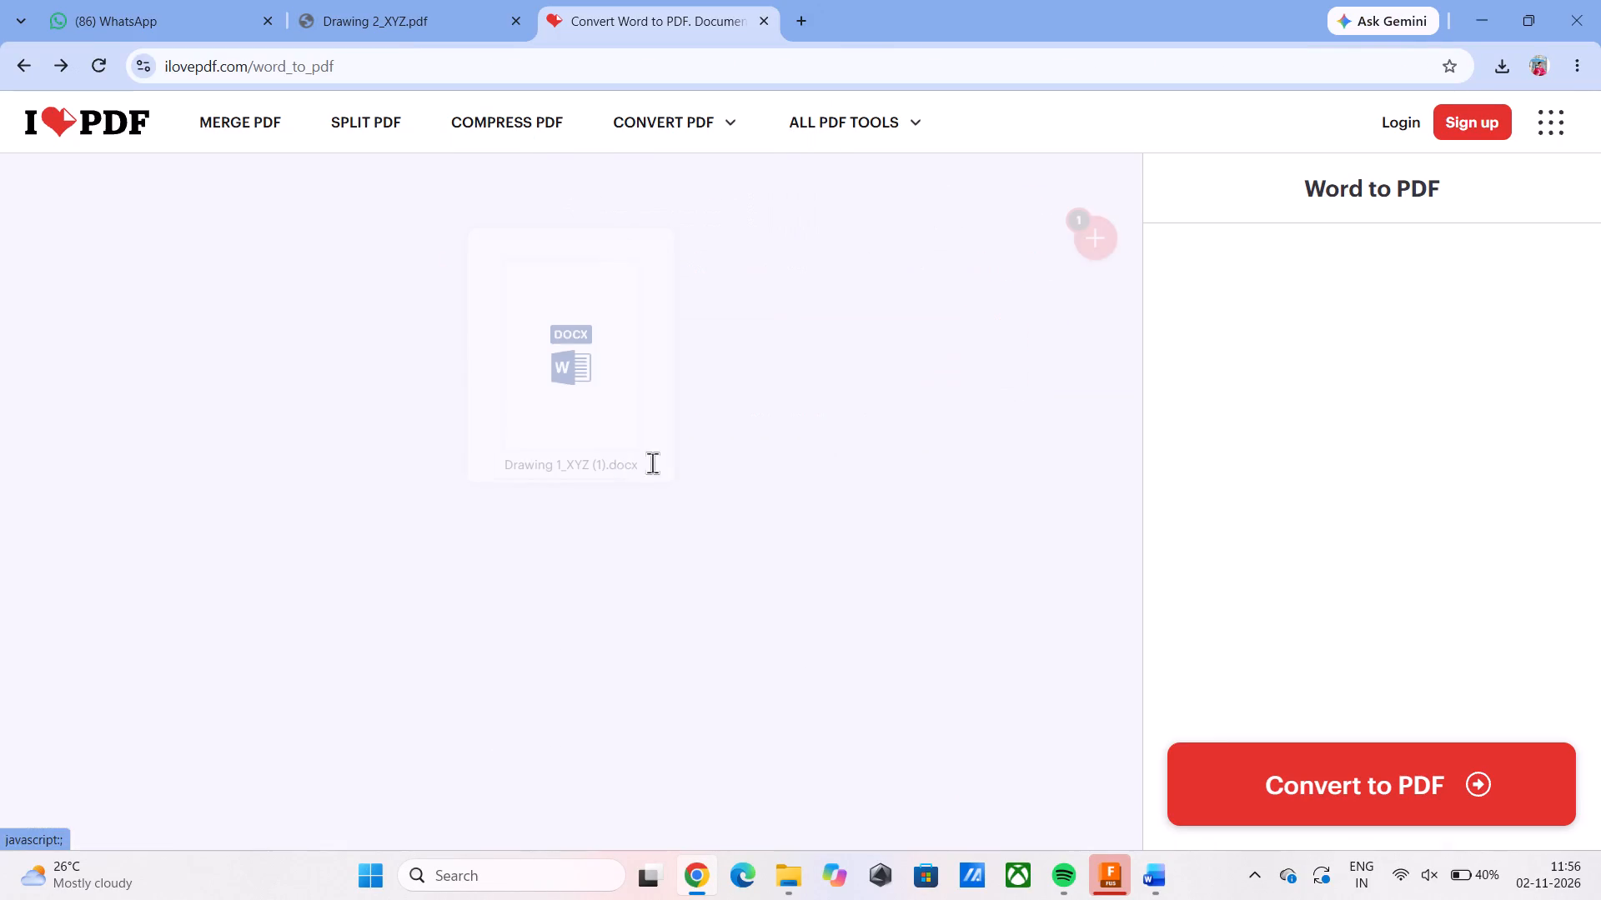
left_click(1291, 775)
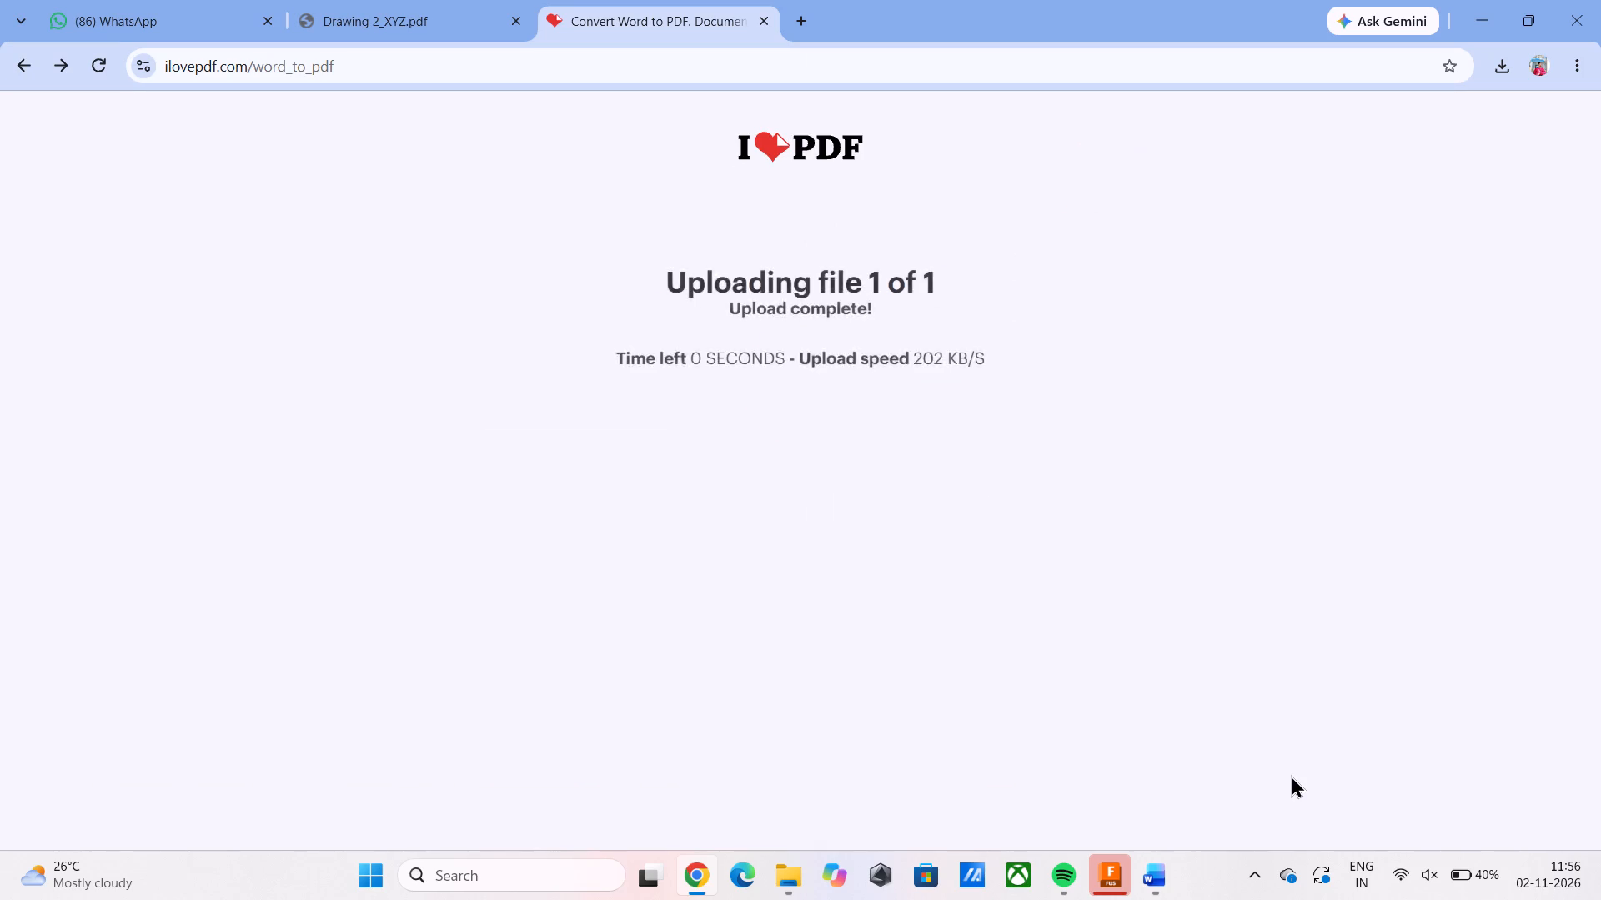
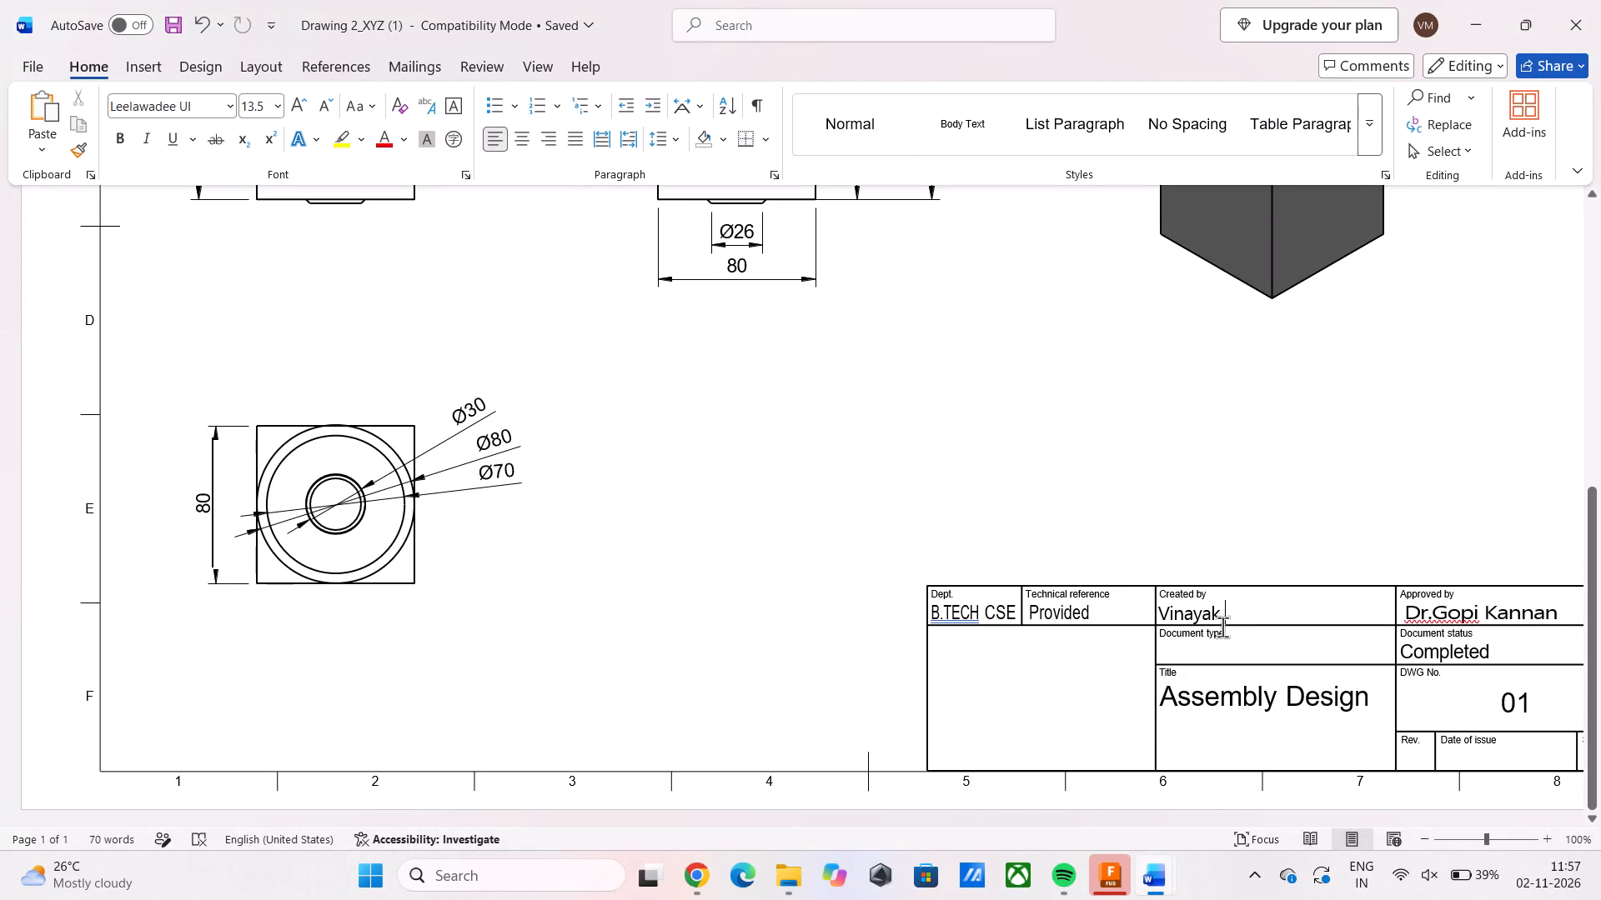
Replace the name in the title block's Created by cell with "Shasha".
key("BackSpace")
key("BackSpace")
key("BackSpace")
key("BackSpace")
key("BackSpace")
key("BackSpace")
key("BackSpace")
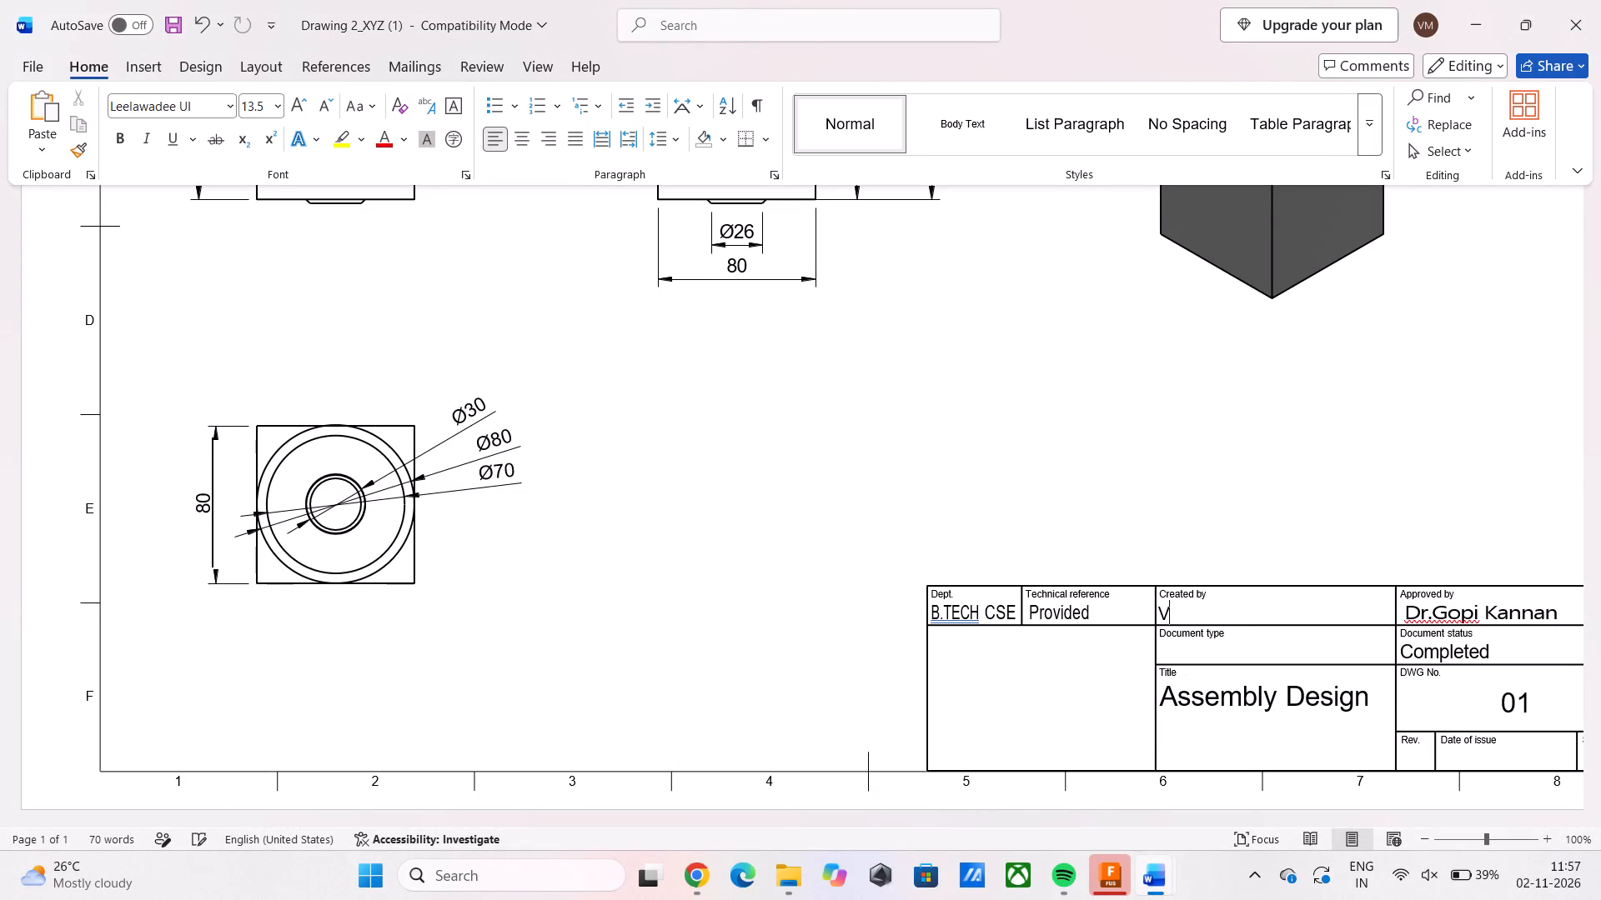
key("BackSpace")
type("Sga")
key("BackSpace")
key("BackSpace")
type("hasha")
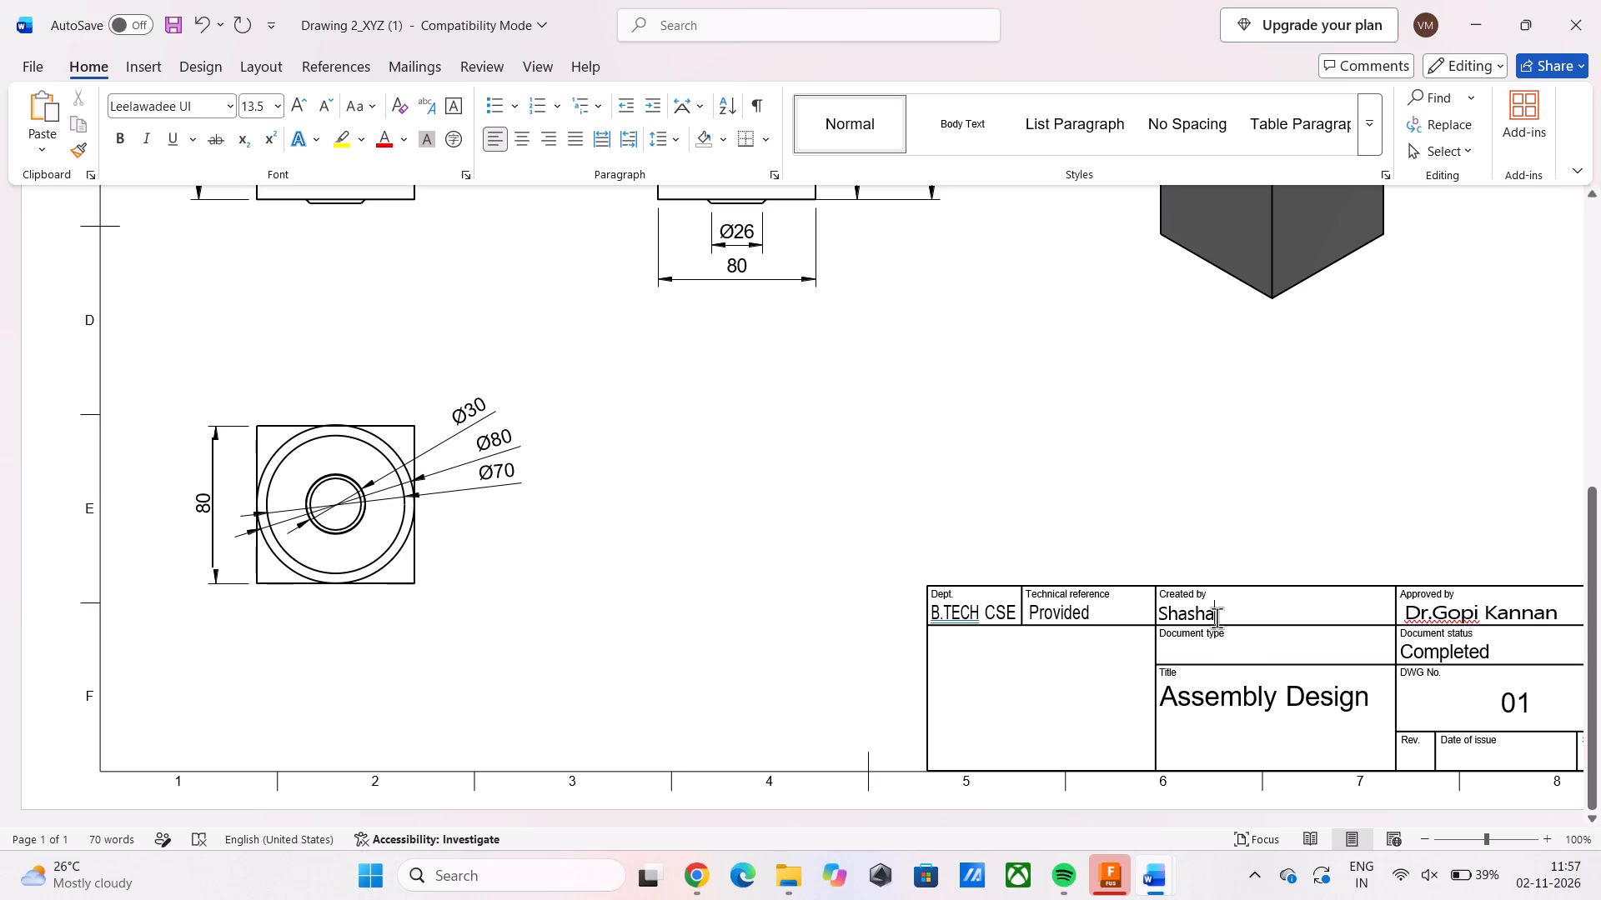
Set the creator's name in the Created by cell to 10 pt and place the text cursor after its last letter.
left_click_drag(1214, 613, 1162, 613)
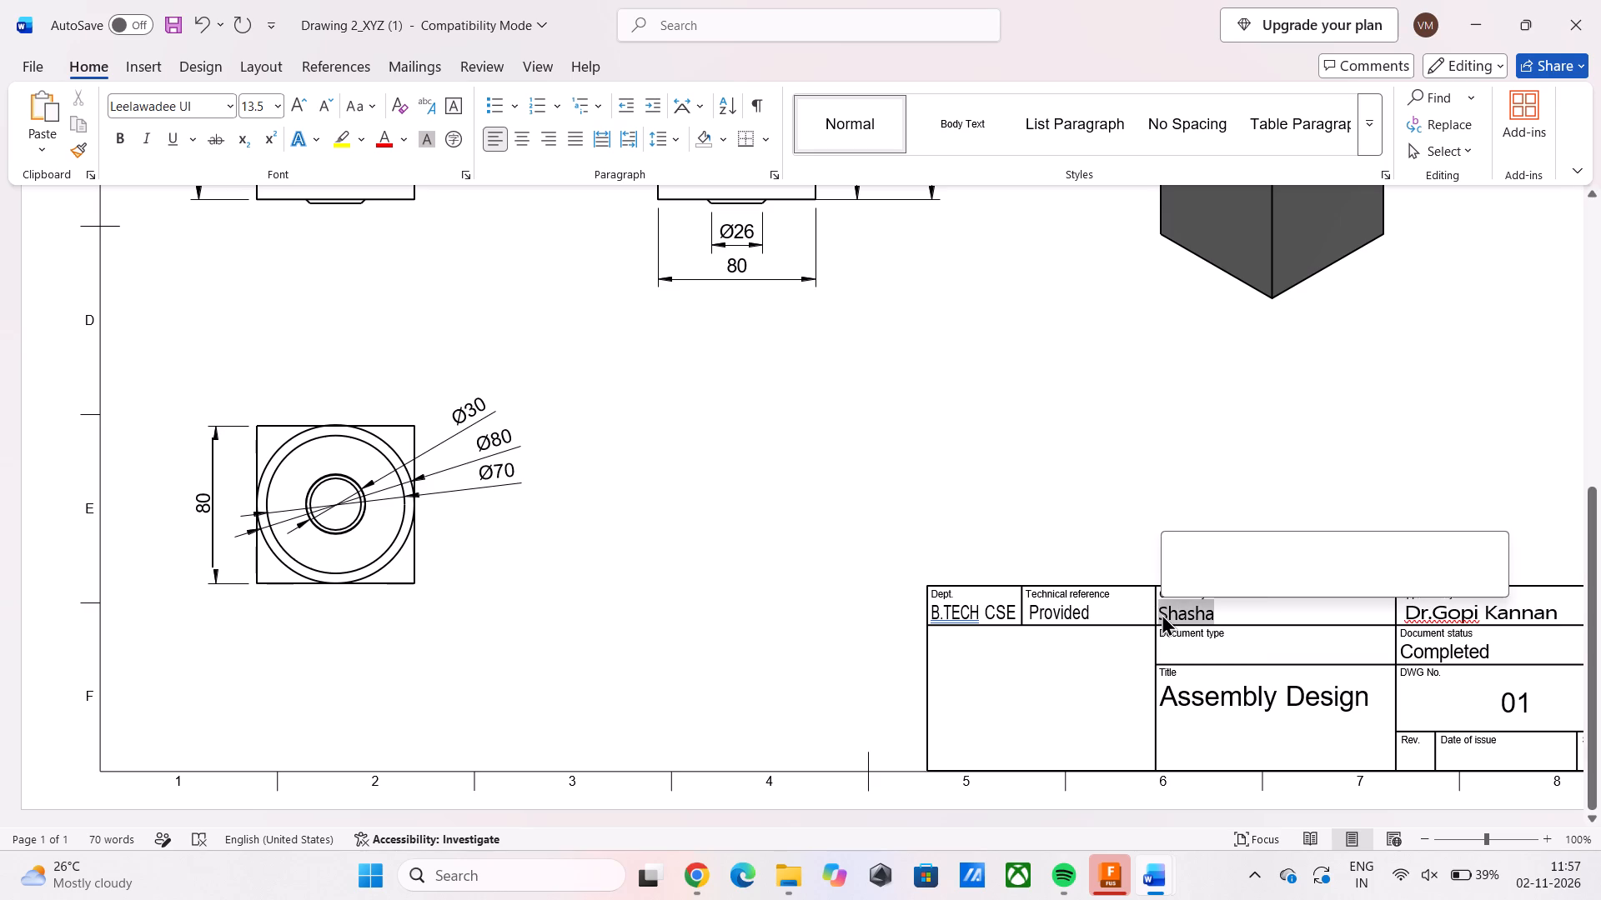
left_click(1293, 541)
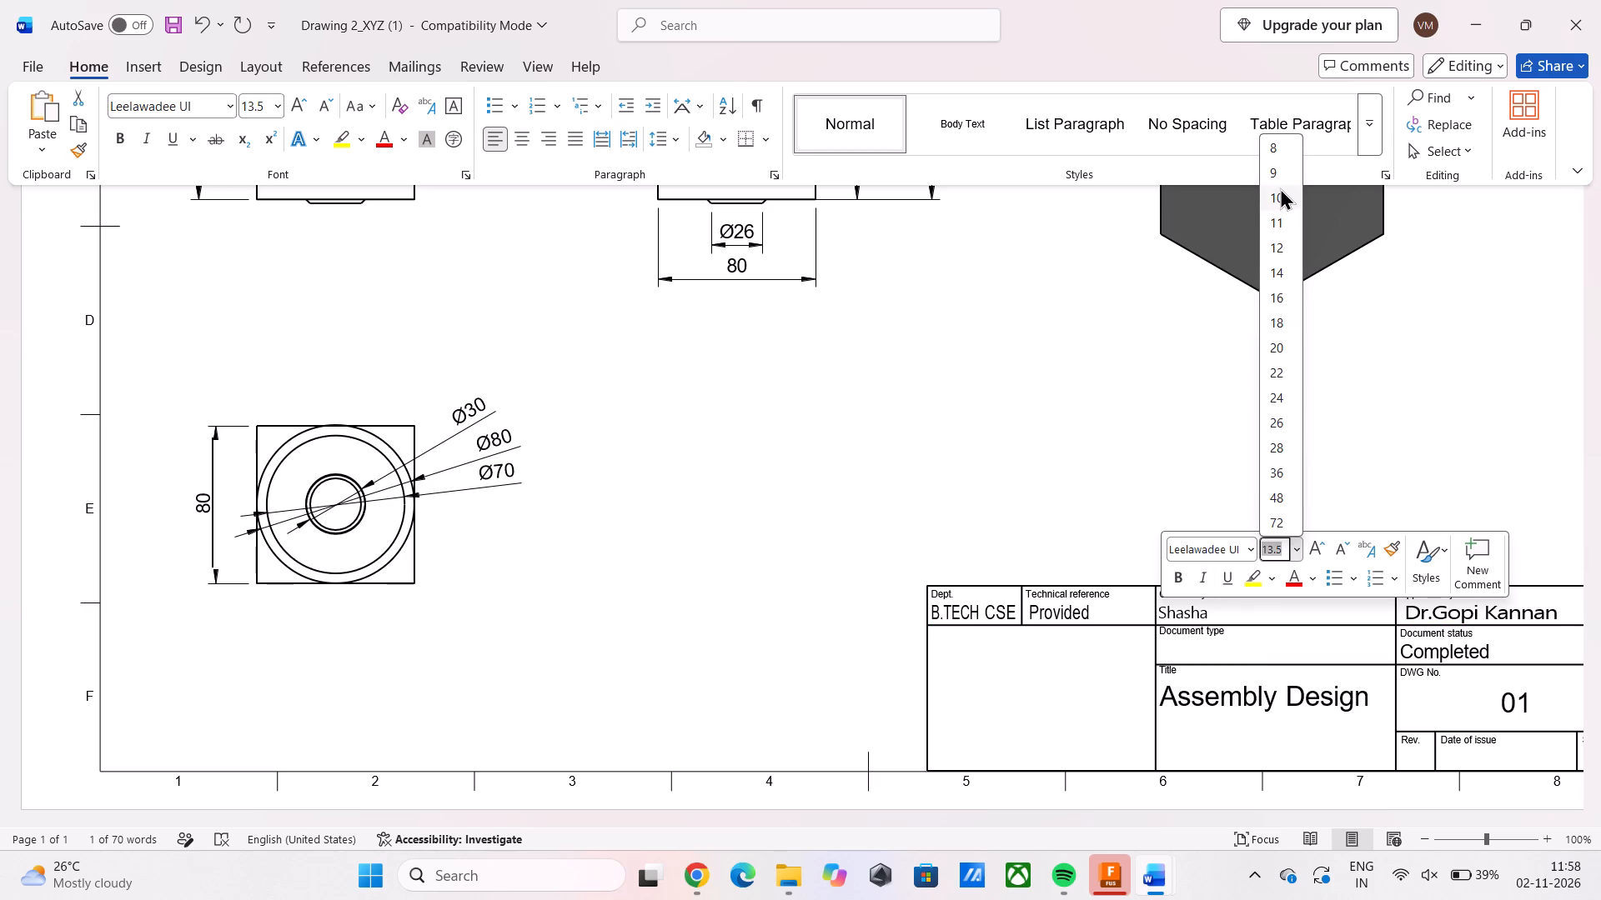
left_click(1280, 187)
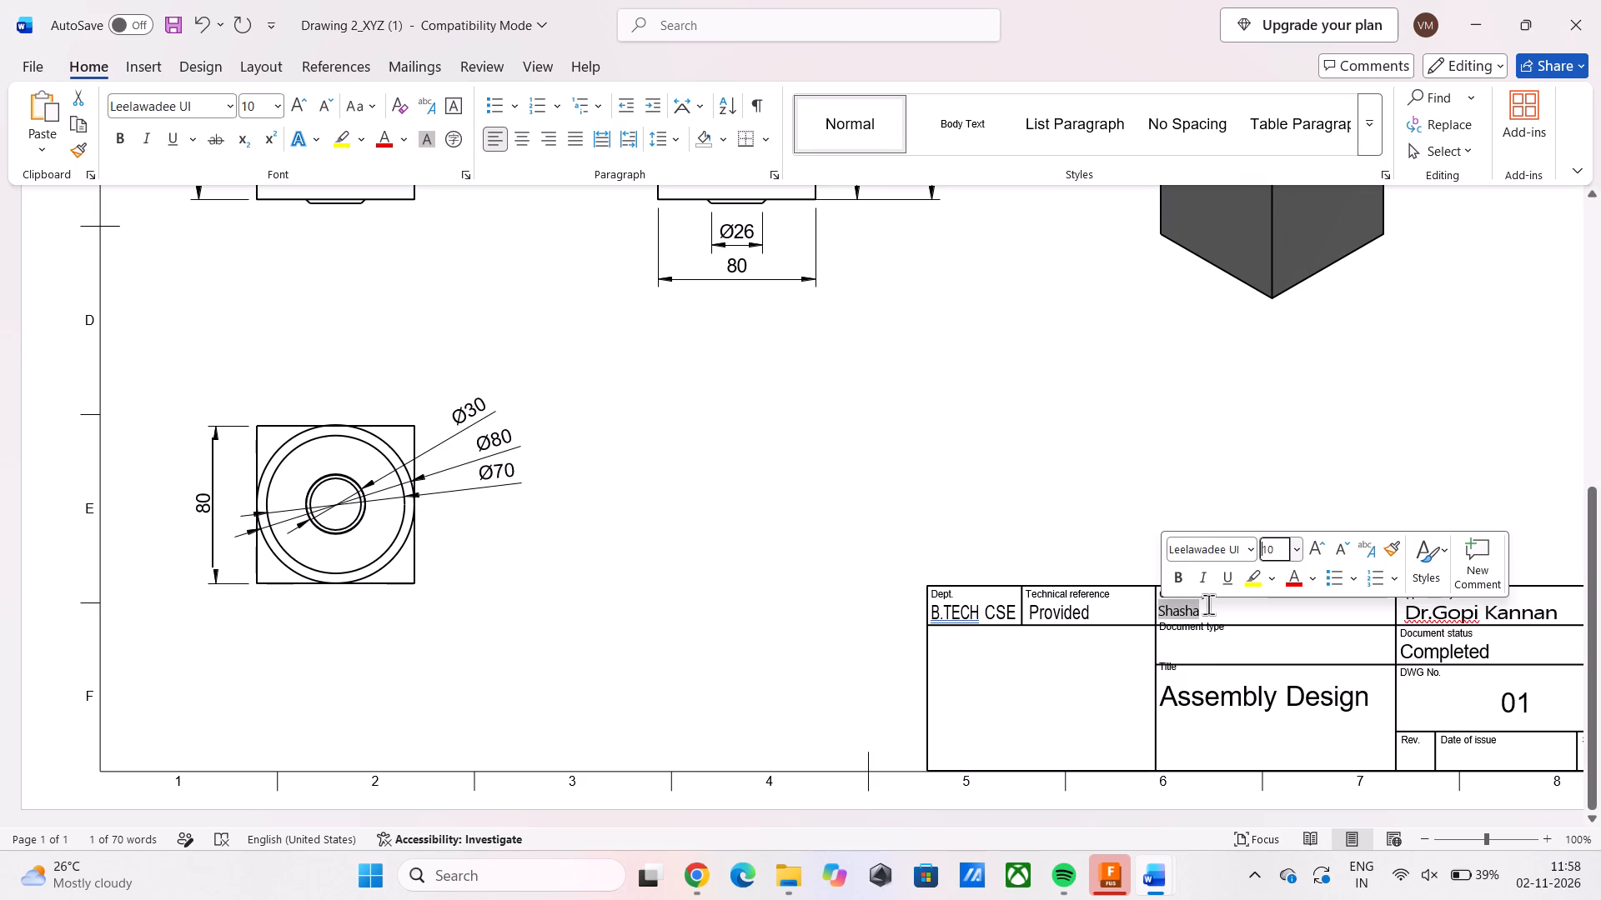
left_click(1207, 613)
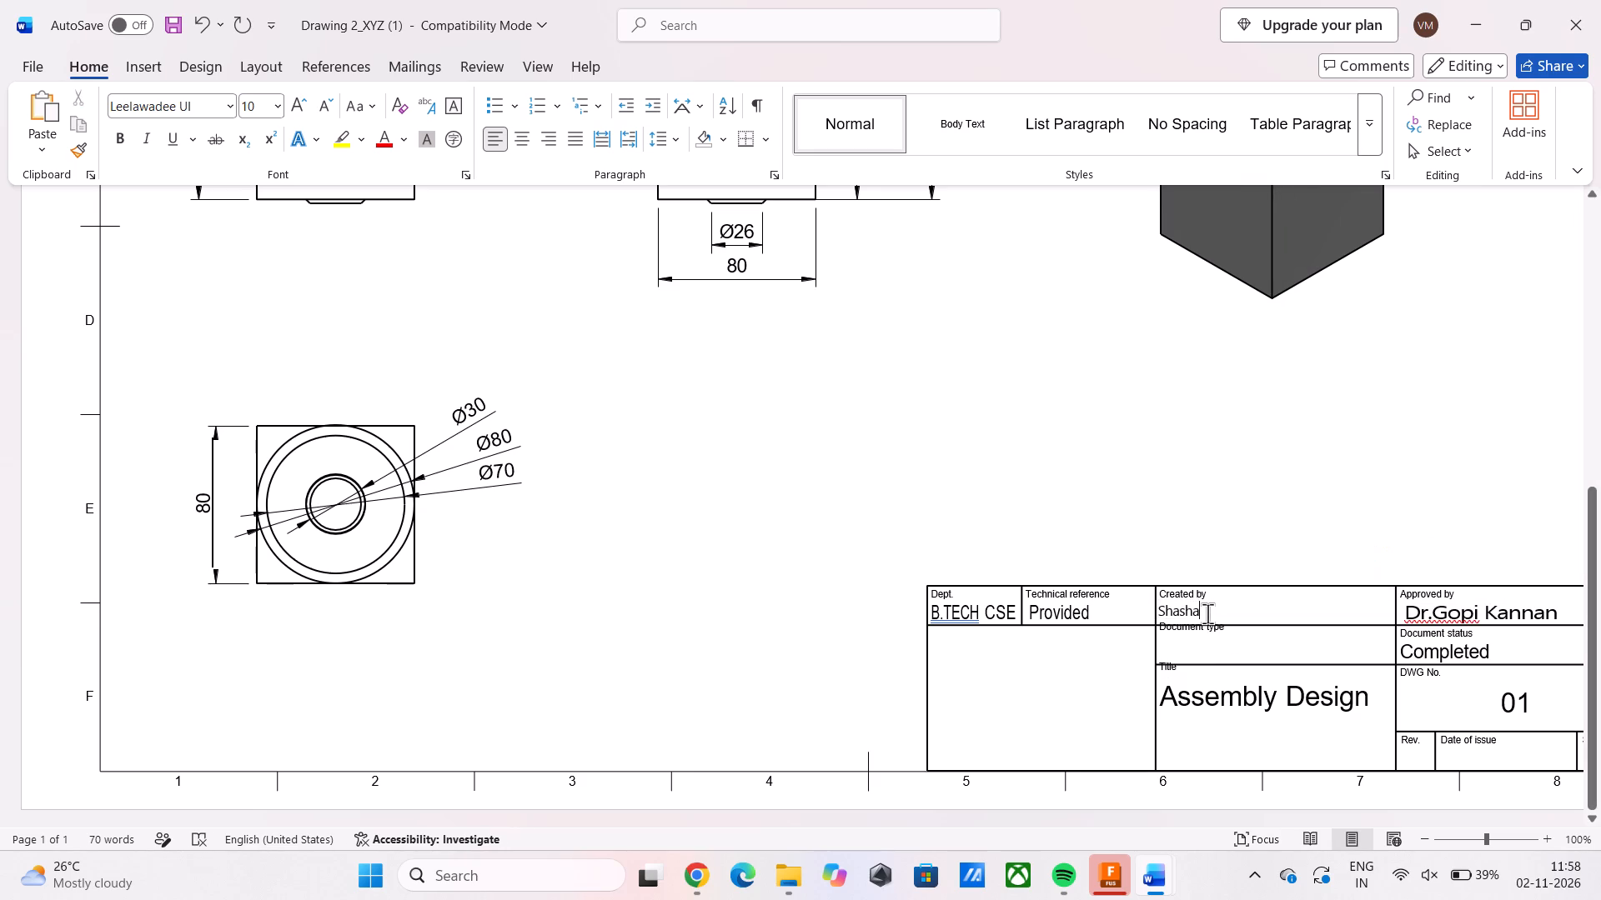
Complete the creator's name with "nth" in the Created by cell and add a line break after it.
type("nth")
key("Return")
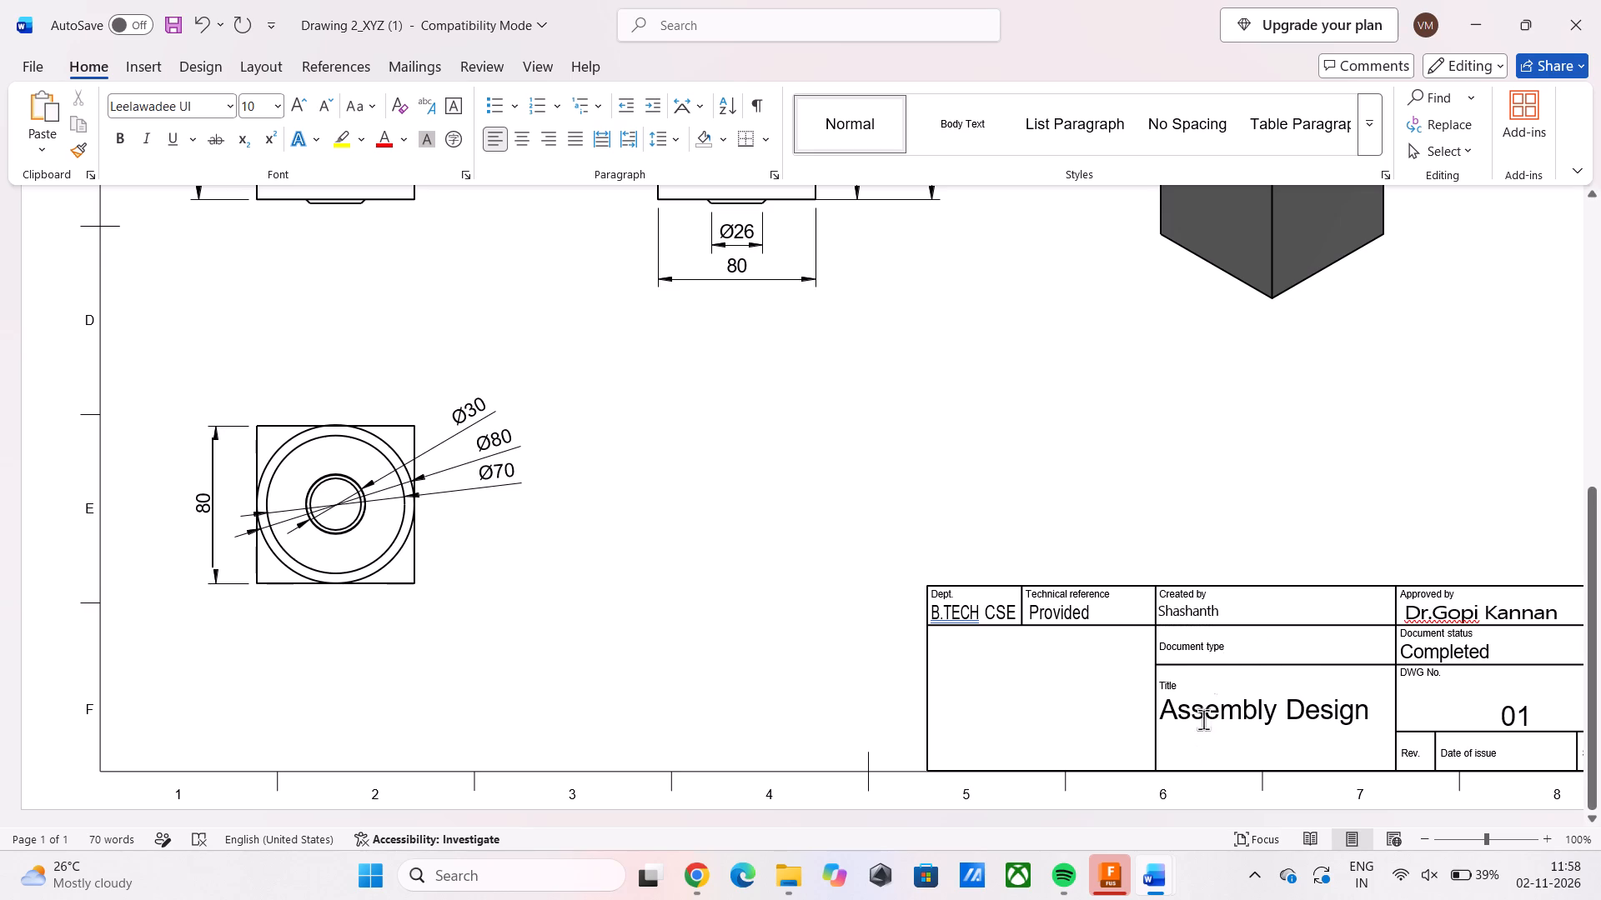
Add the entry "provided" on a new line under the Document type label in the title block.
left_click(1216, 640)
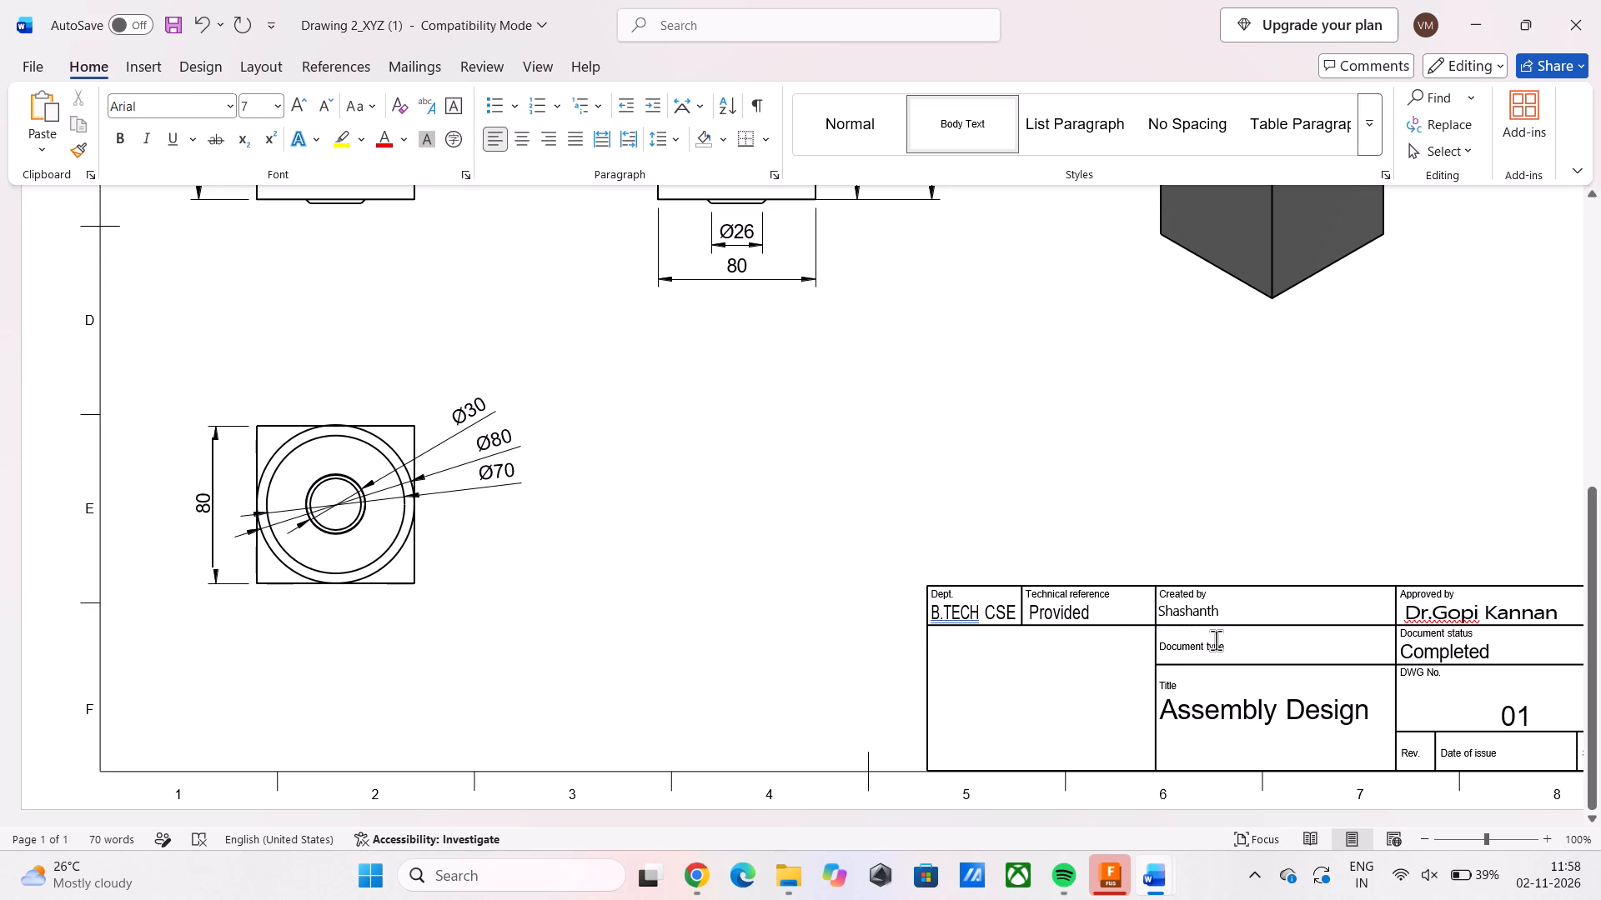
key("Right")
key("Return")
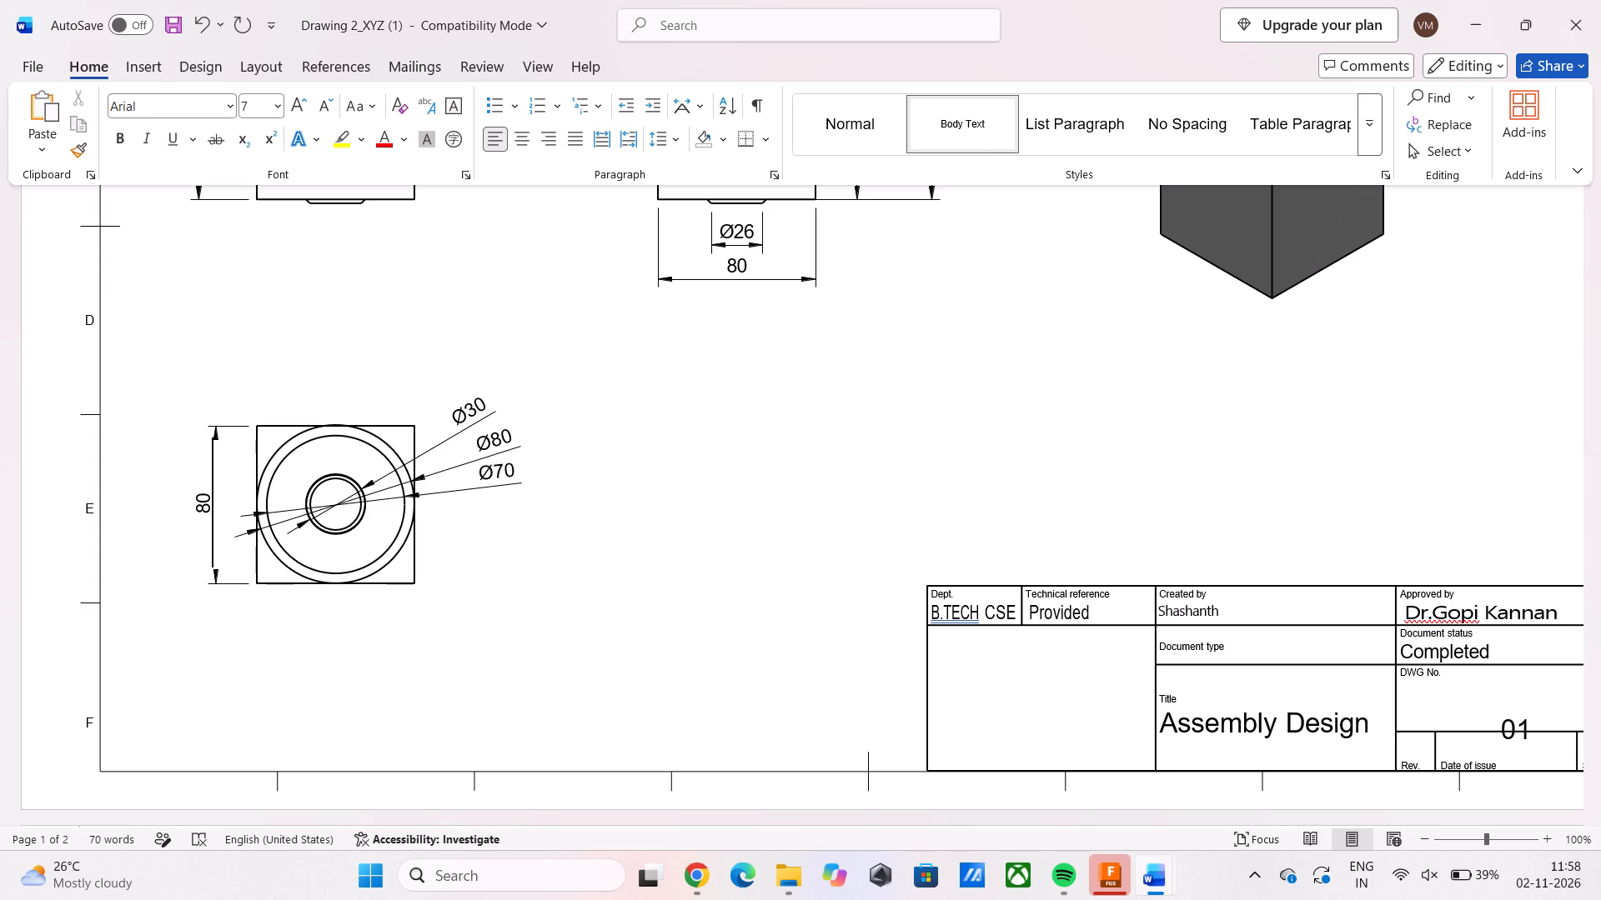
type("provi")
key("d")
type("ed")
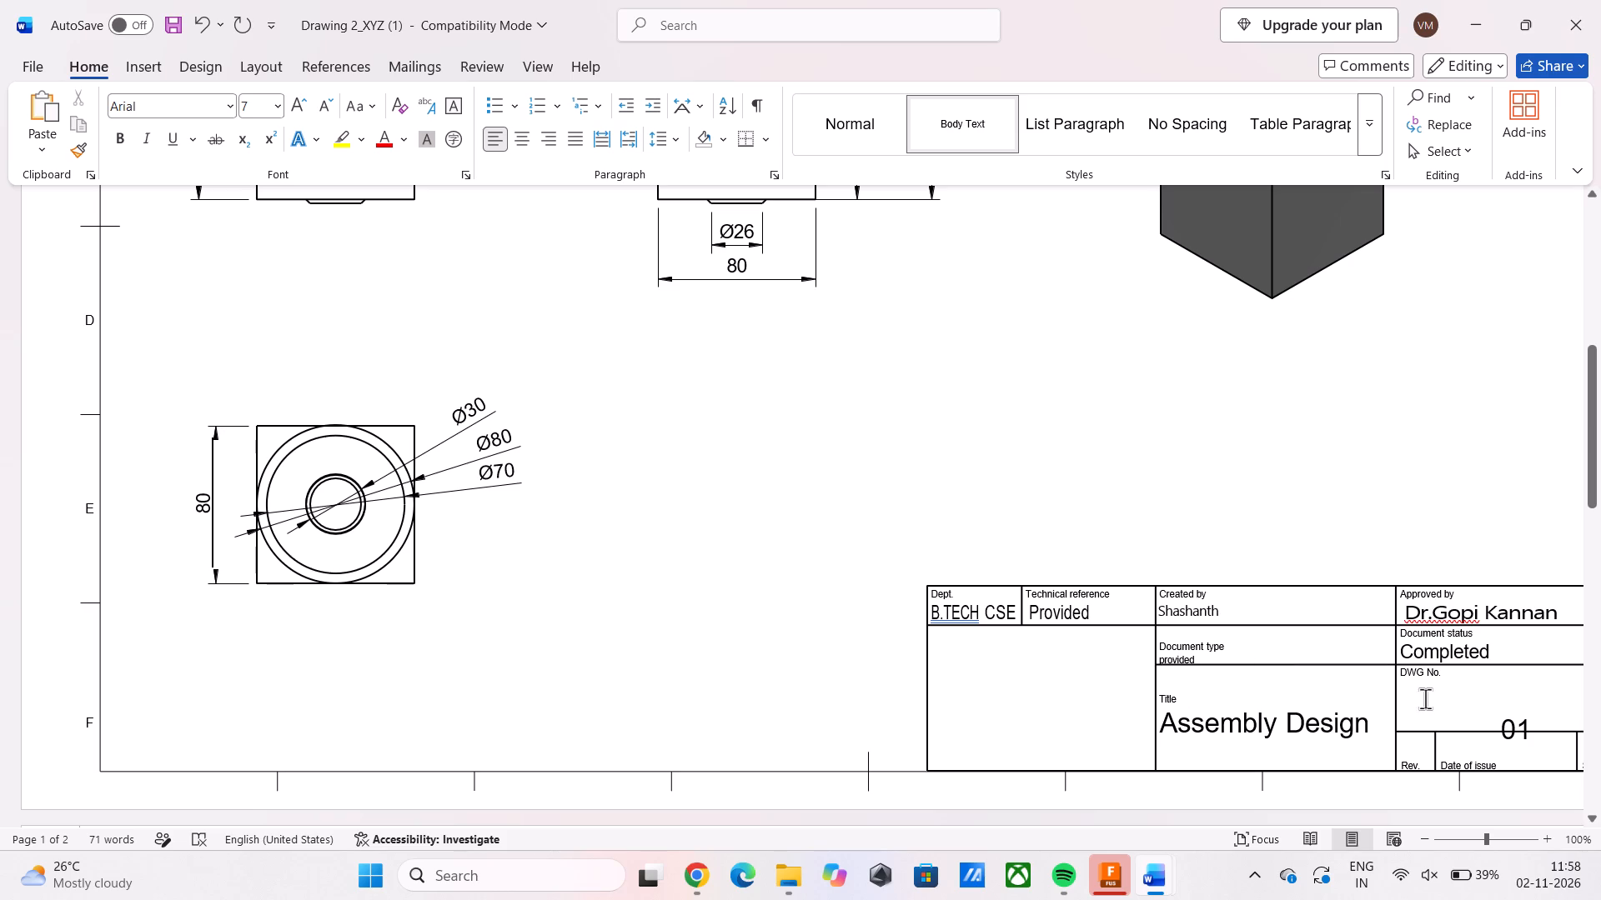
Delete the drawing number 01 from the DWG No. cell of the title block.
left_click(1513, 711)
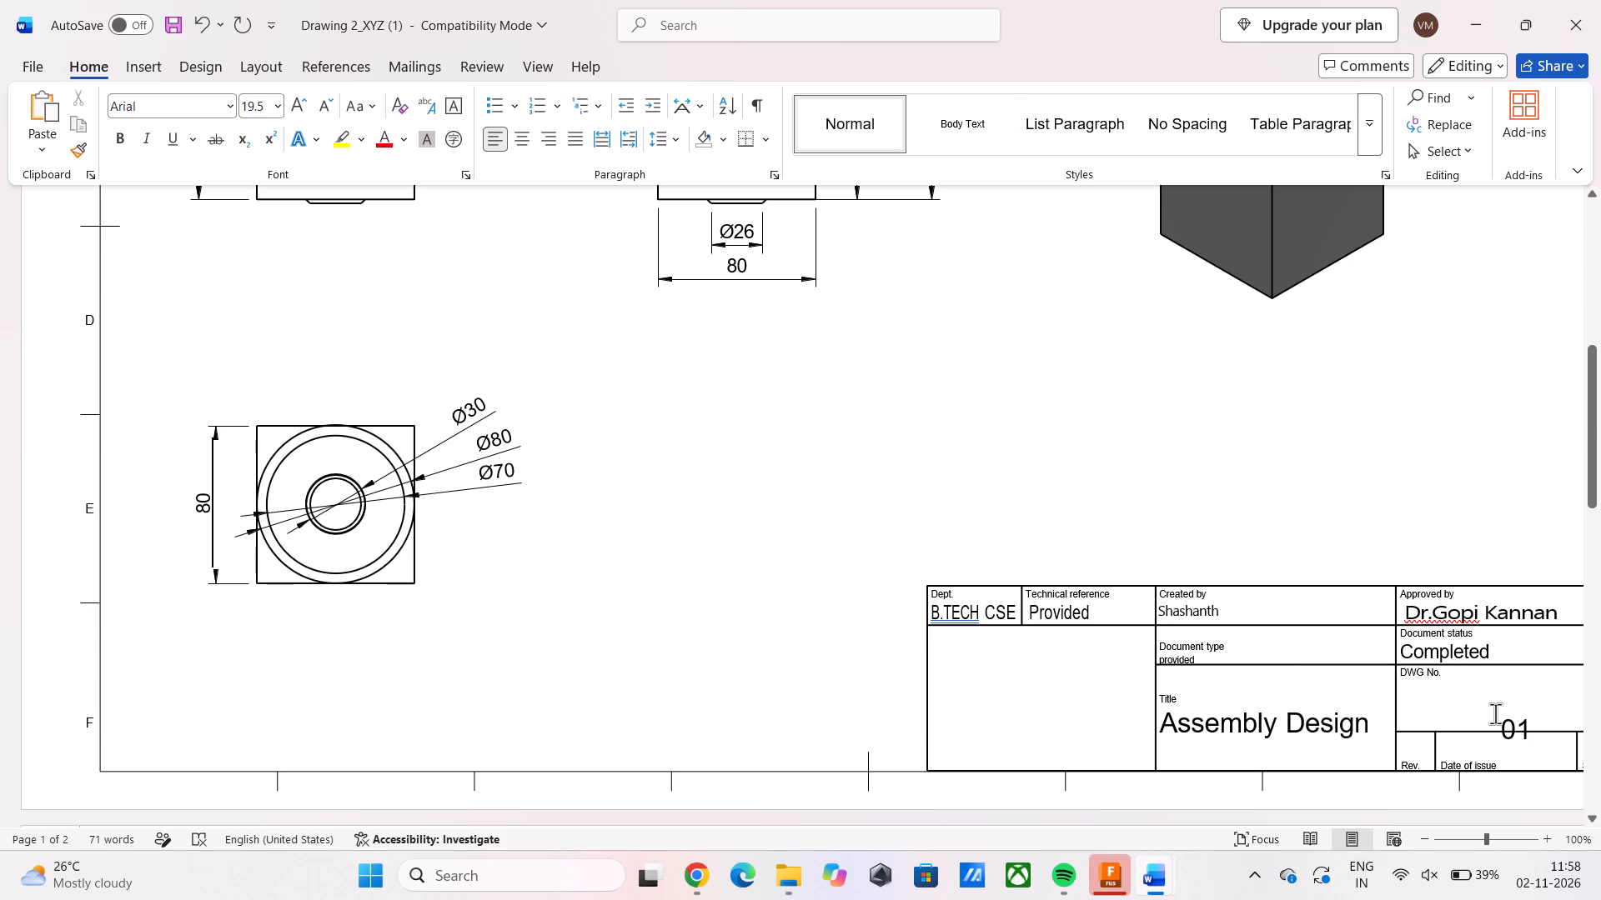
left_click(1496, 713)
key("BackSpace")
key("BackSpace")
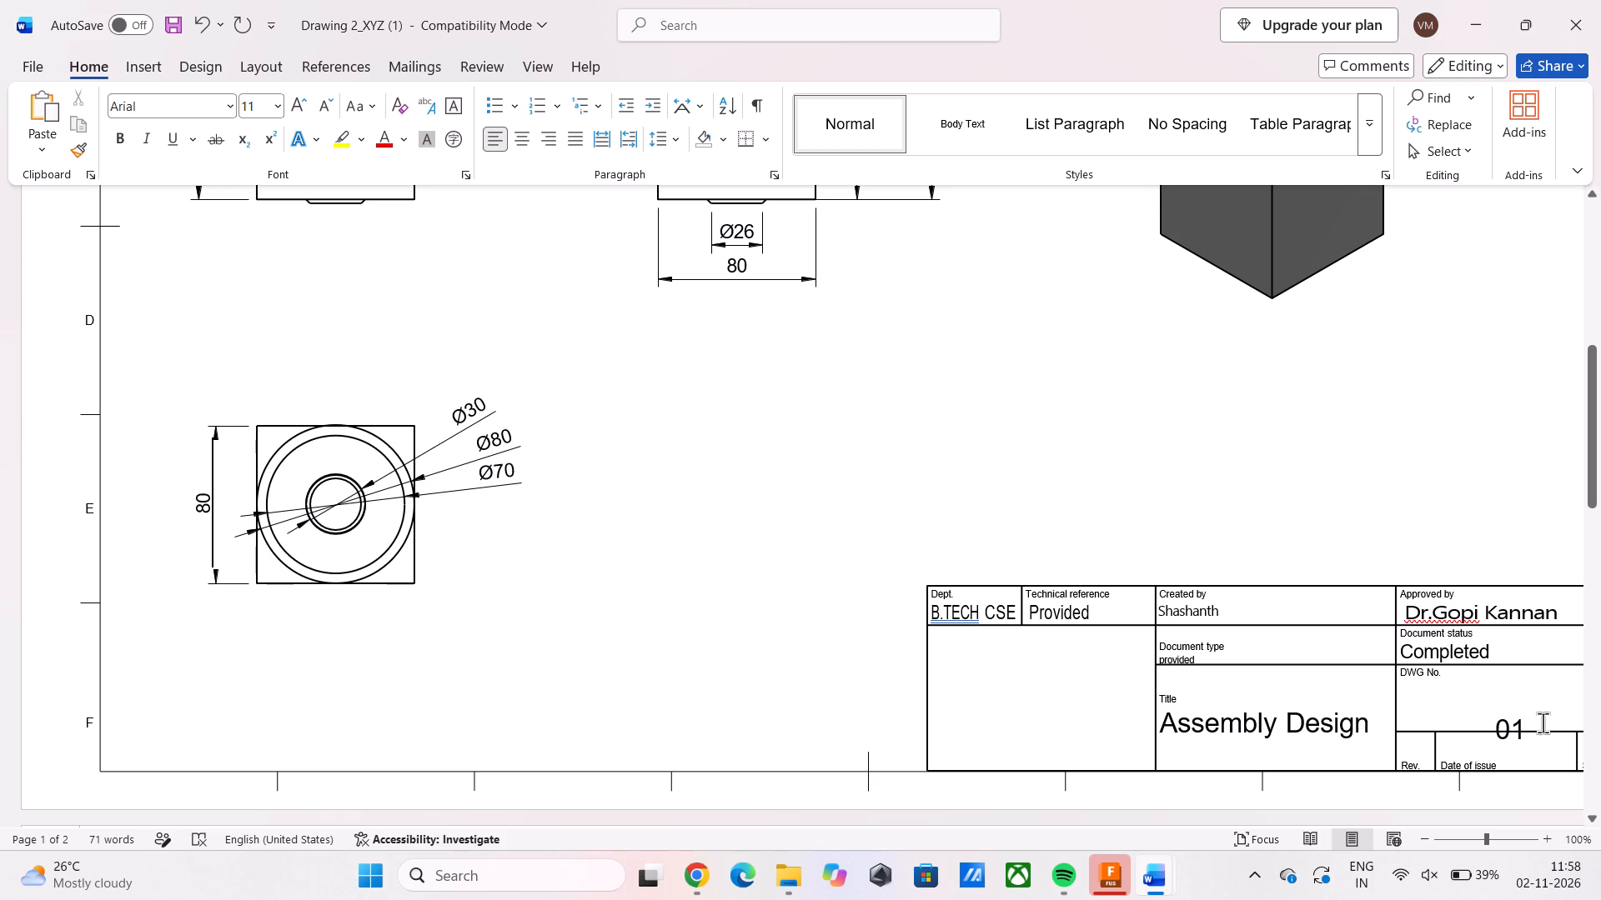
left_click(1542, 732)
key("BackSpace")
key("BackSpace")
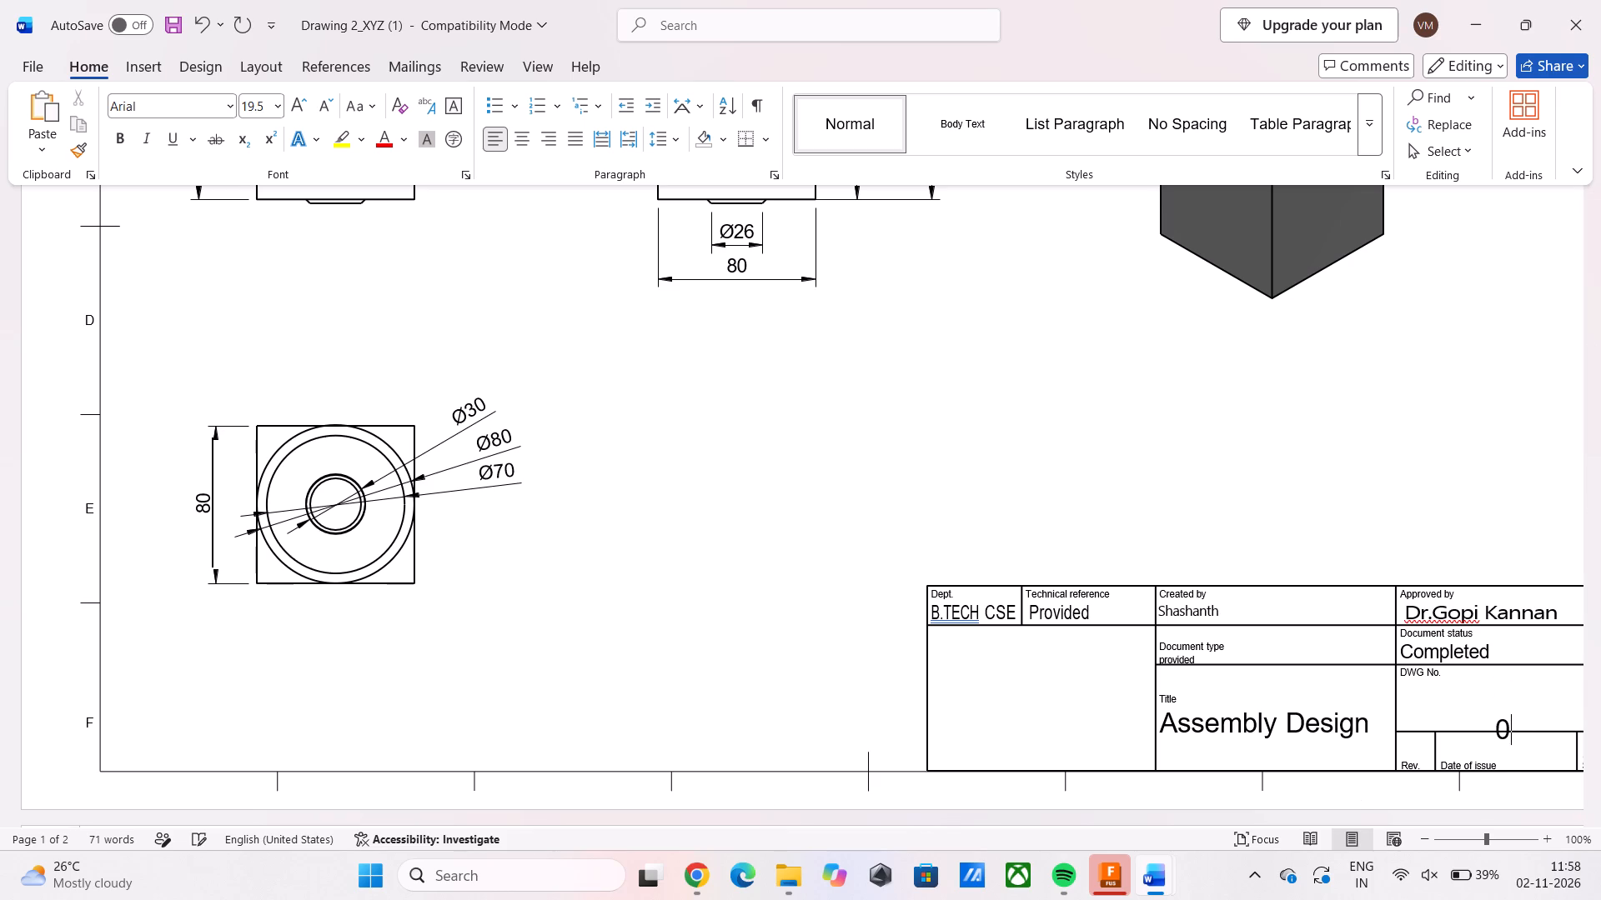
key("BackSpace")
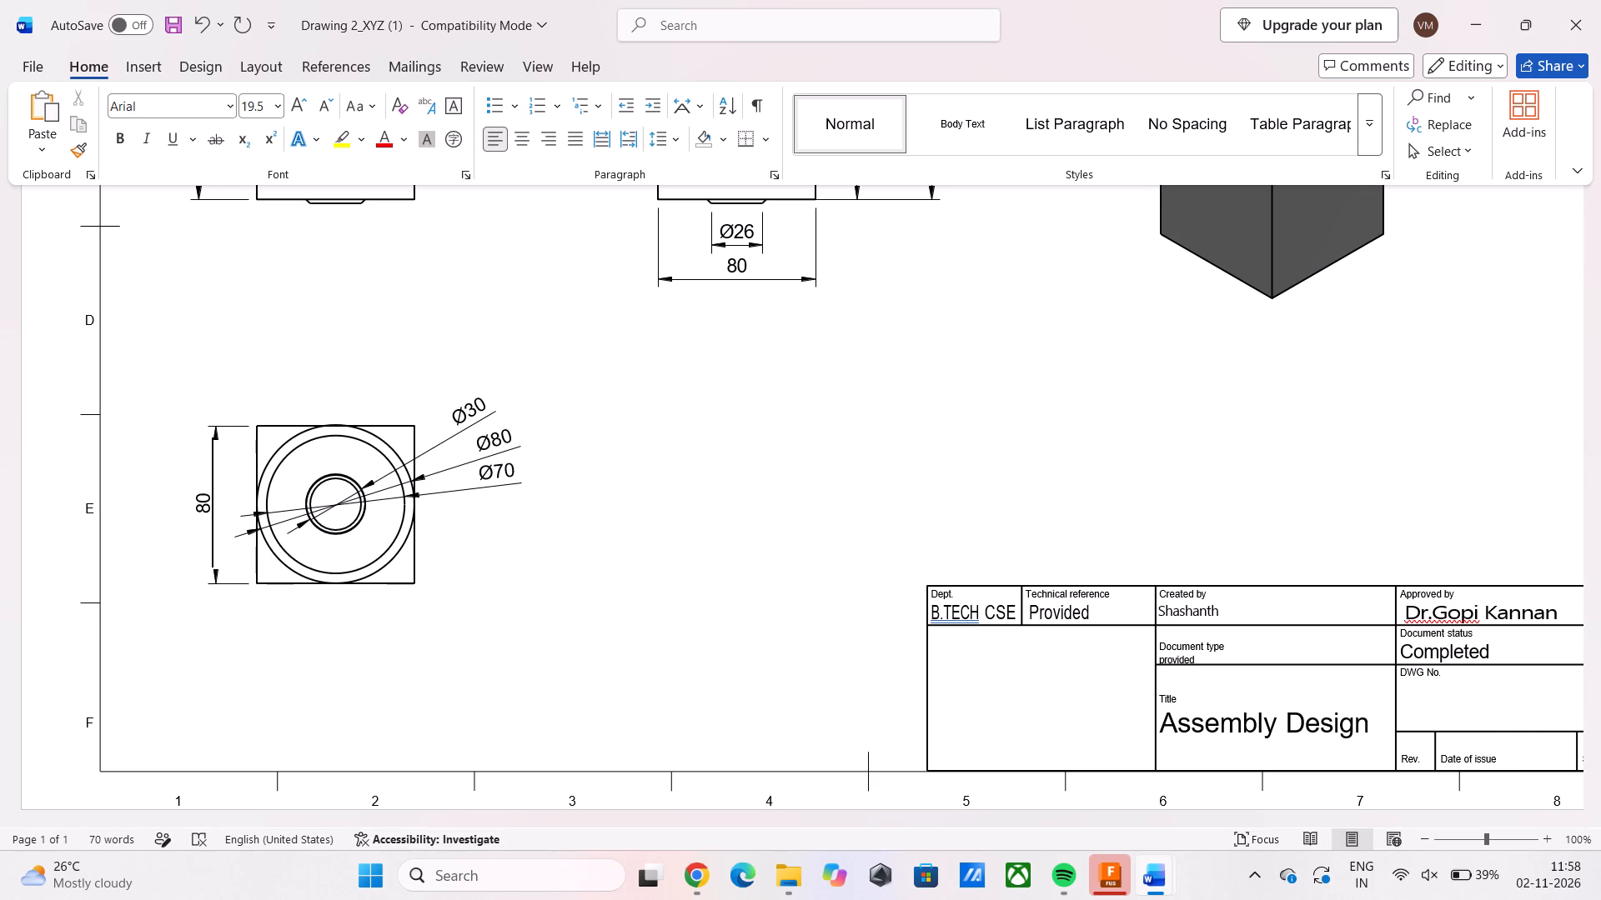
key("BackSpace")
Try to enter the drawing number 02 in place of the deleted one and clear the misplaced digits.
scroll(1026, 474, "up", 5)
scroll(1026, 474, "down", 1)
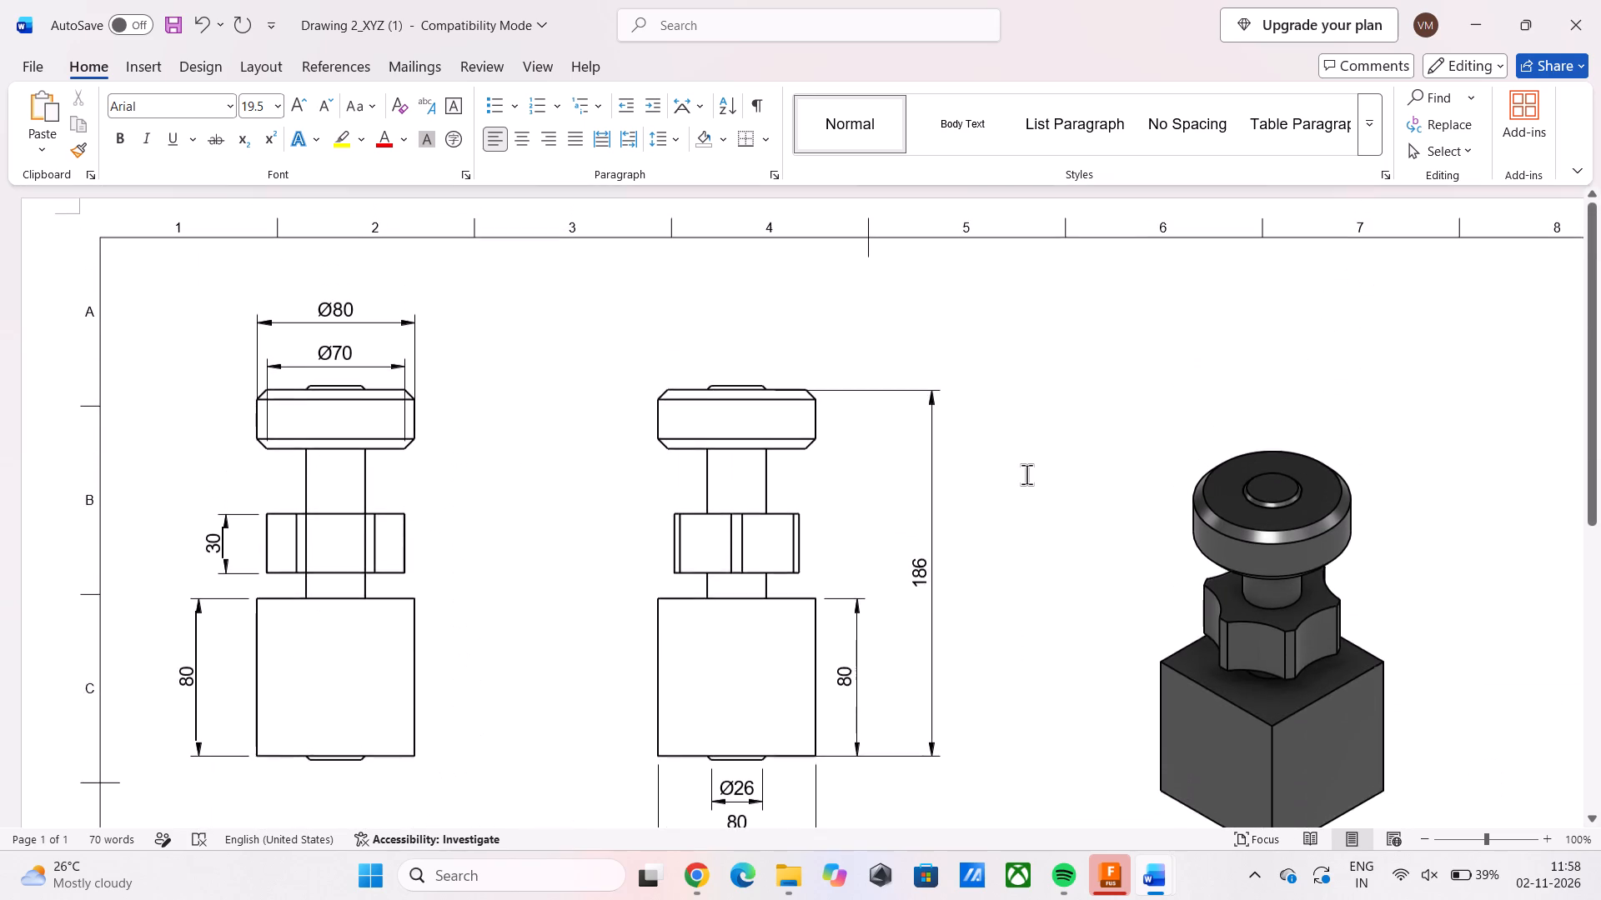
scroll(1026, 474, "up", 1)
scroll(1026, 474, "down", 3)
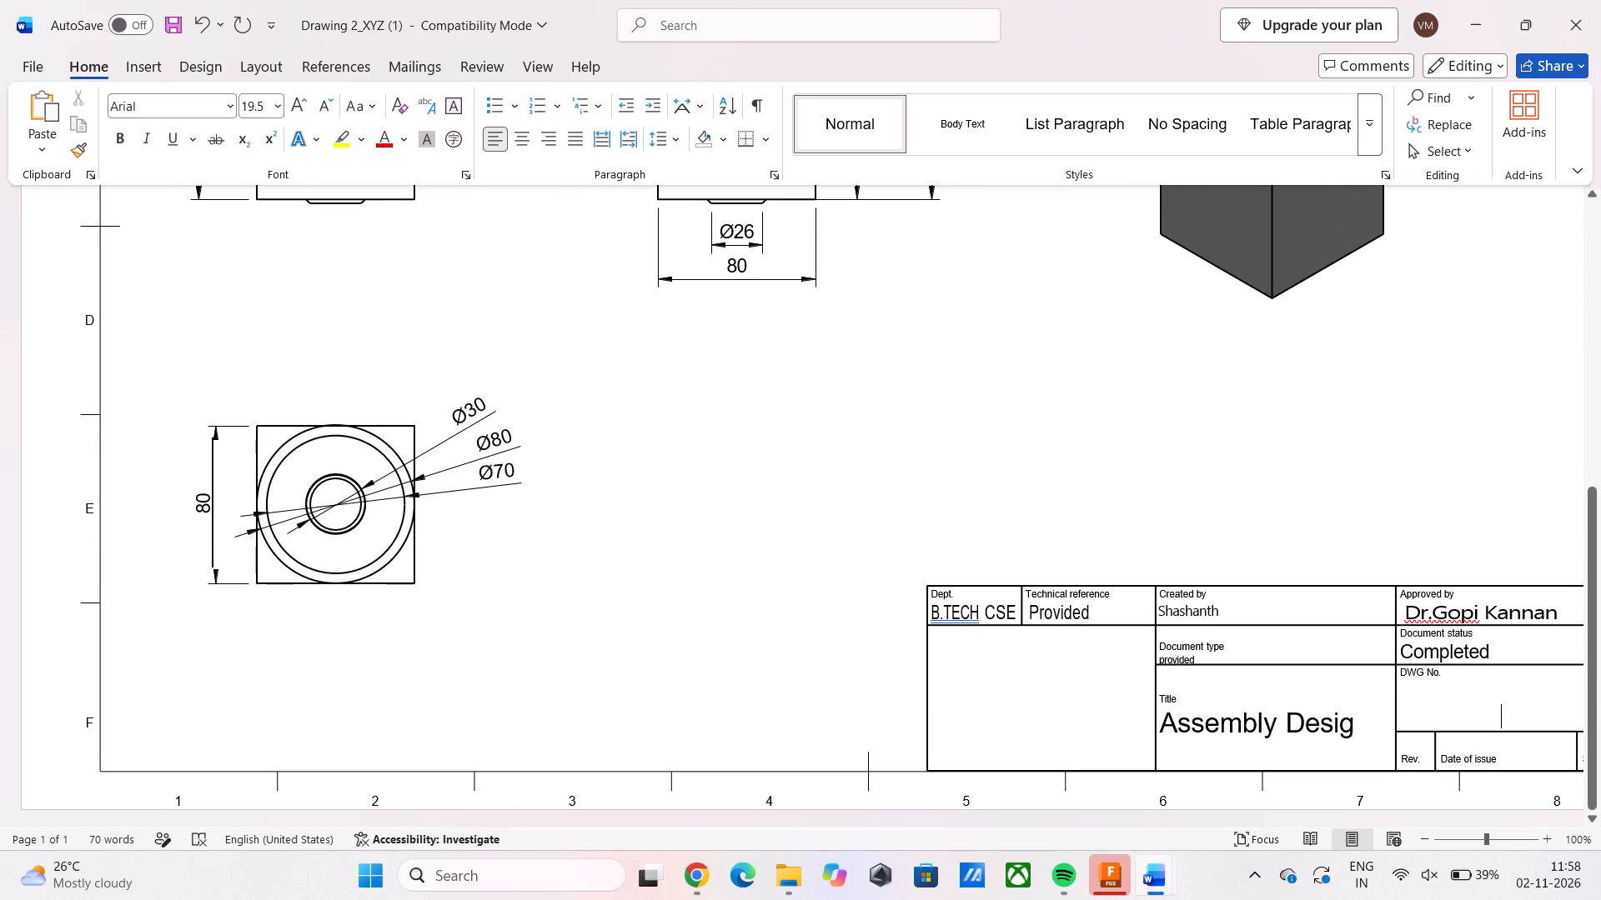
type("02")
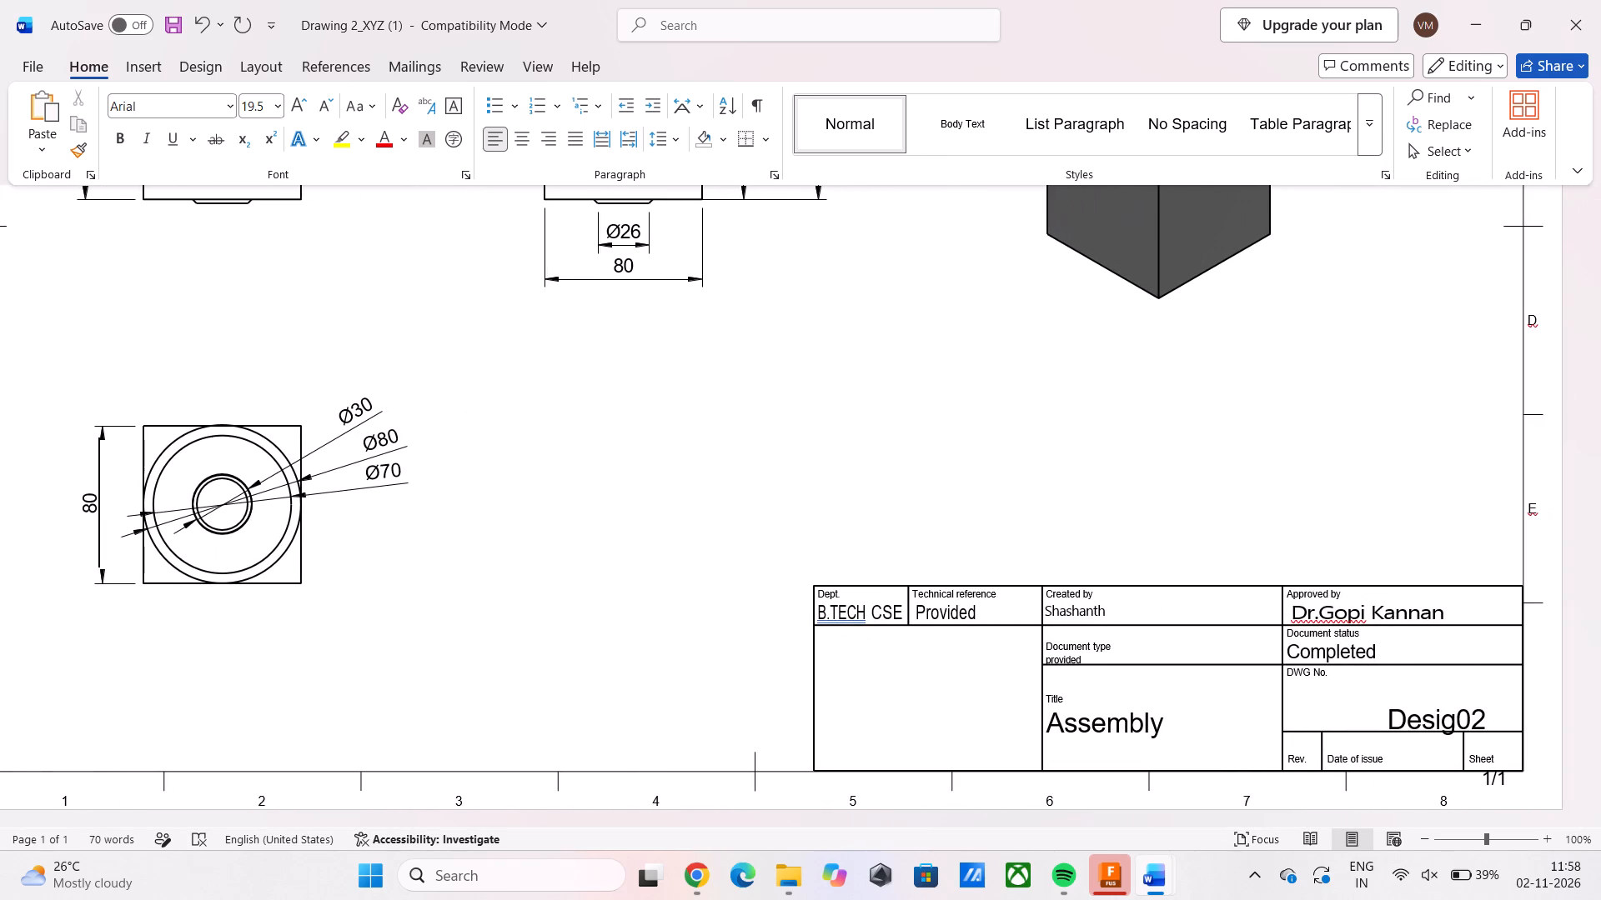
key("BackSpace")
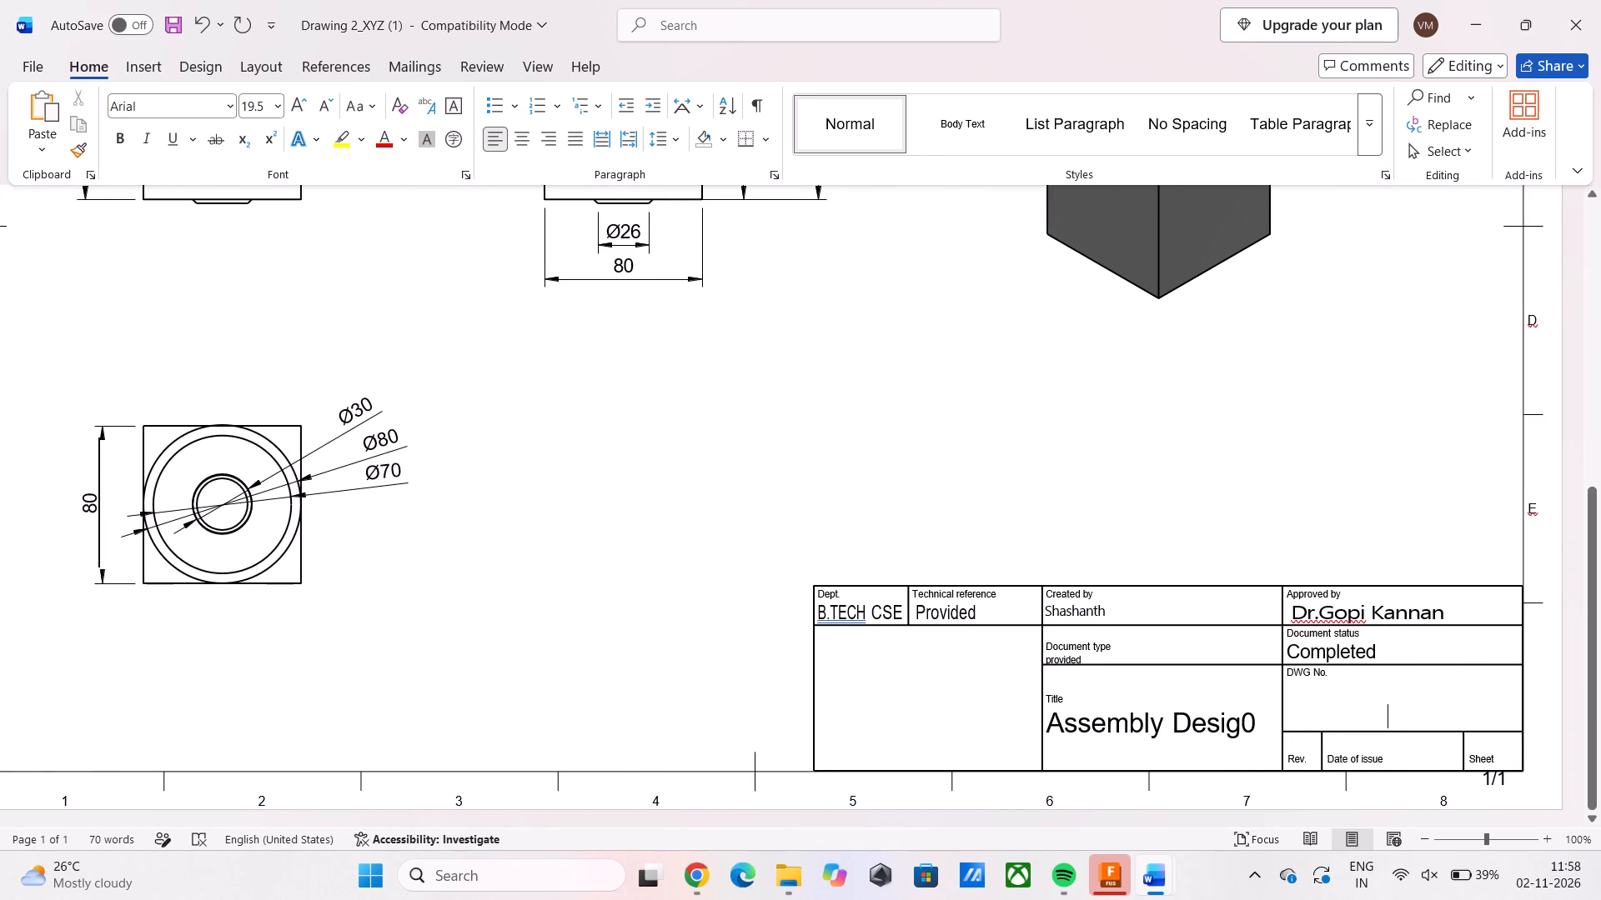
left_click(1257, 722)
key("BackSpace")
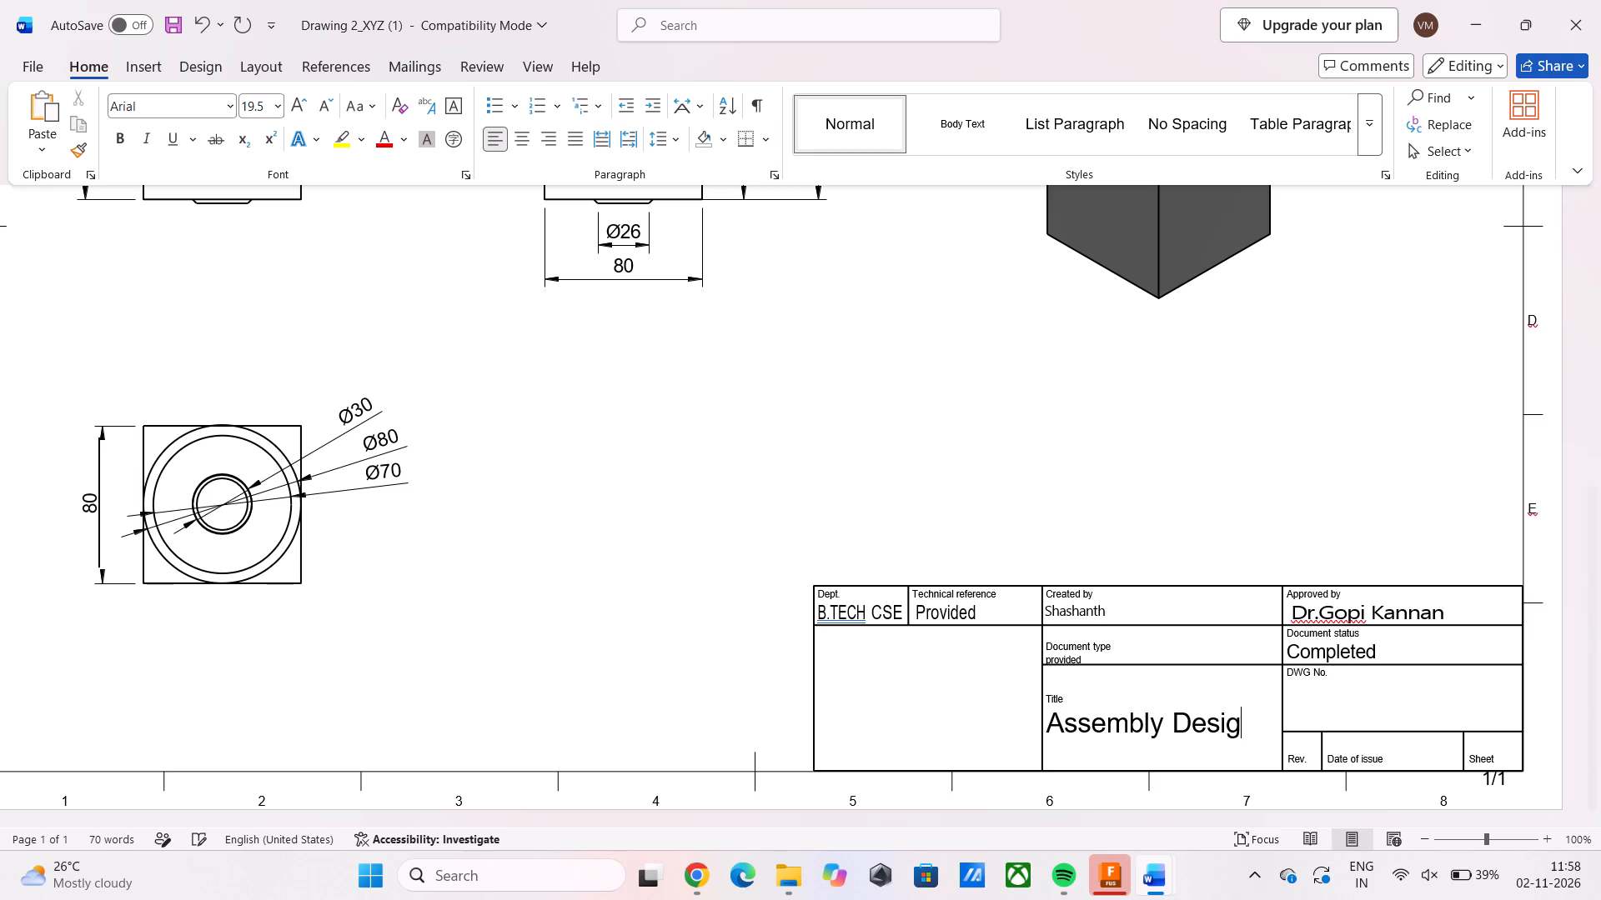
Enter the drawing number 02 on a new line under the DWG No. label.
left_click(1352, 702)
left_click(1352, 702)
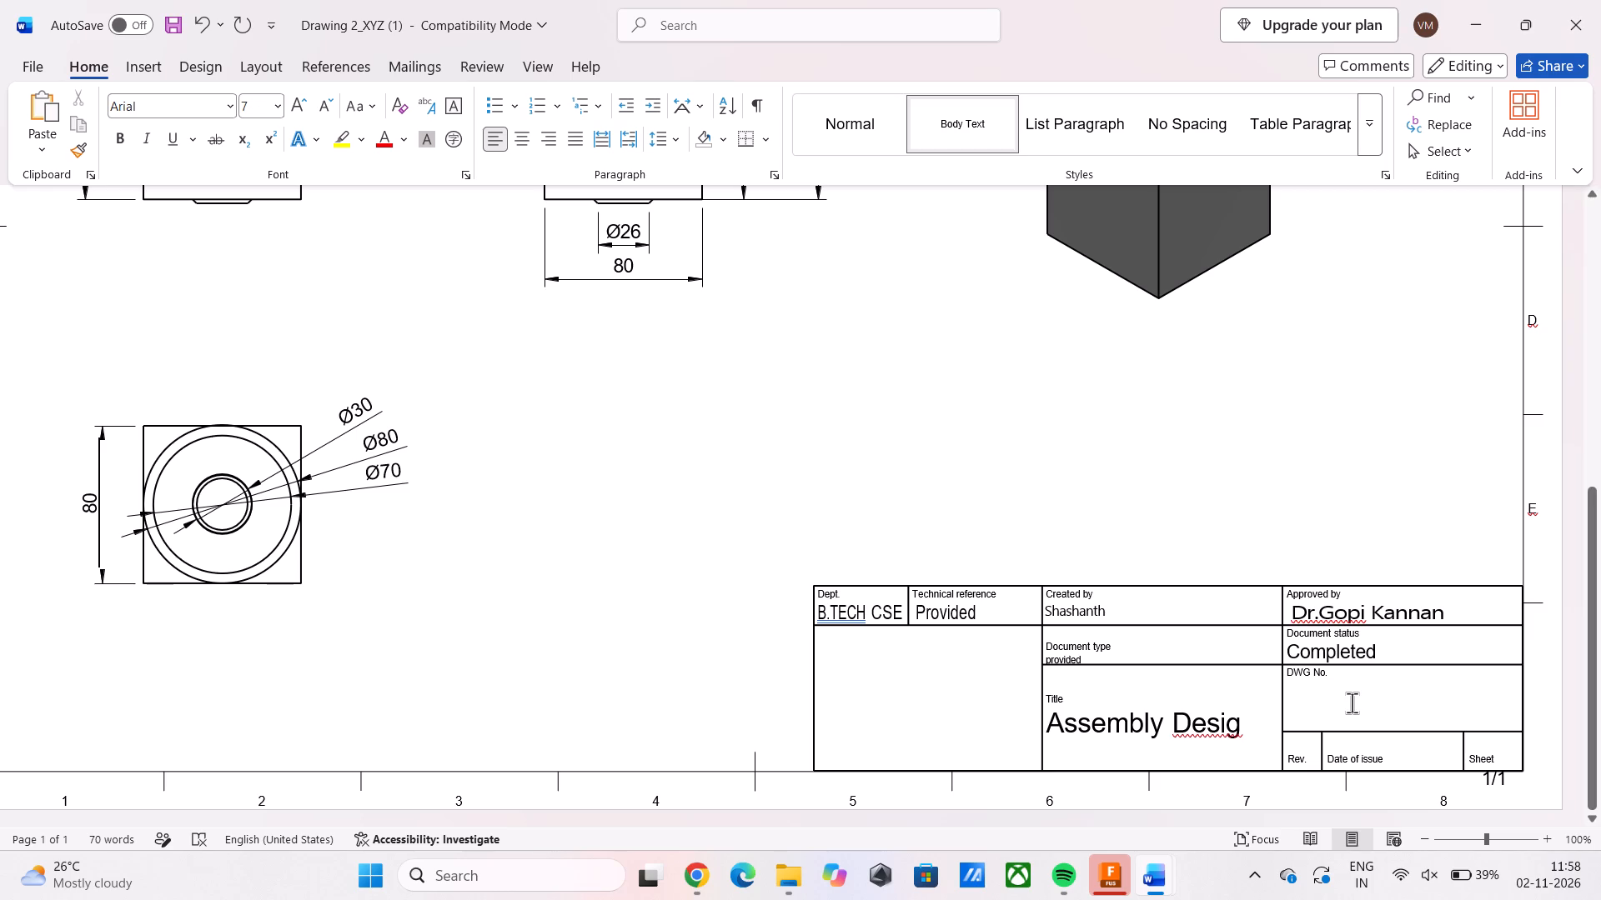
left_click(1321, 674)
key("Right")
key("Right")
key("Return")
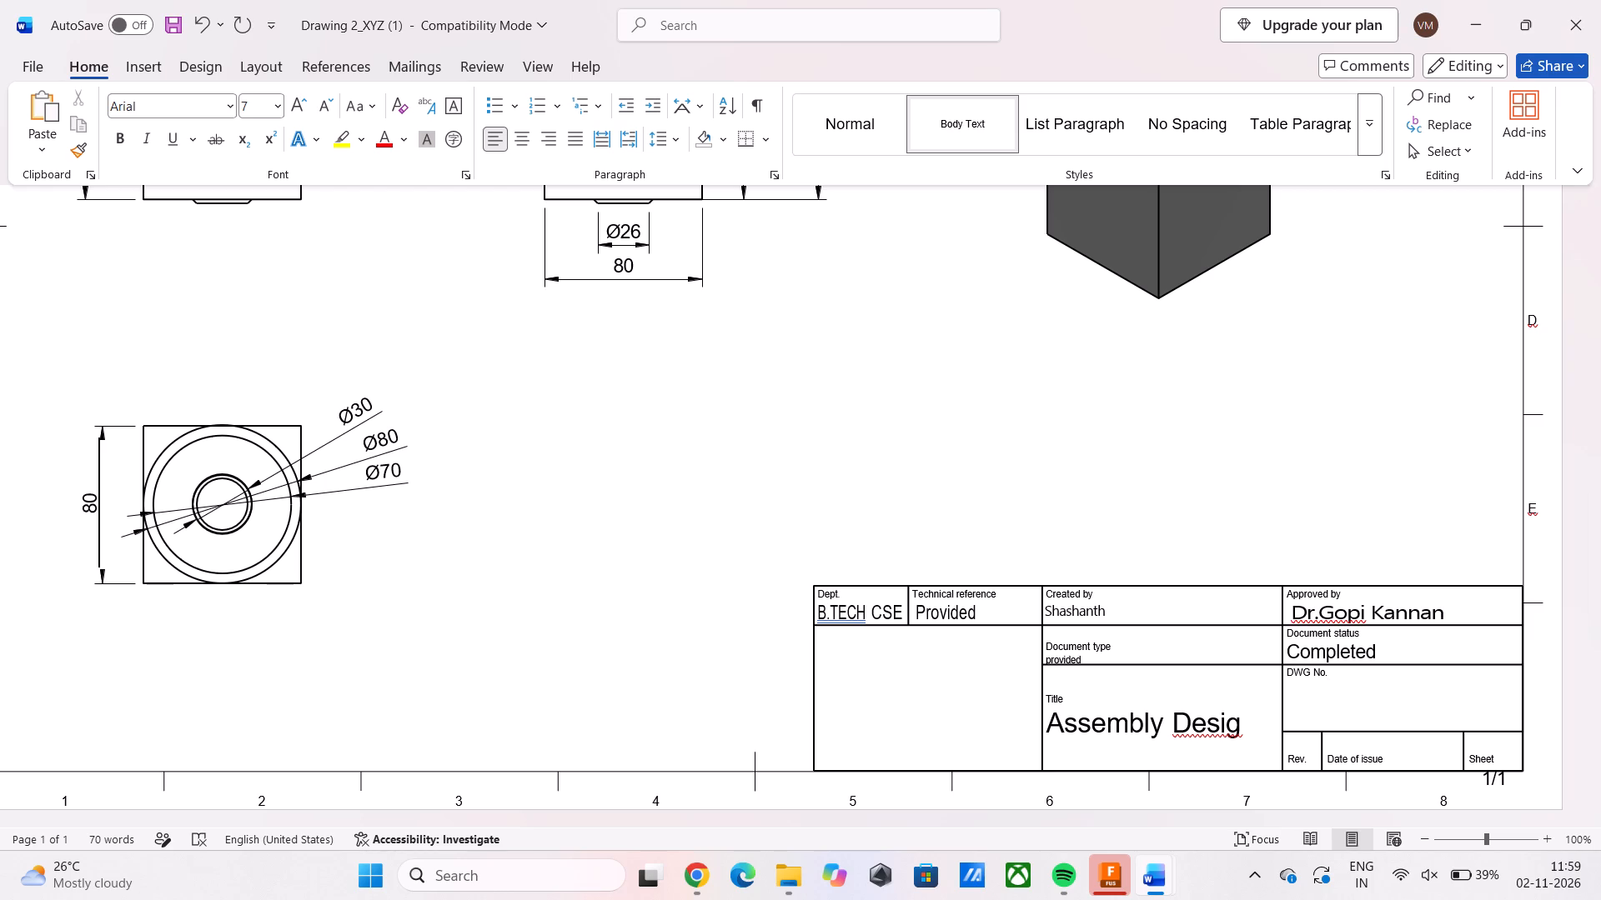
type("02")
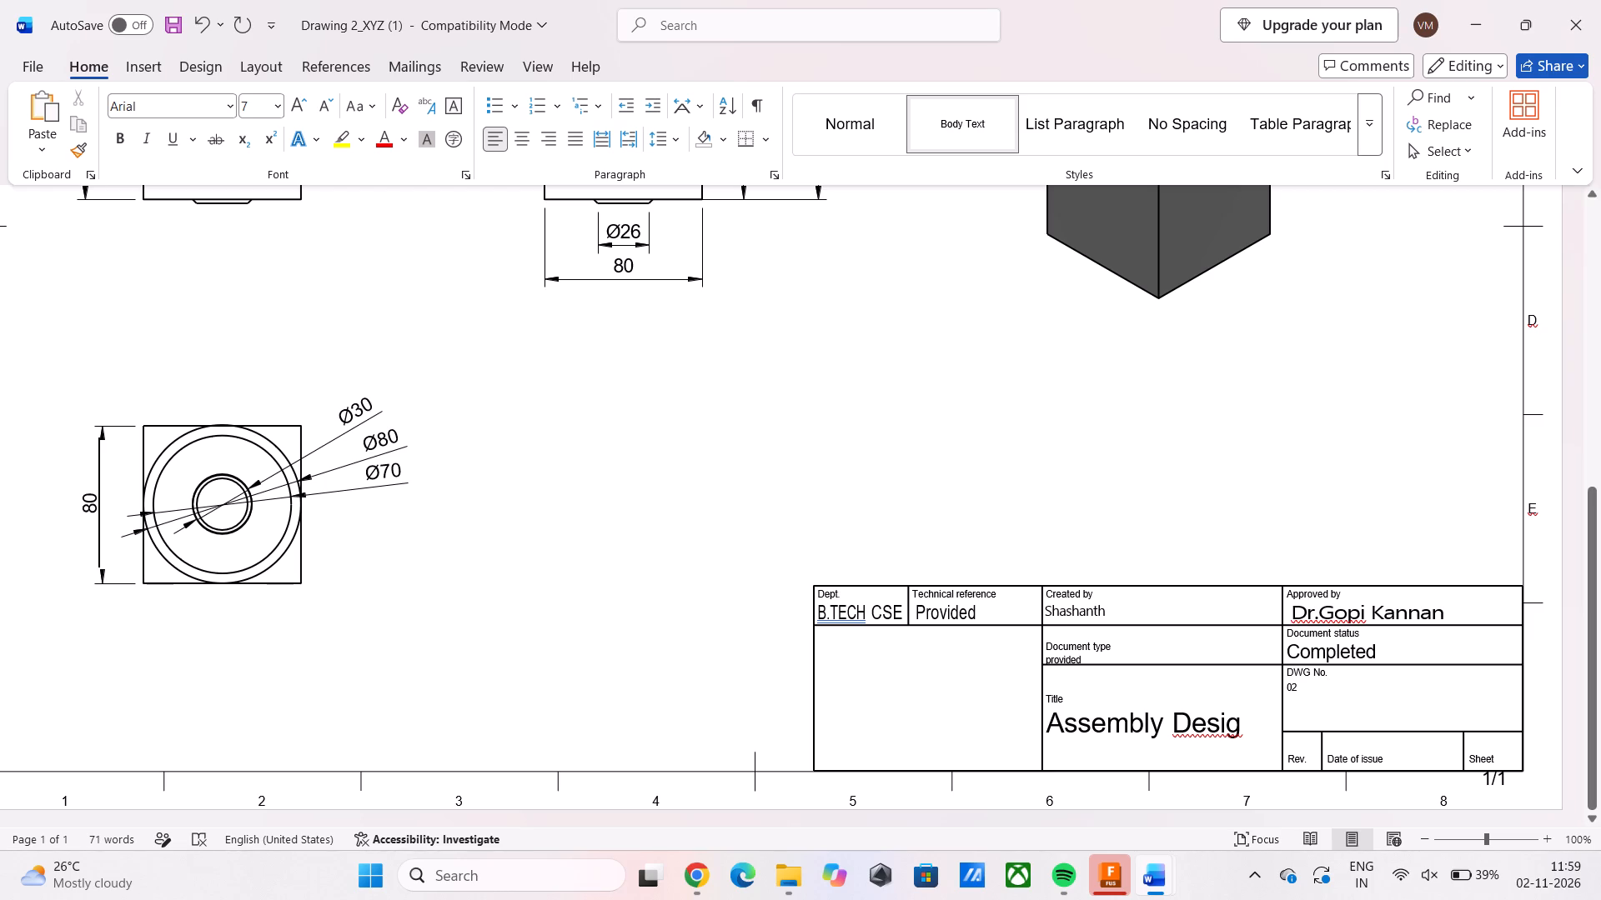
Set the drawing number 02 in the DWG No. cell to 16 pt.
left_click_drag(1302, 684, 1281, 686)
left_click_drag(1281, 686, 1282, 687)
left_click(1383, 618)
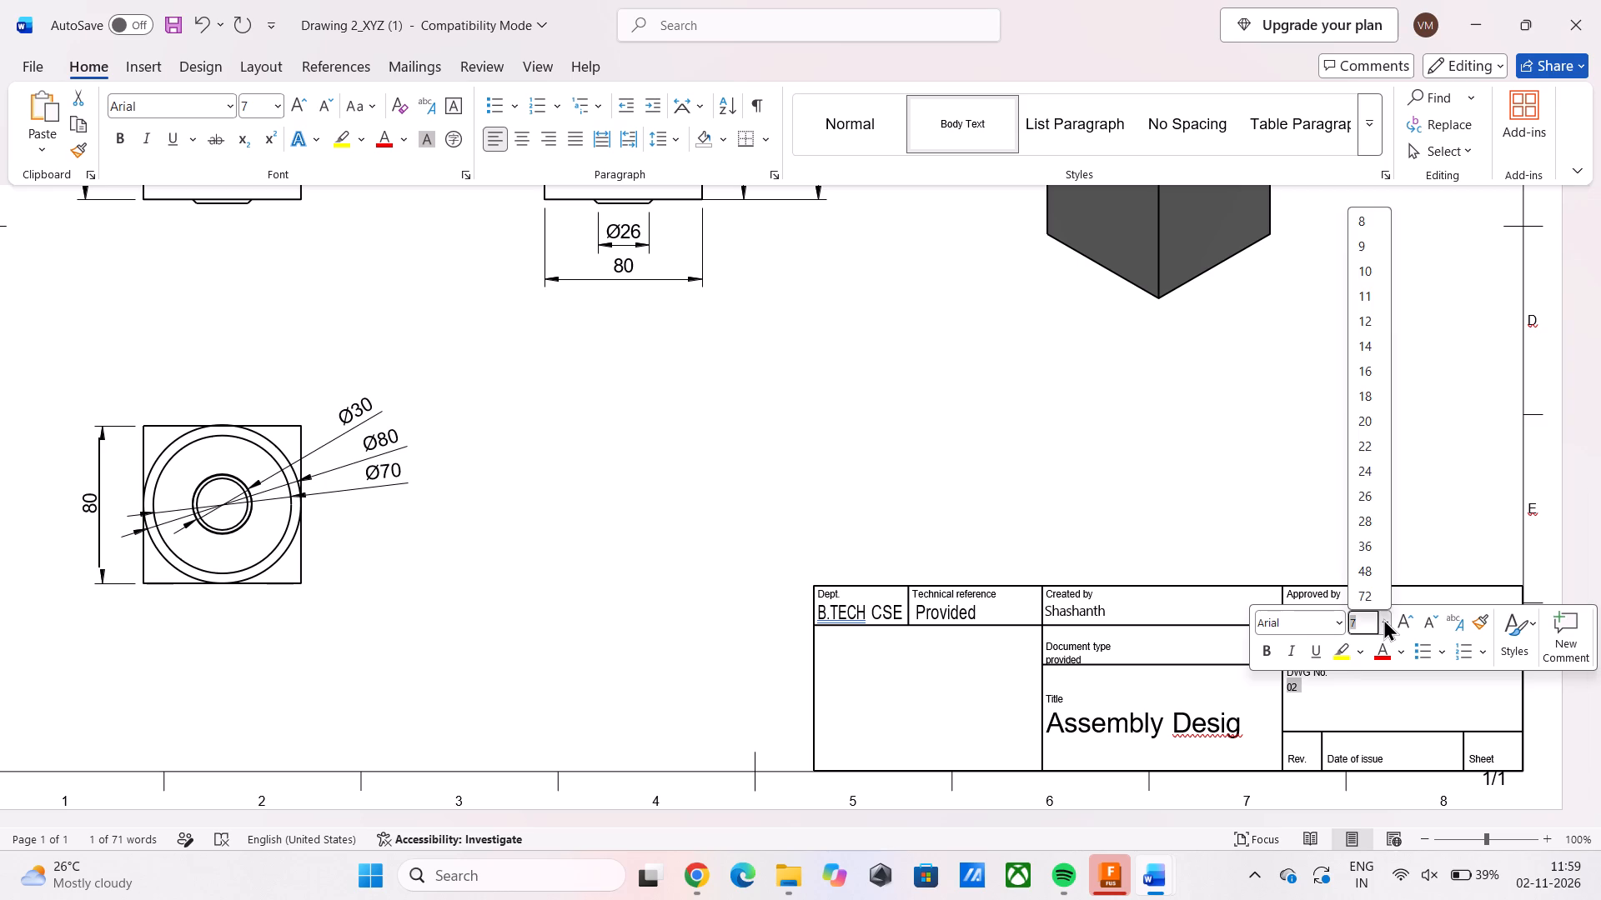
left_click(1369, 367)
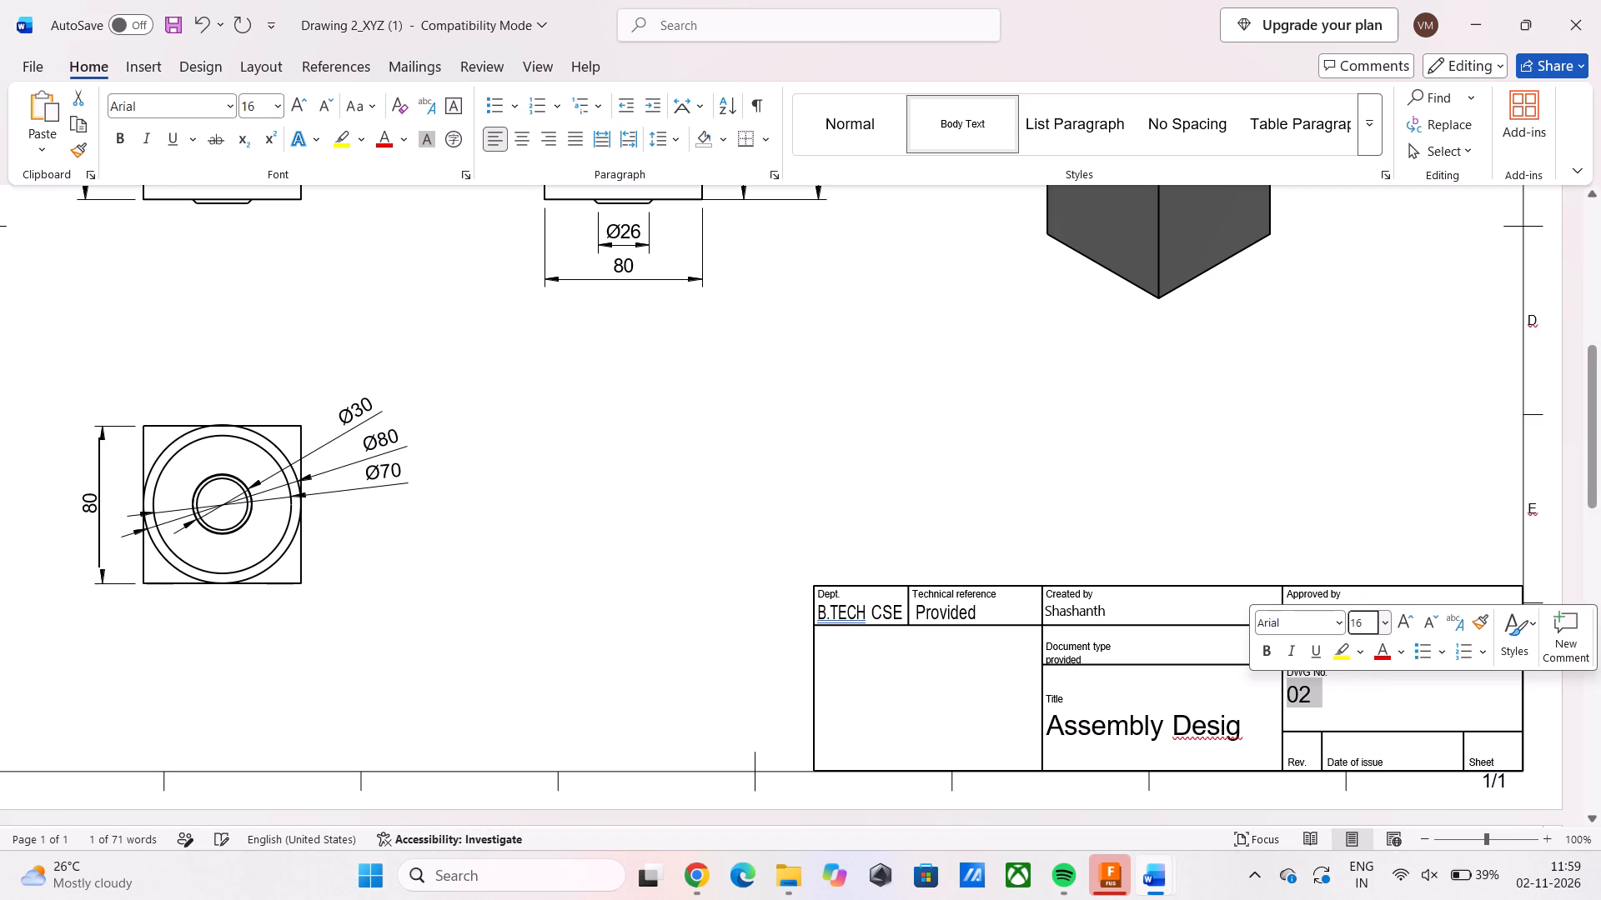
left_click(1207, 474)
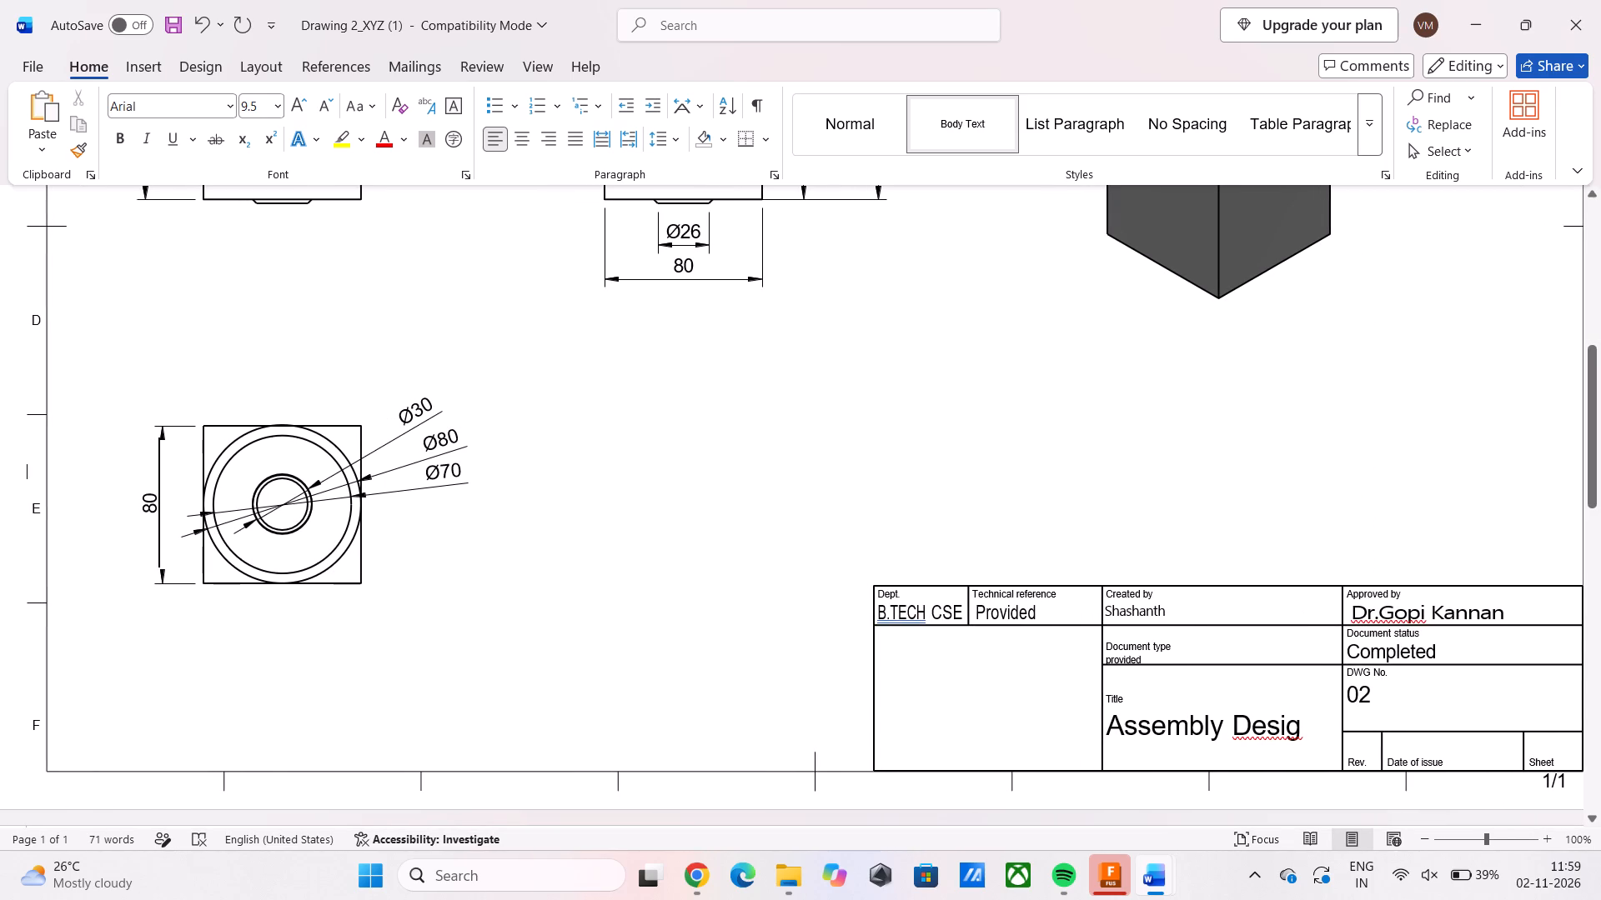
Insert the initial "k." after "Dr." in the approver's name in the Approved by cell.
left_click(1378, 610)
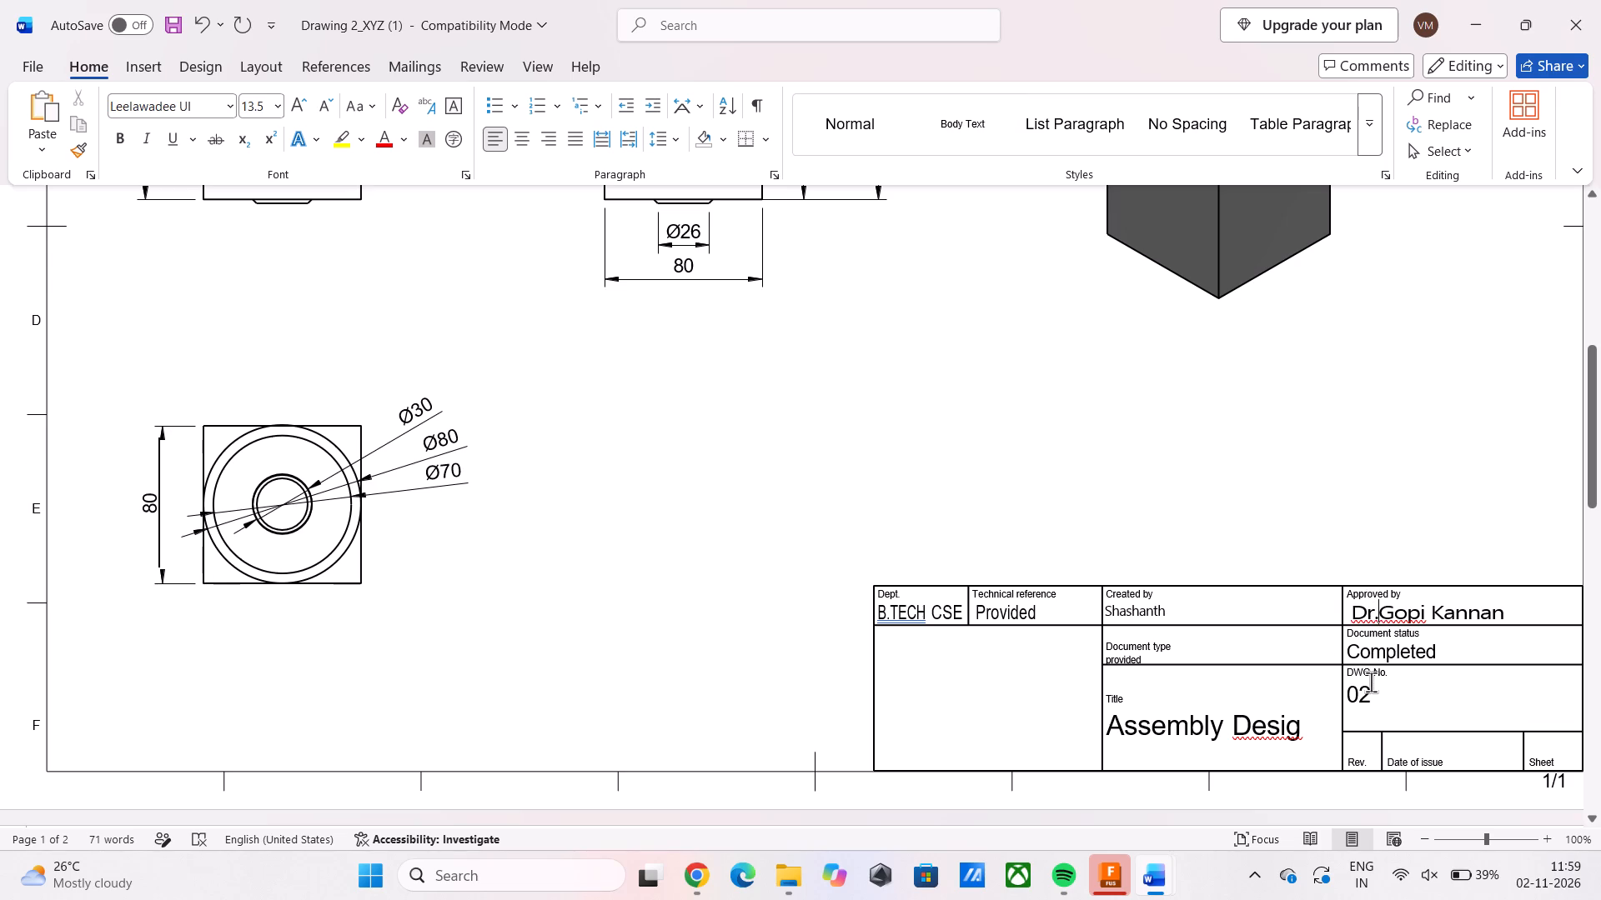
key("k")
key("period")
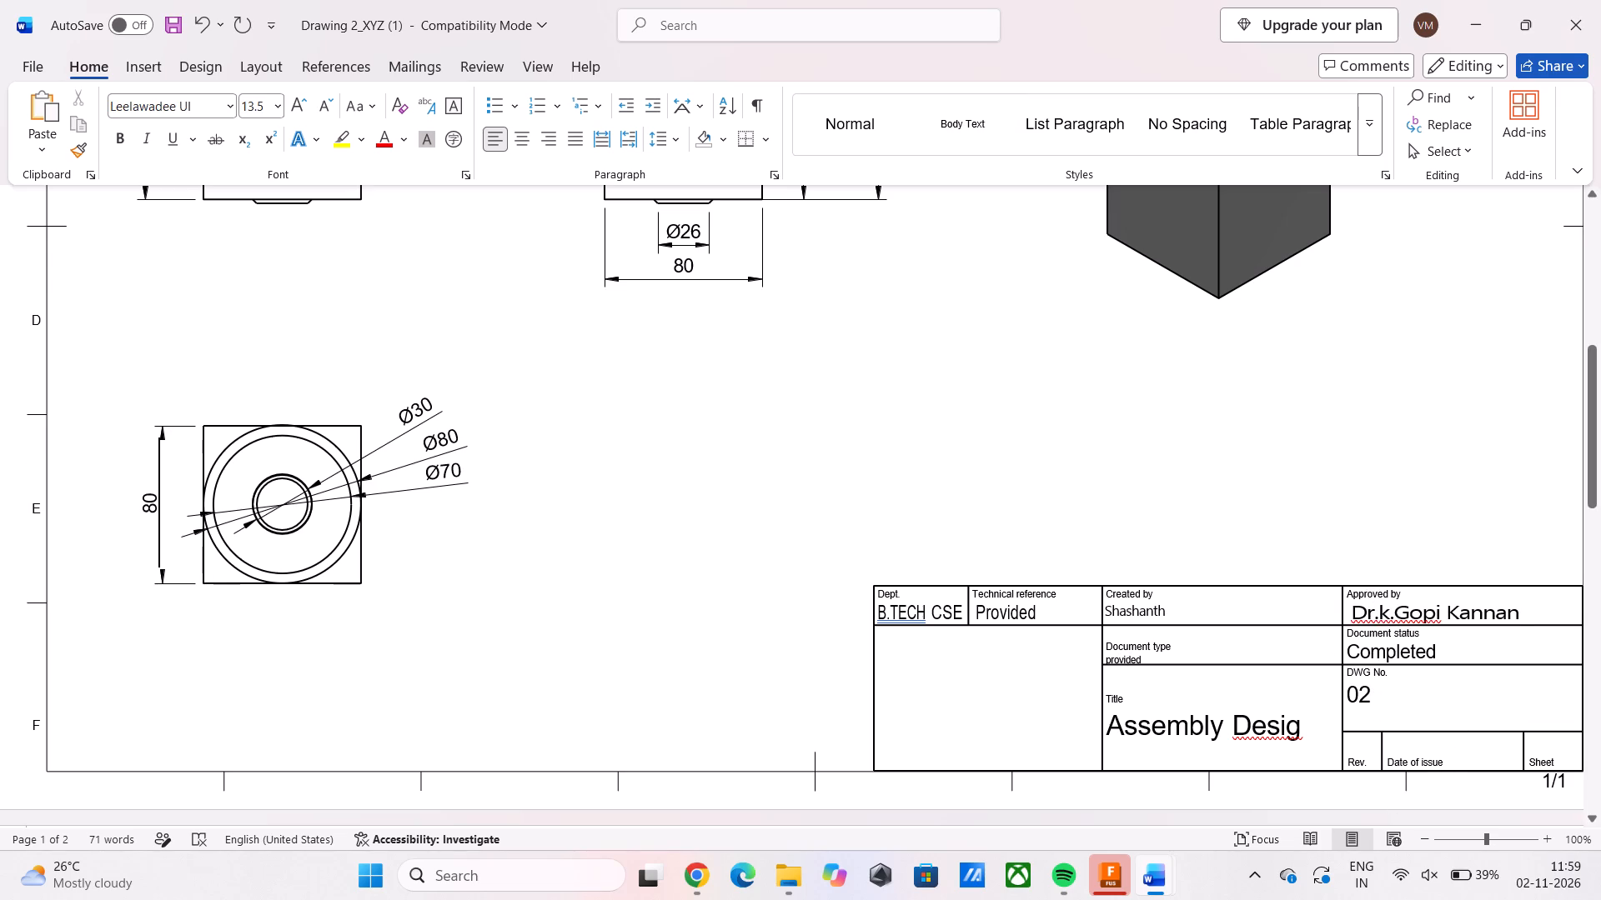
Add the missing final "n" to the title so that it reads "Assembly Design".
left_click(1305, 727)
key("n")
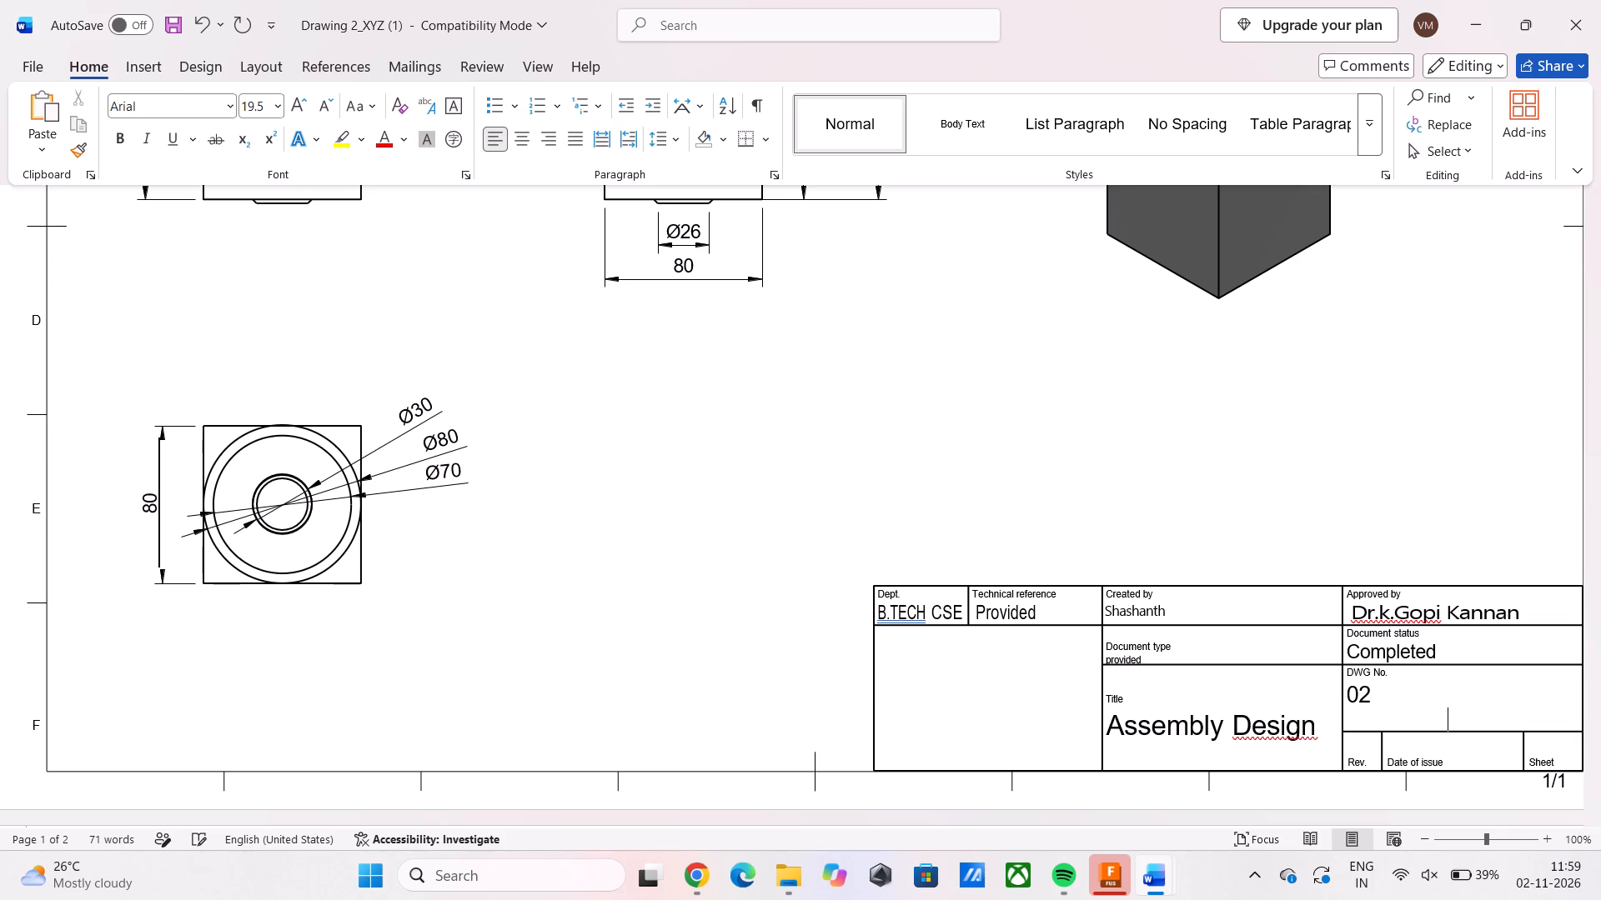
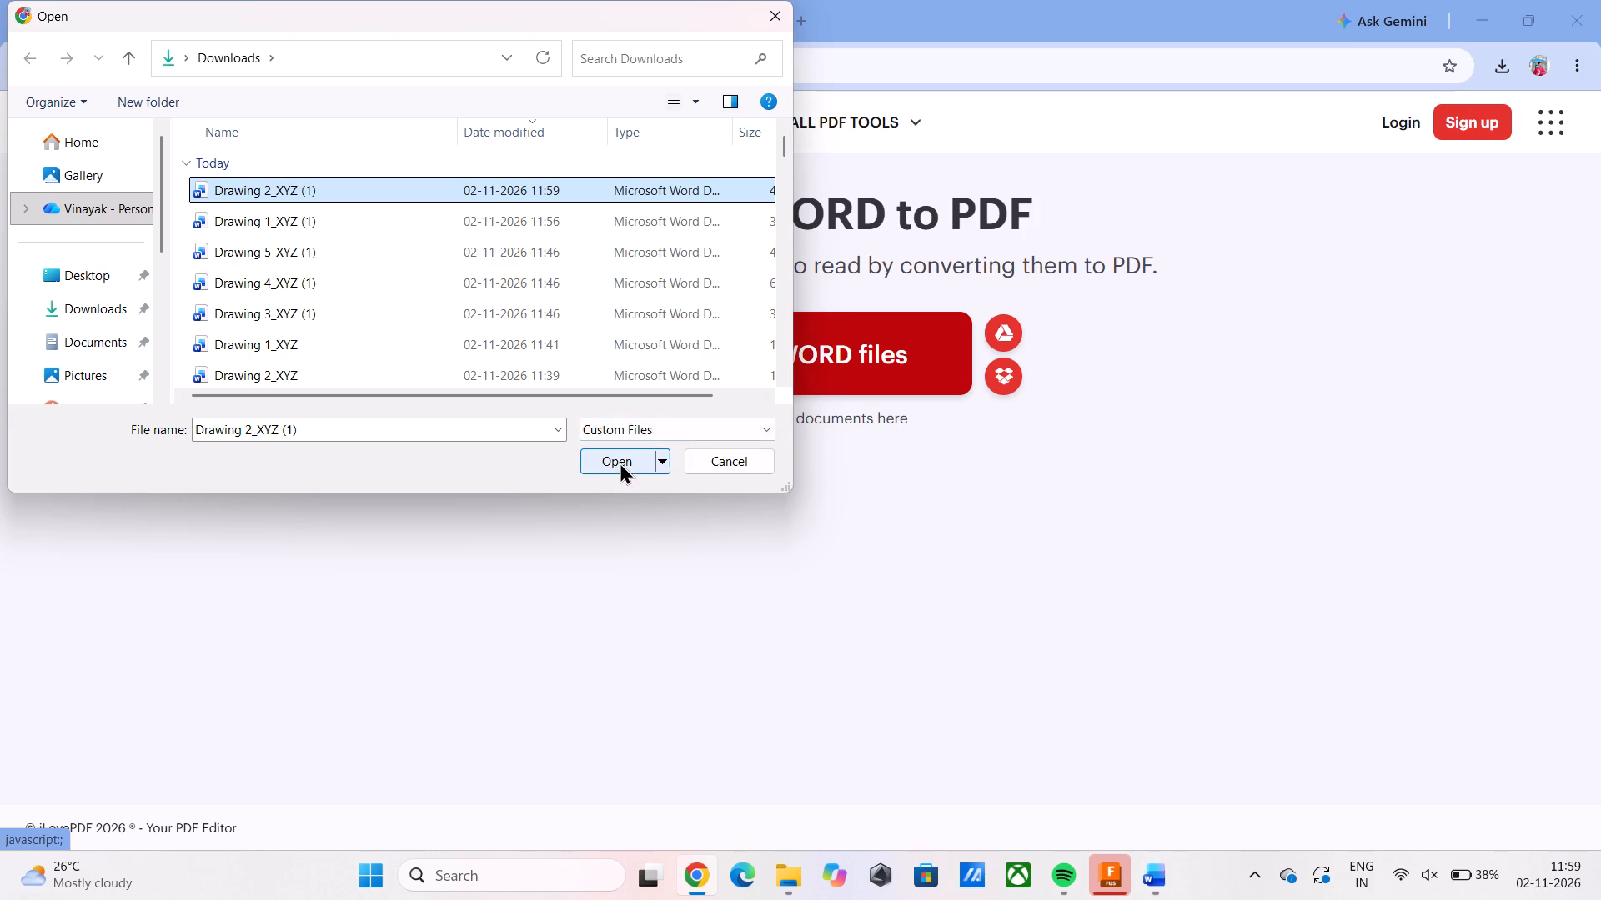
Upload the edited Word document Drawing 2_XYZ (1) and convert it to PDF.
left_click(619, 459)
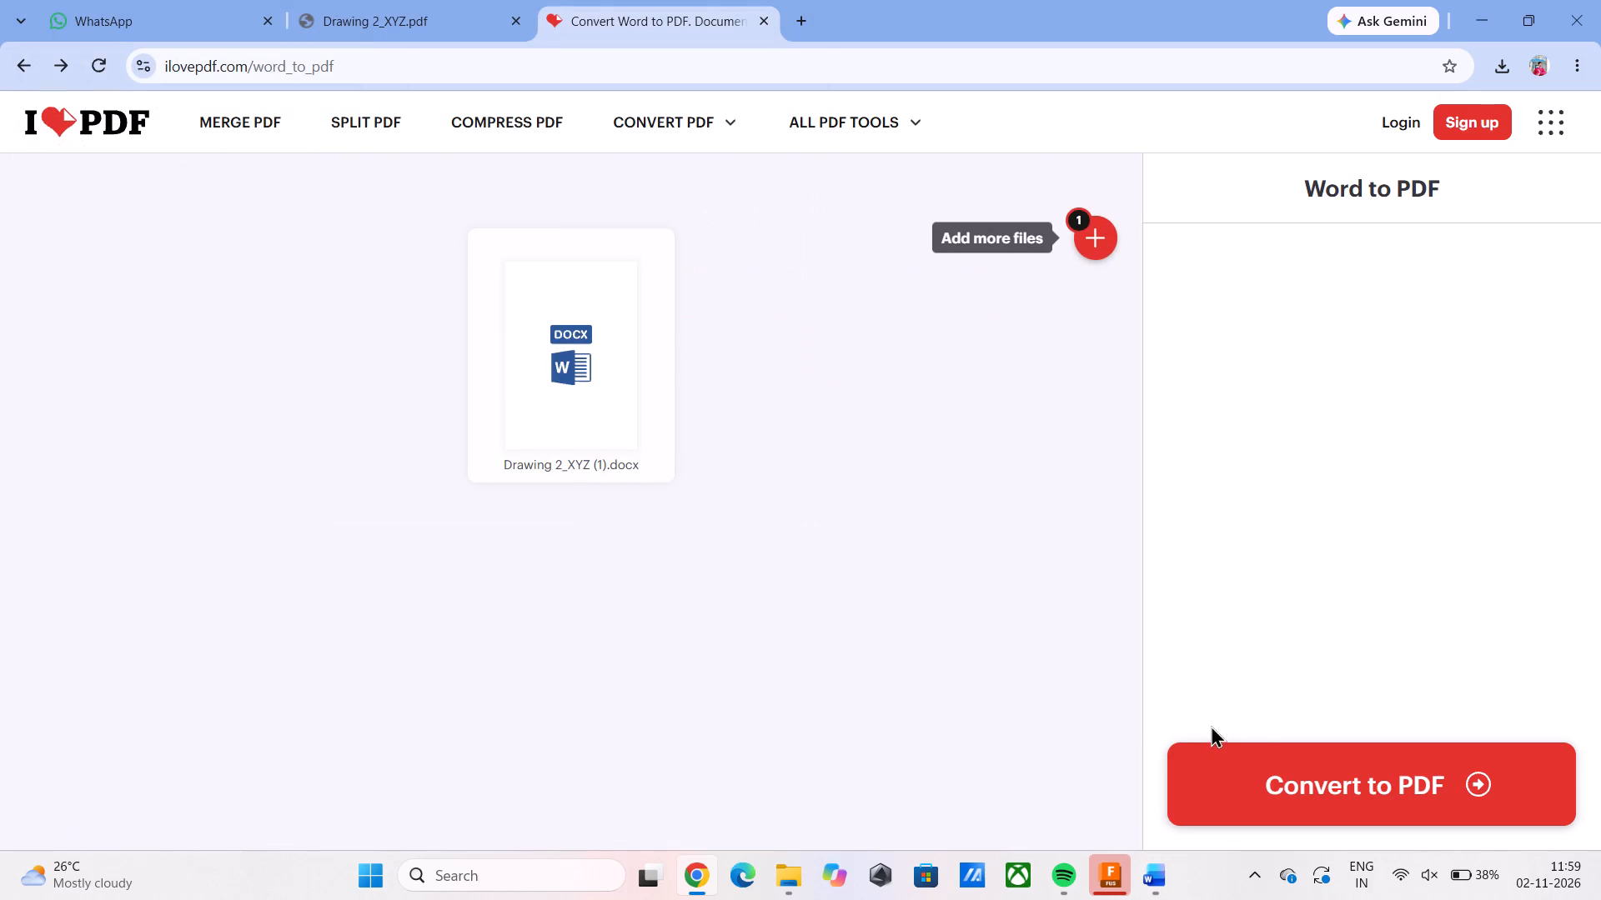
left_click(1310, 765)
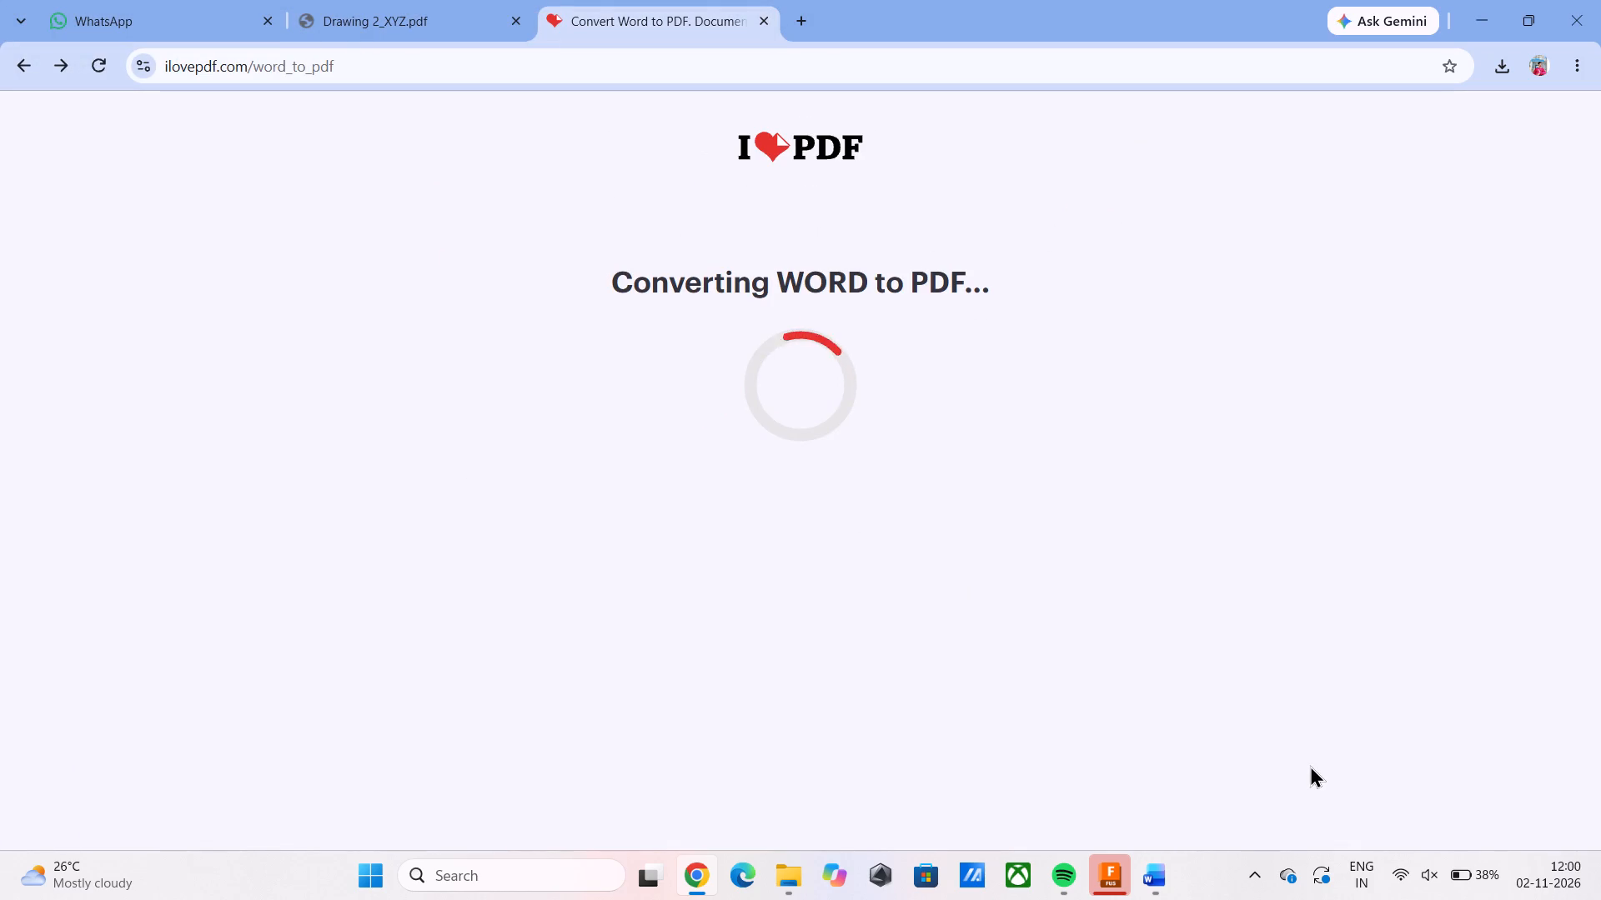
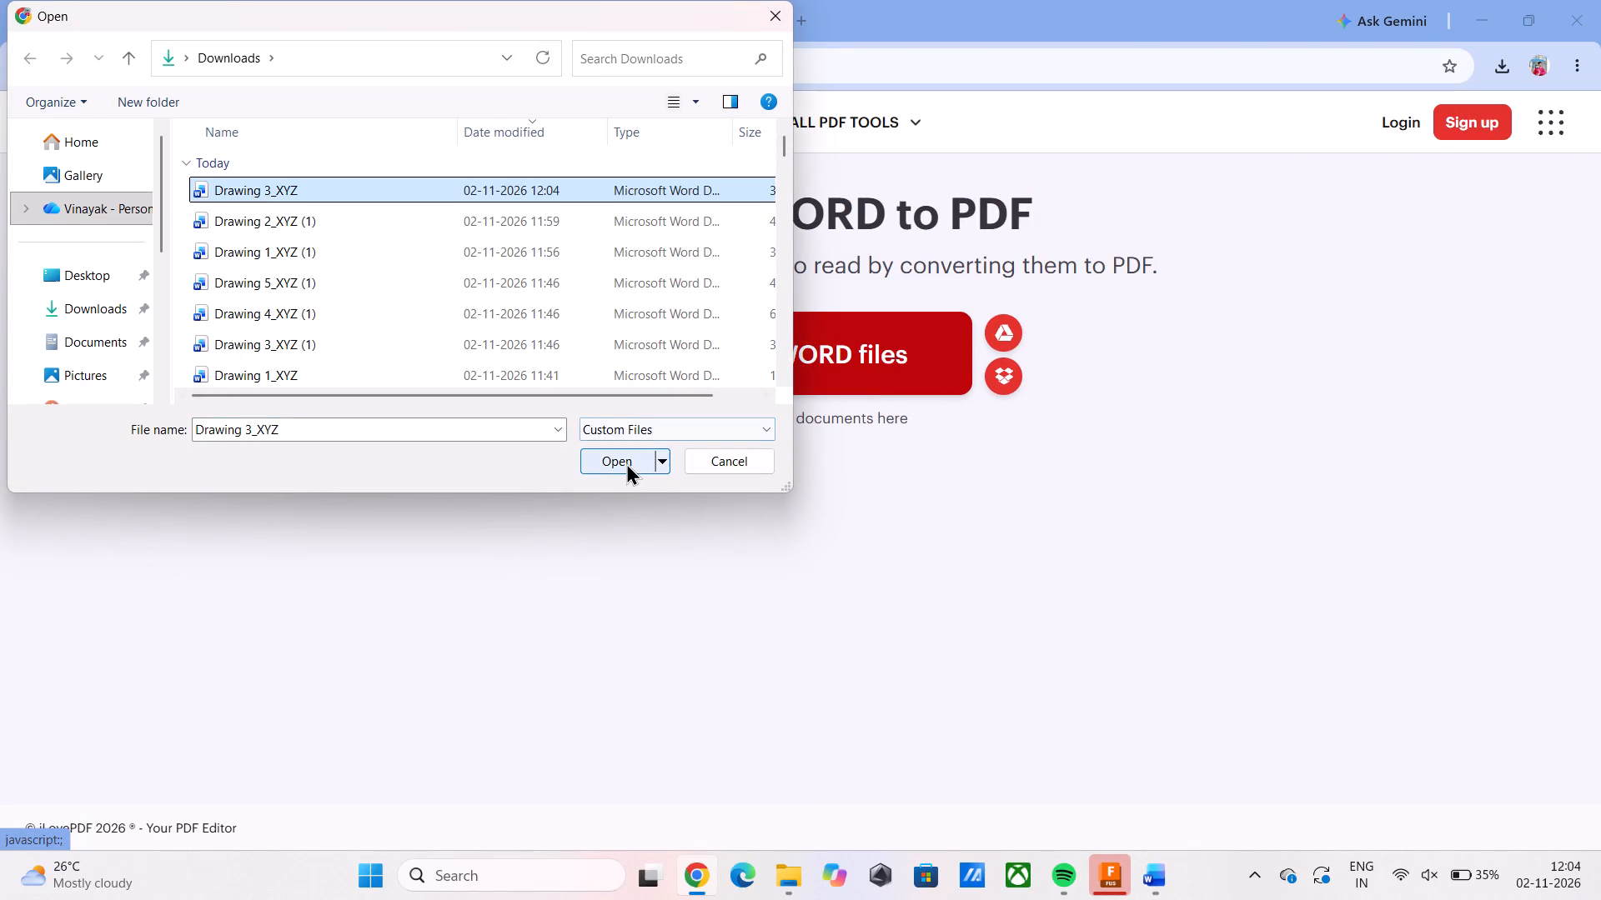
Load the Word document Drawing 3_XYZ from Downloads into the Word to PDF converter.
left_click(626, 462)
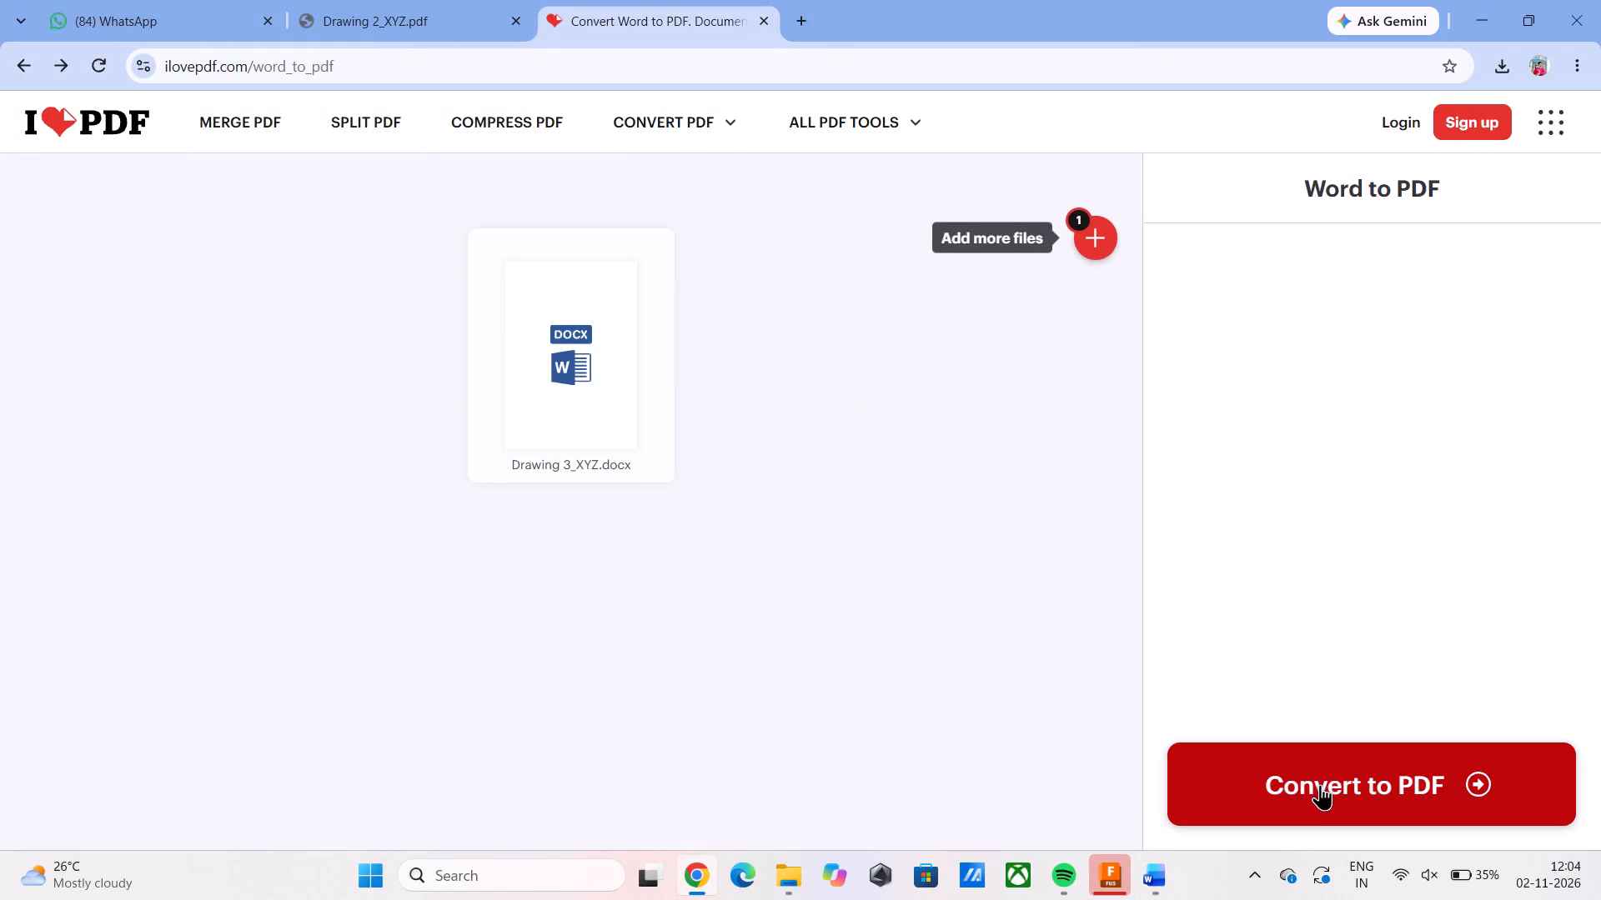
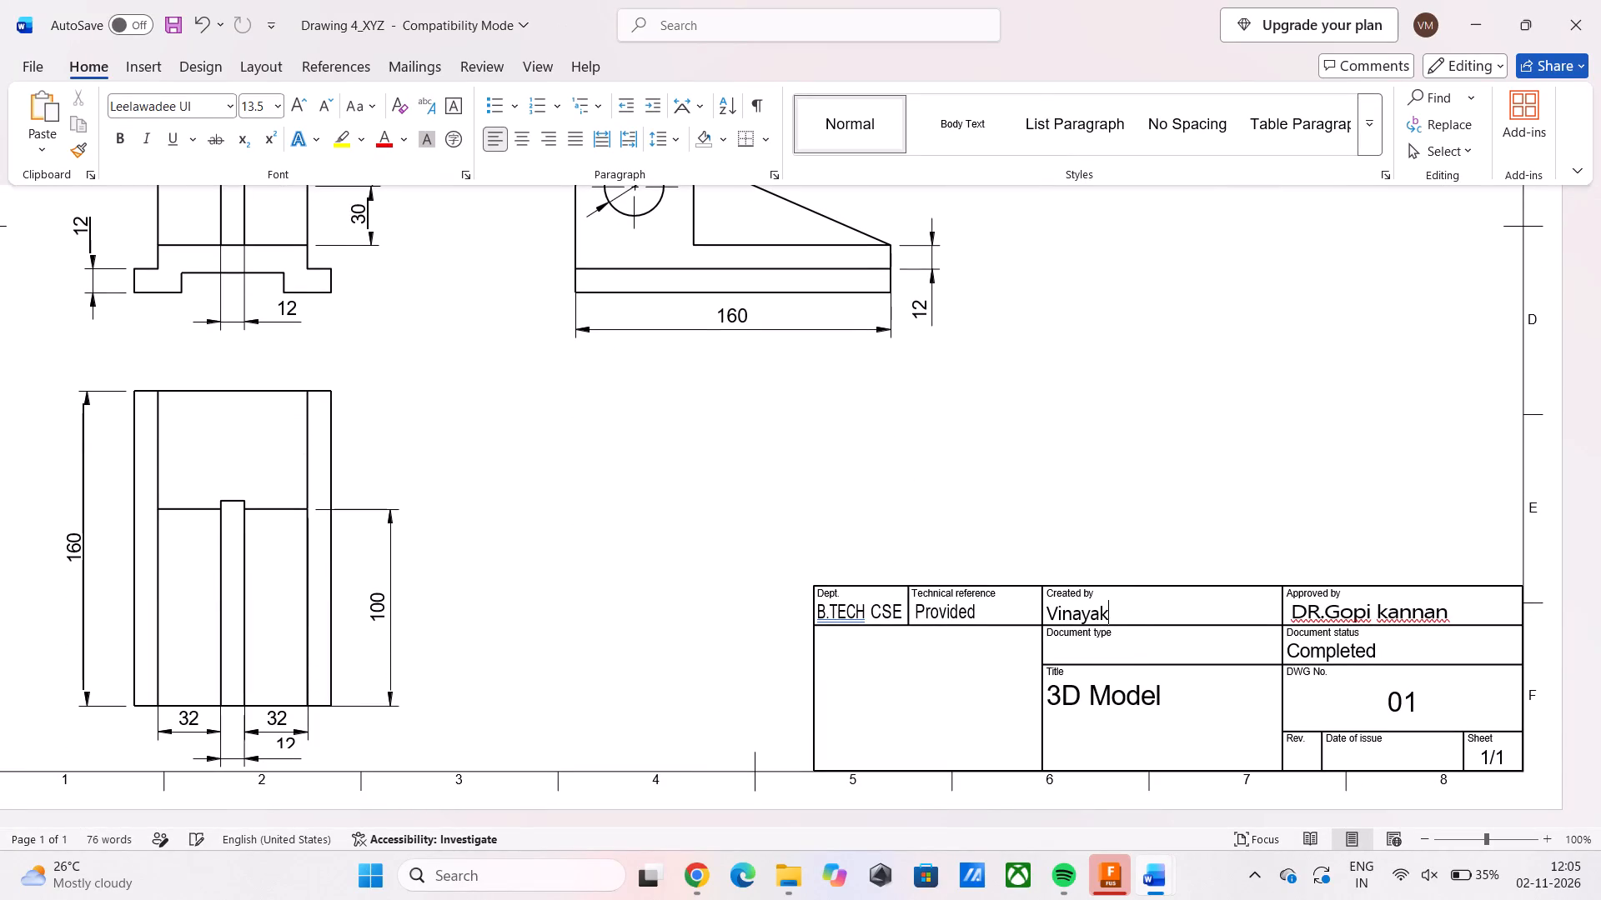
Replace the creator's name in the Created by cell of the title block with "Shashan".
key("BackSpace")
key("BackSpace")
key("BackSpace")
key("BackSpace")
key("BackSpace")
key("BackSpace")
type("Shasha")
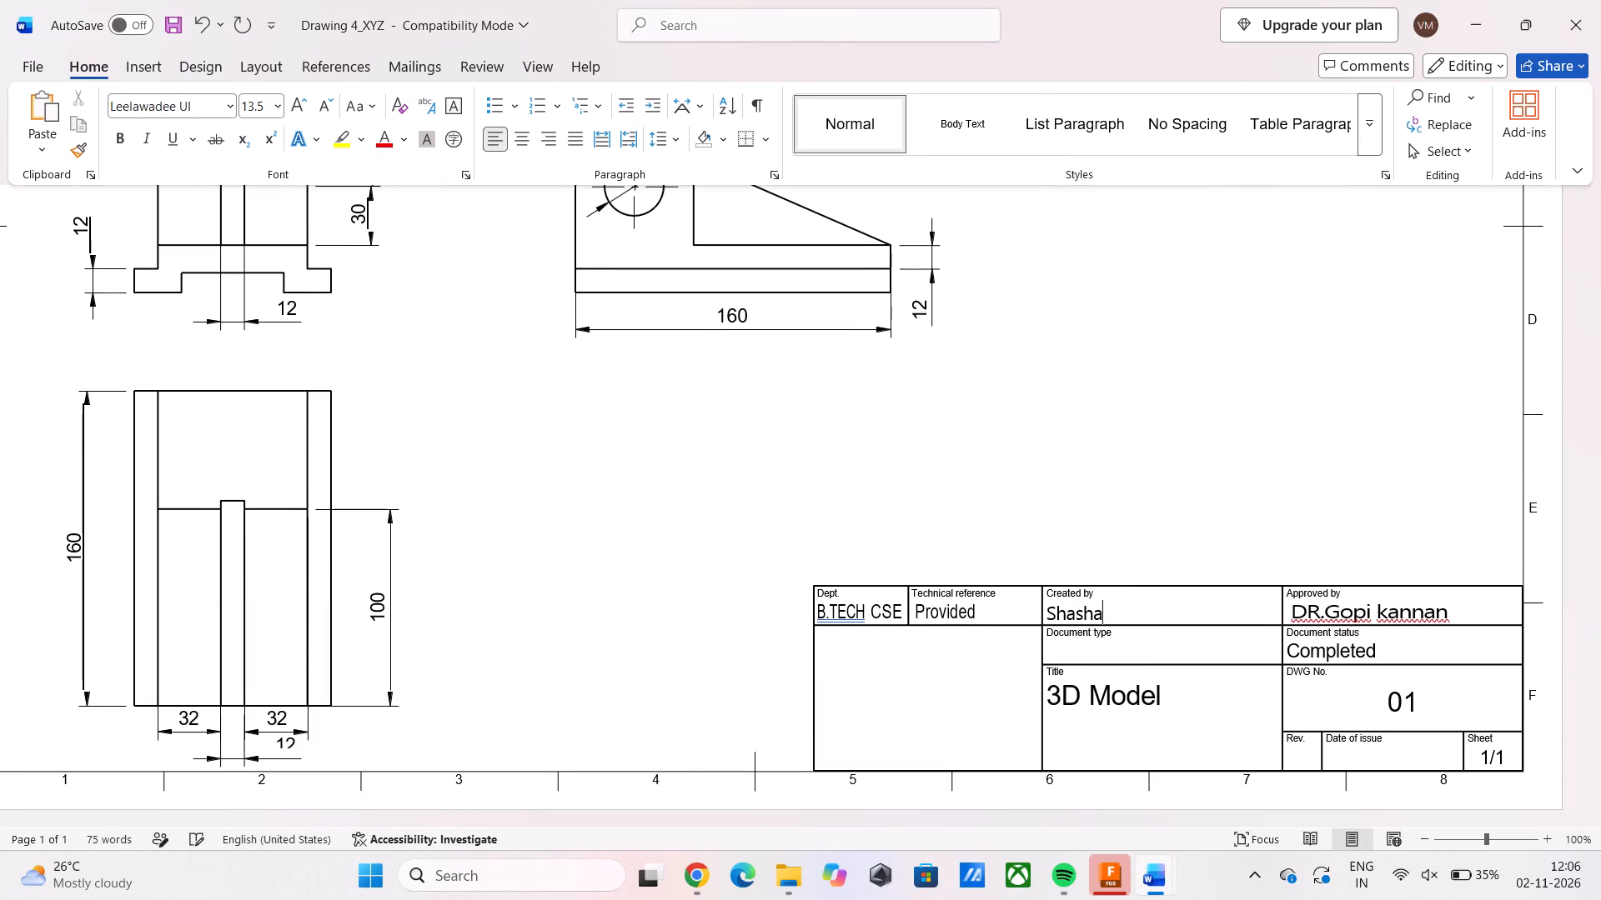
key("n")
Select the creator's name in the Created by cell and open its font size choices.
left_click_drag(1113, 612, 1045, 618)
left_click(1178, 552)
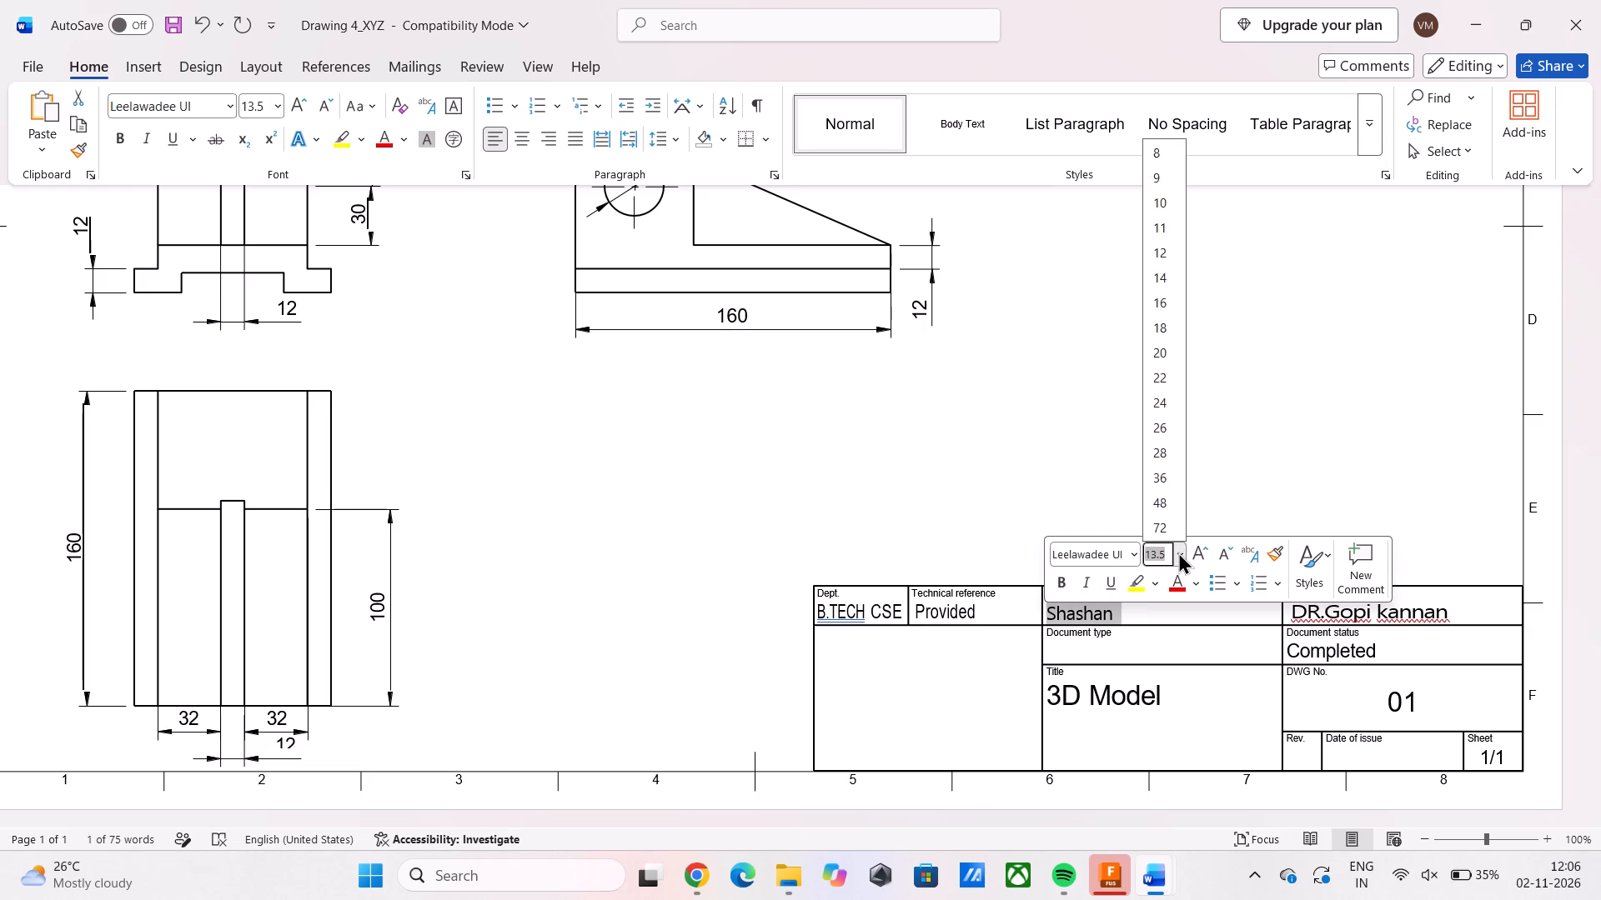
Set the name in the Created by cell to 10 pt, complete it with the ending "th", and add a line break after it.
left_click(1152, 196)
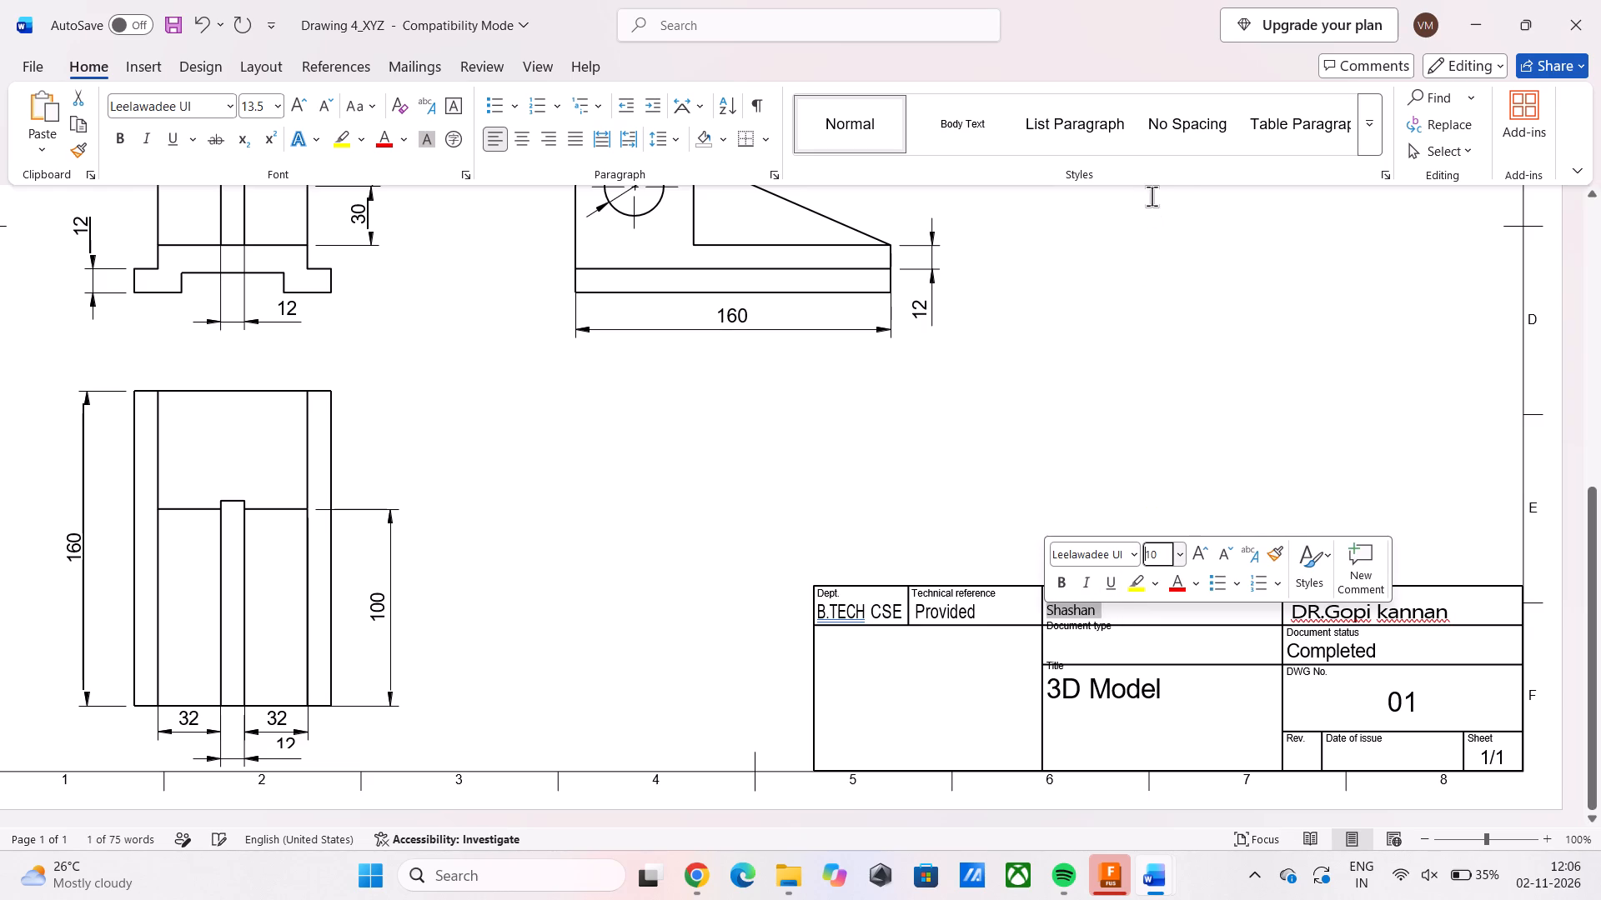
left_click(1094, 603)
type("th")
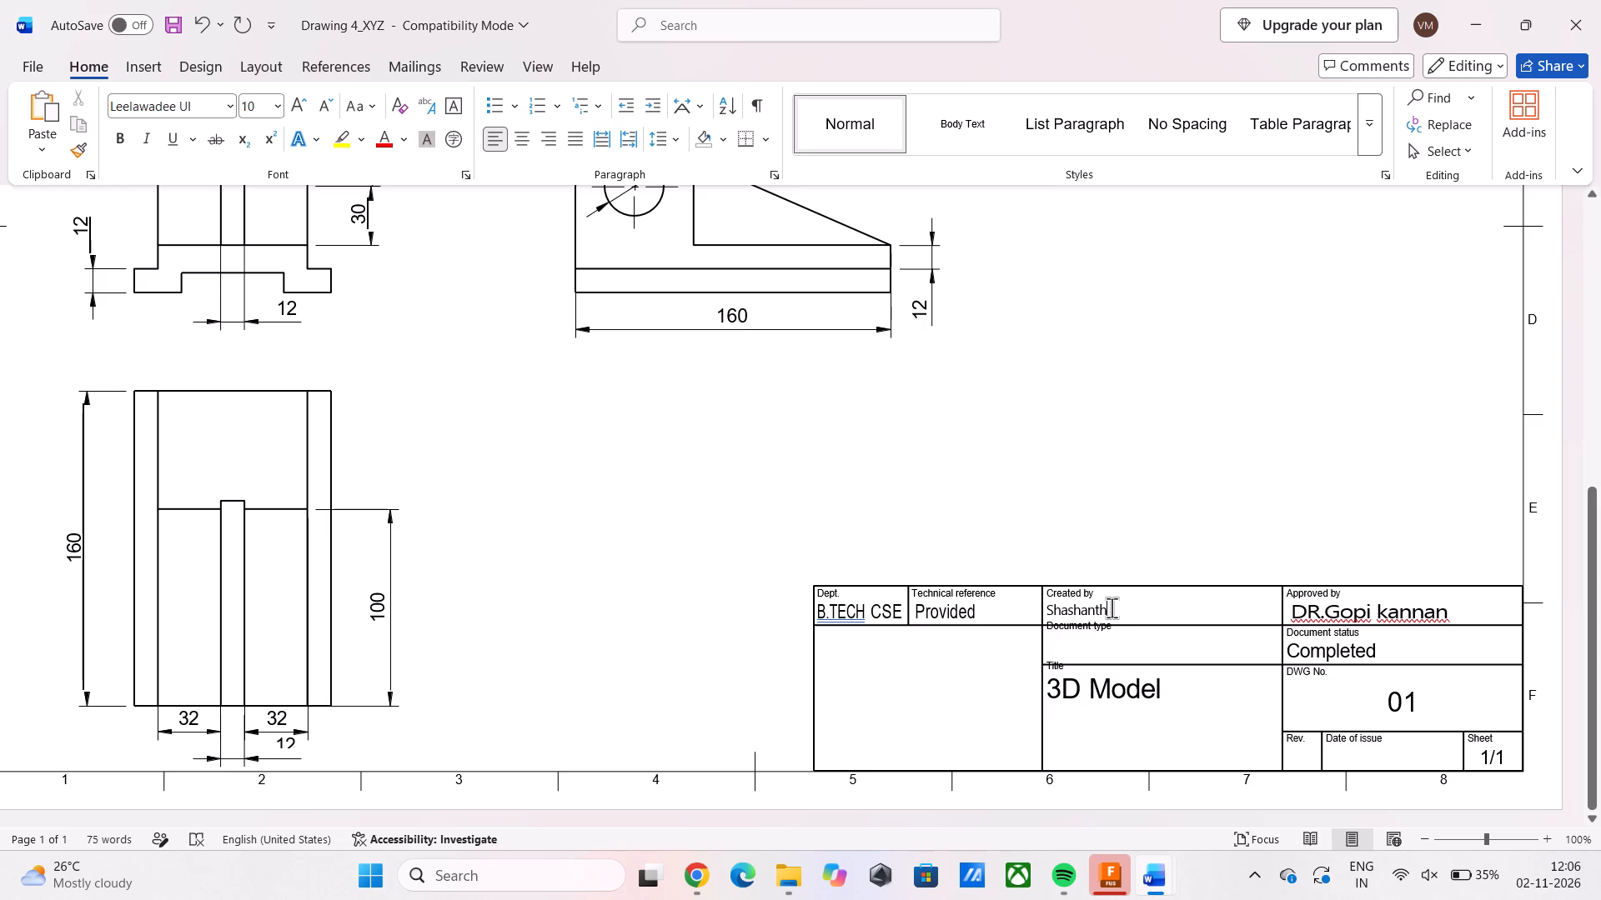
key("Return")
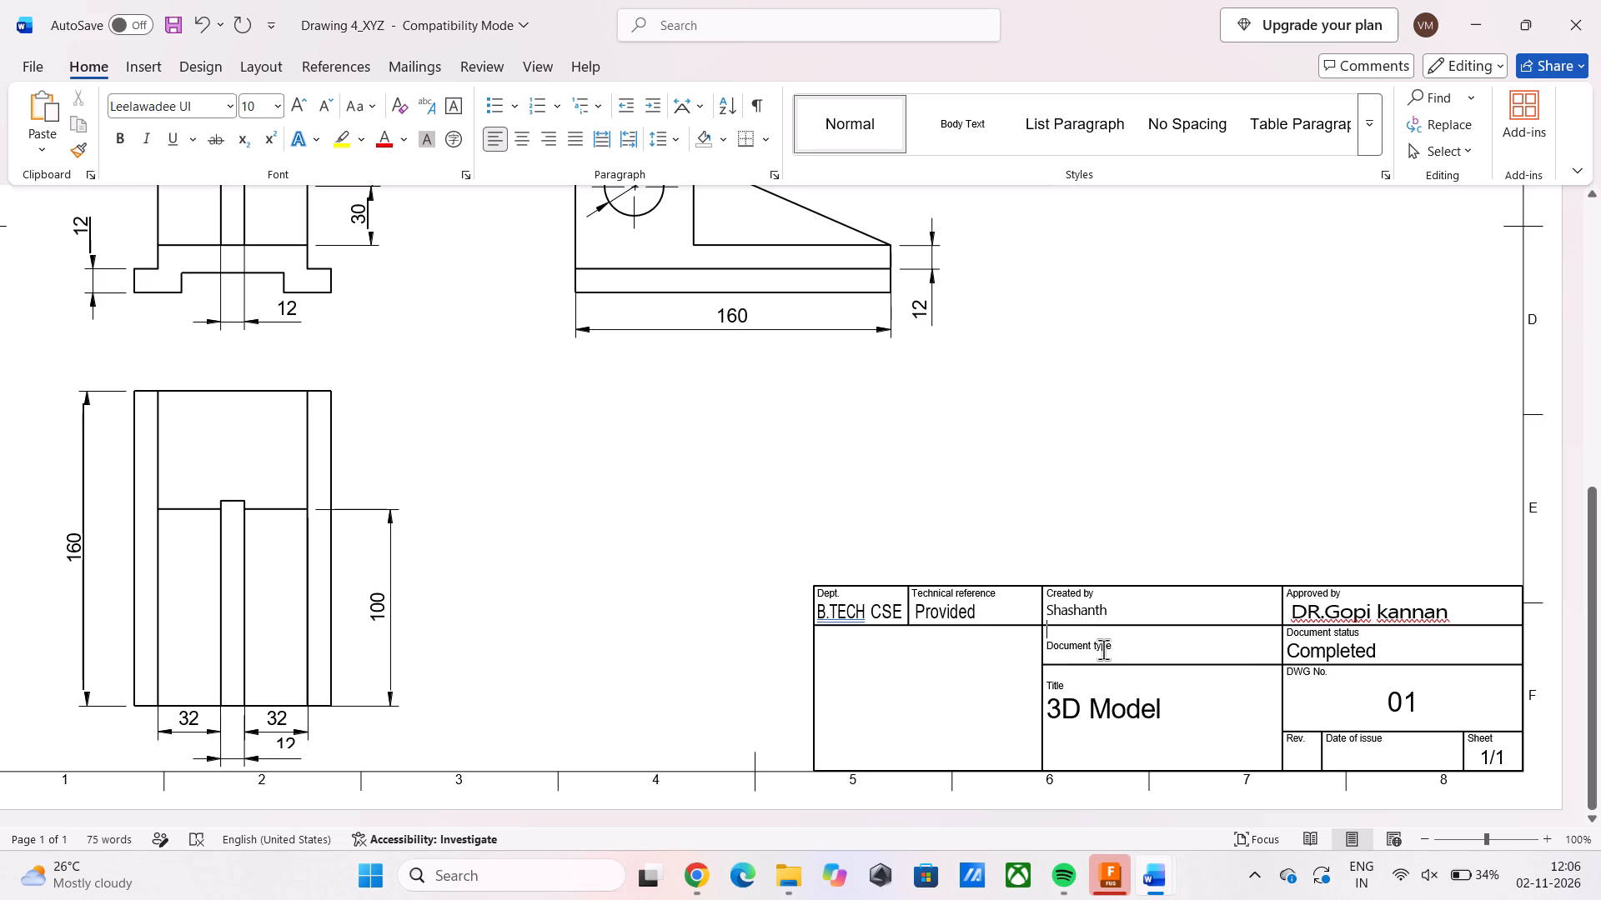
Enter "provided" under the Document type label, indented with a few spaces.
left_click(1103, 649)
key("Right")
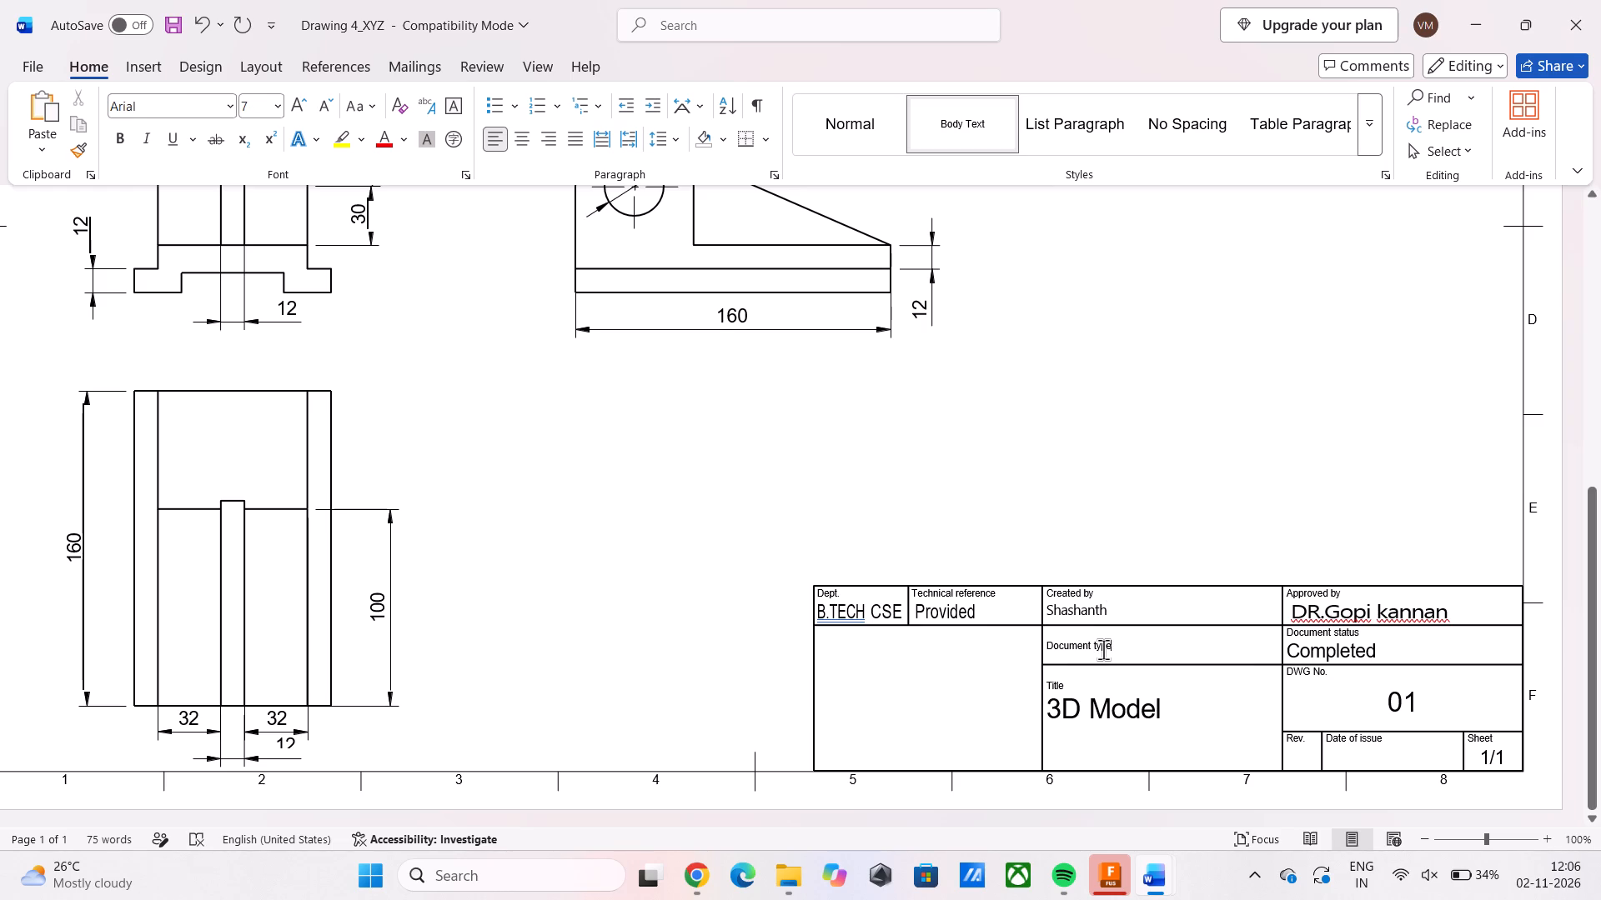
key("Right")
key("space")
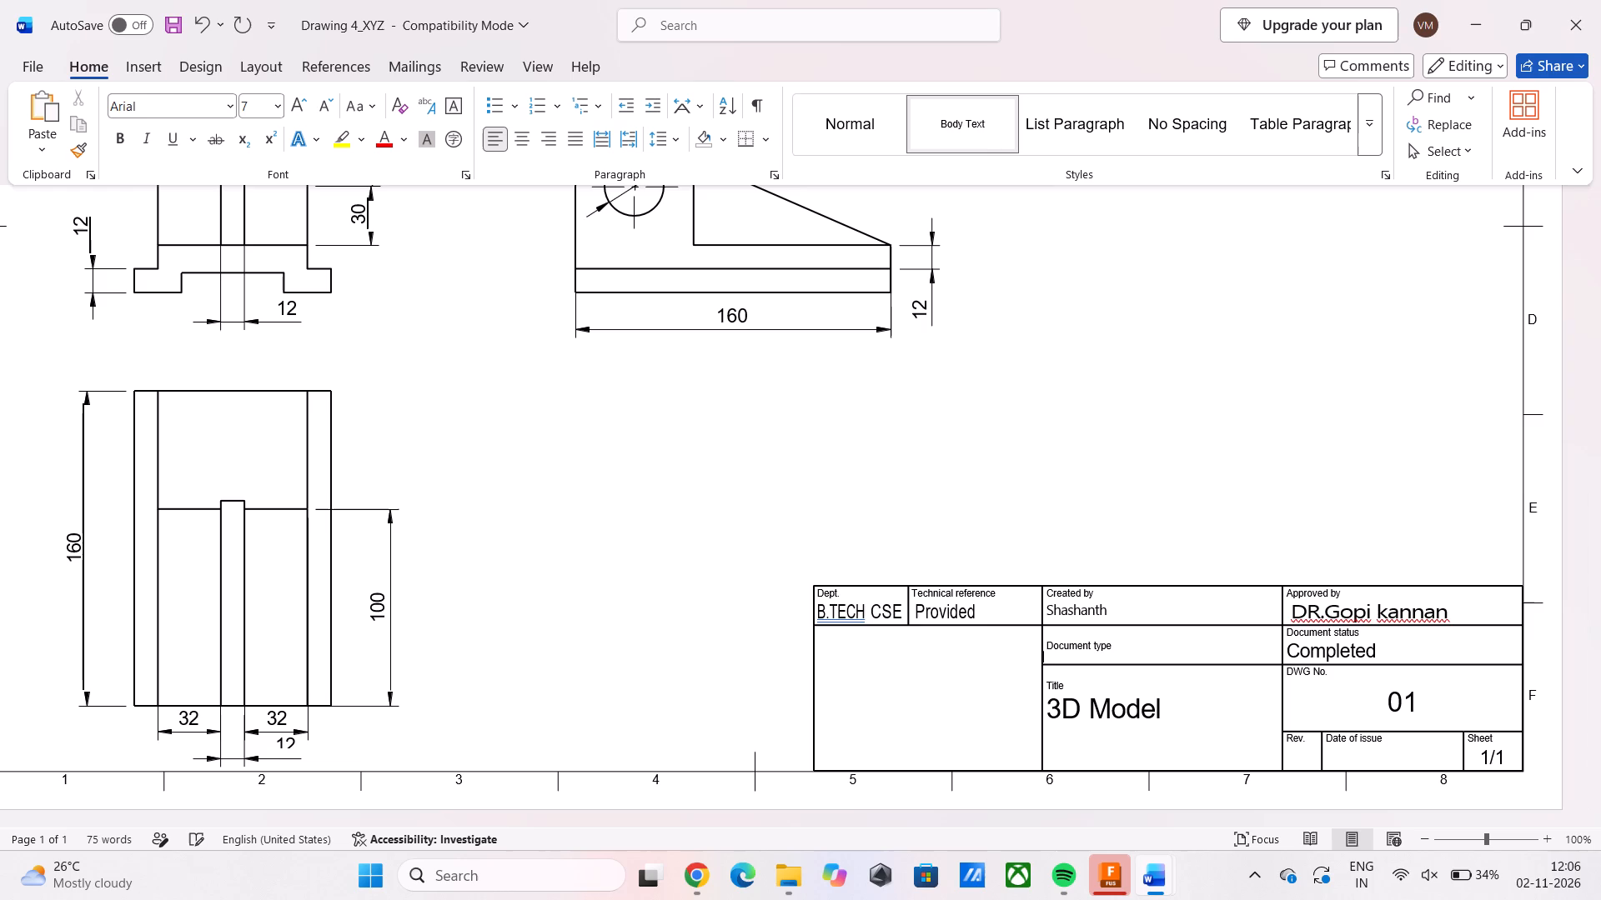
key("space")
key("space")
key("space")
type("pri")
key("BackSpace")
type("ovided")
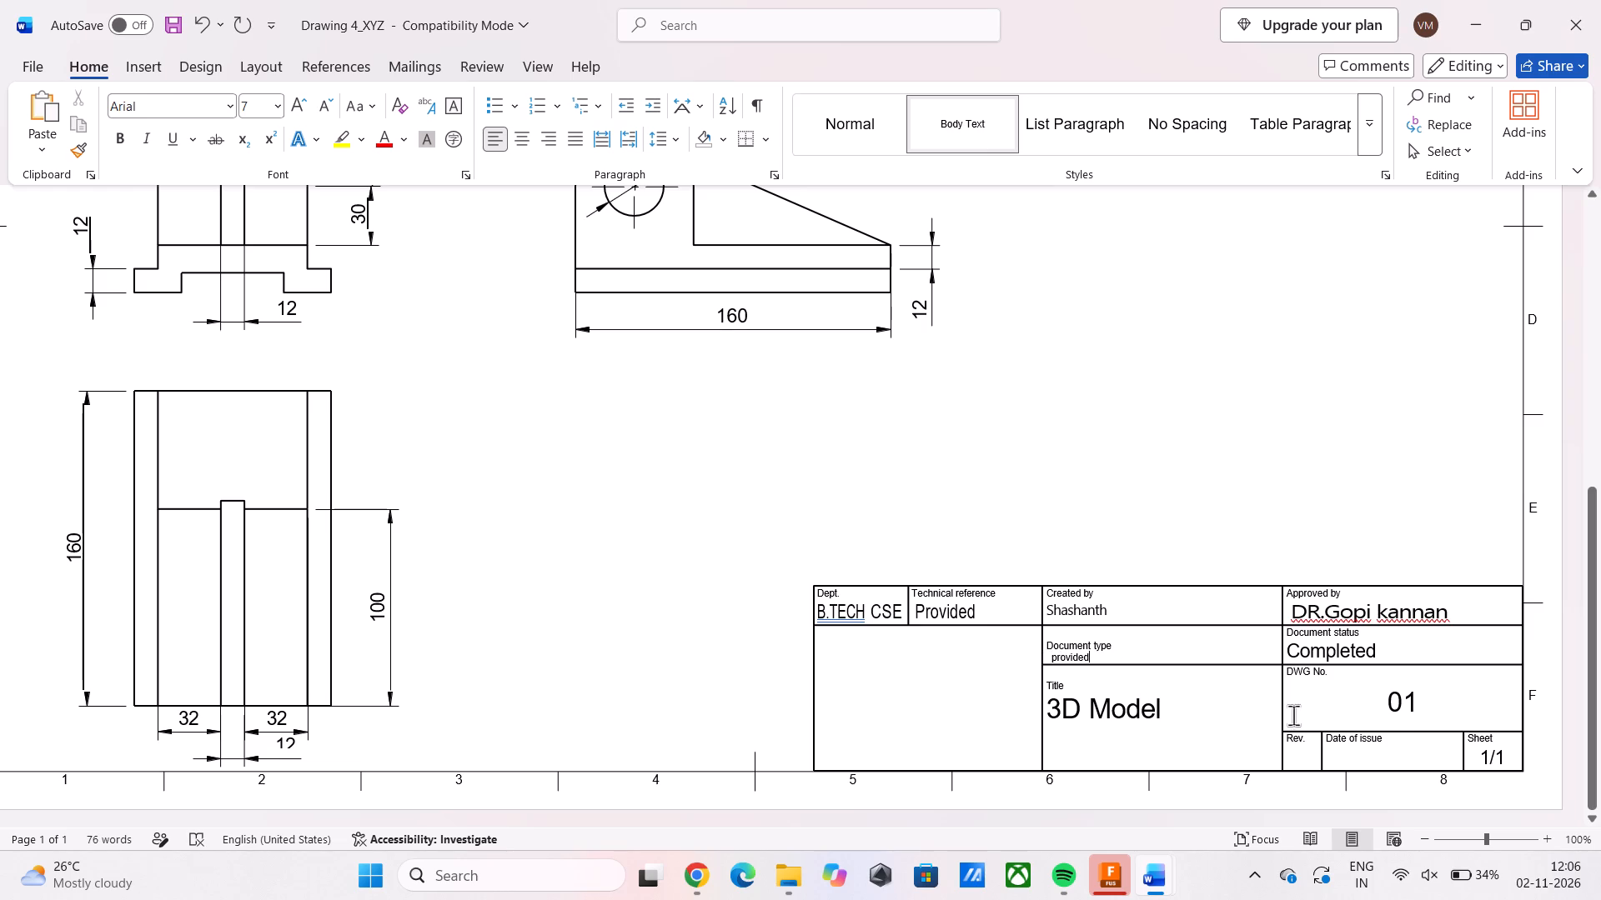
Change the drawing number in the DWG No. cell to 04.
left_click(1420, 702)
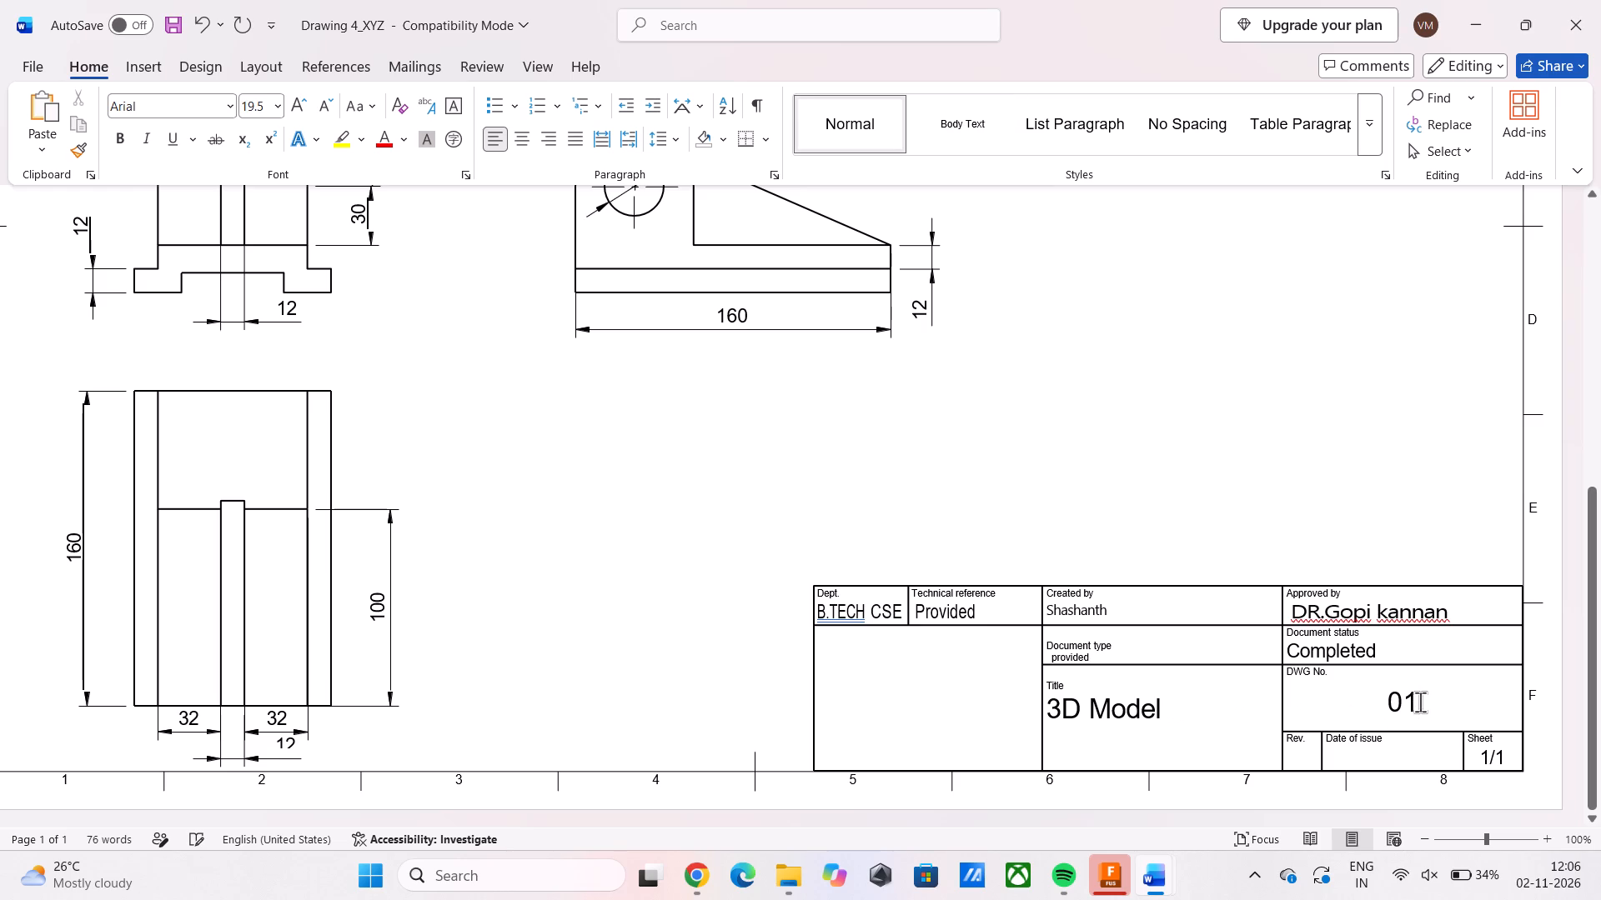
key("BackSpace")
key("4")
scroll(948, 732, "down", 1, "ctrl")
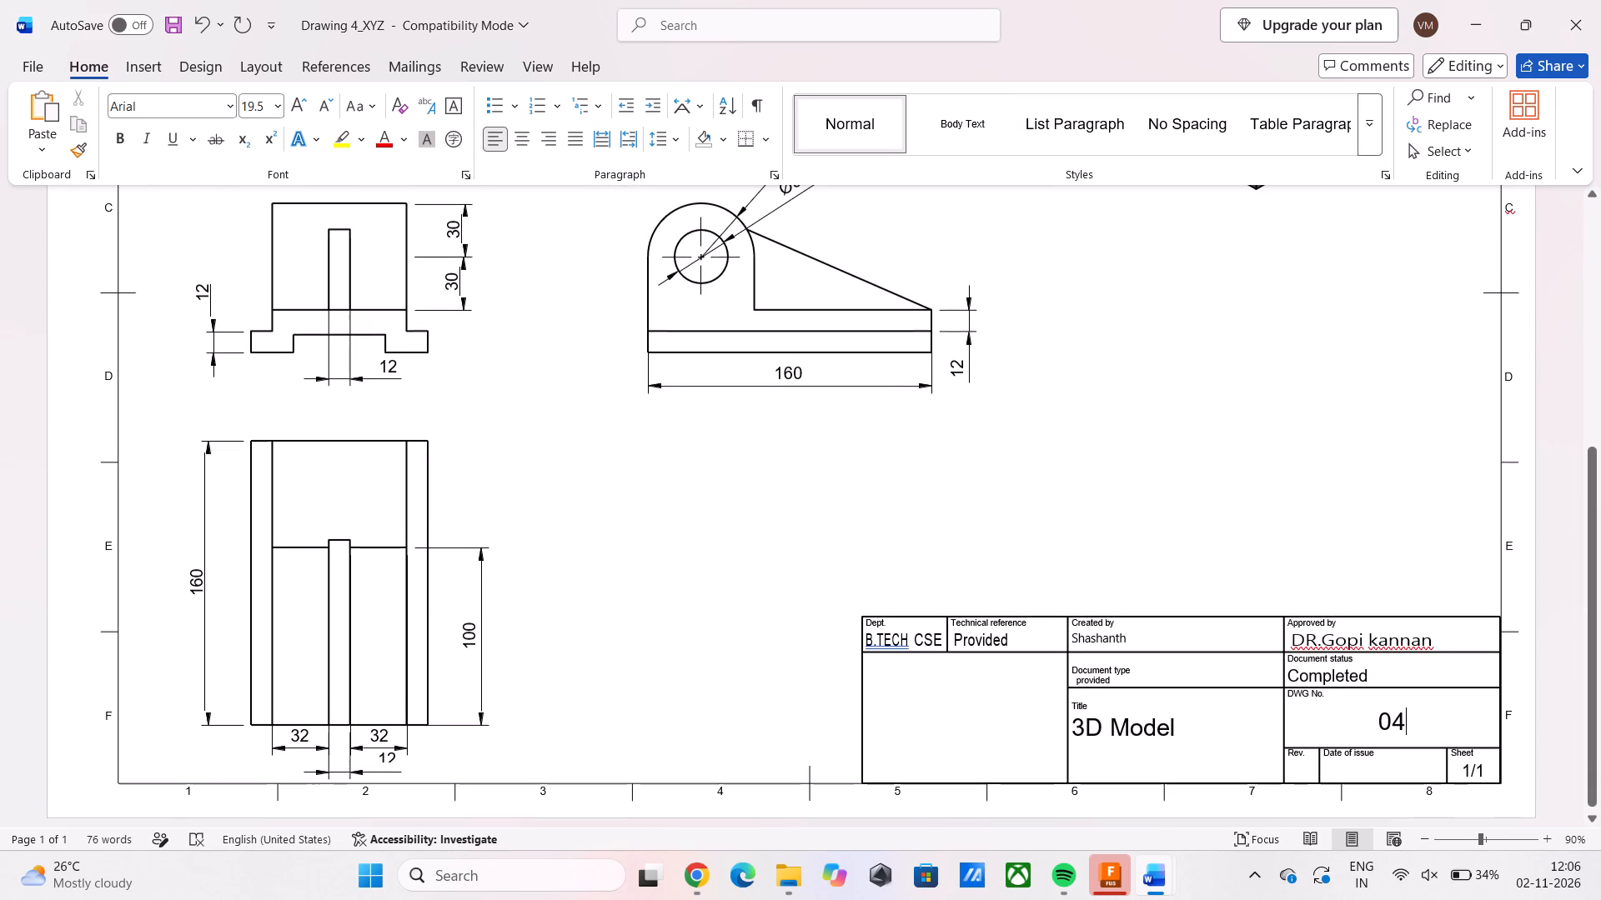
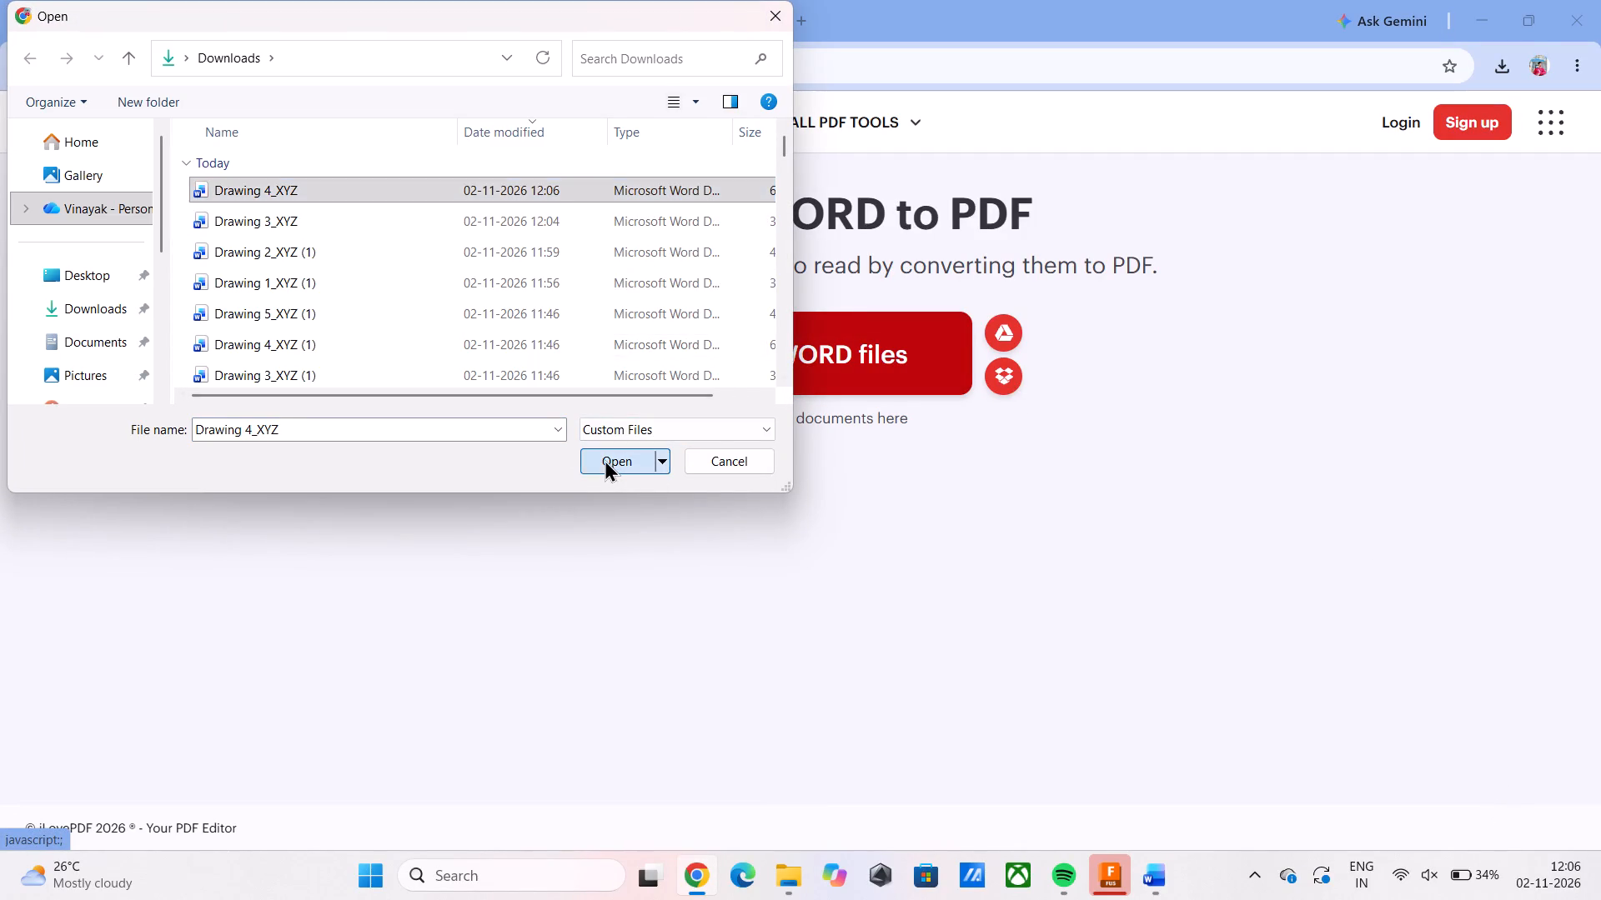
Convert the selected Drawing 4_XYZ Word document to PDF.
left_click(1331, 780)
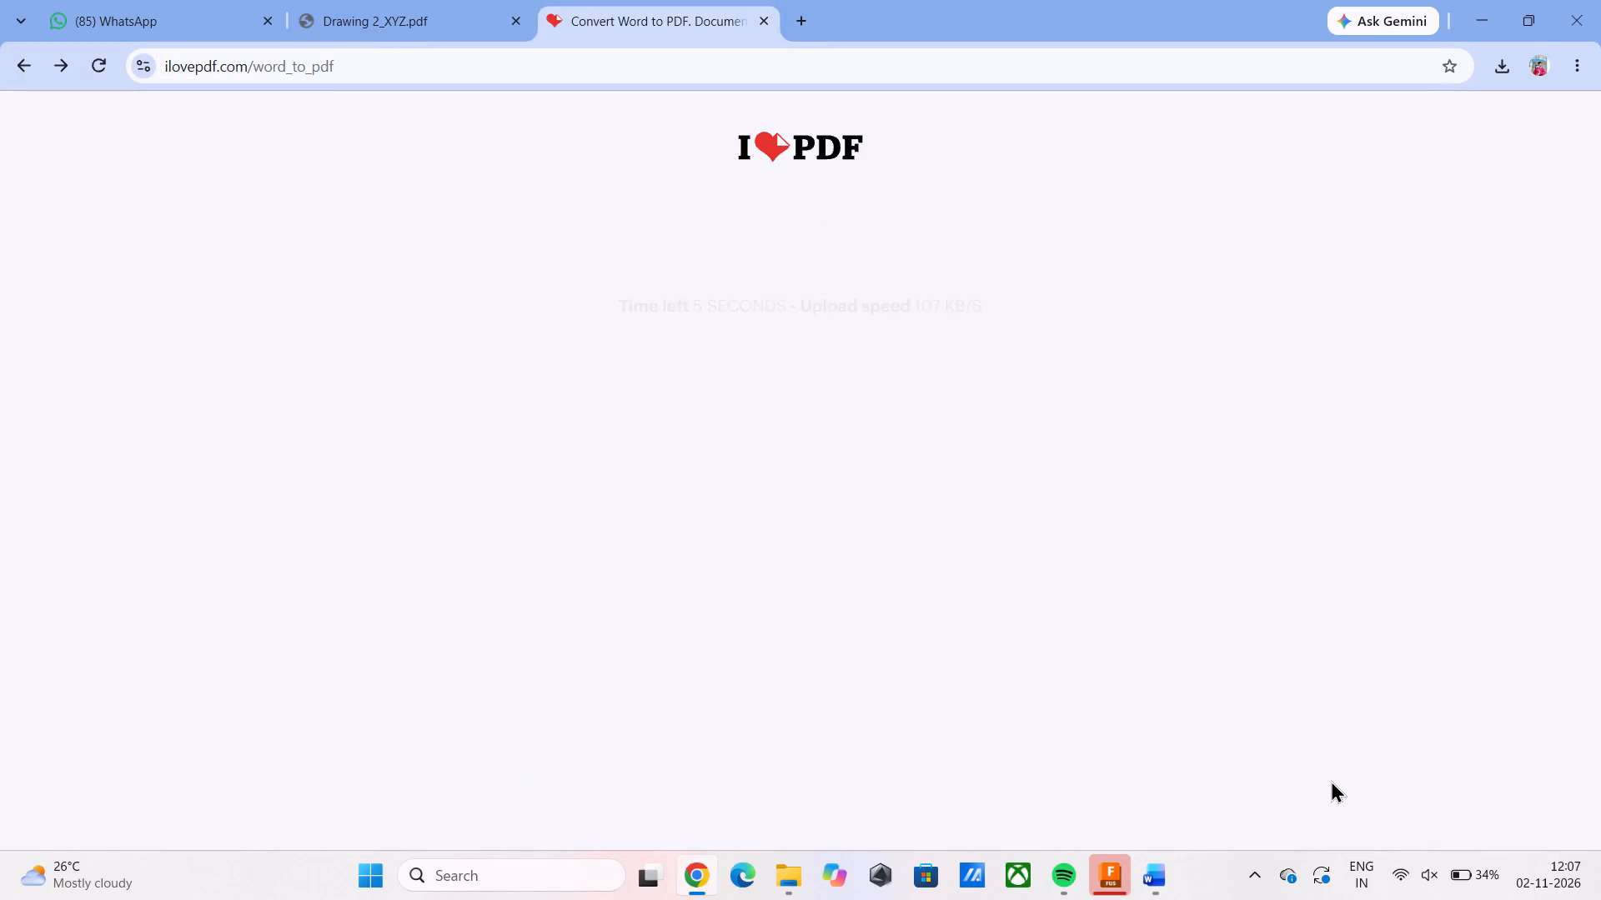
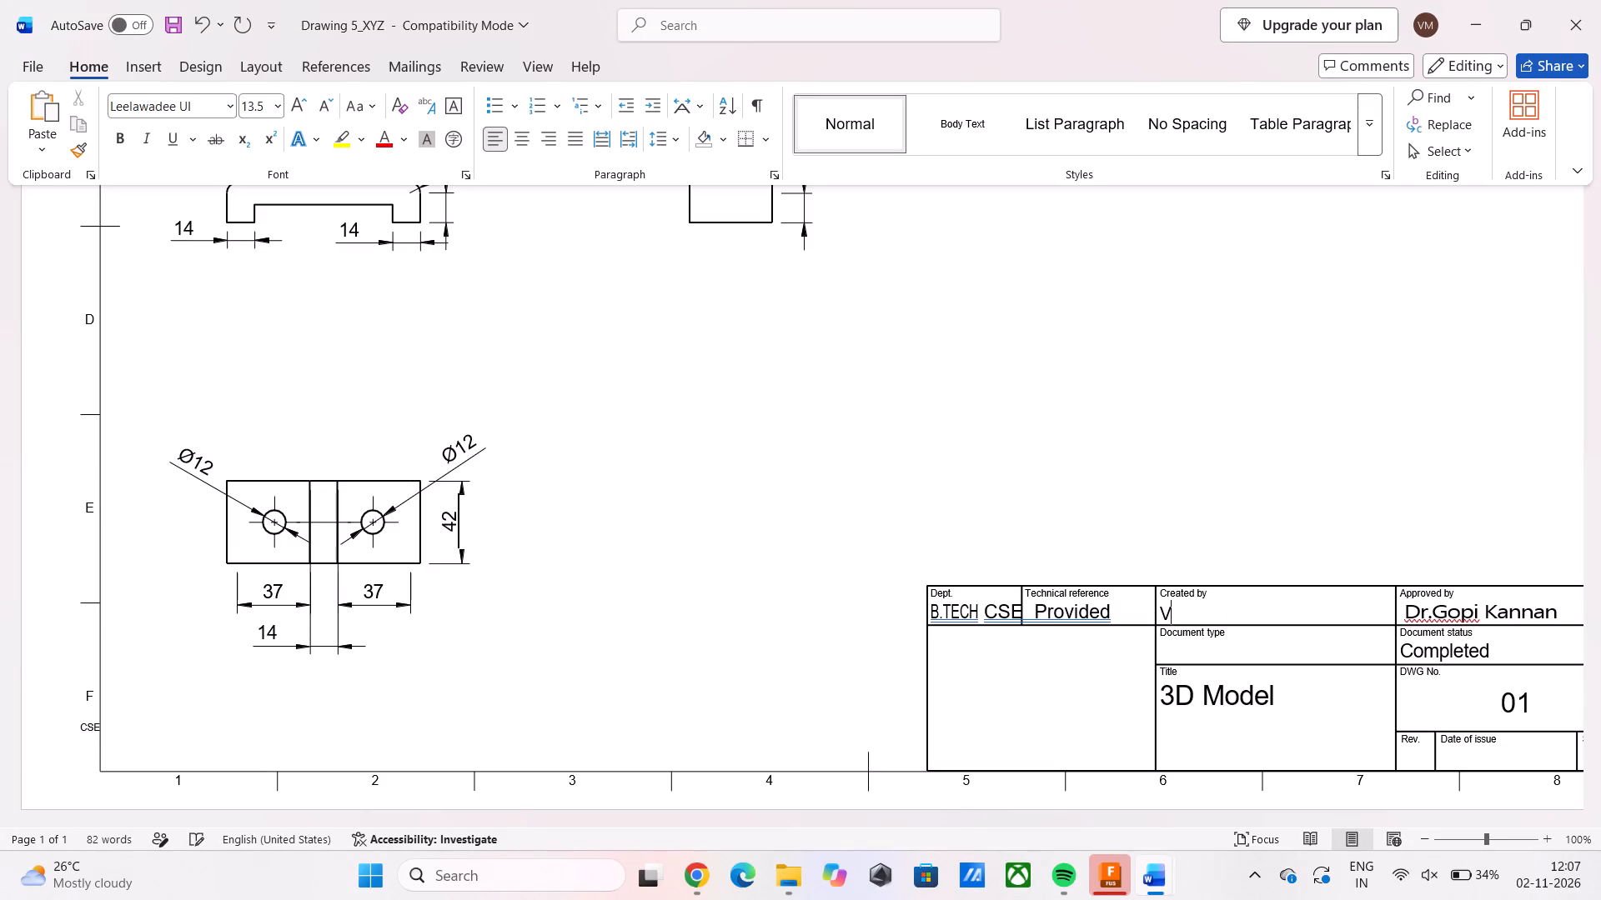
Enter the creator's first name in the Created by cell of the title block, followed by a space.
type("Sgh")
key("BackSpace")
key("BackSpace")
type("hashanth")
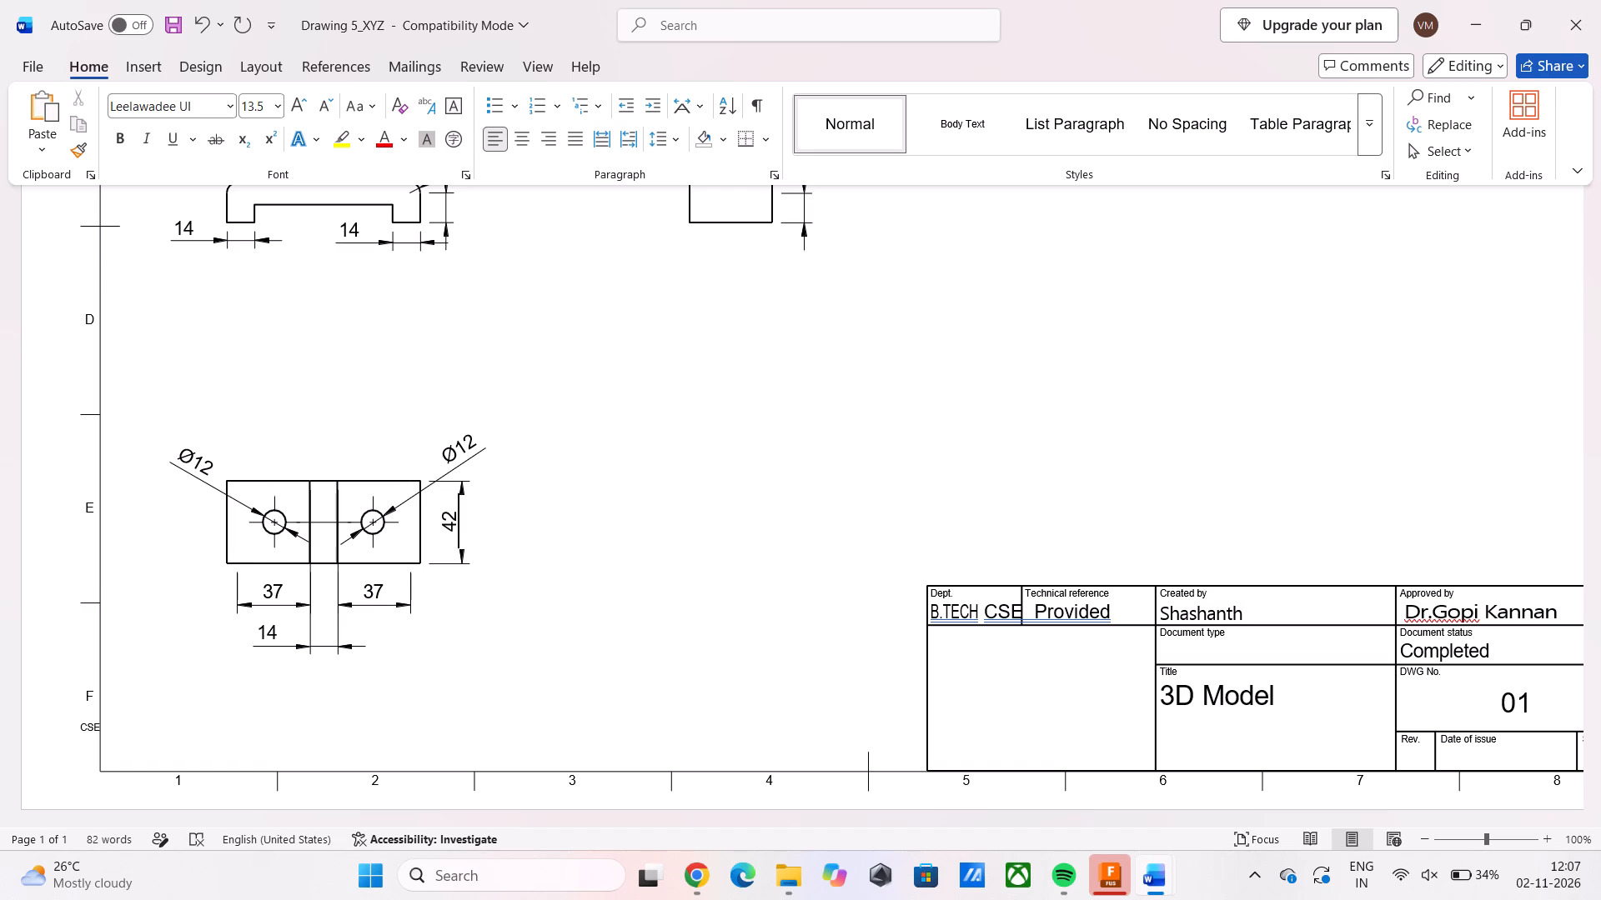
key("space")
Insert the initial "k." directly after "Dr." in the Approved by name.
left_click(1437, 610)
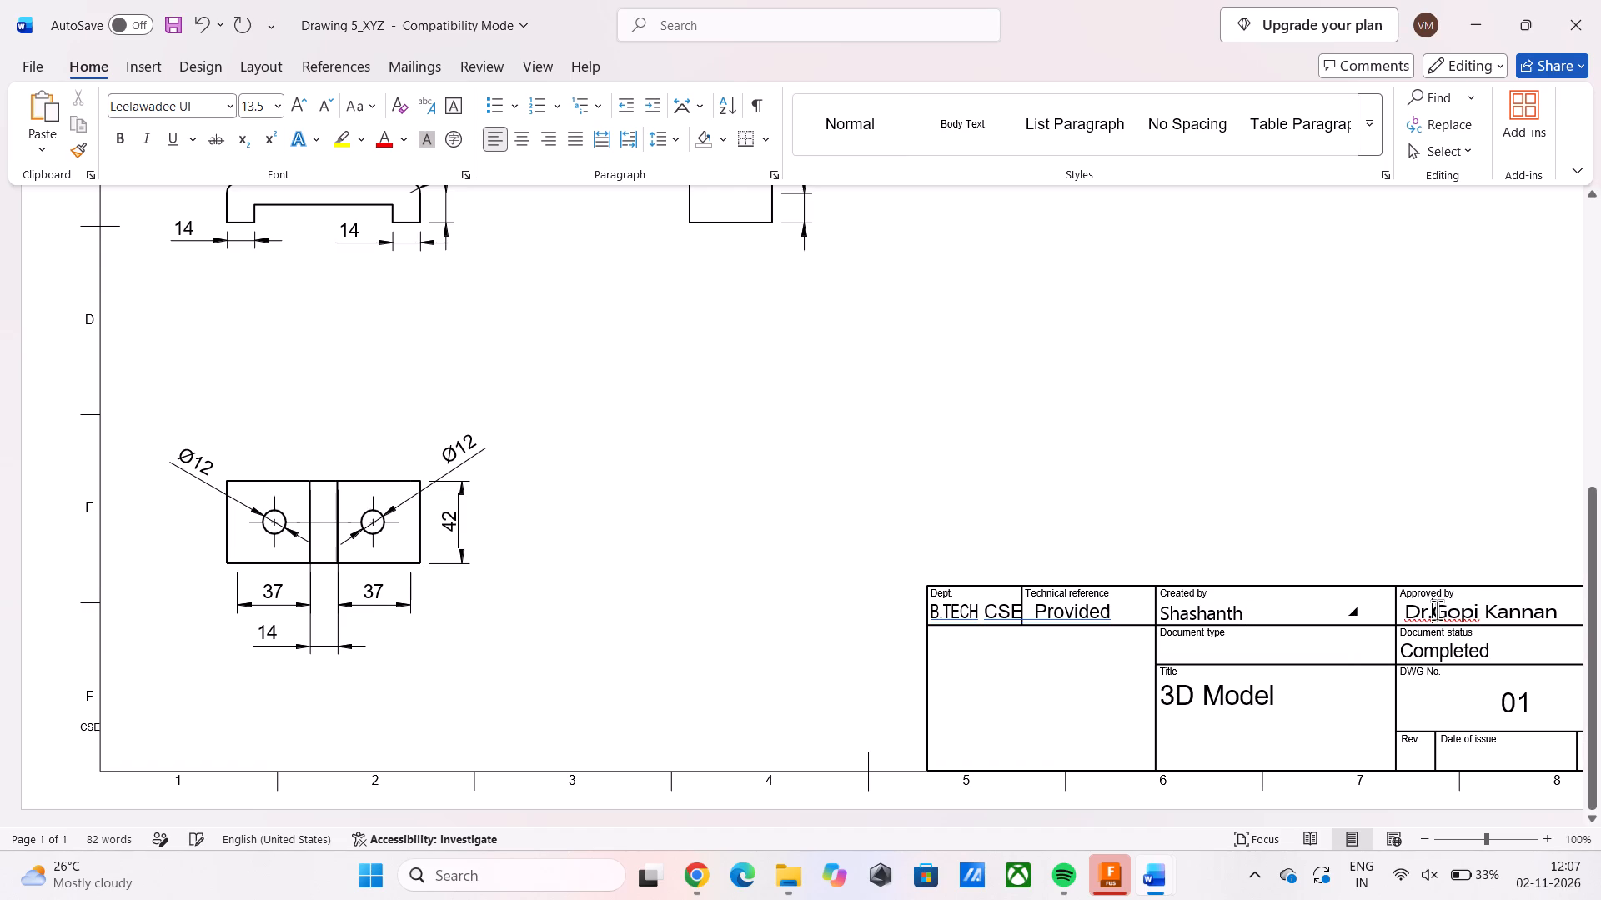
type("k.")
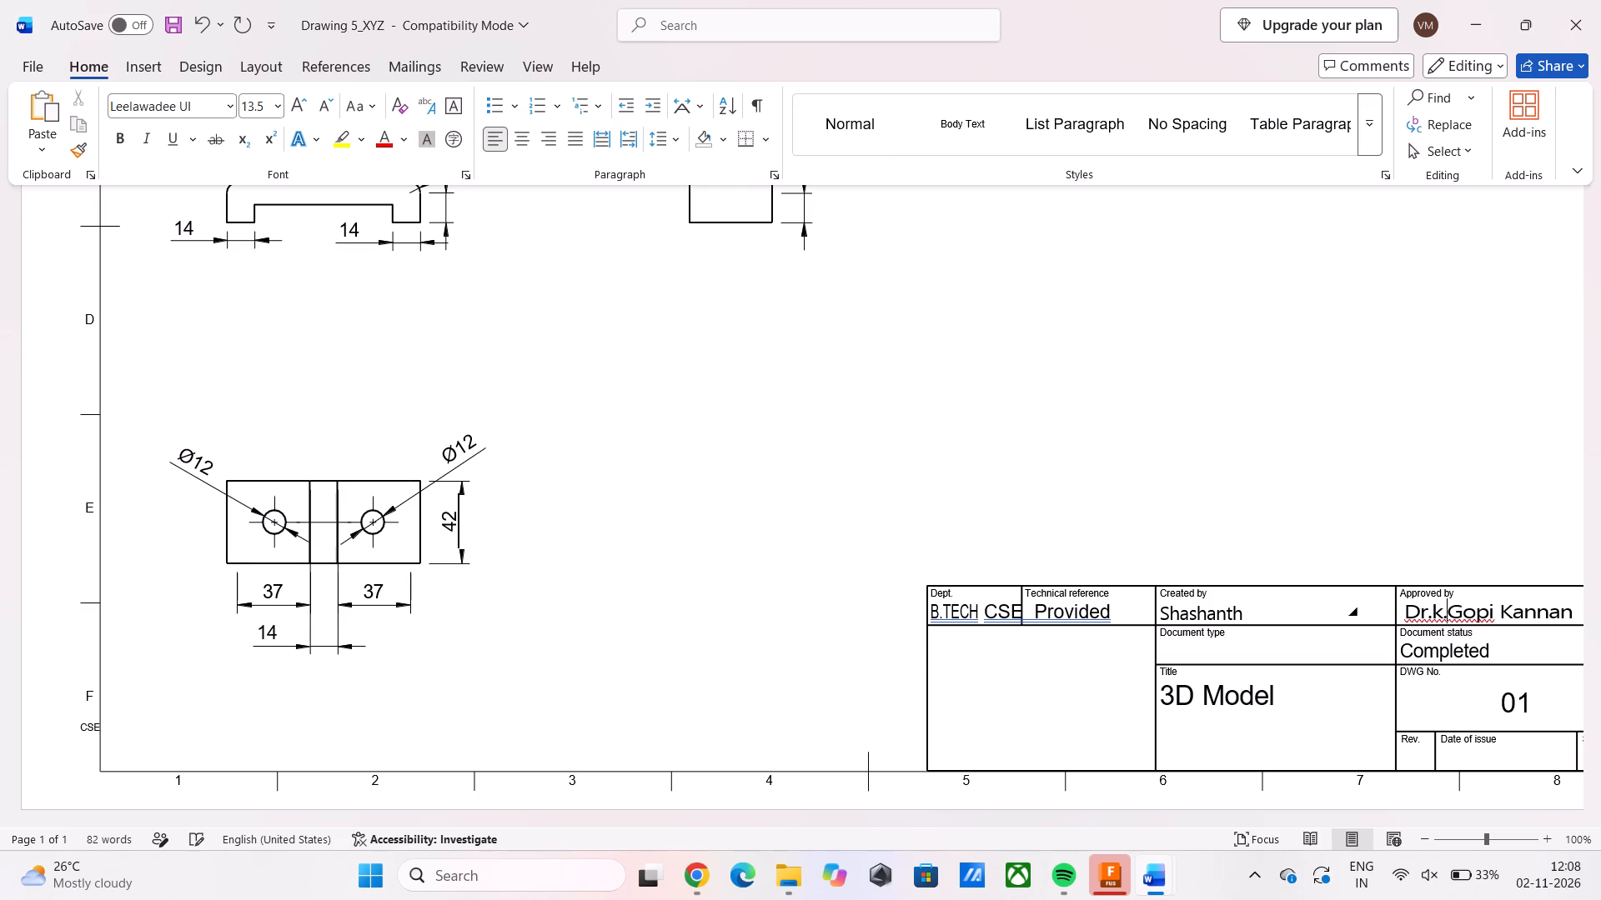
Place the text cursor in the empty area under the Document type label.
left_click(1217, 647)
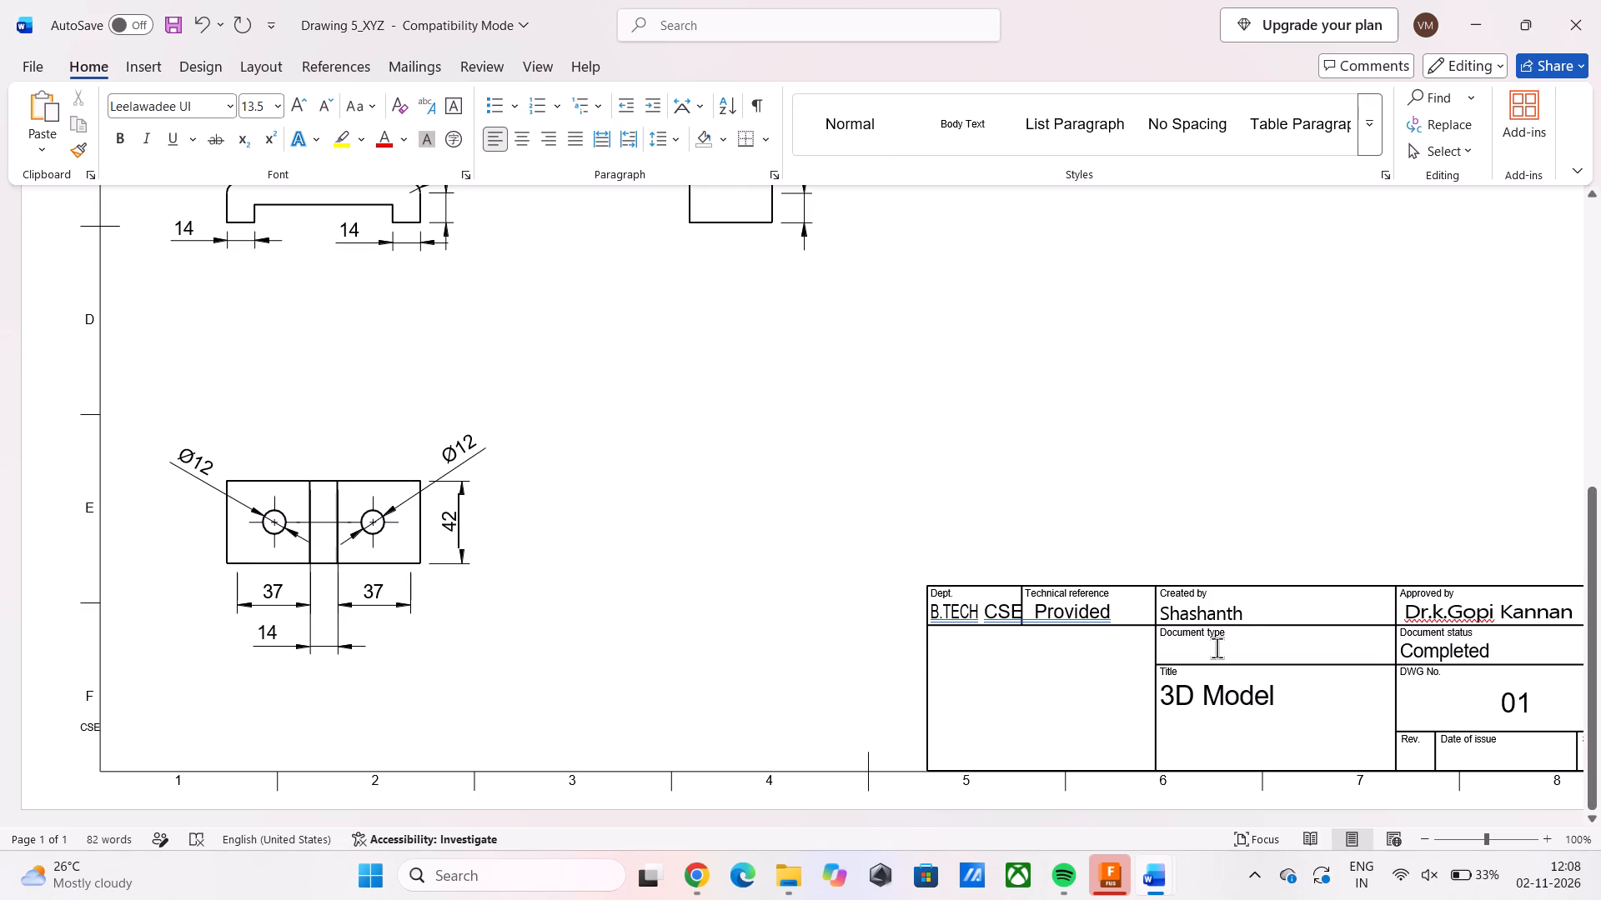
Enter "provided" on a new line under the Document type label in the title block.
left_click(1219, 633)
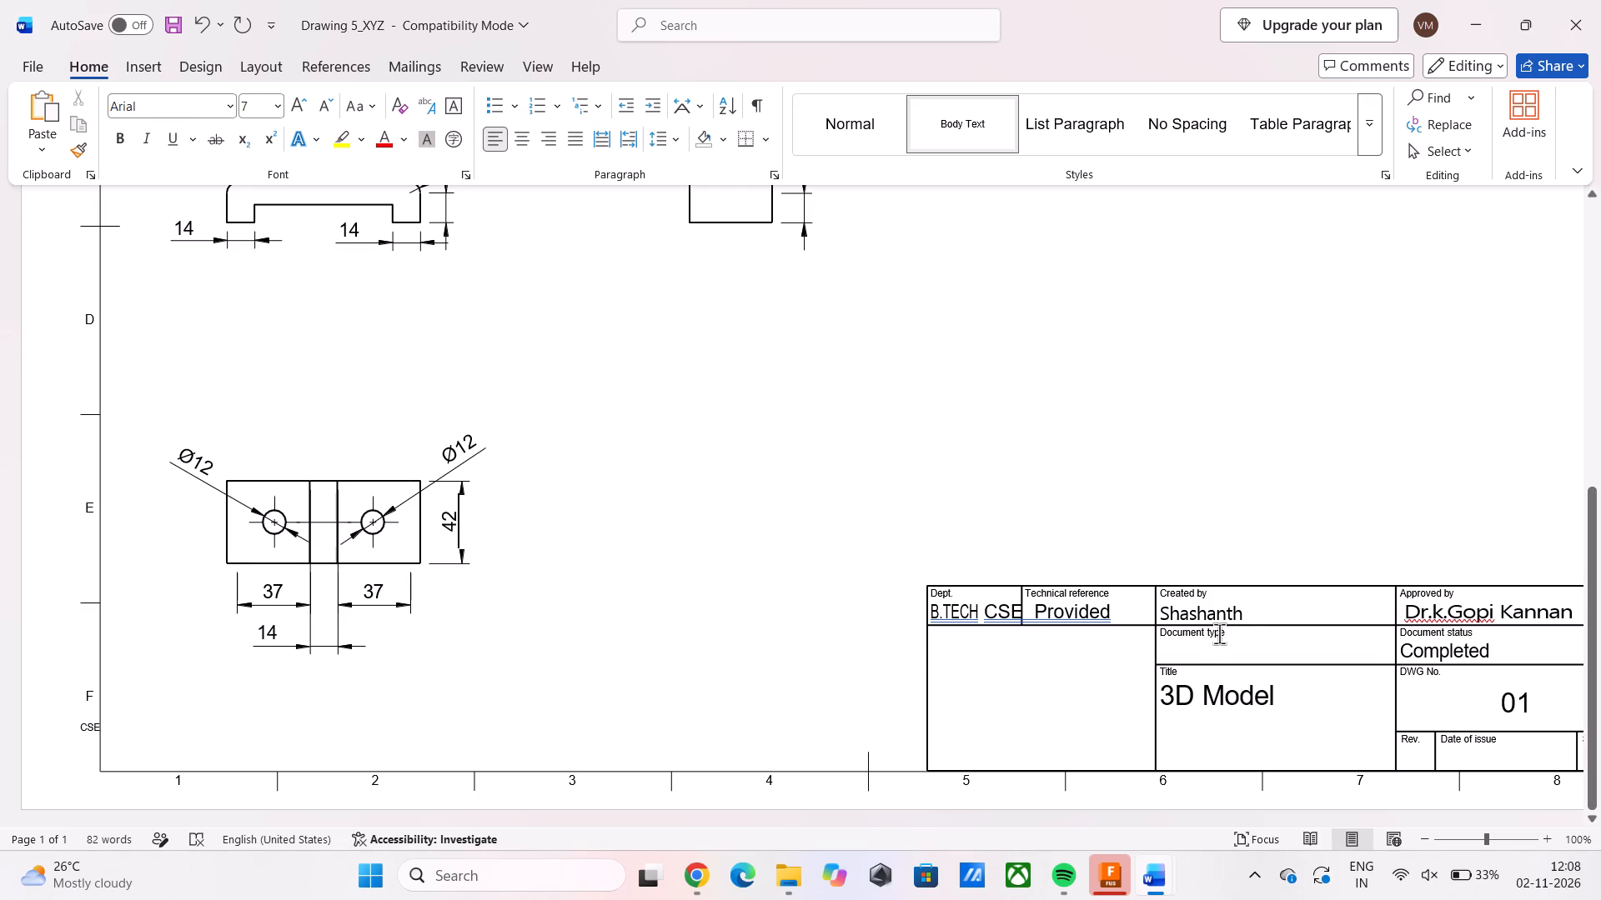
key("Right")
key("Return")
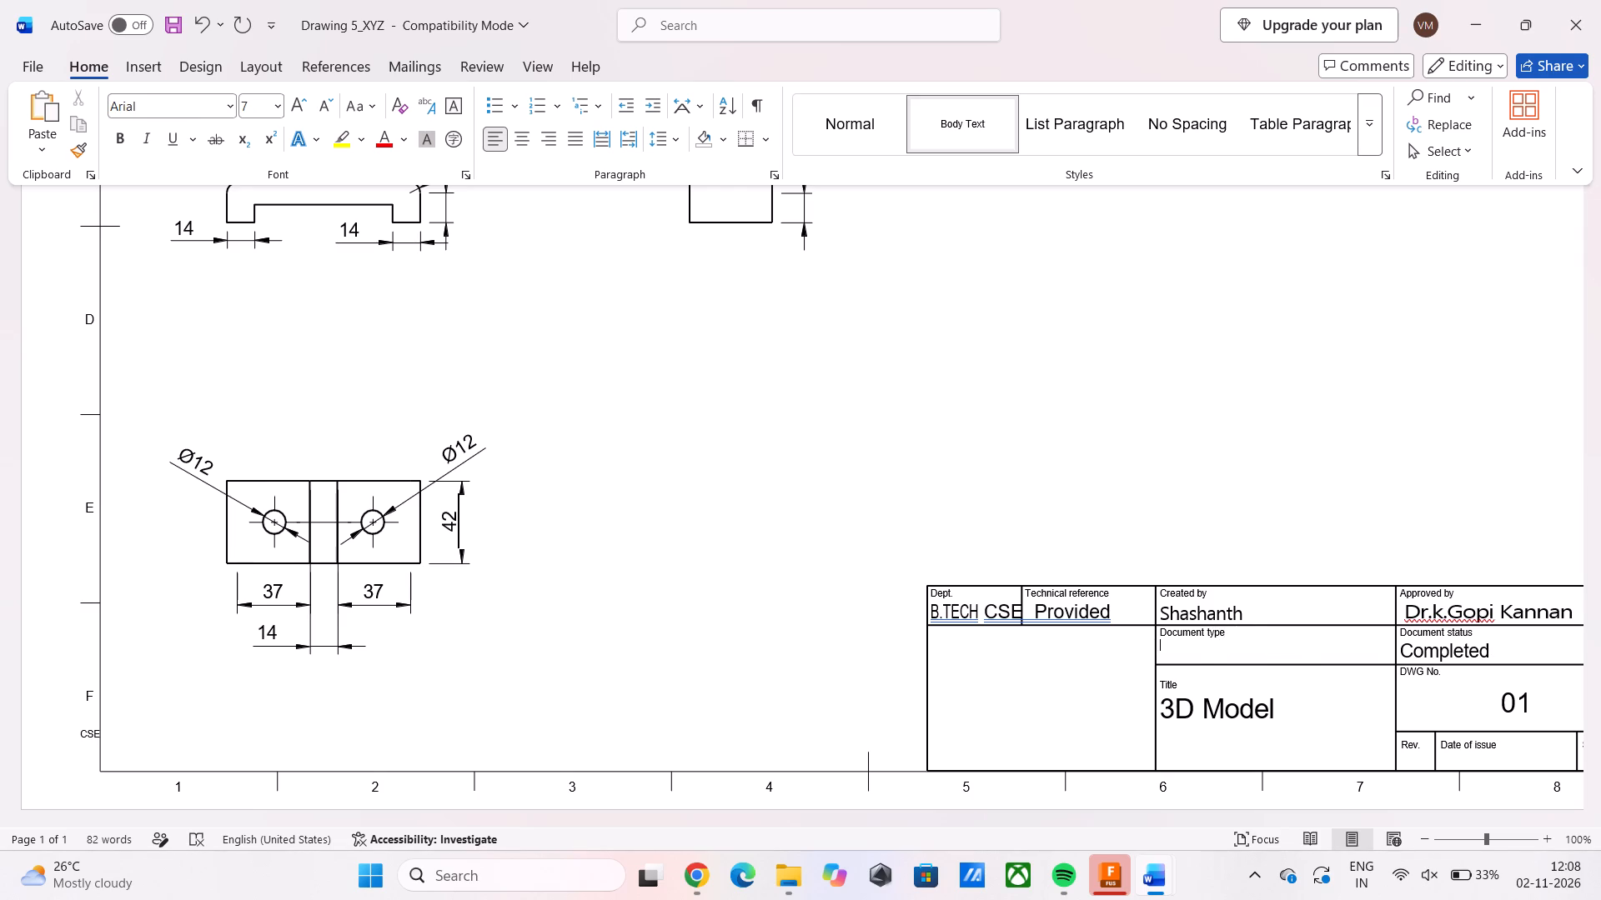
type("provided")
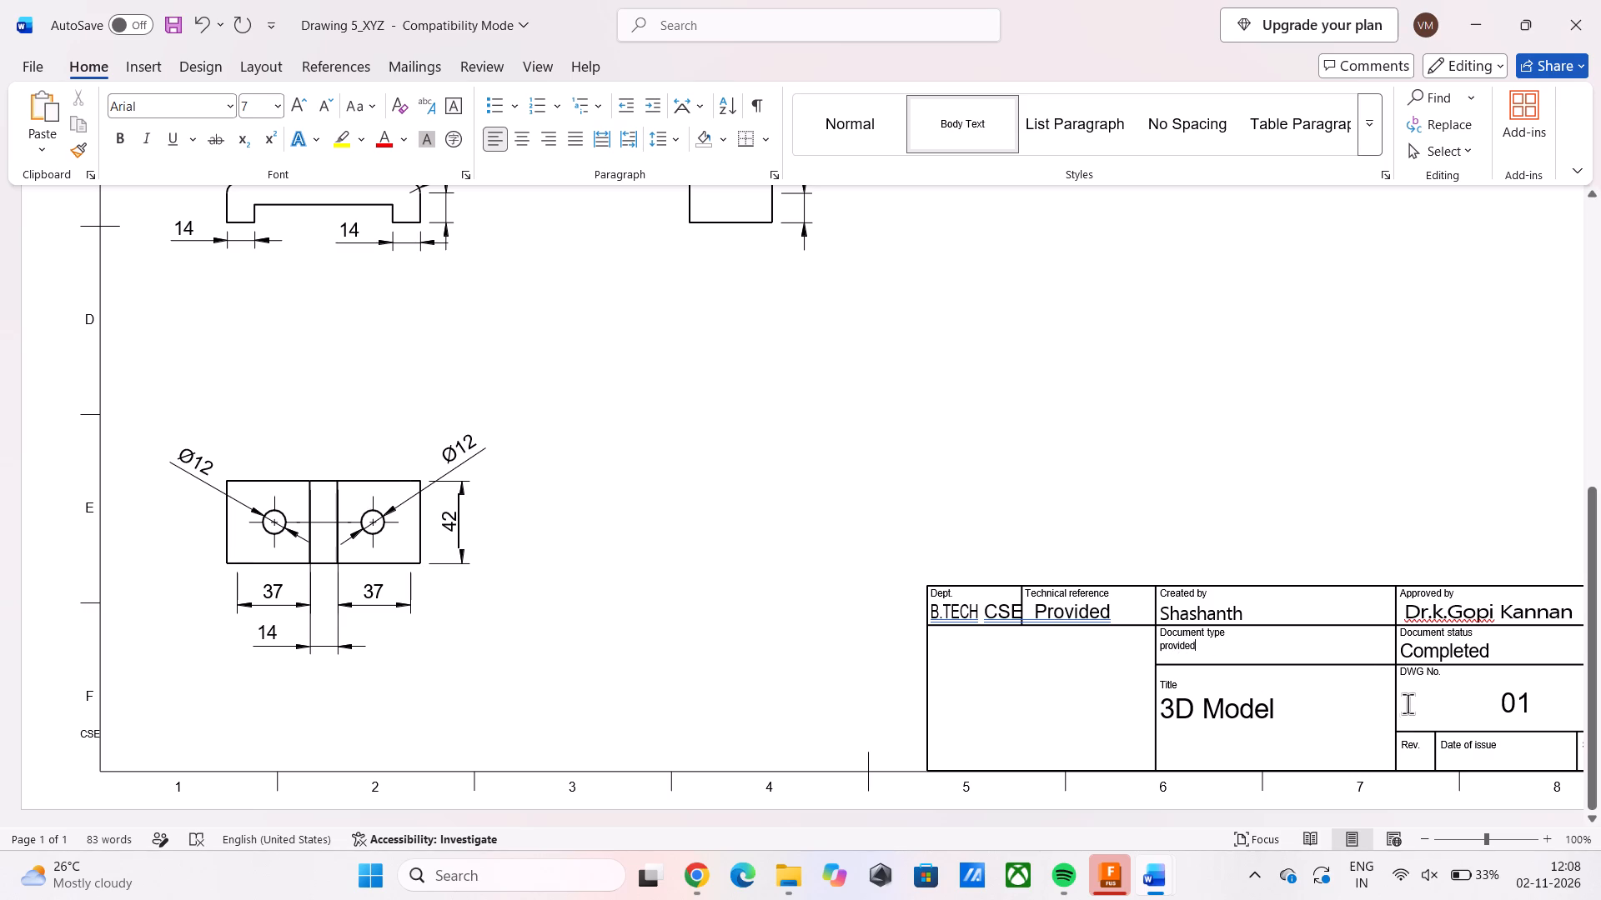
Change the drawing number in the DWG No. cell to 05 and save the document.
left_click(1540, 694)
key("BackSpace")
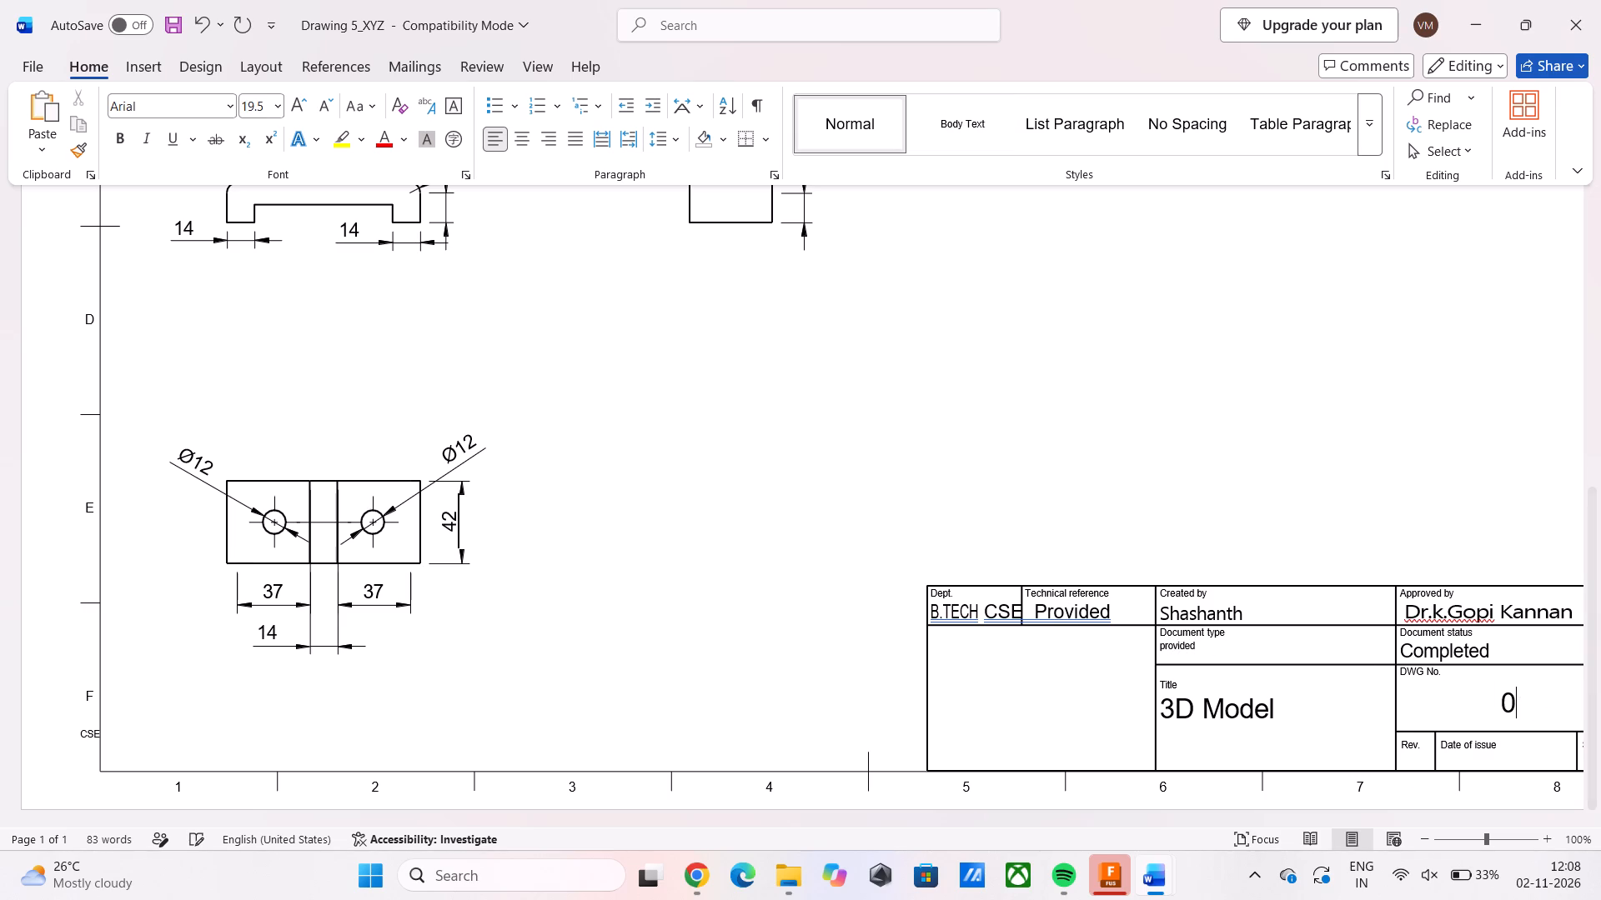
key("BackSpace")
type("05")
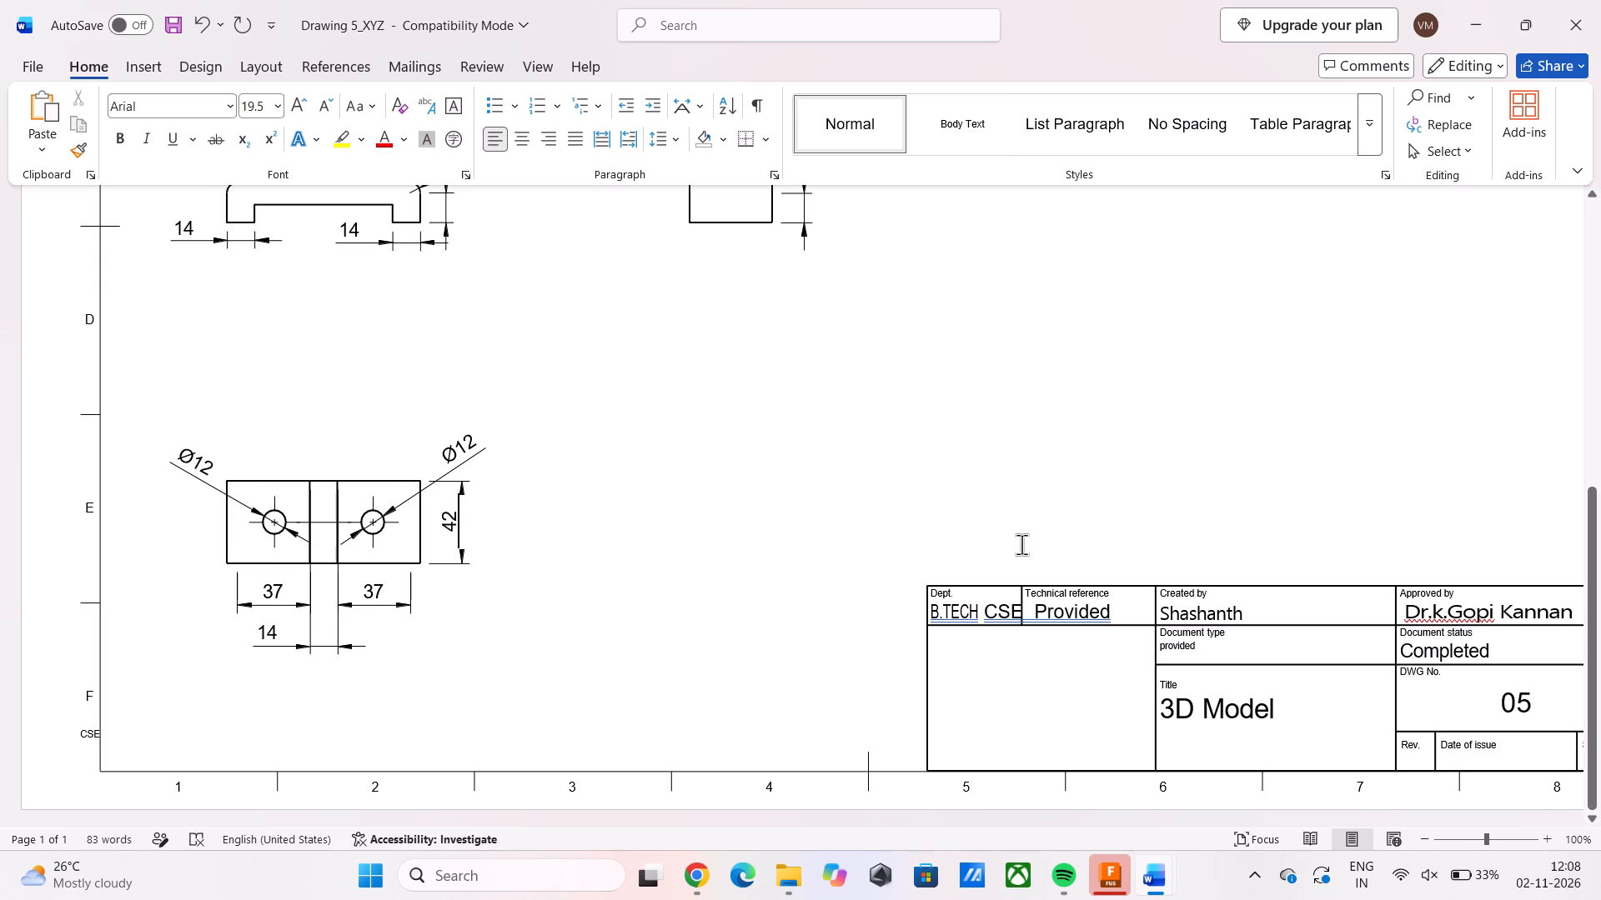
key("ctrl+s")
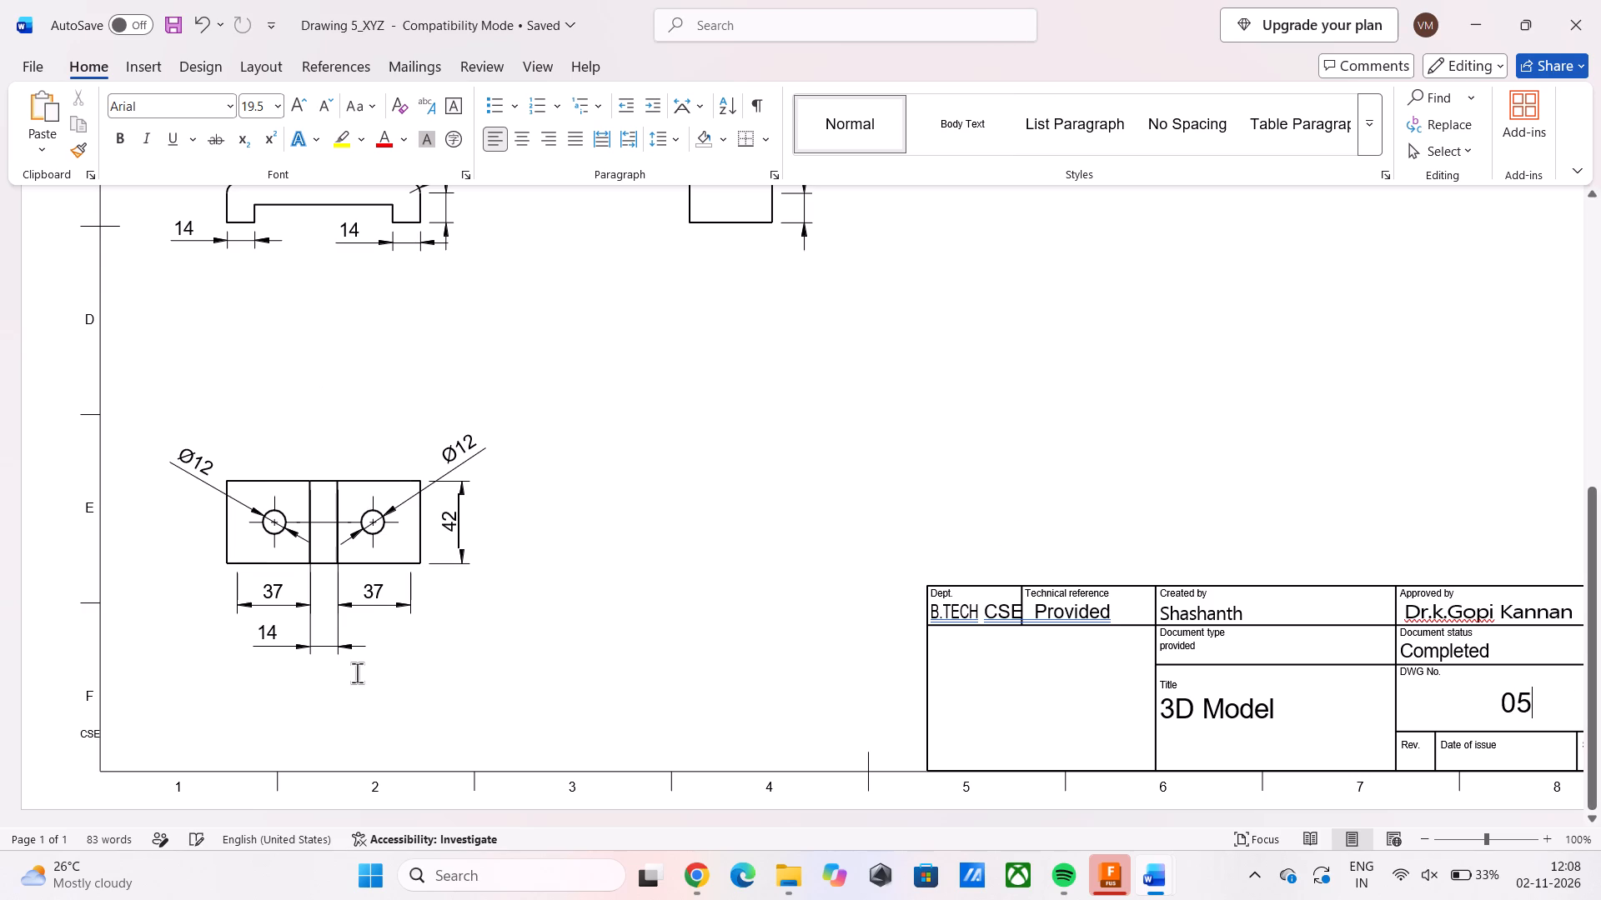
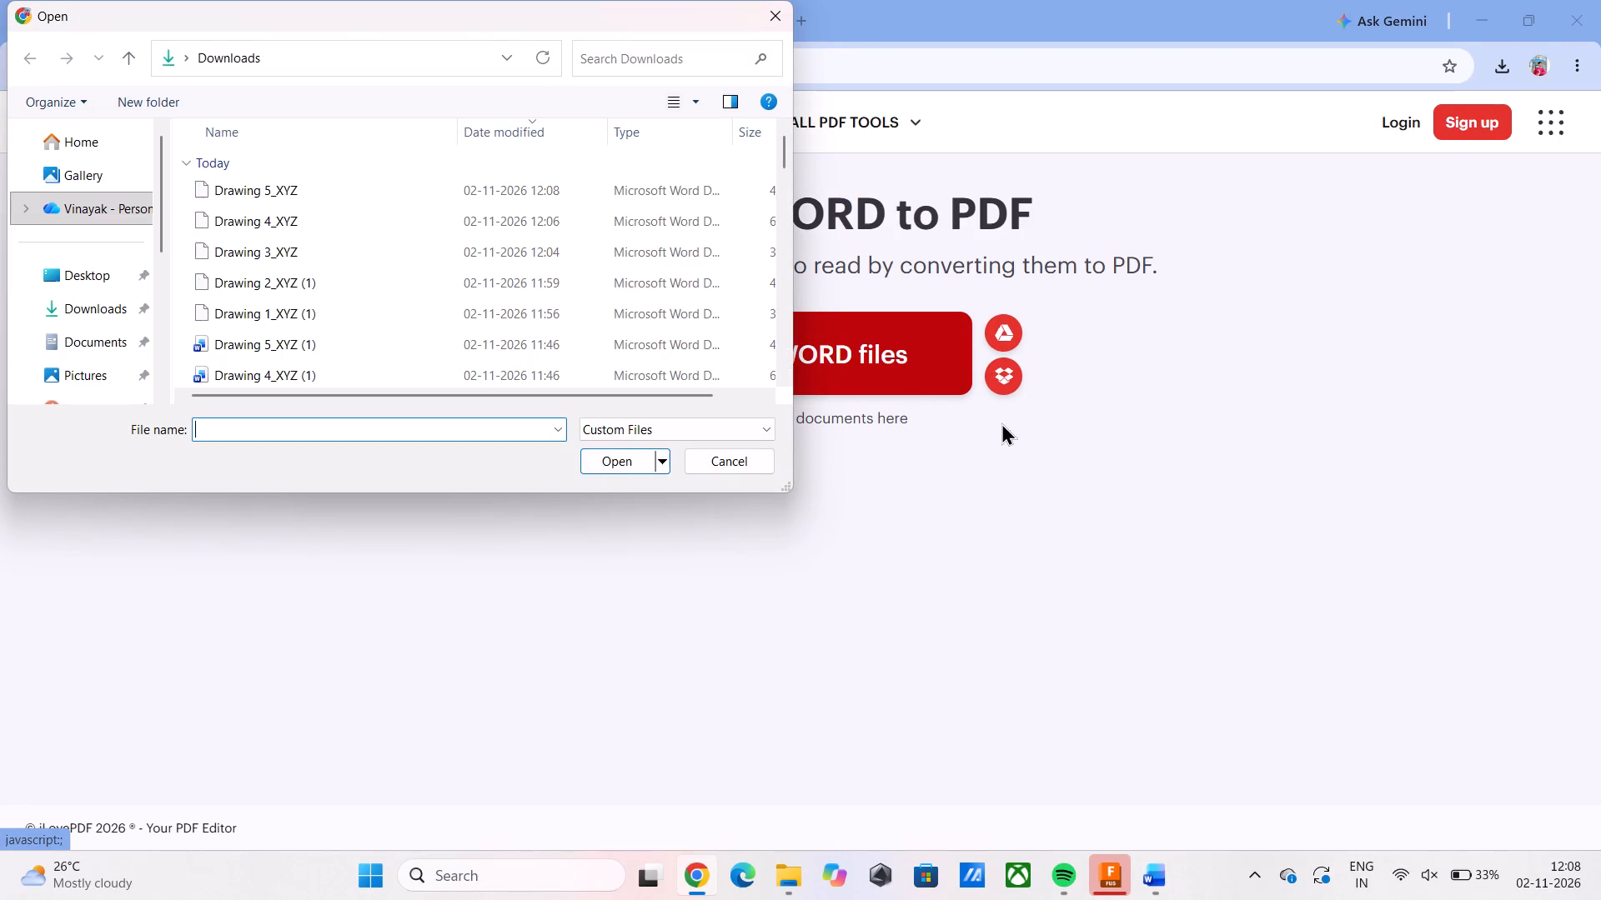
Load the Drawing 5_XYZ Word document from Downloads into the Word to PDF converter.
left_click(328, 176)
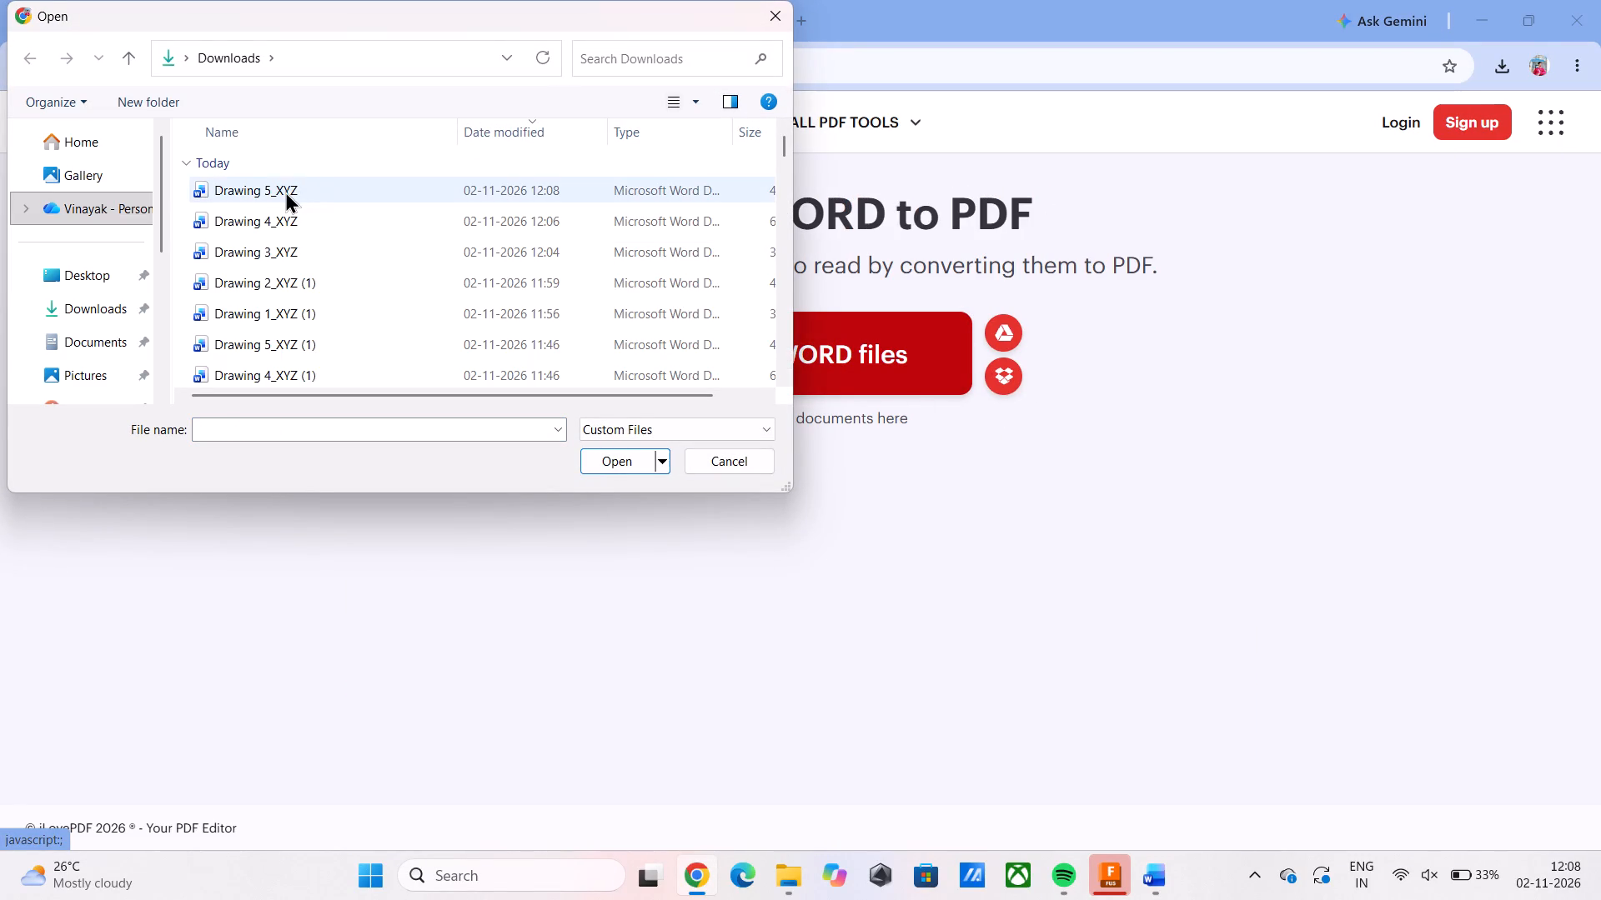
left_click(285, 191)
left_click(611, 447)
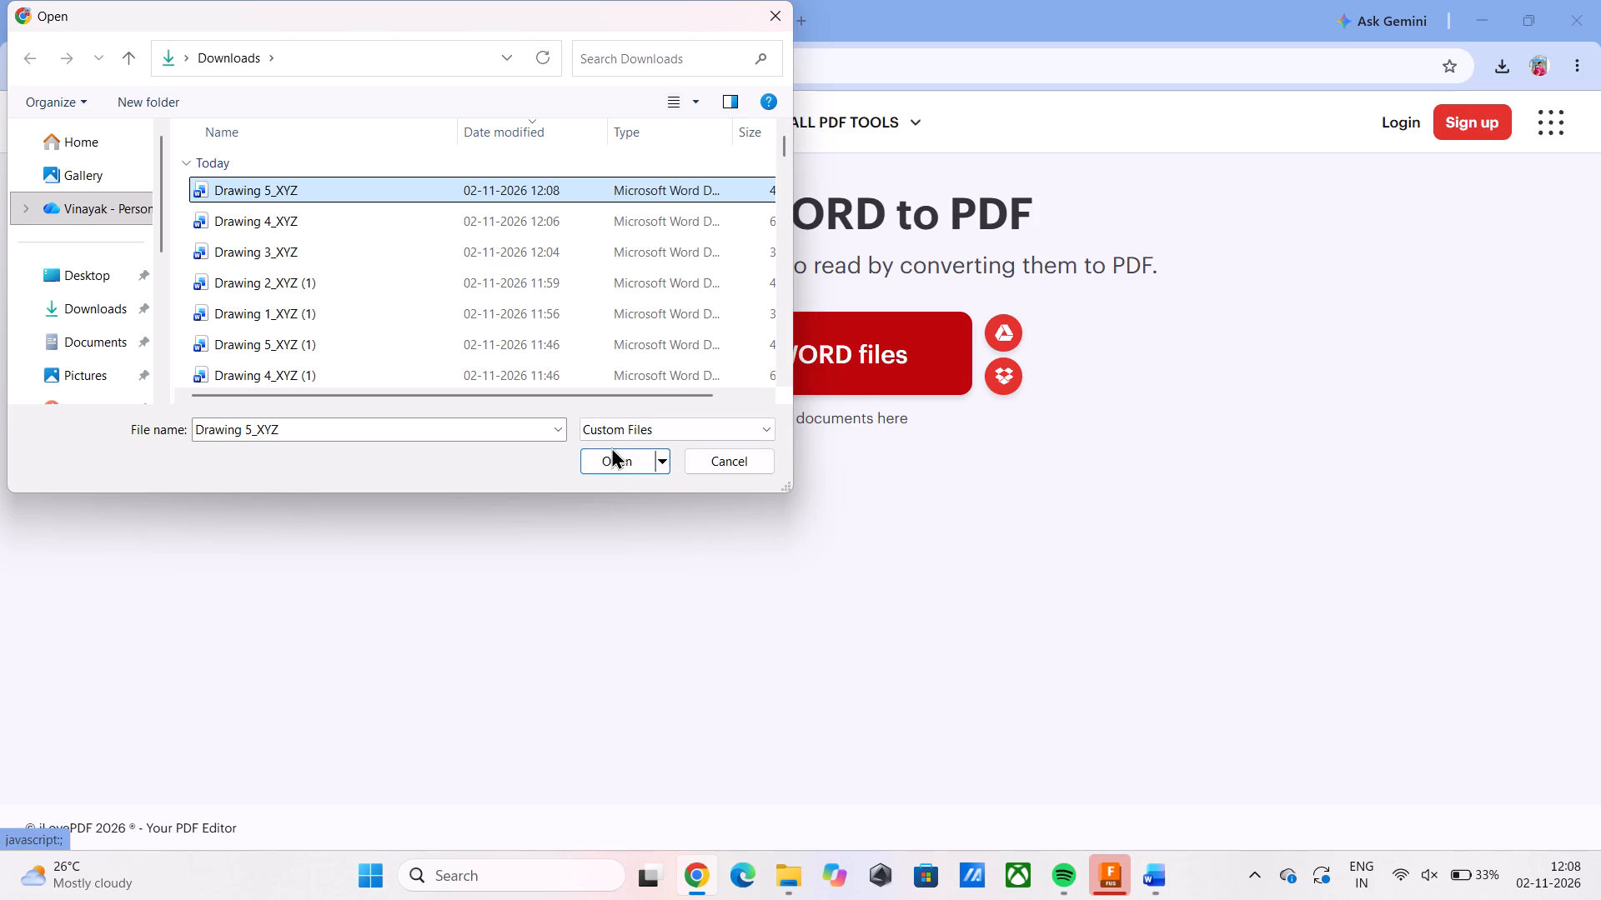
left_click(600, 460)
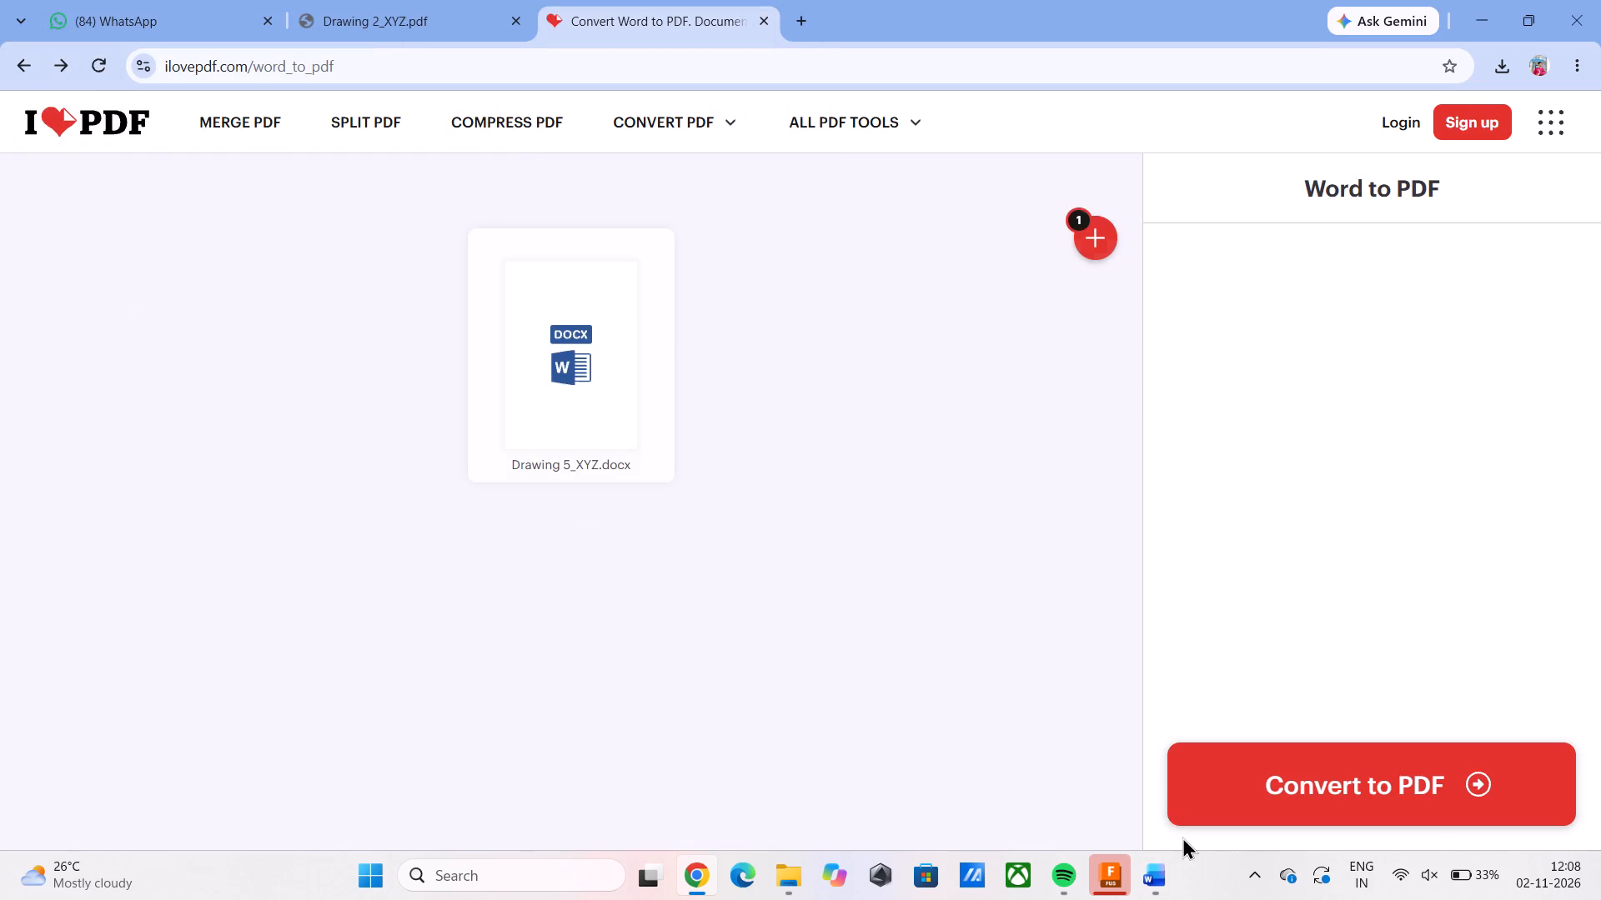
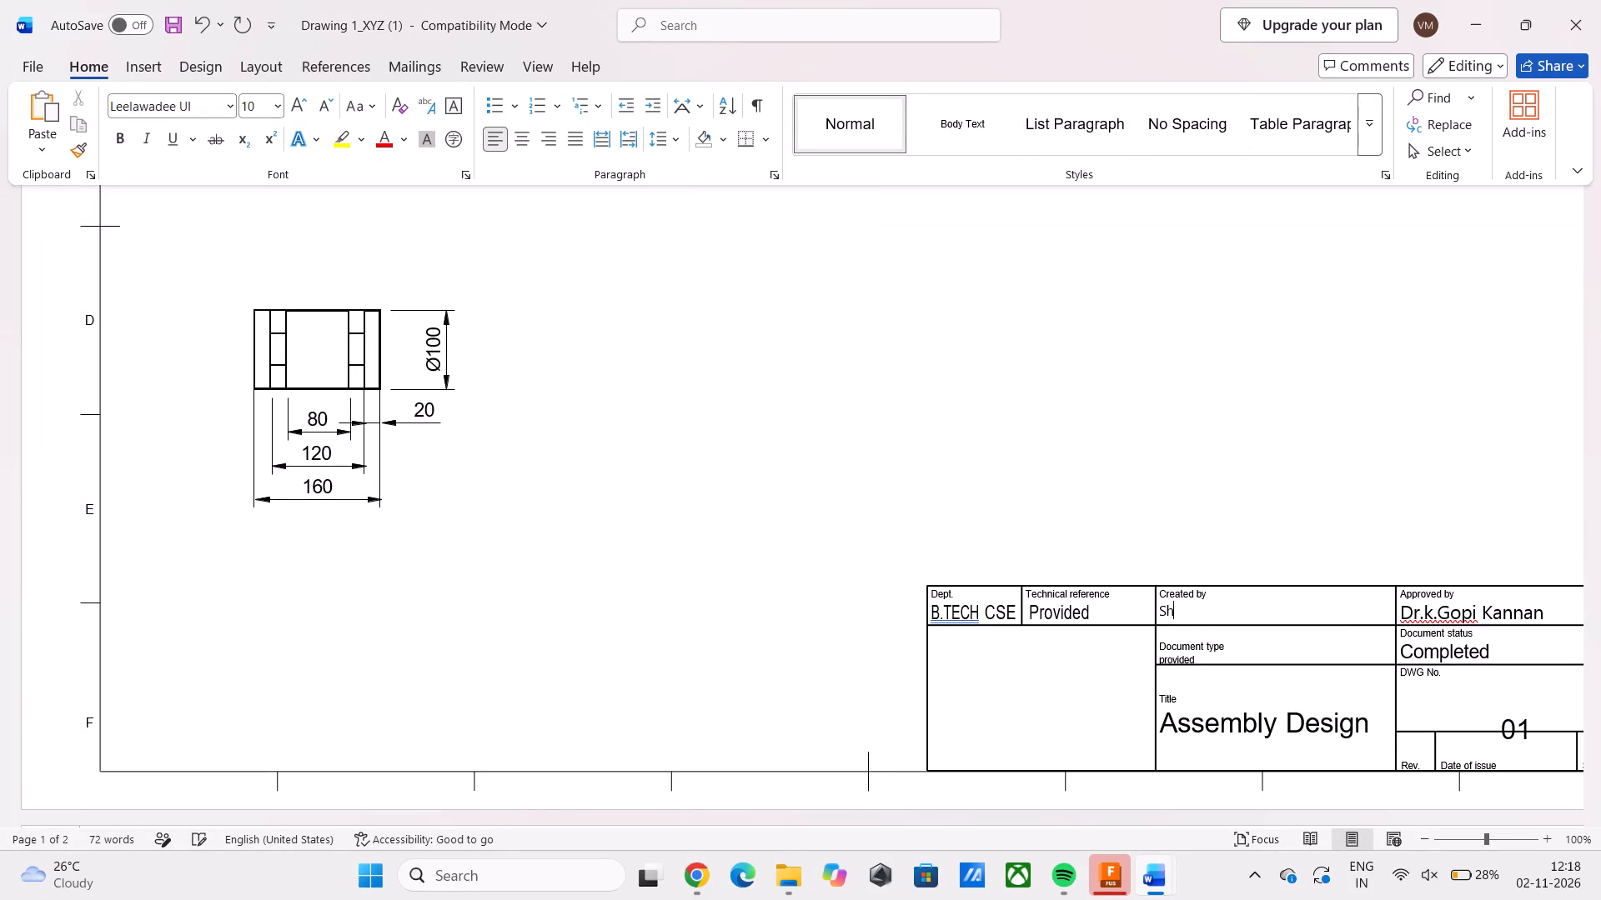
Replace the text in the Created by cell of the Drawing 1_XYZ (1) title block with the new creator's name.
key("BackSpace")
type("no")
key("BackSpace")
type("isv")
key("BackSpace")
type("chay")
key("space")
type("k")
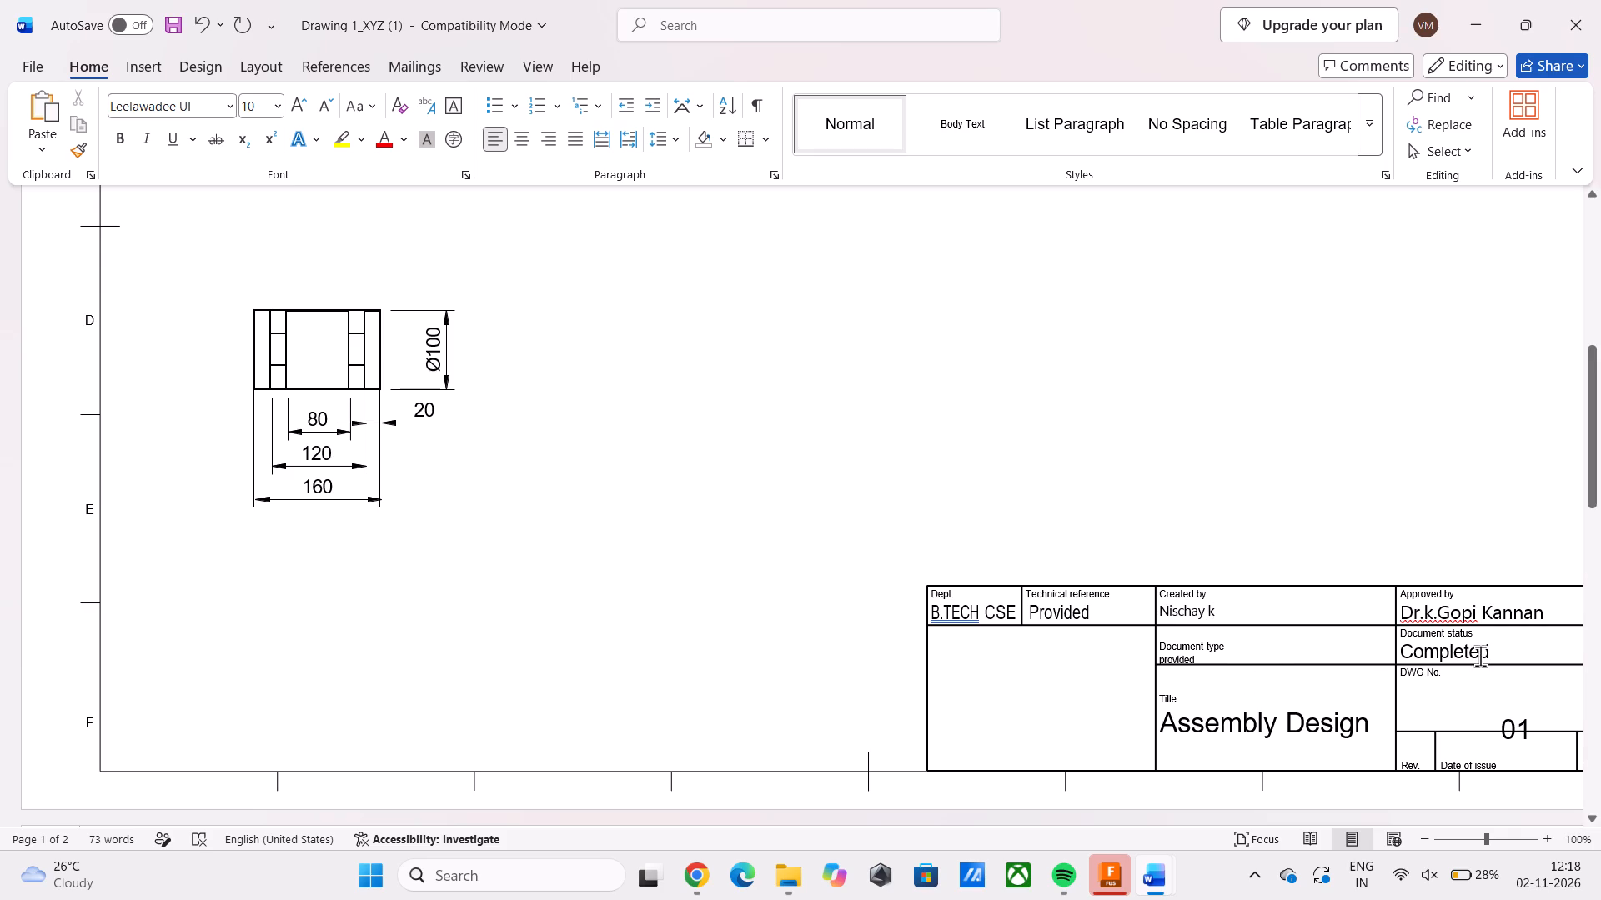
Delete the misplaced drawing number overlapping the DWG No. cell's lower border and re-enter 01 on a new line under the DWG No. label.
left_click(1533, 731)
key("BackSpace")
key("BackSpace")
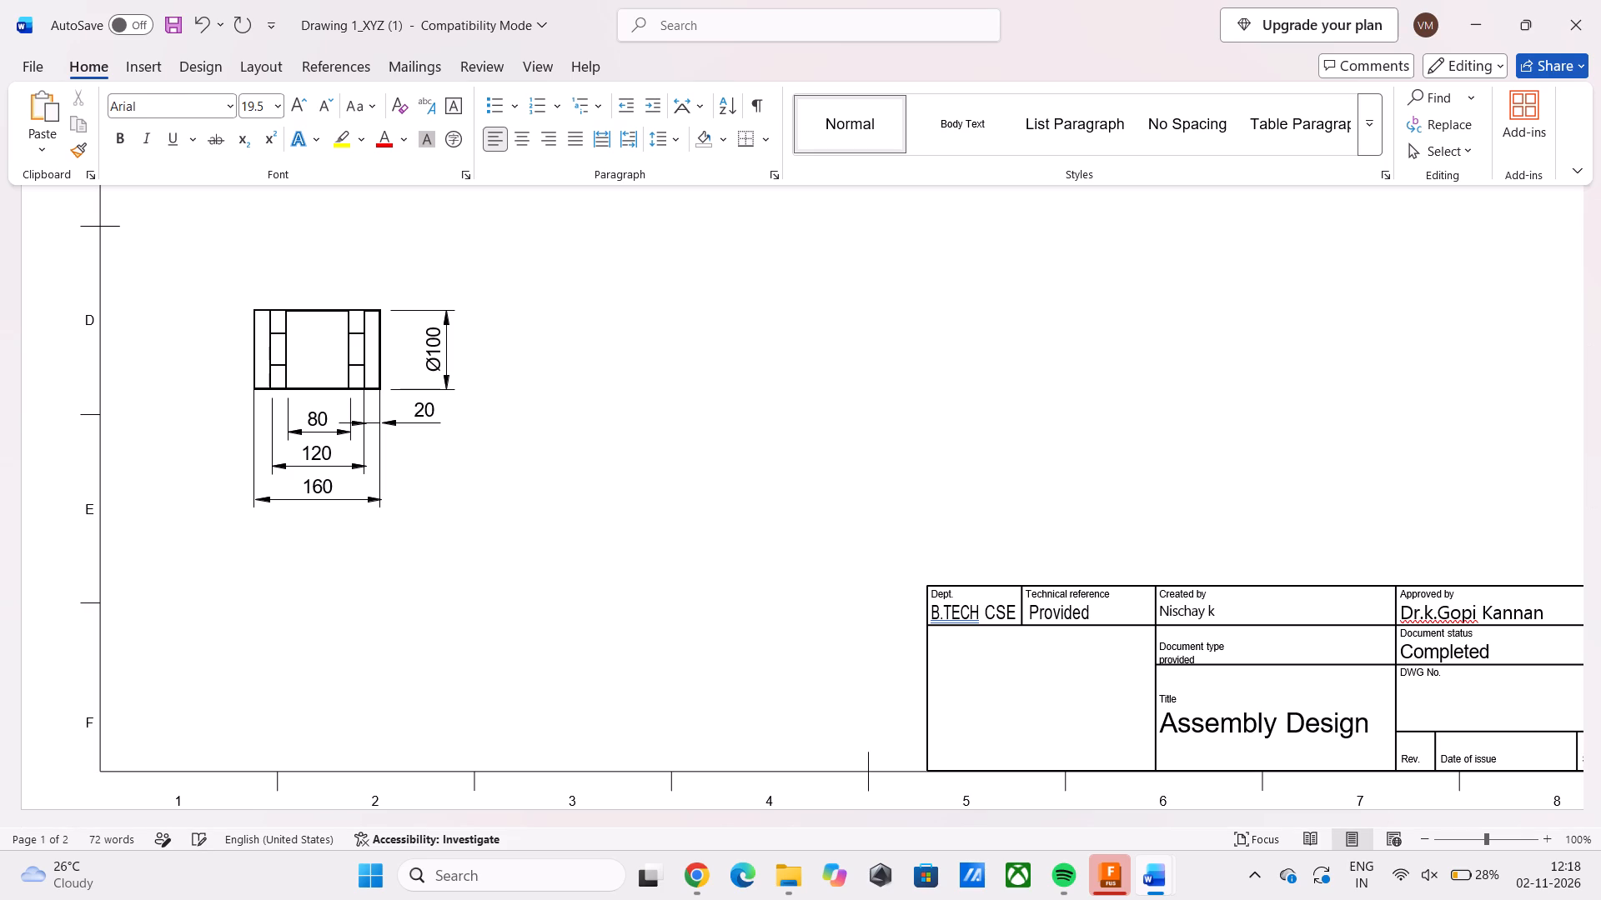
left_click(1425, 669)
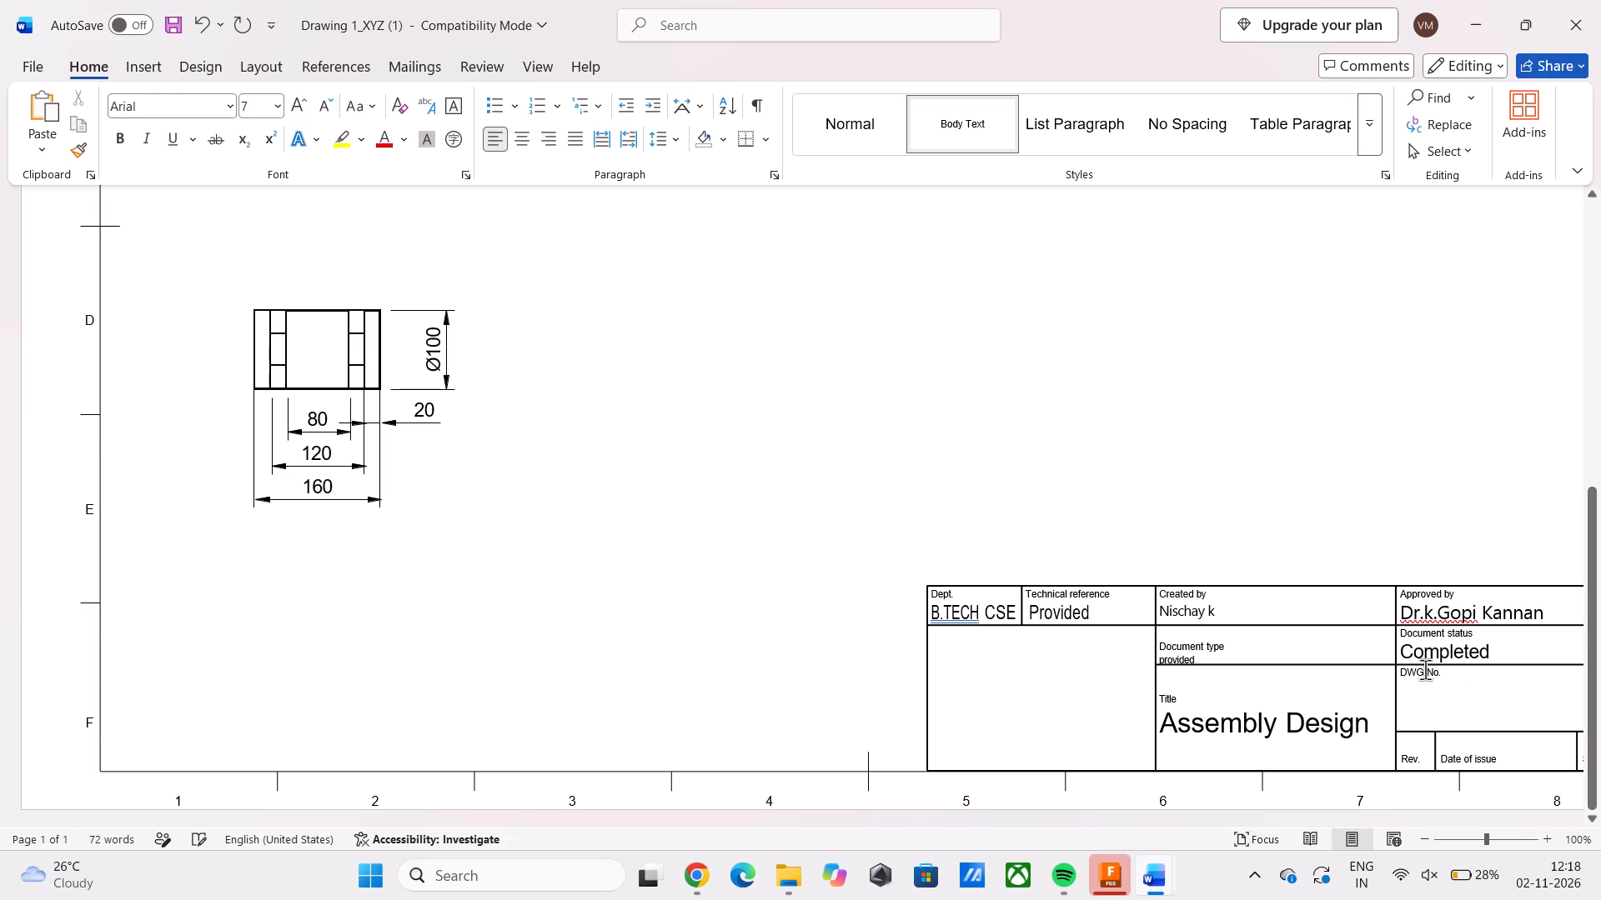
key("Right")
key("Right")
key("Right")
key("BackSpace")
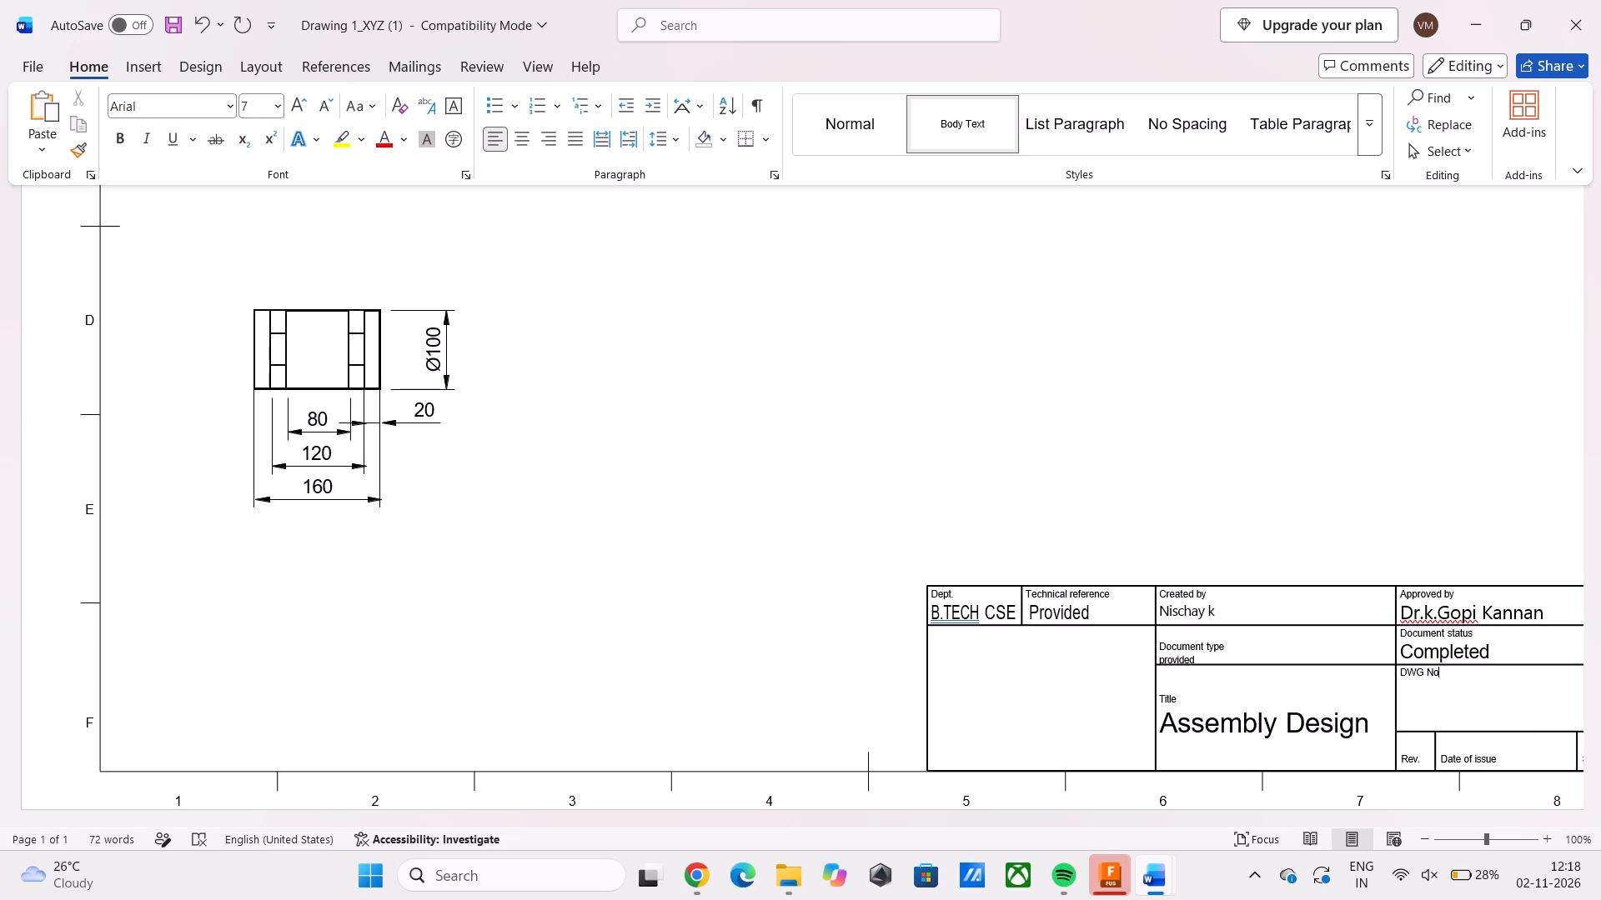
key("period")
key("Return")
type("01")
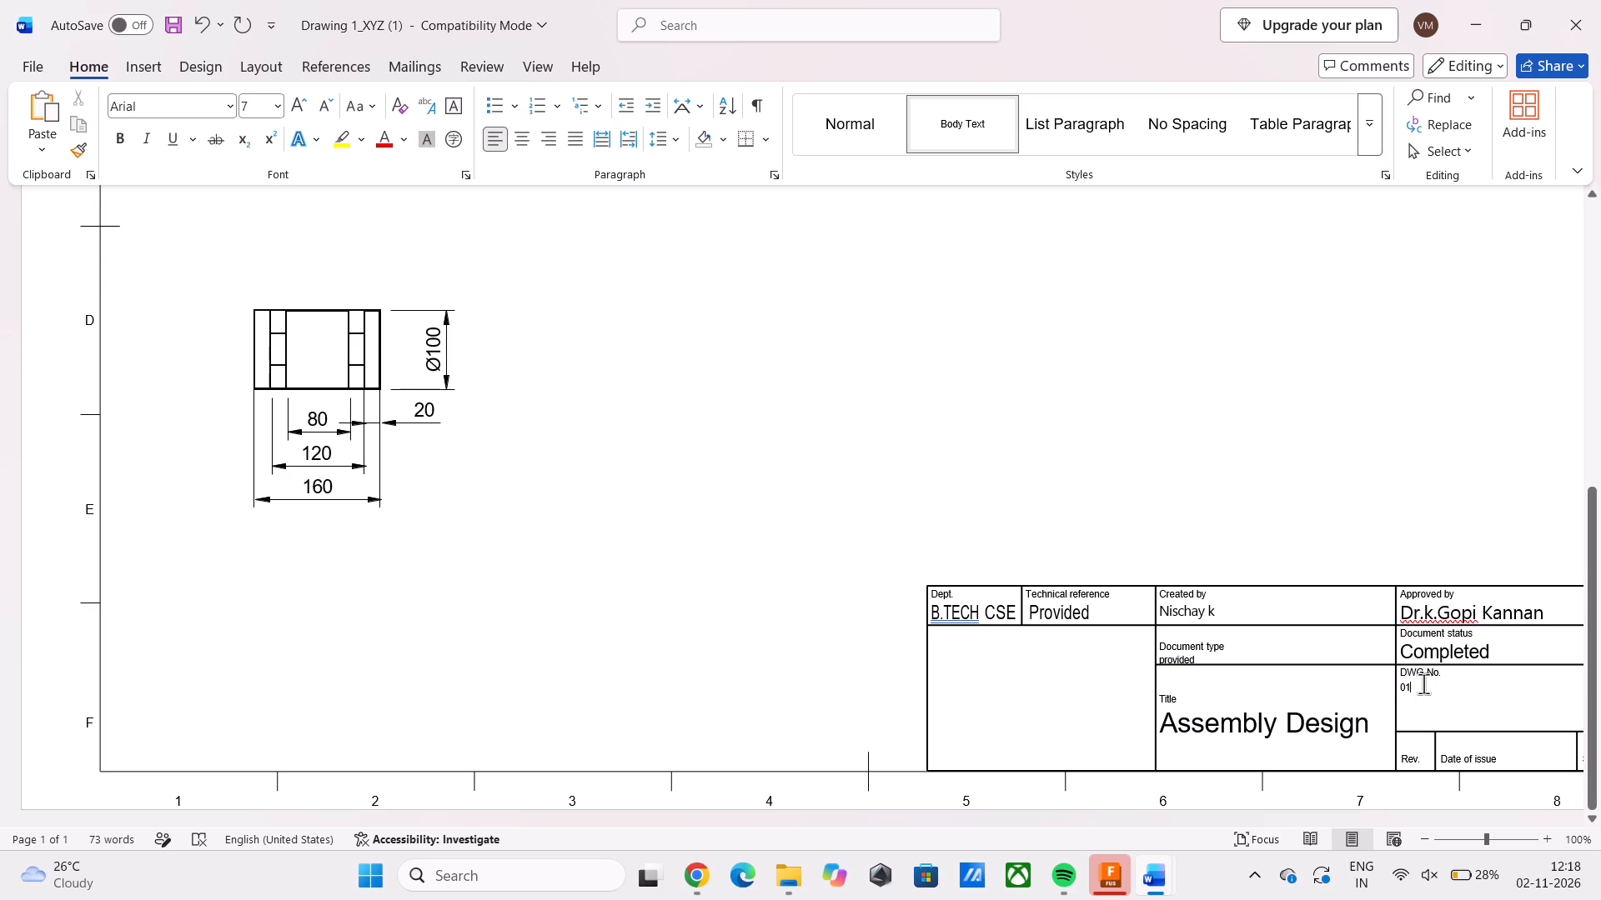
Set the font size of the drawing number 01 under the DWG No. label to 16.
left_click_drag(1415, 687, 1391, 689)
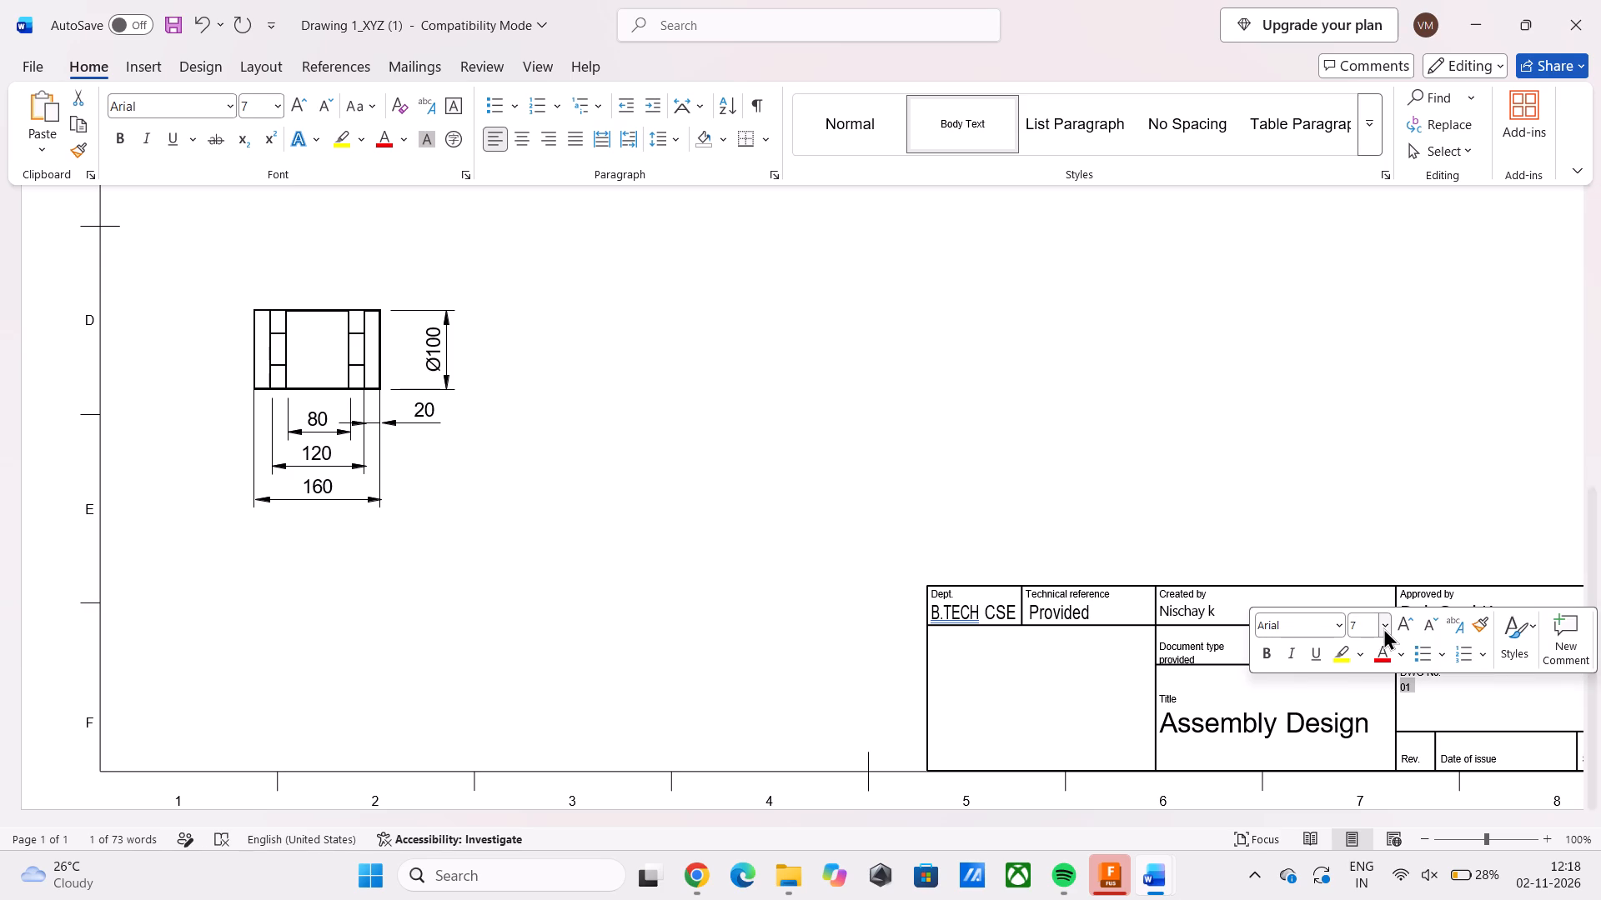
left_click(1382, 626)
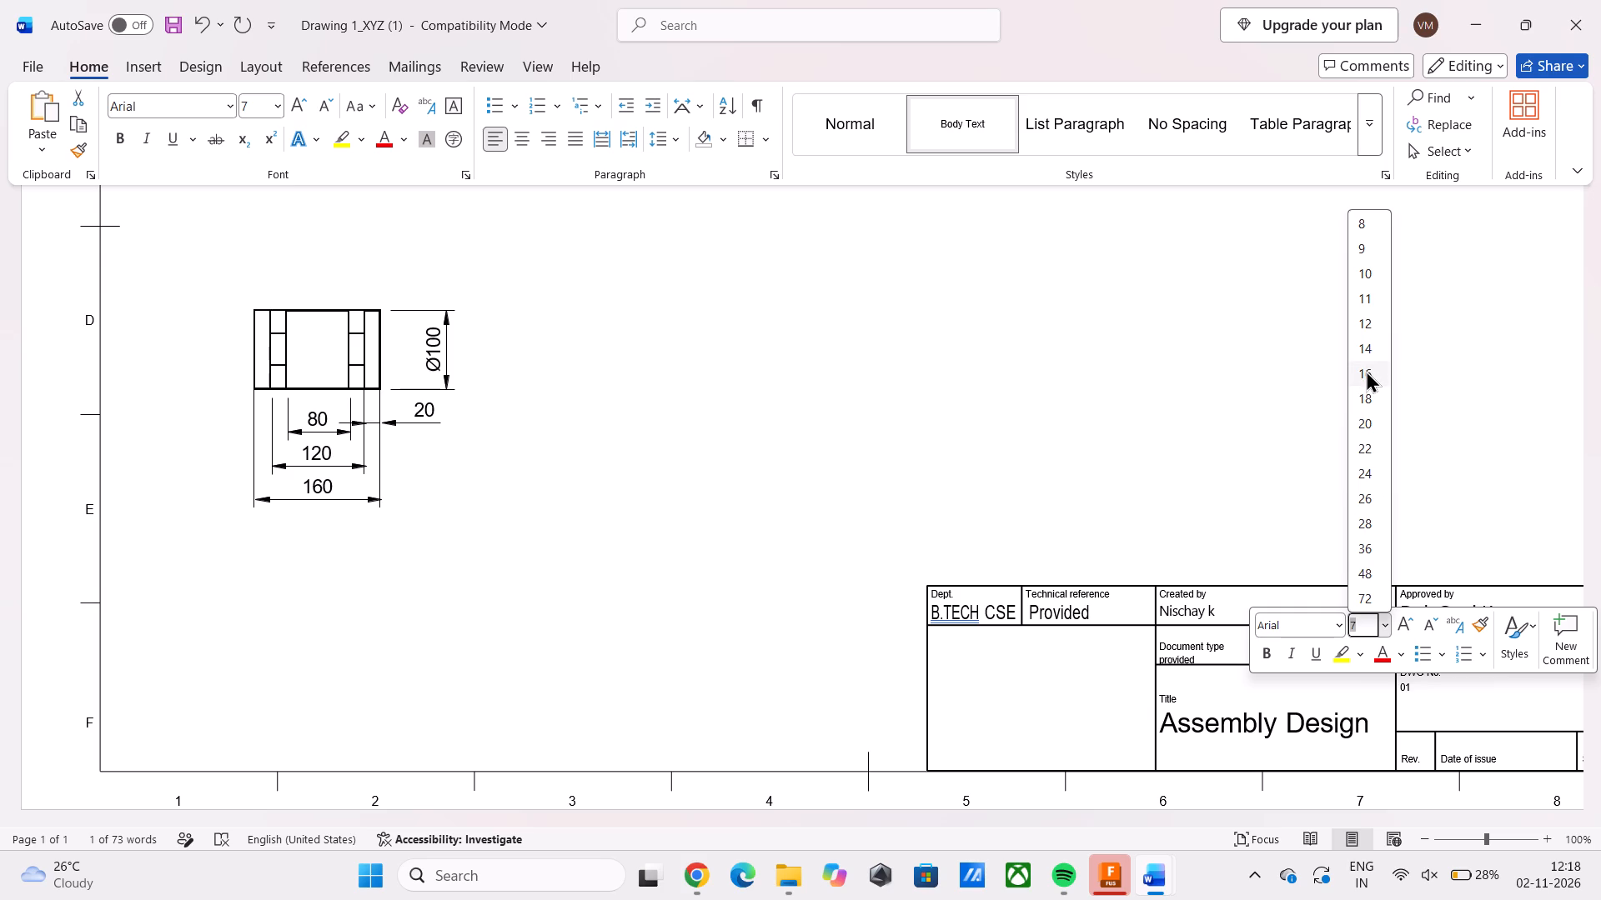
left_click(1366, 370)
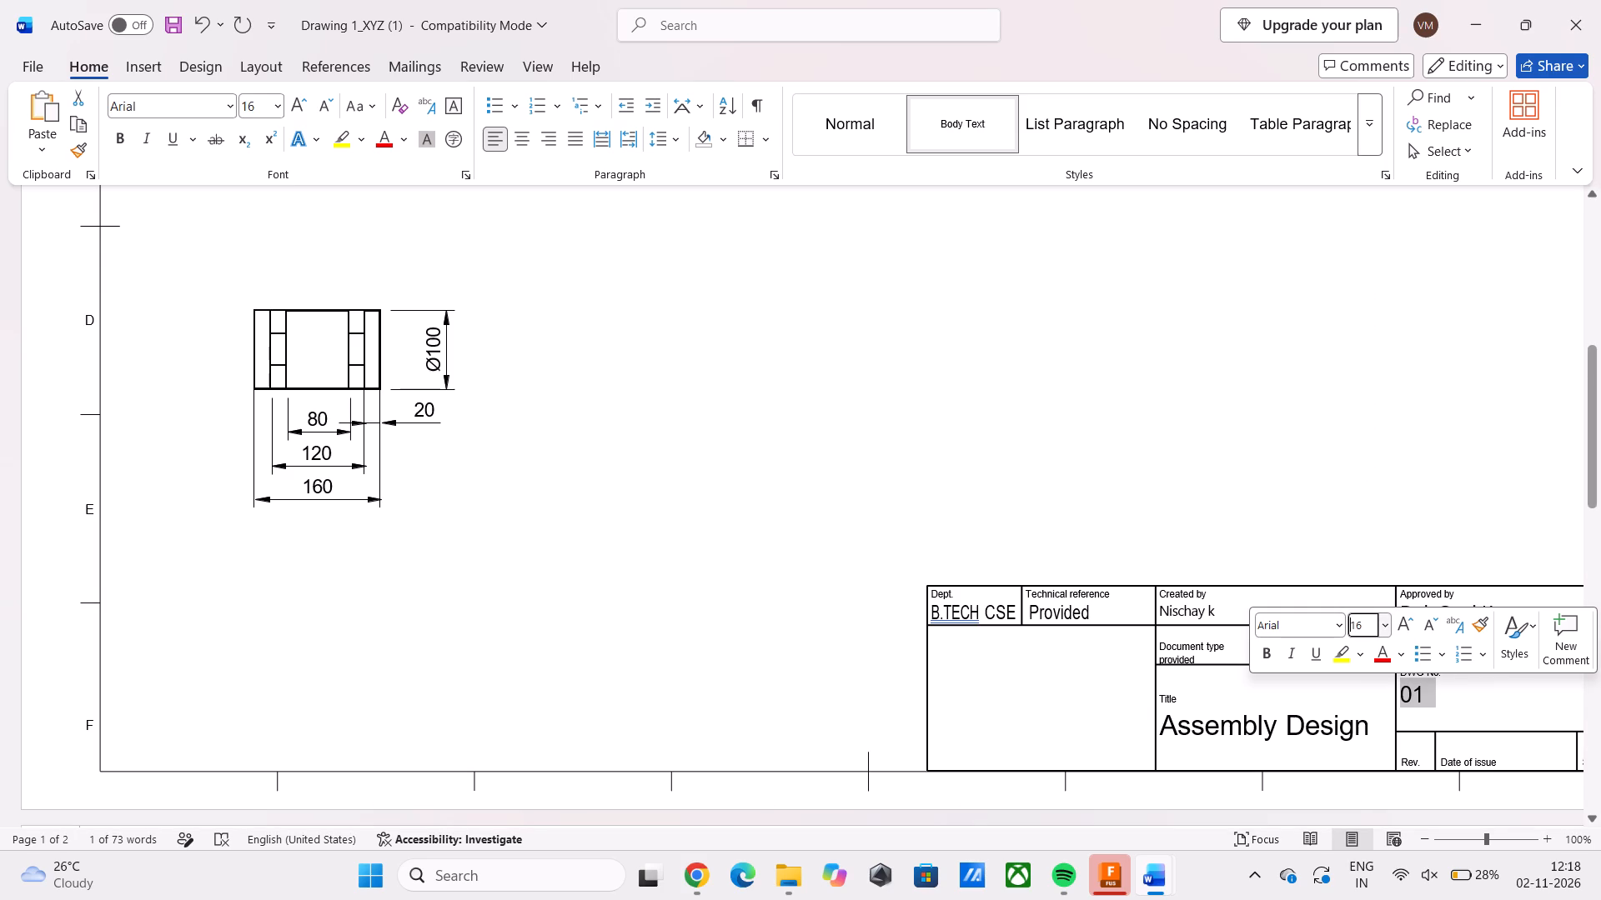
left_click(1392, 490)
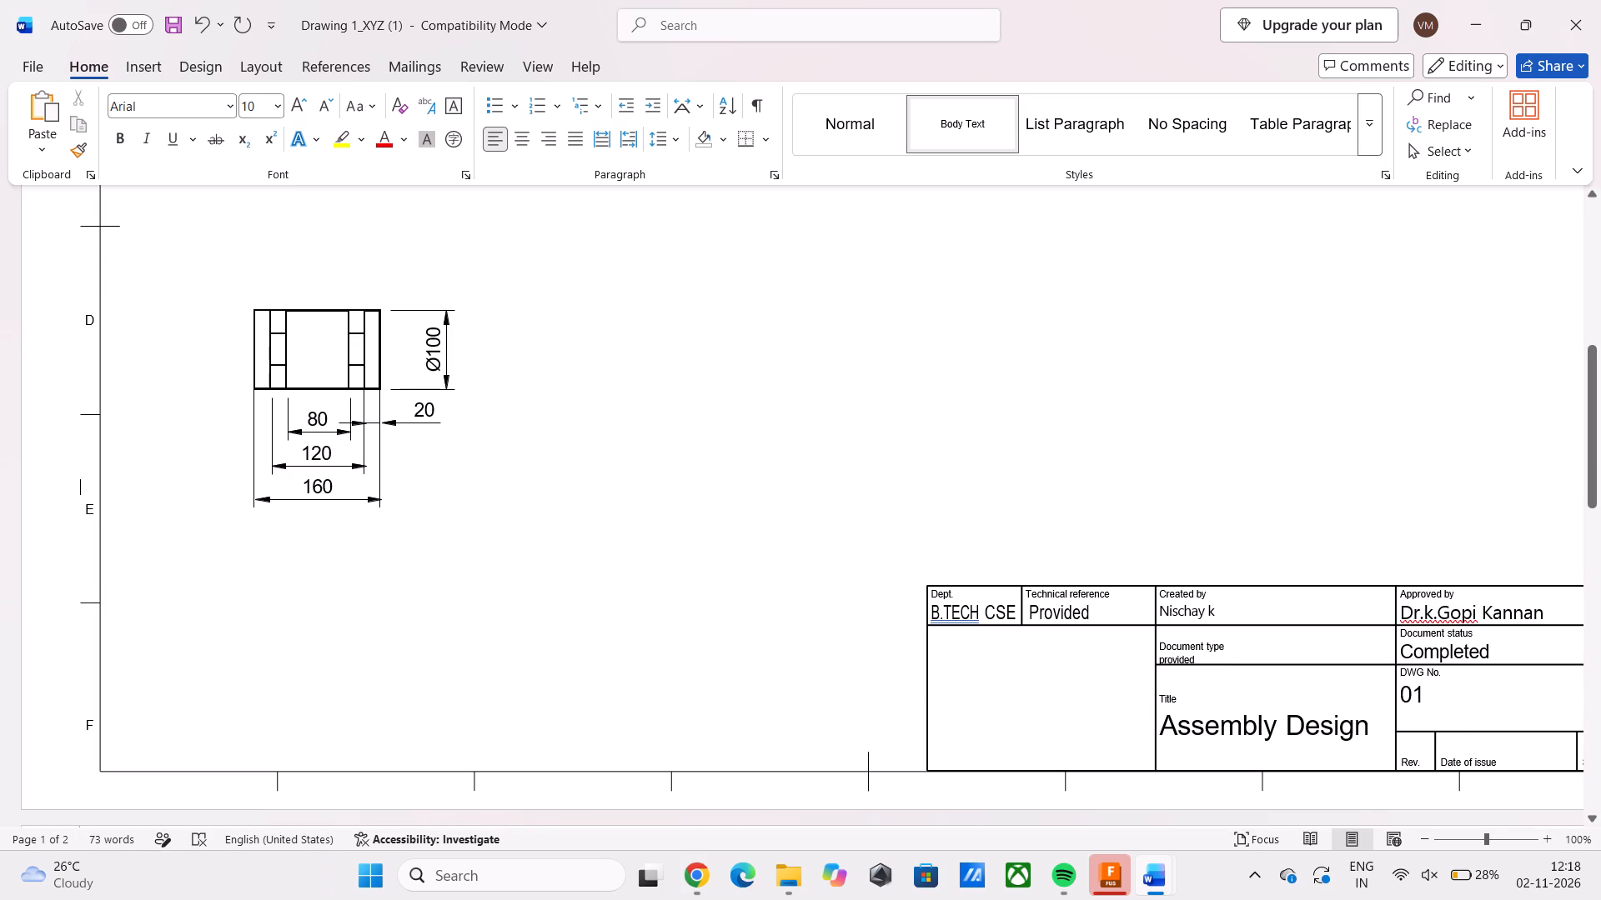
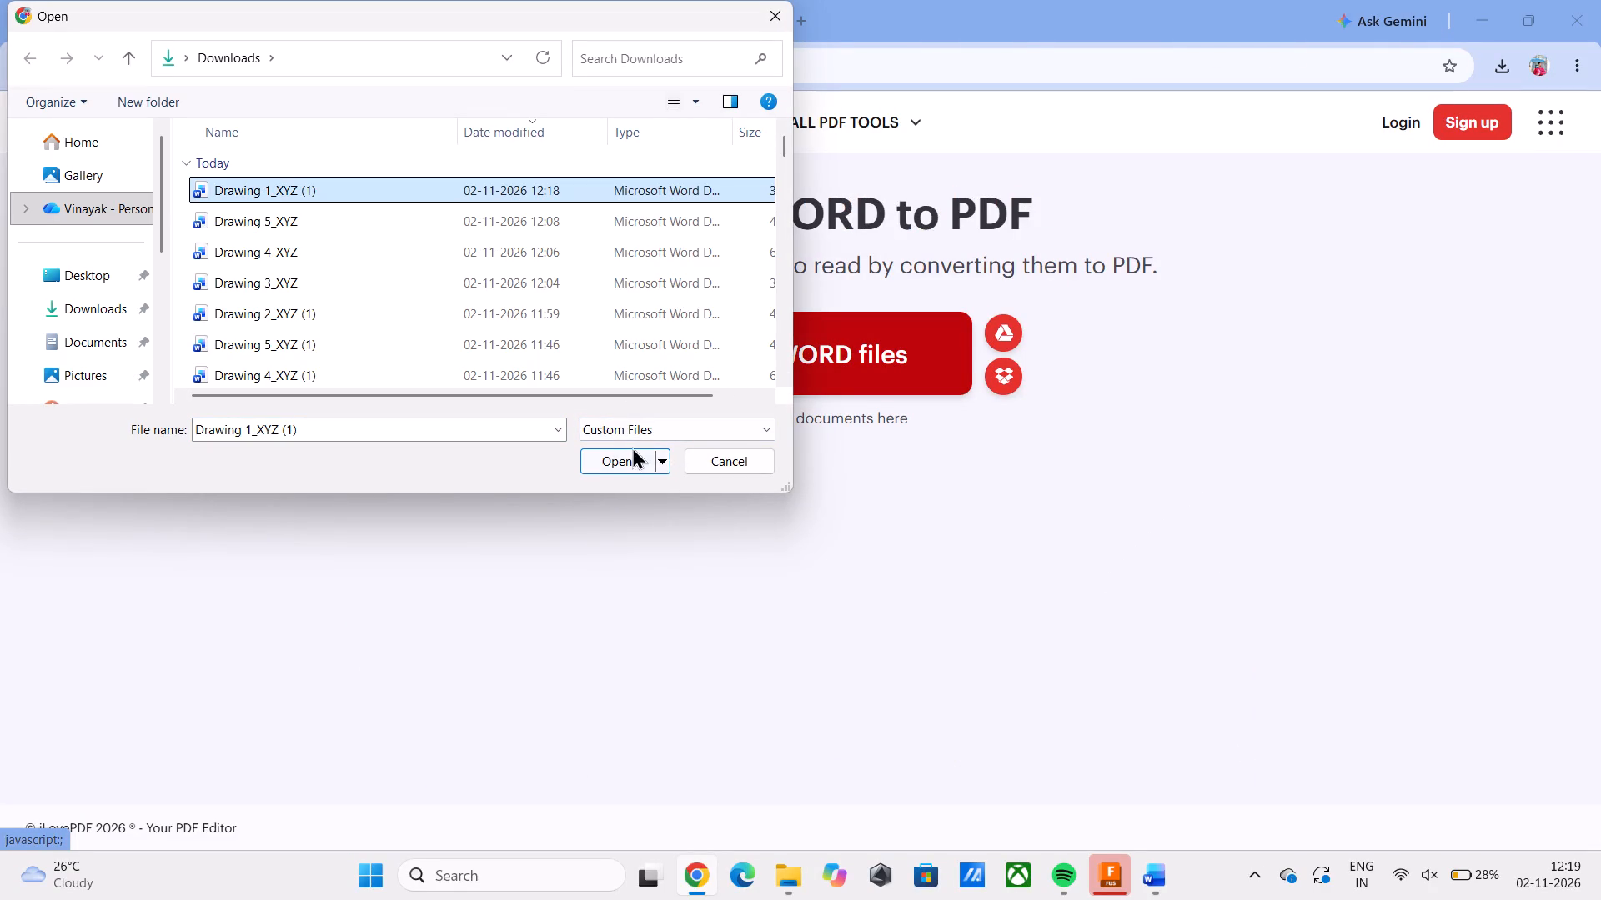
Load the Word file Drawing 1_XYZ (1) into the Word to PDF converter and convert it to PDF.
left_click(618, 456)
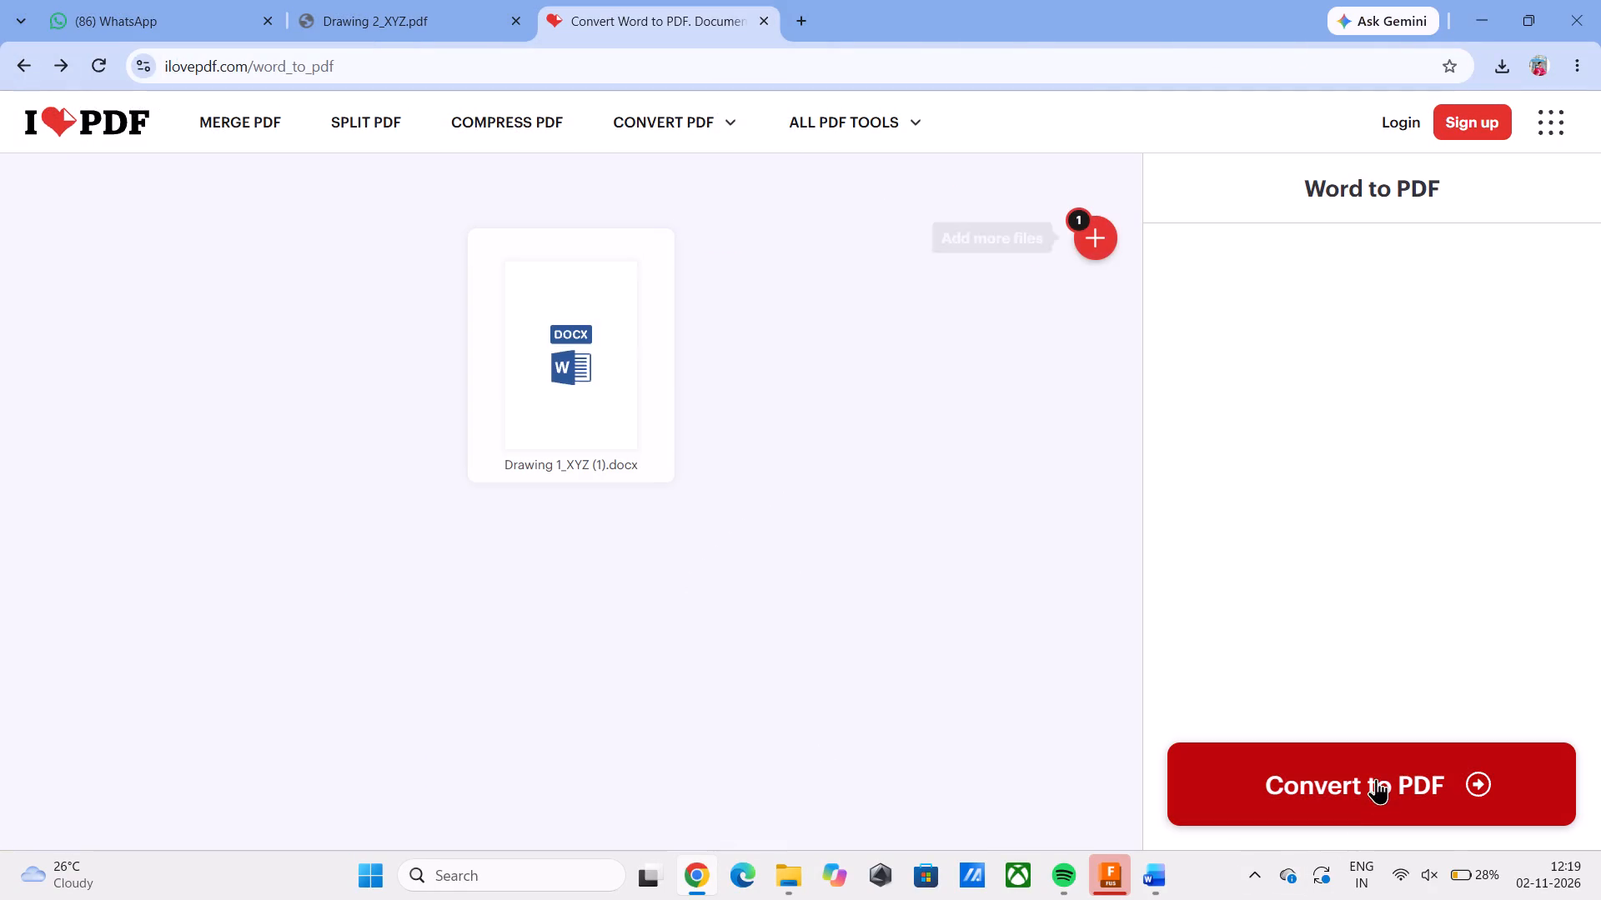
left_click(1363, 772)
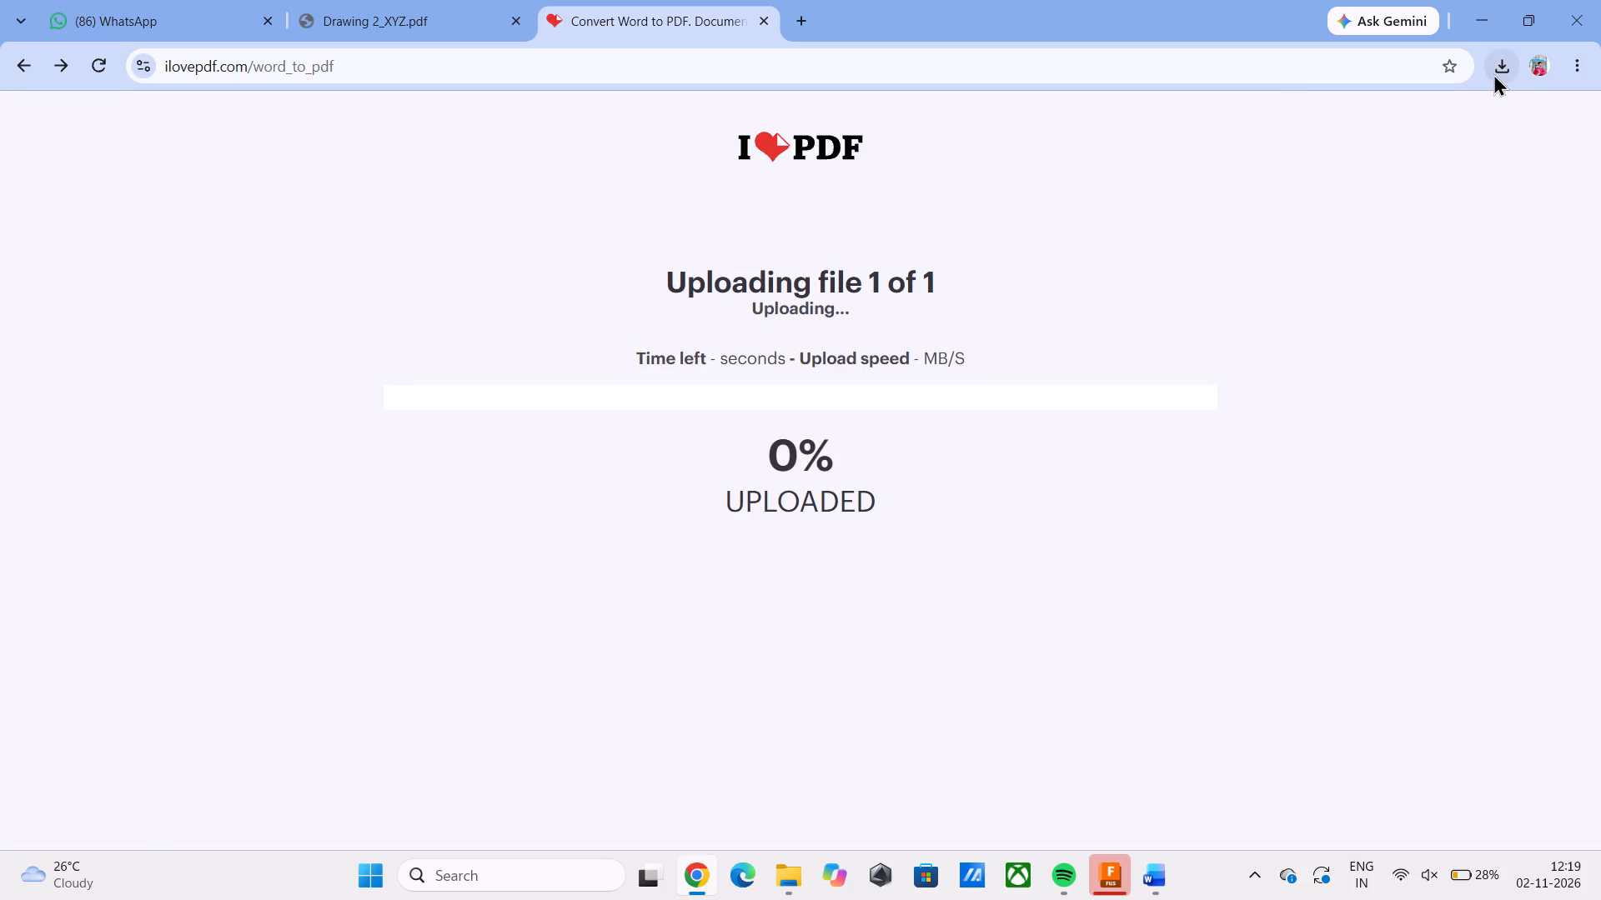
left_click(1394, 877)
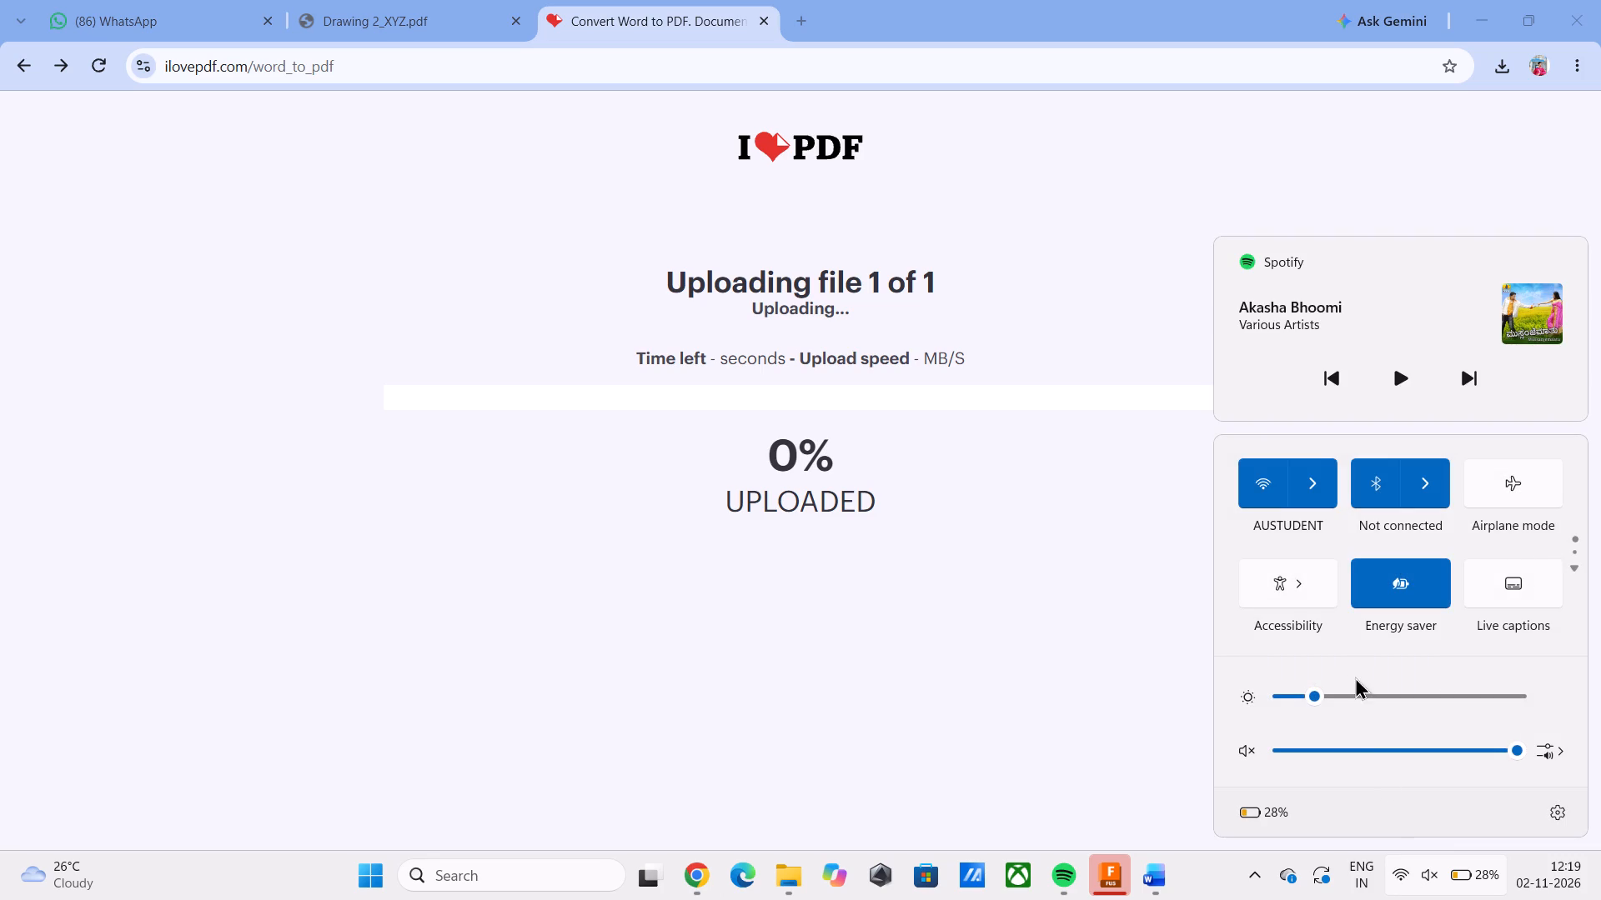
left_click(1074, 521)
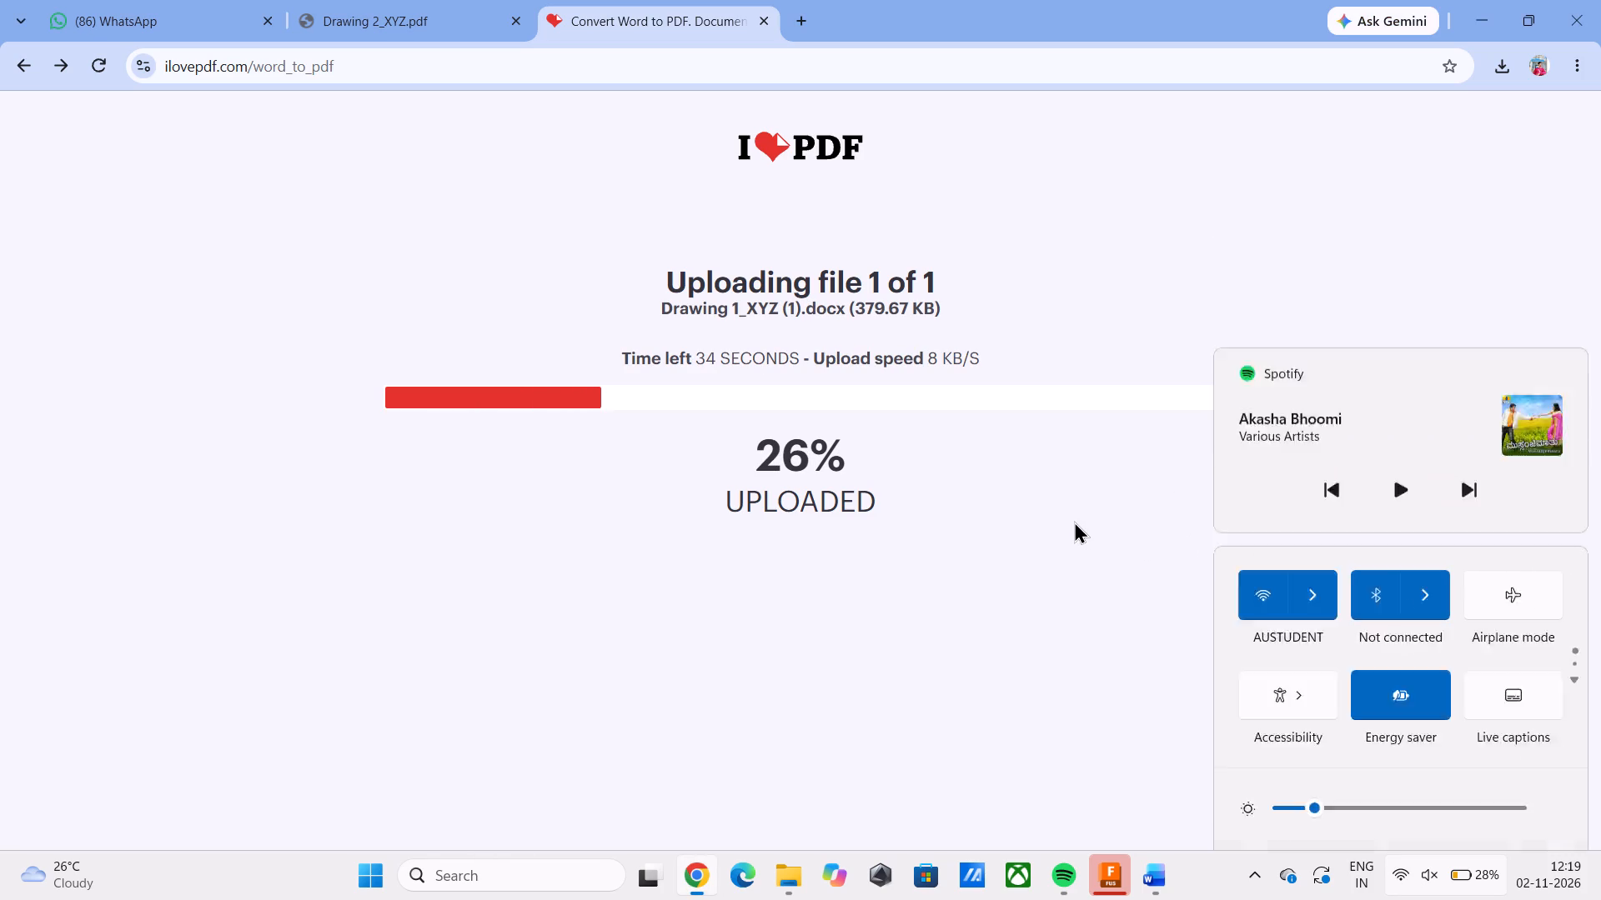
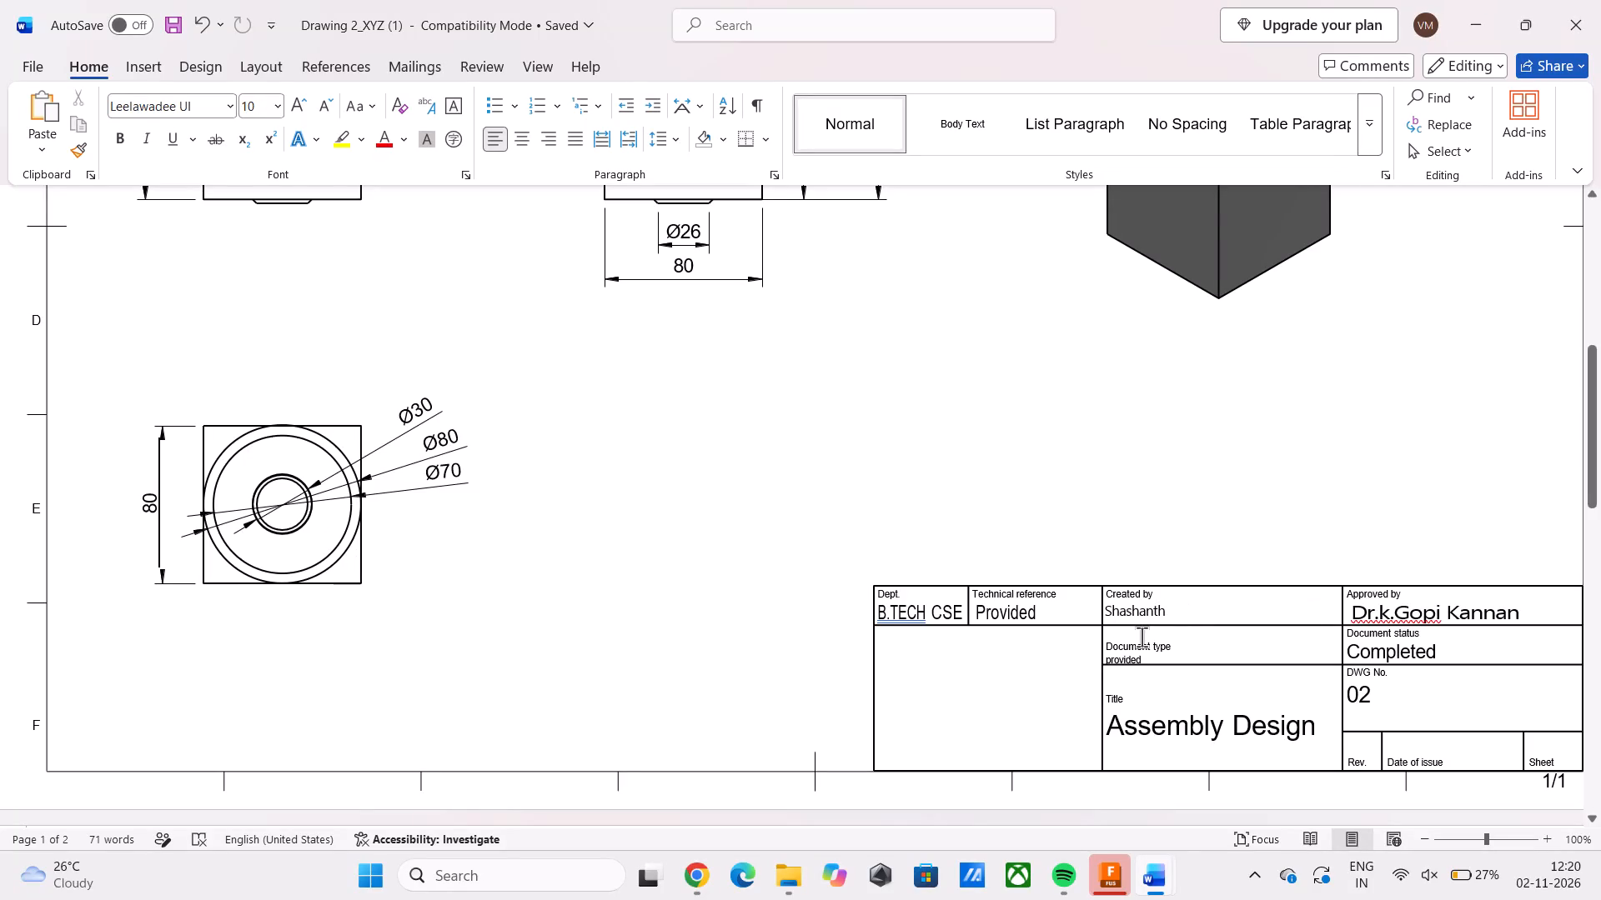
Replace the creator's name in the title block's Created by cell with the new creator's name and save the document.
key("BackSpace")
key("BackSpace")
key("BackSpace")
key("BackSpace")
key("BackSpace")
key("BackSpace")
key("BackSpace")
key("BackSpace")
key("BackSpace")
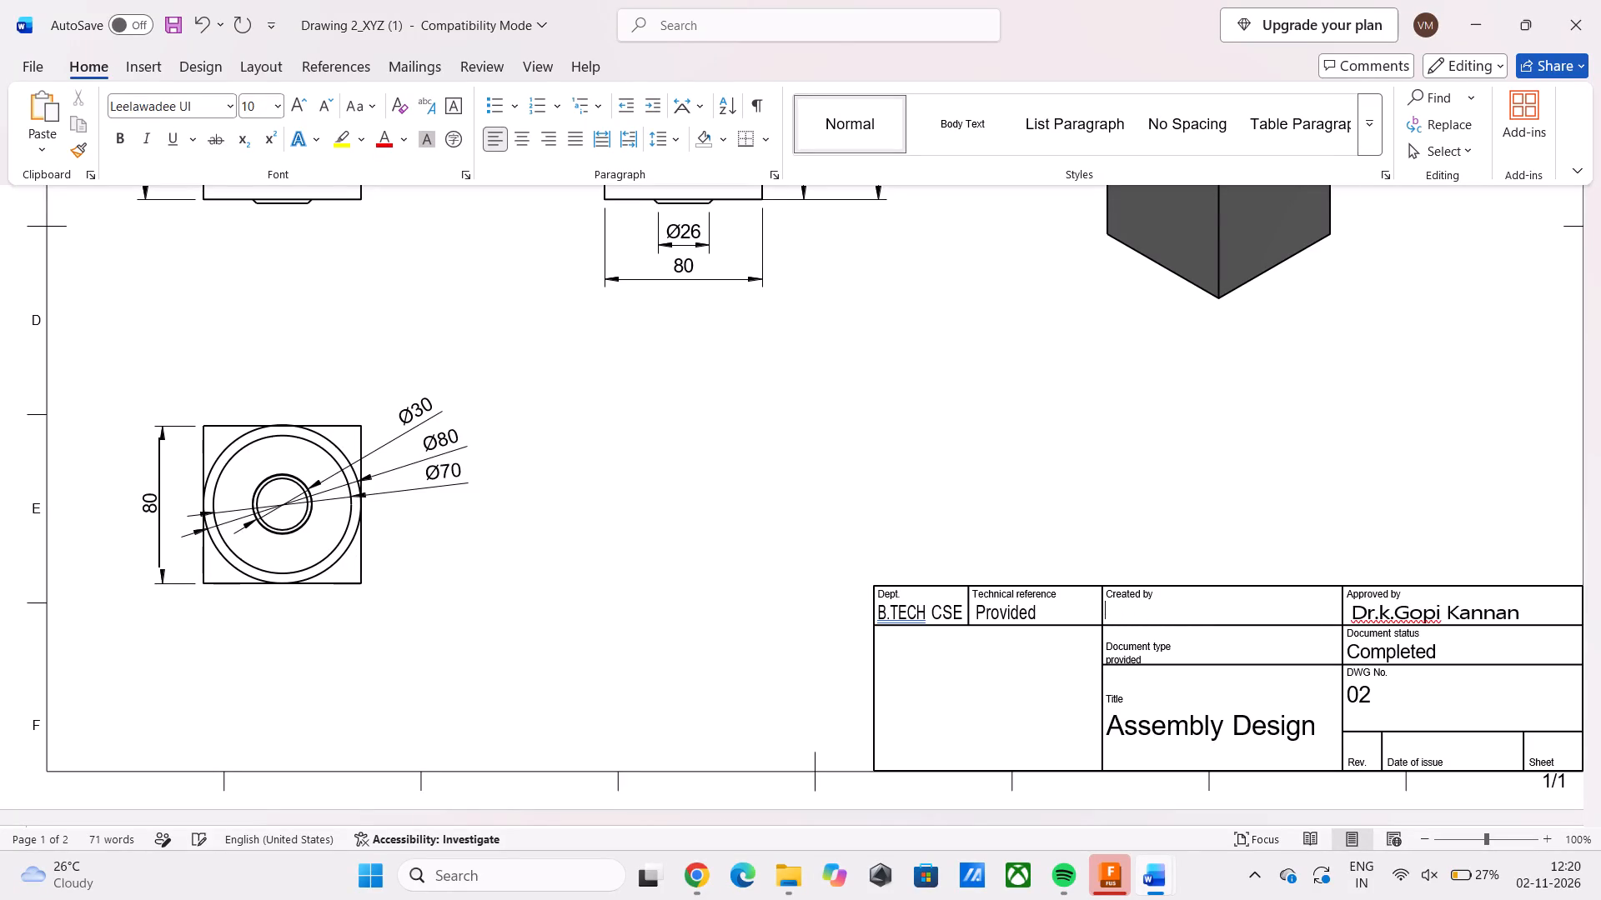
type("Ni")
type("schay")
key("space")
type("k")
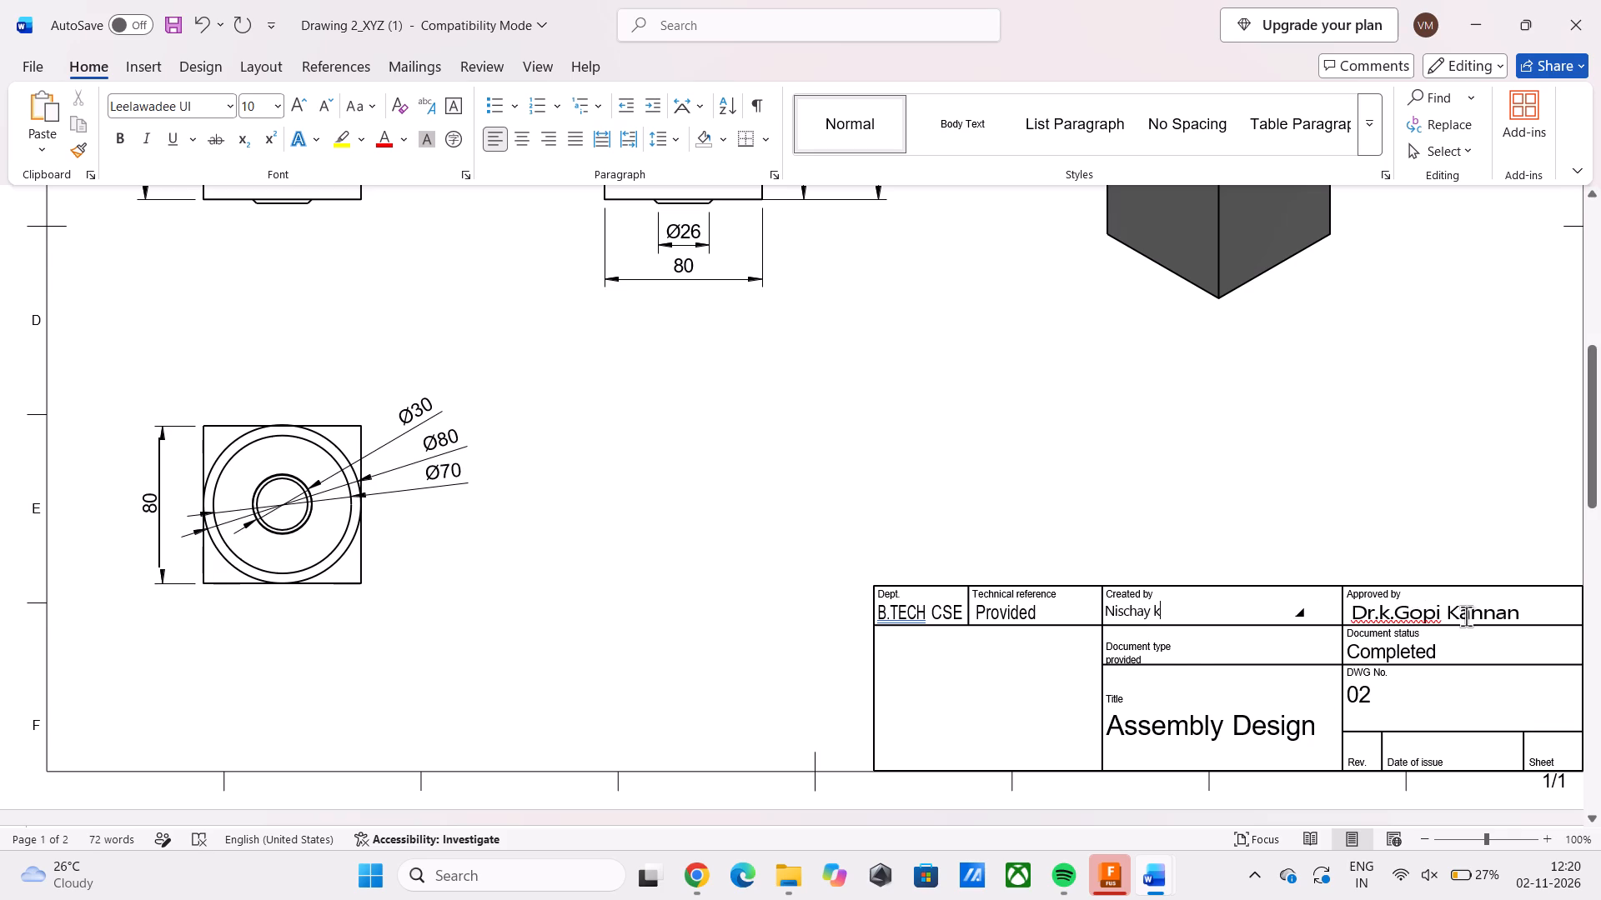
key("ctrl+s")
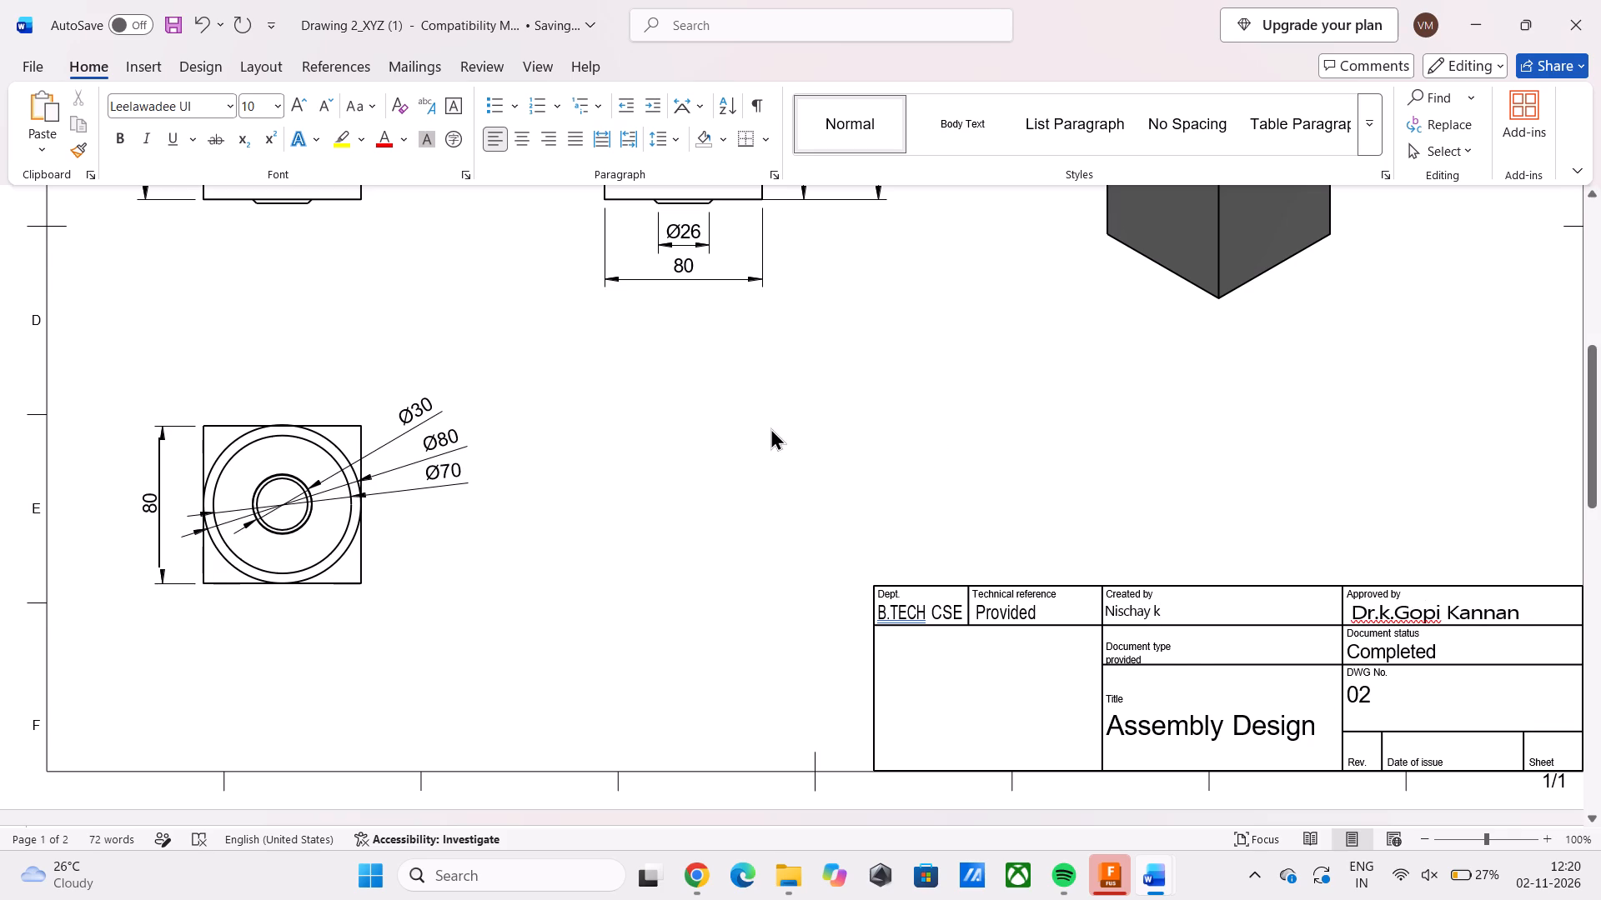
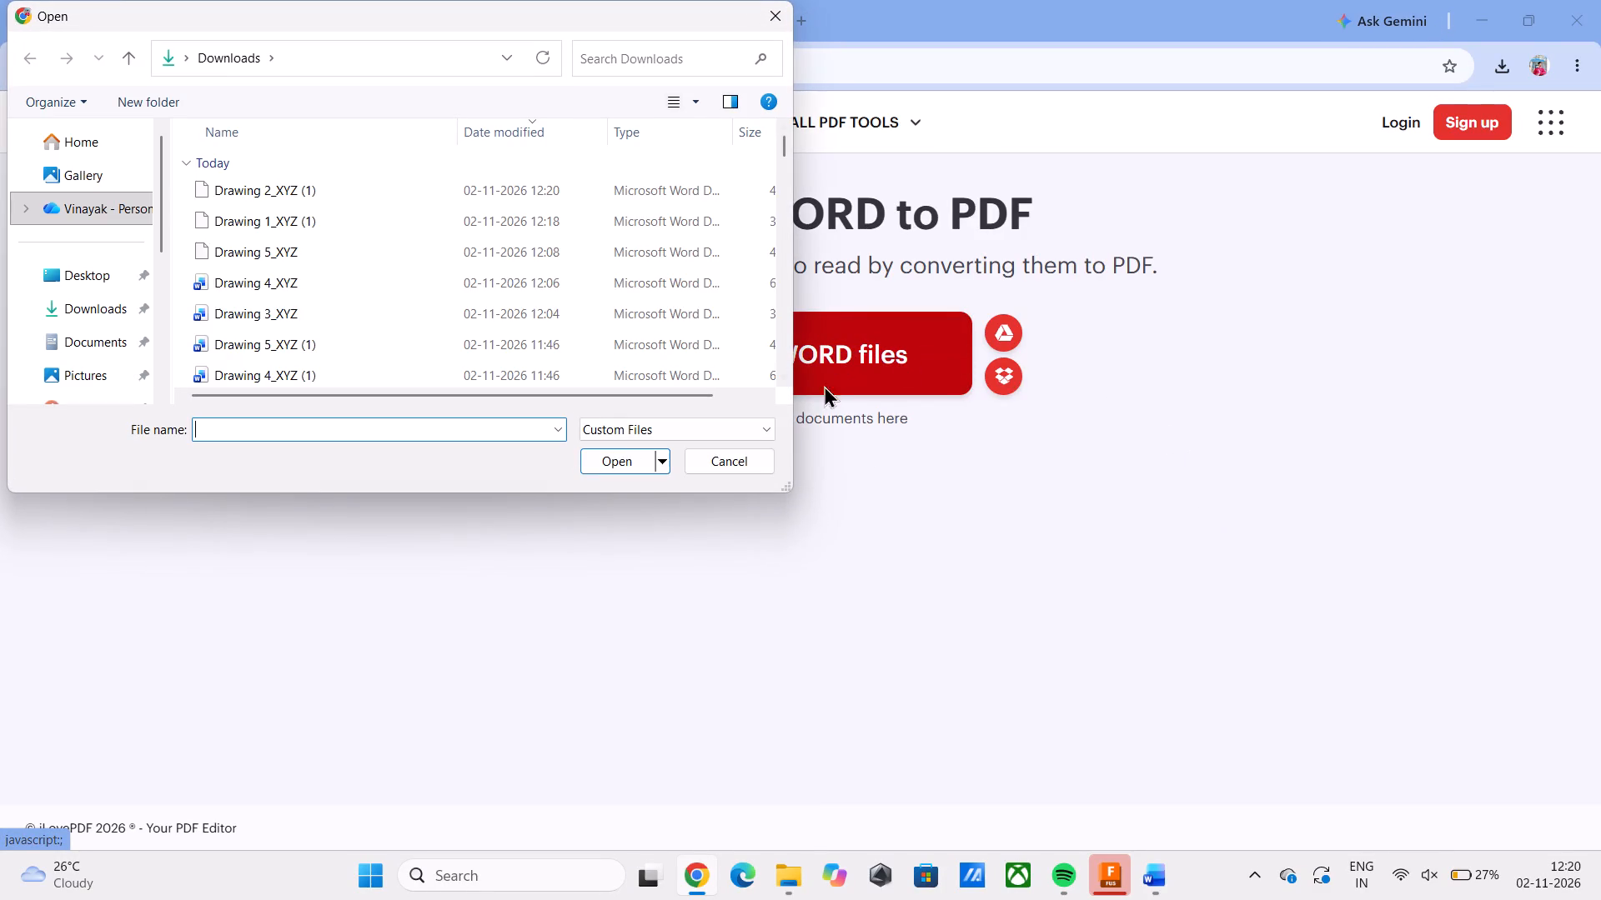
Choose the Word file Drawing 2_XYZ (1) from Downloads for the Word to PDF converter.
left_click(261, 184)
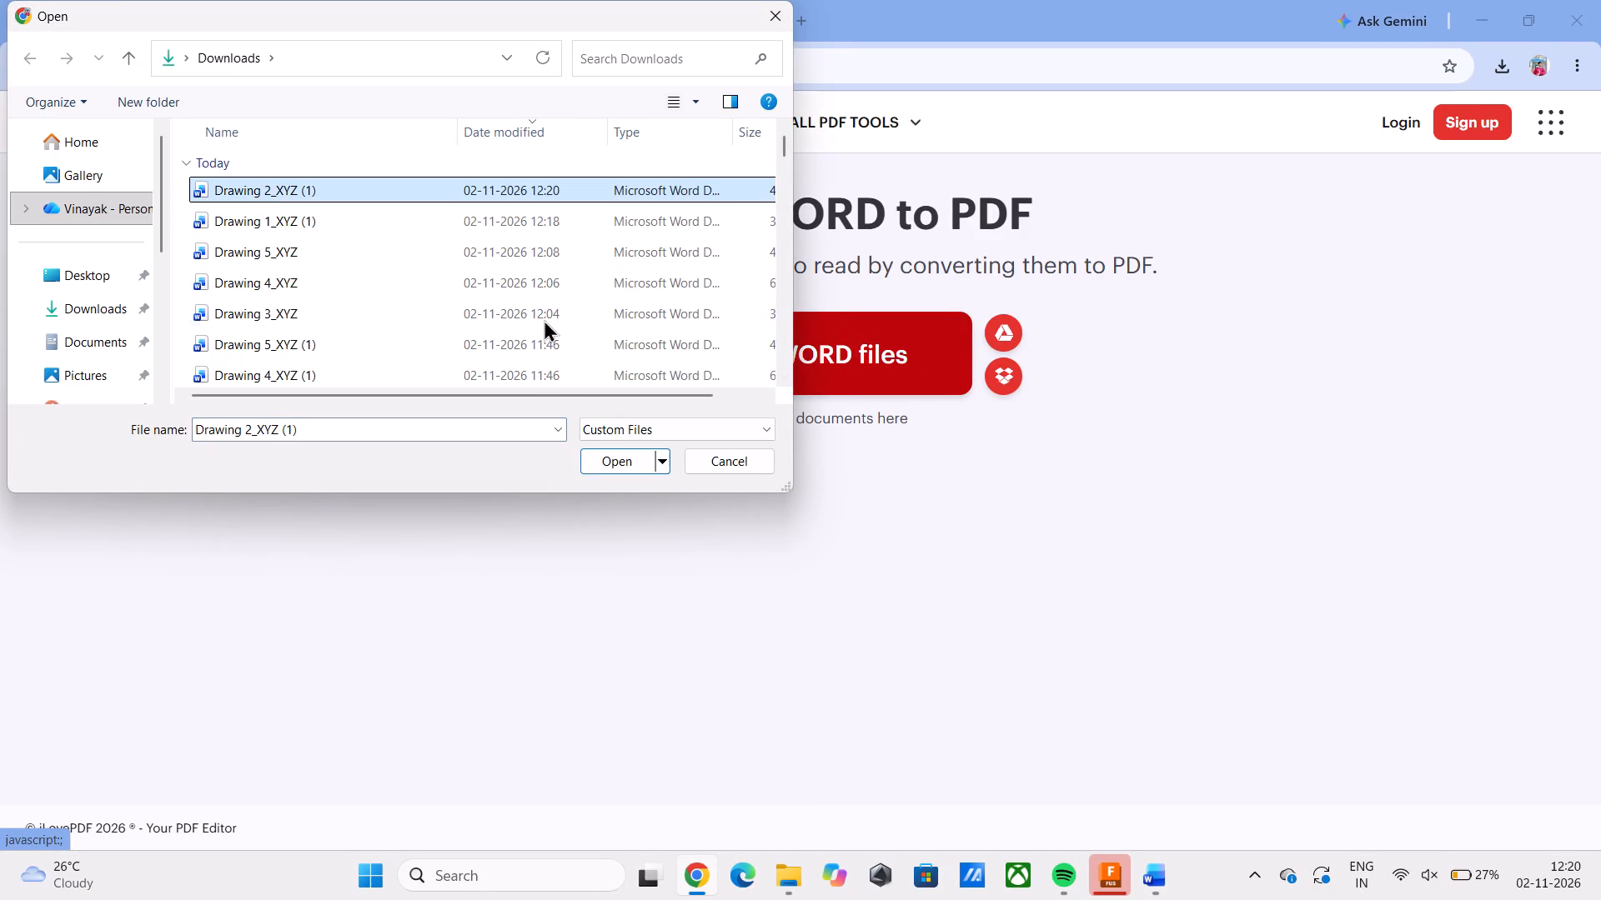
Load the Word file Drawing 2_XYZ (1) from Downloads into the Word to PDF converter.
key("Return")
key("Return")
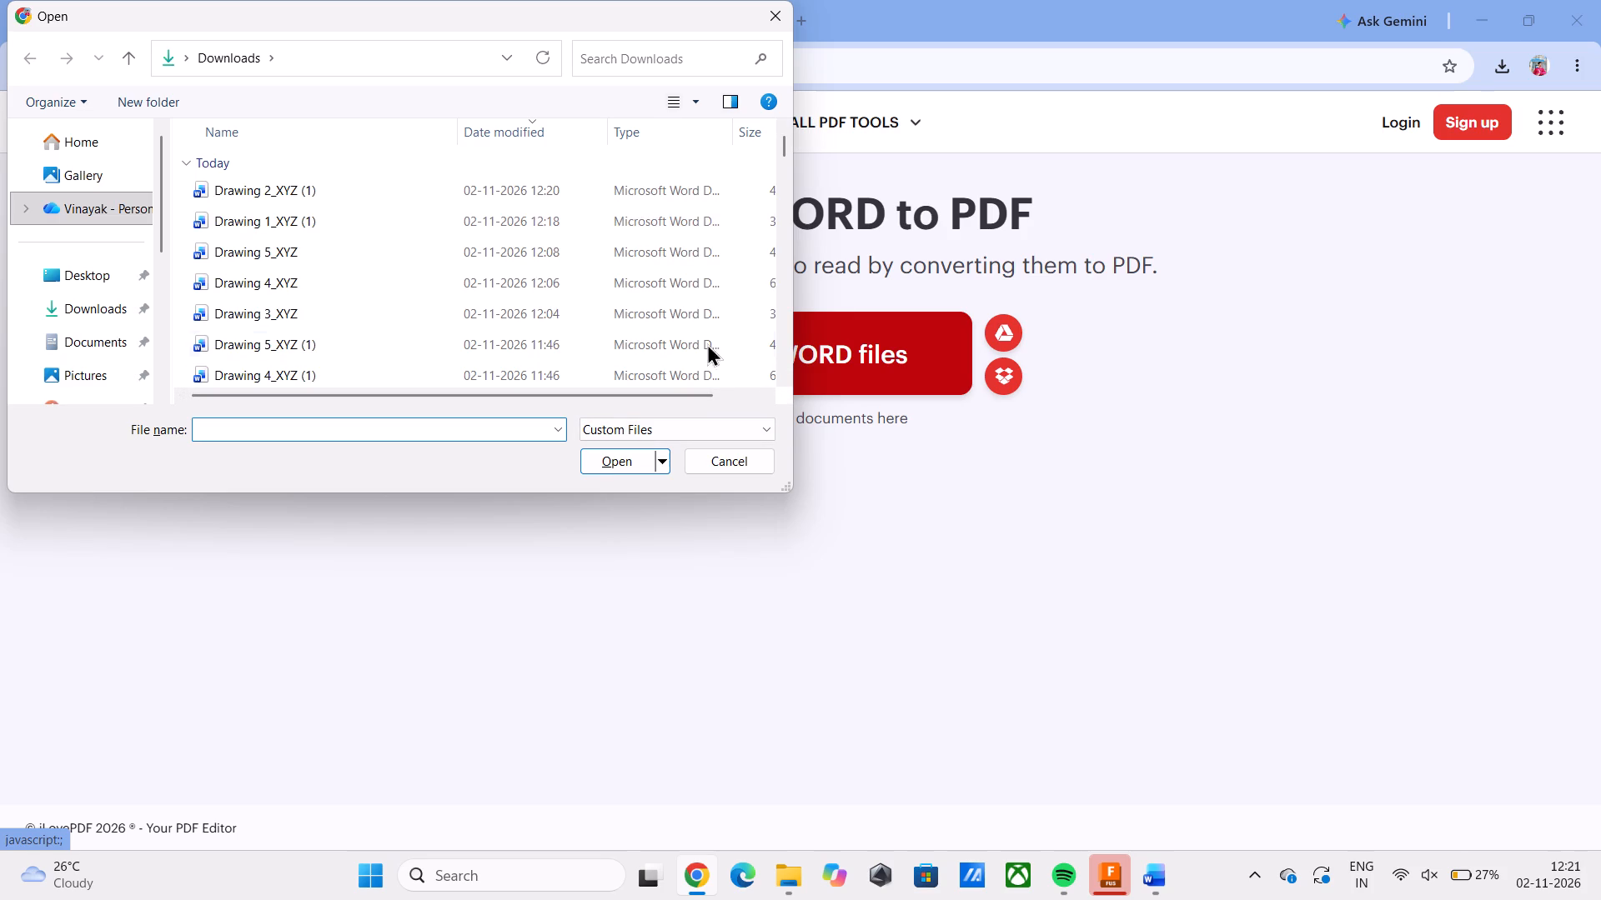
left_click_drag(255, 183, 730, 450)
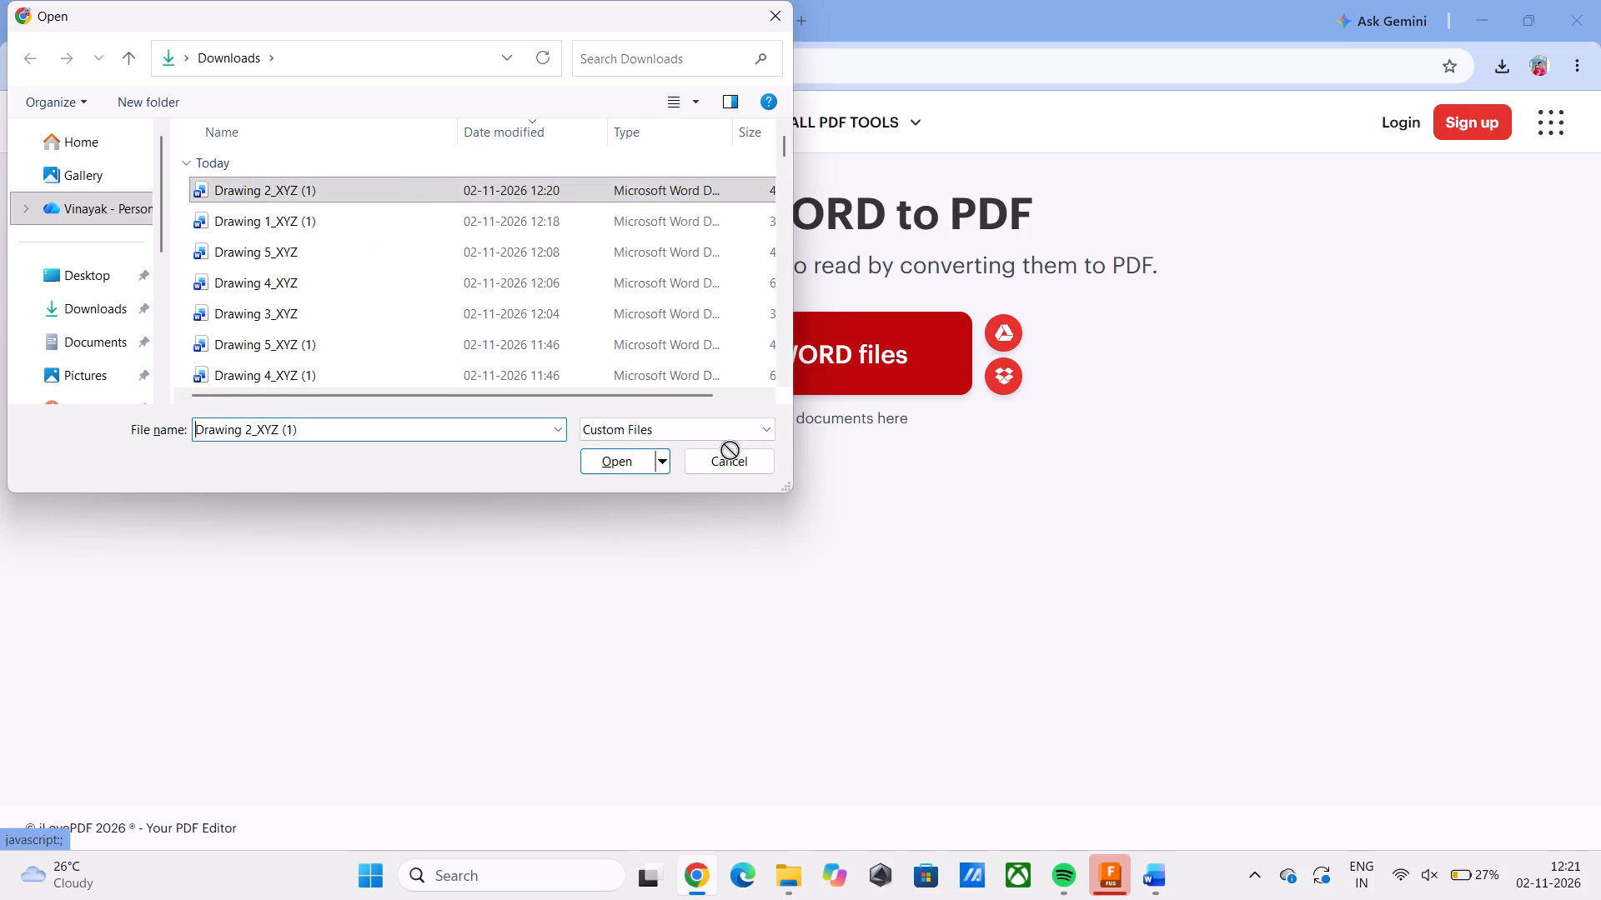
left_click_drag(730, 450, 608, 456)
left_click(608, 456)
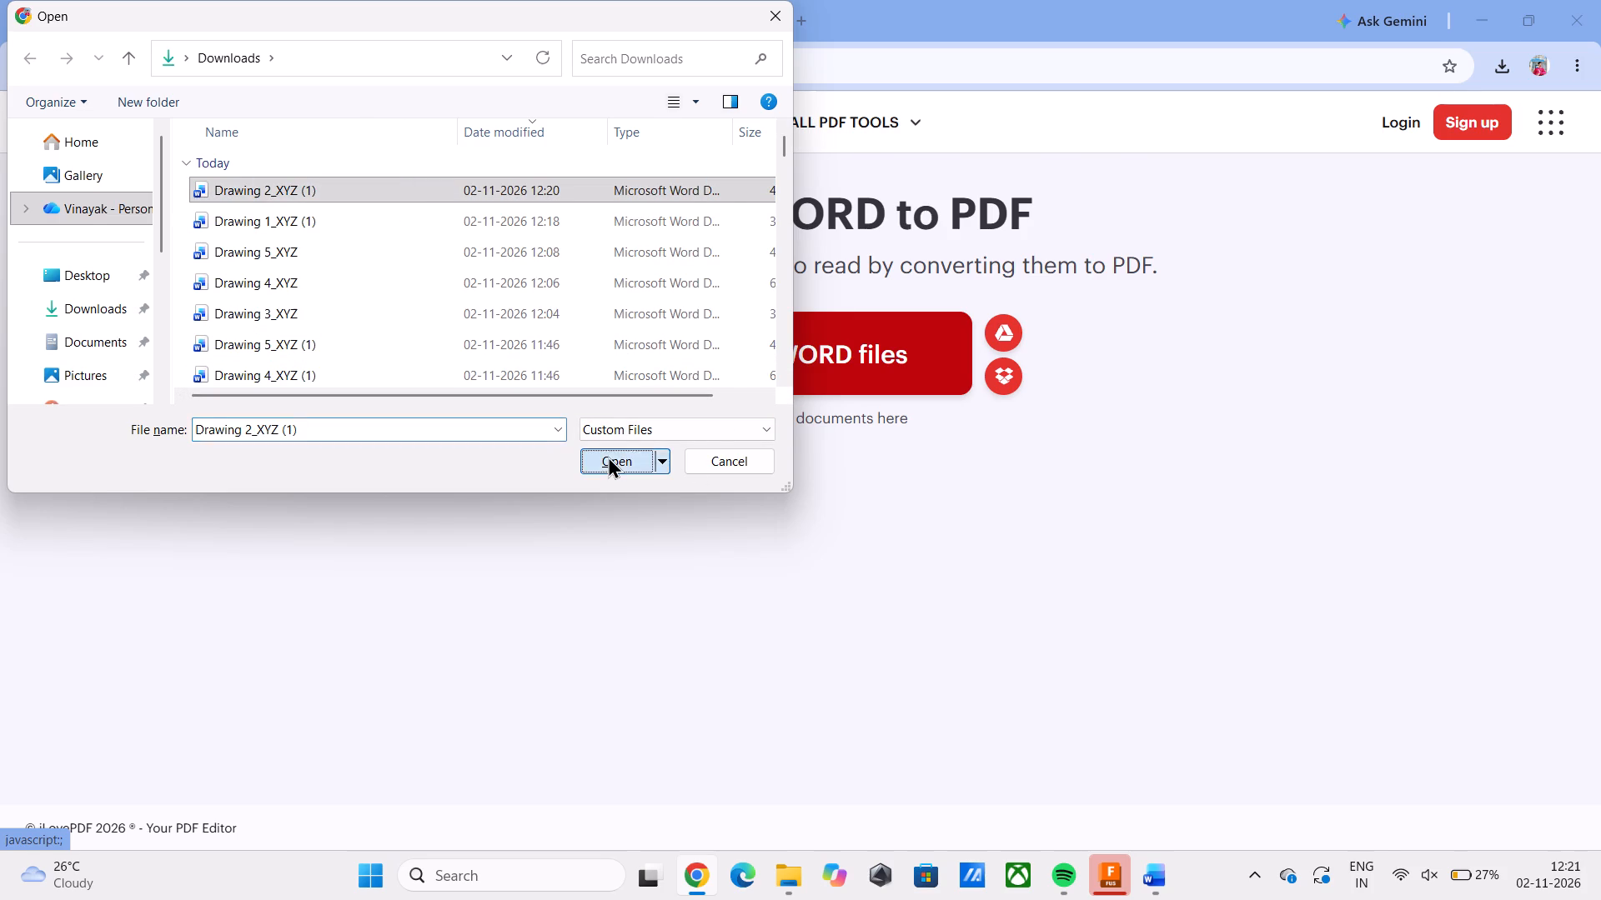
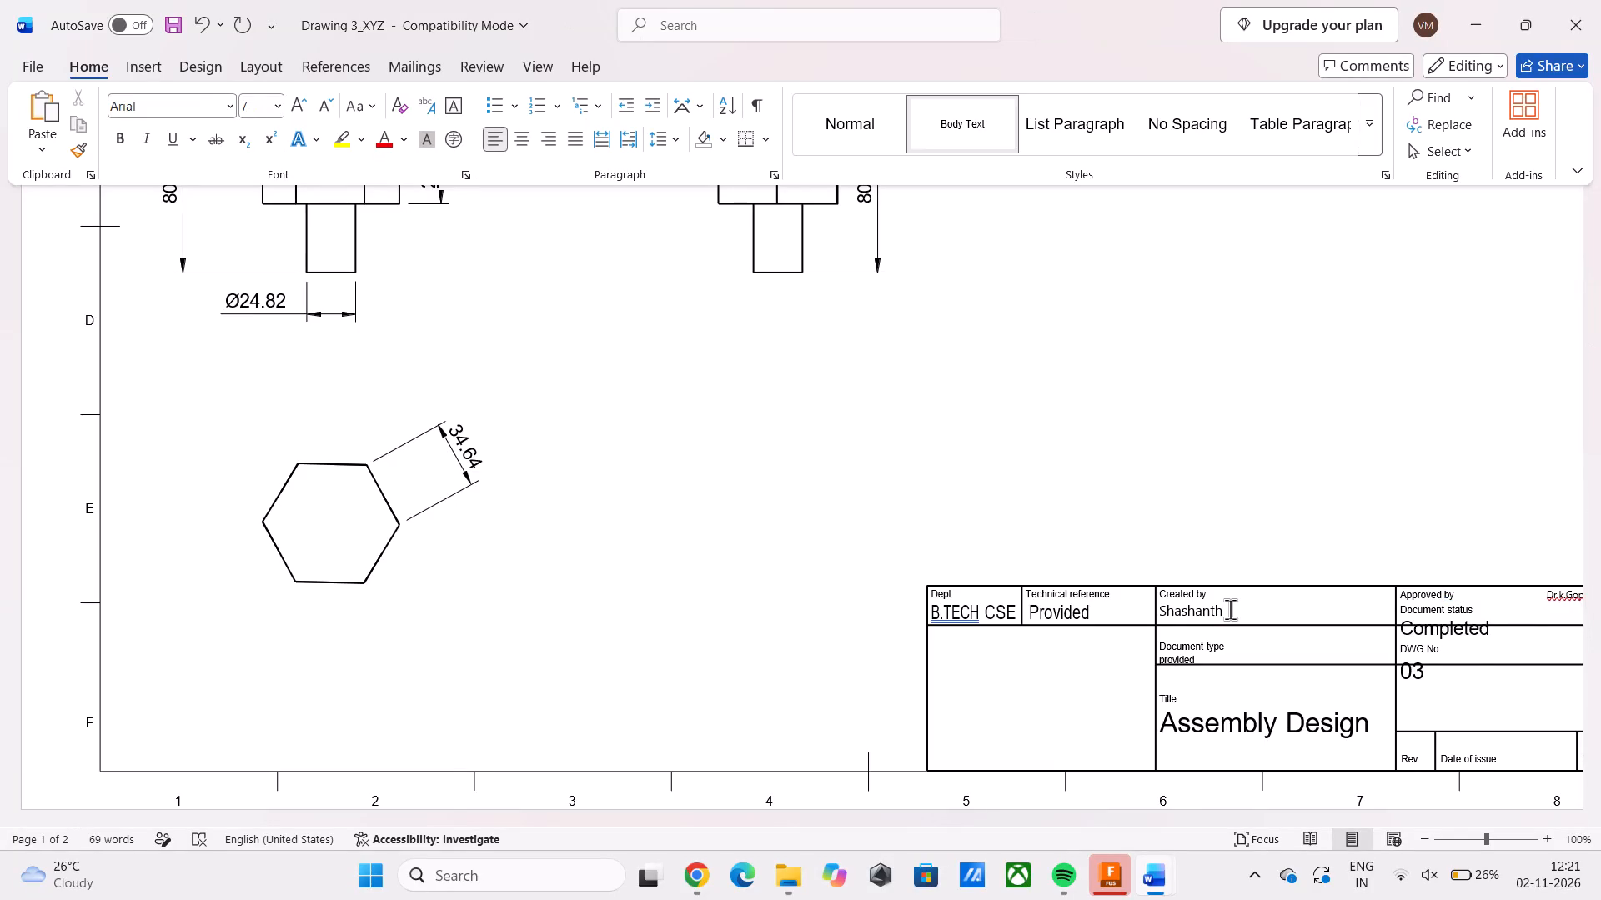
Undo the last title block edits in Drawing 3_XYZ that displaced the Approved by name and the cells below it.
key("ctrl+z")
key("ctrl+z")
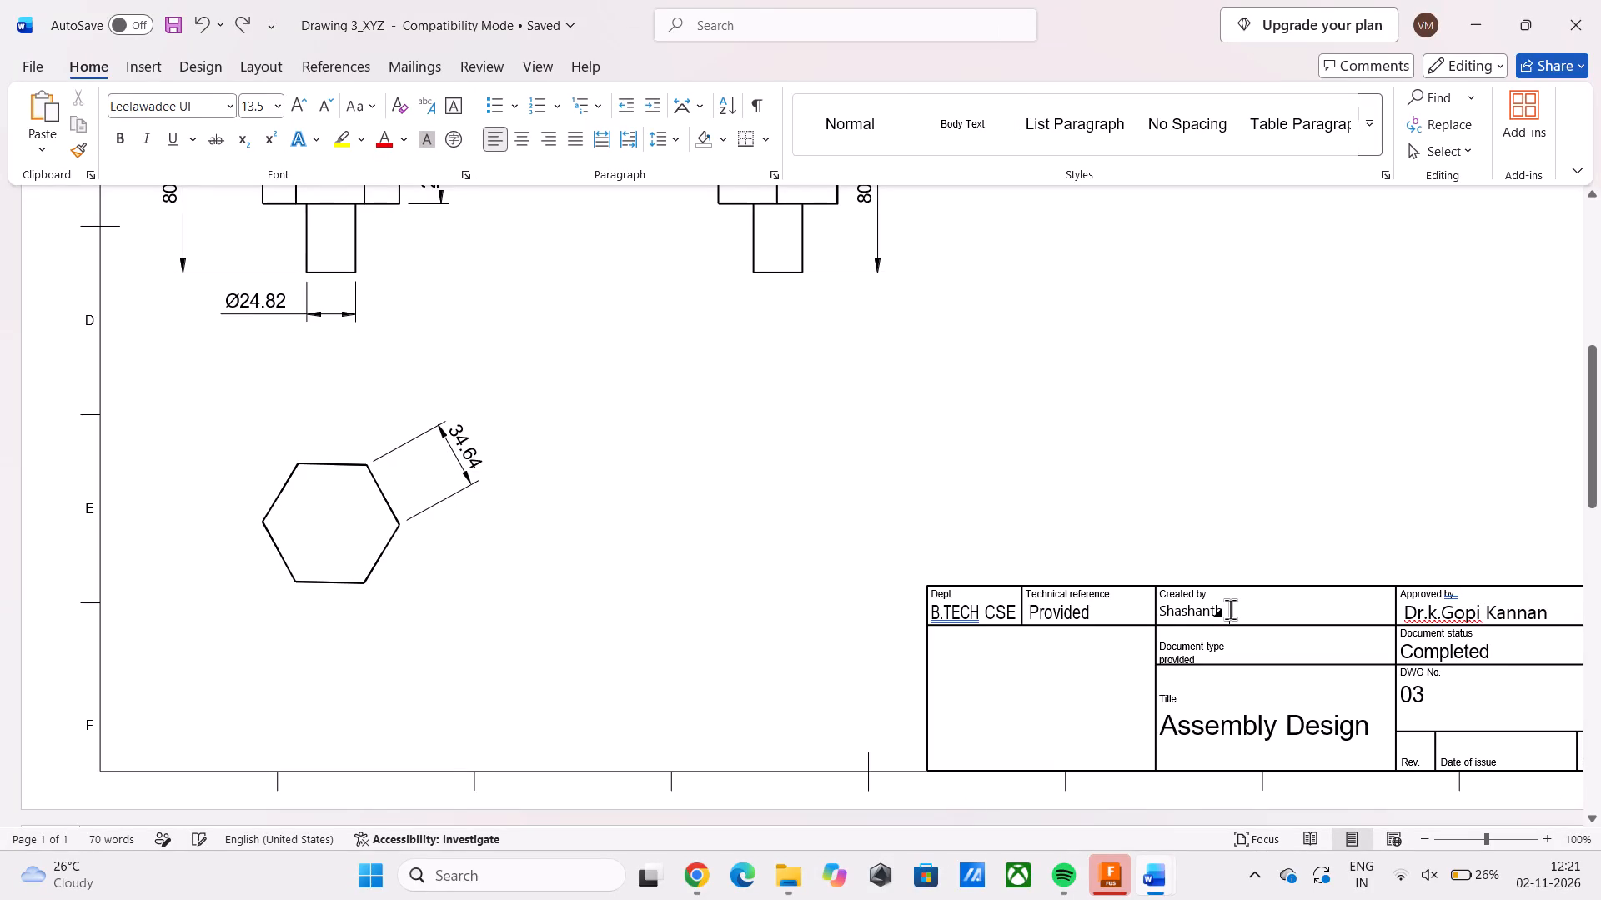
key("ctrl+z")
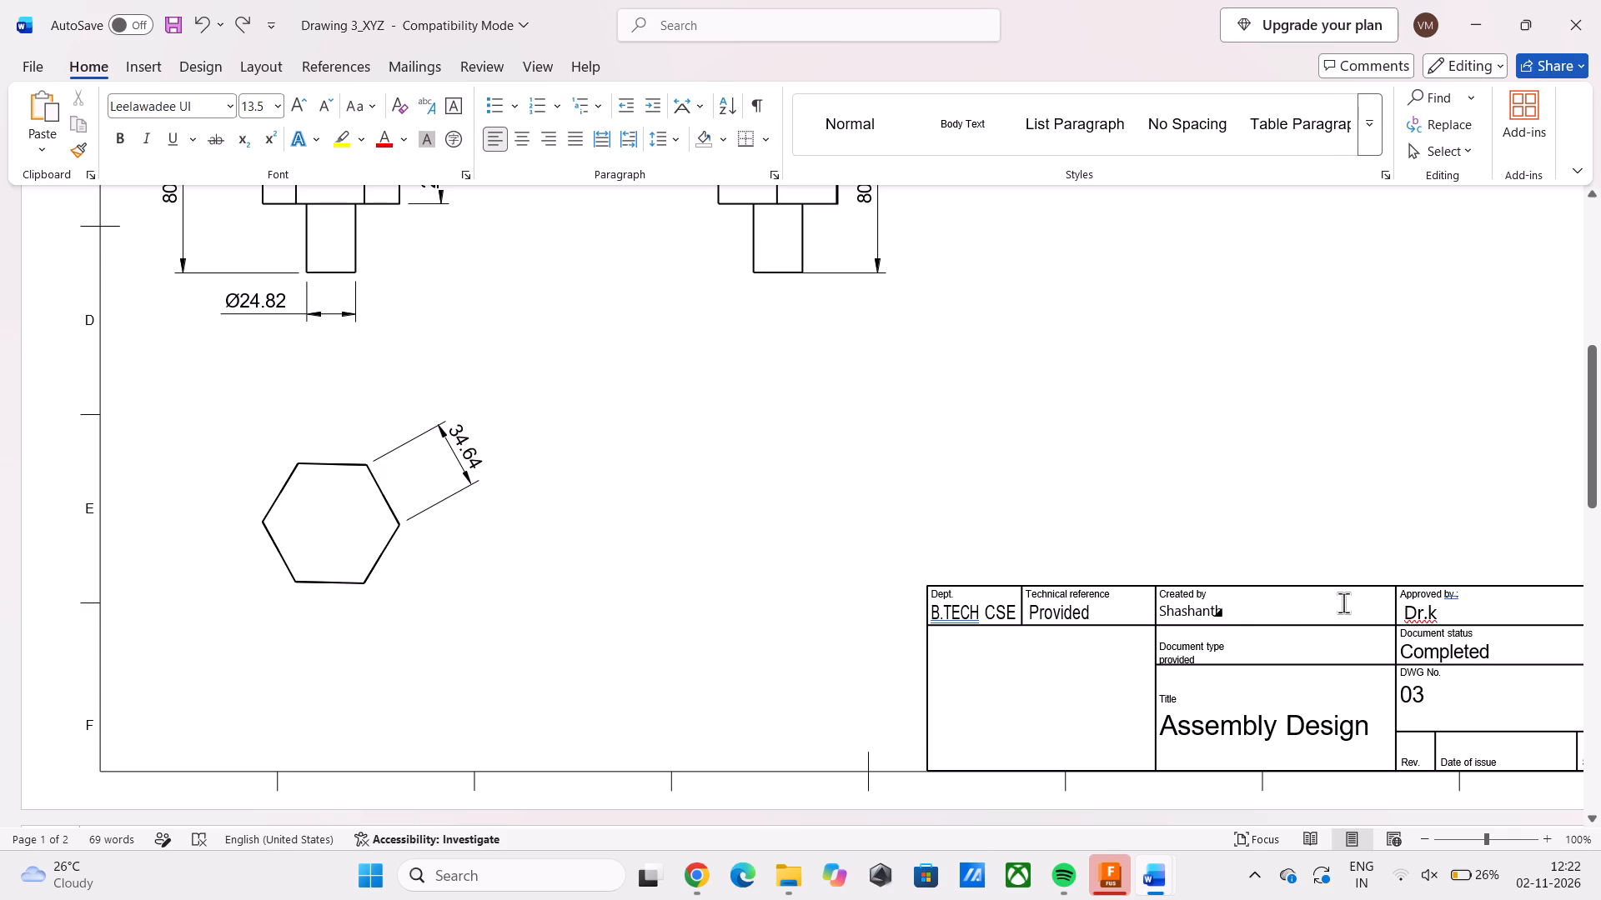
Complete the approver's name after the initials in the Approved by cell and save the document.
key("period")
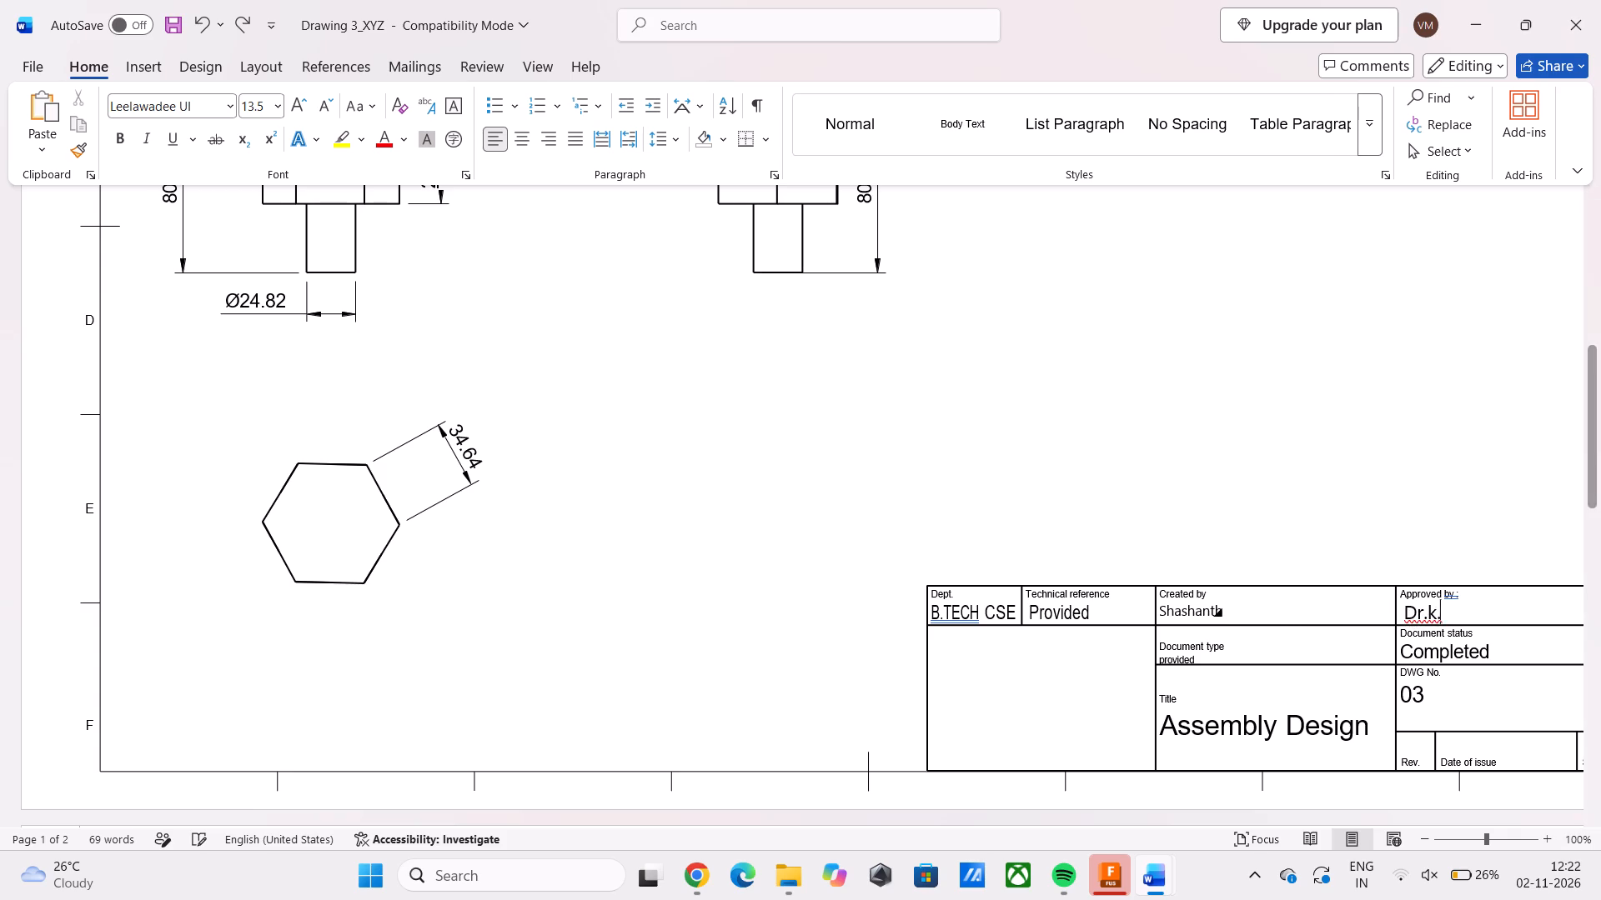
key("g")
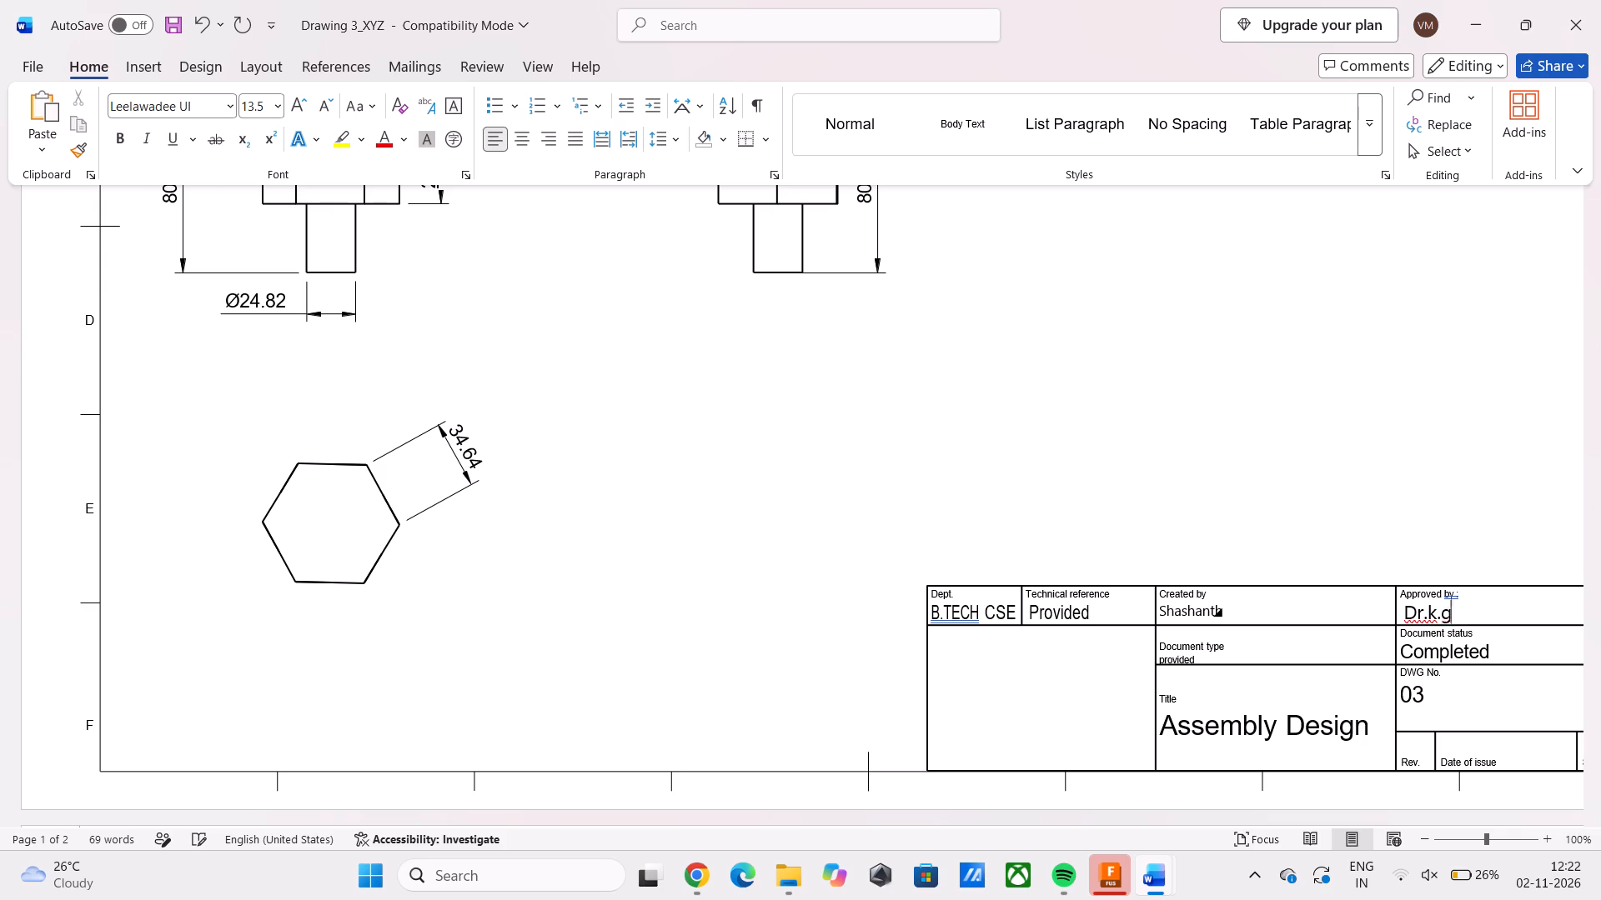
key("BackSpace")
key("ctrl+g")
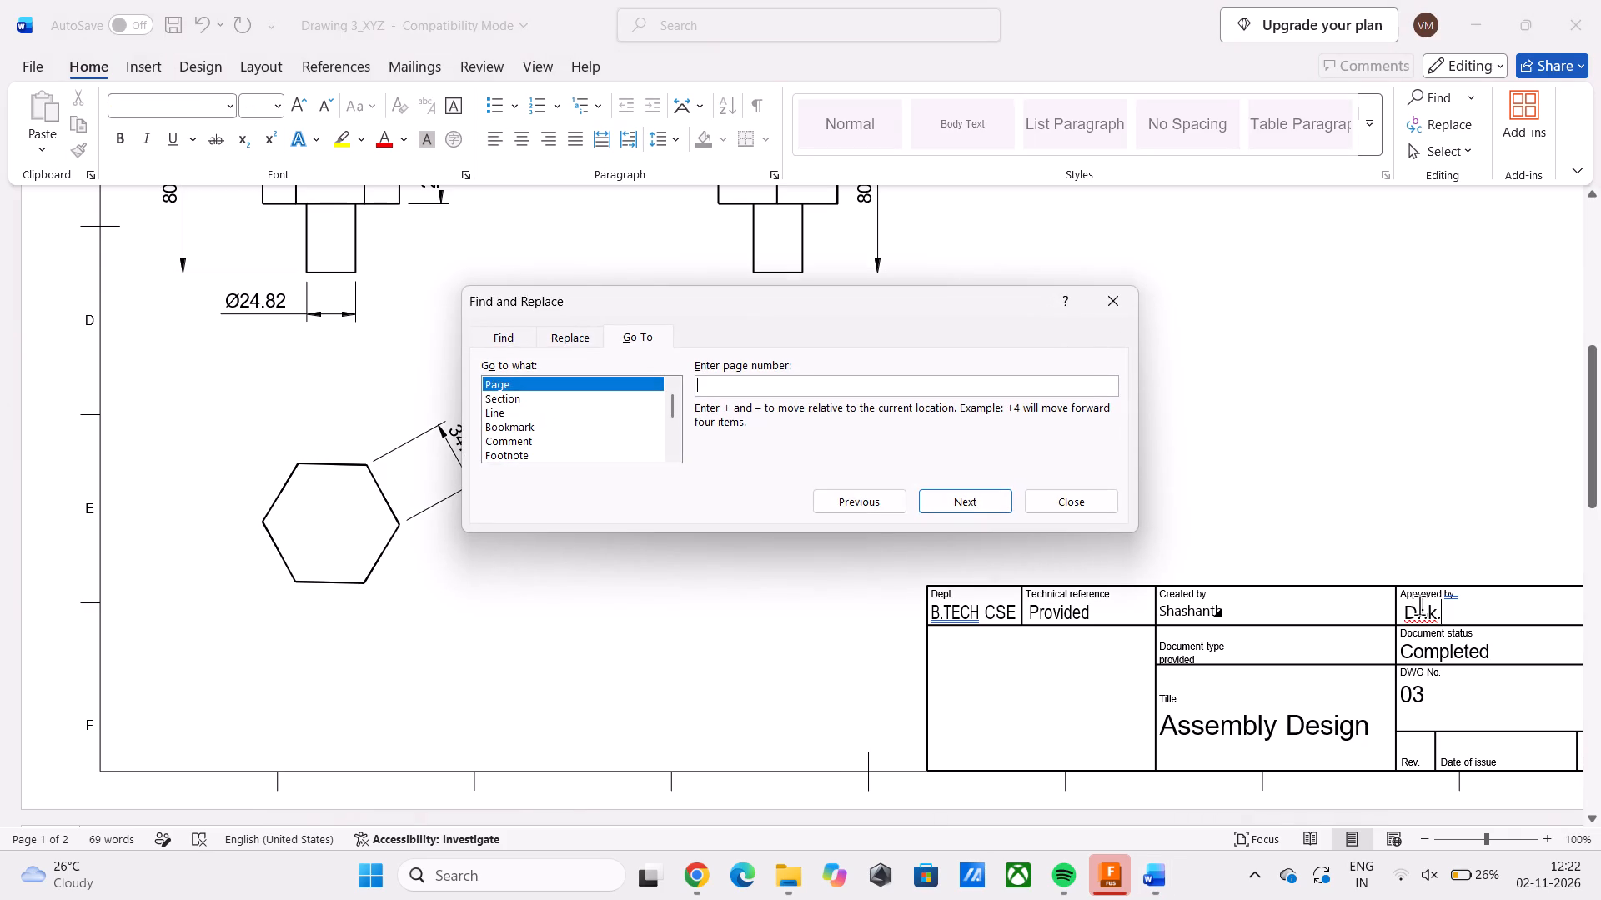
left_click(1109, 299)
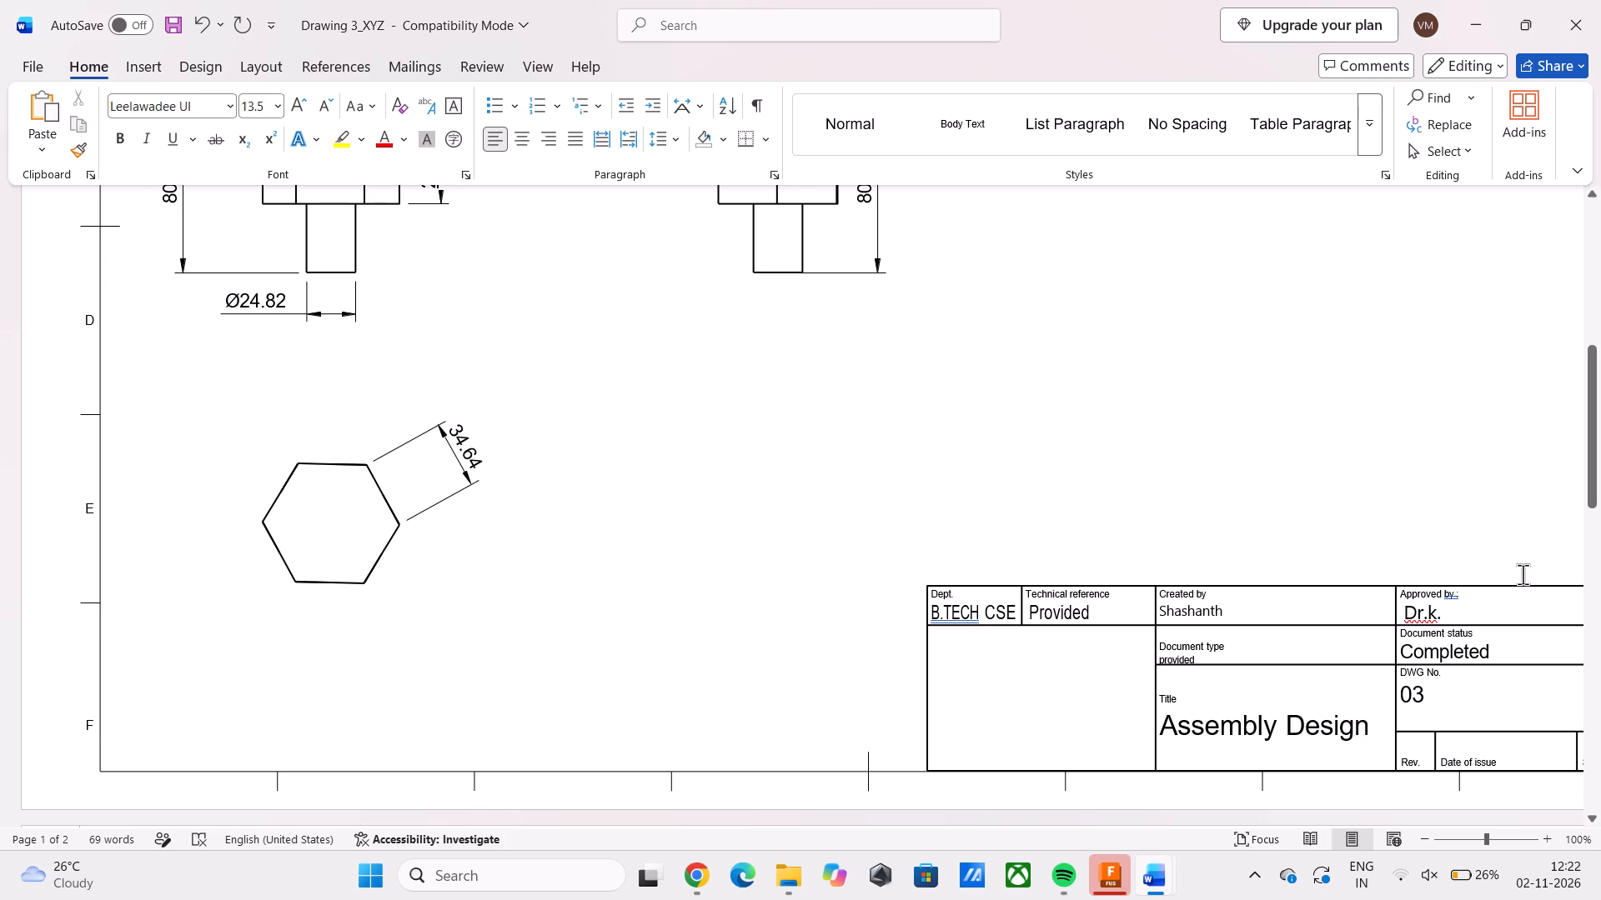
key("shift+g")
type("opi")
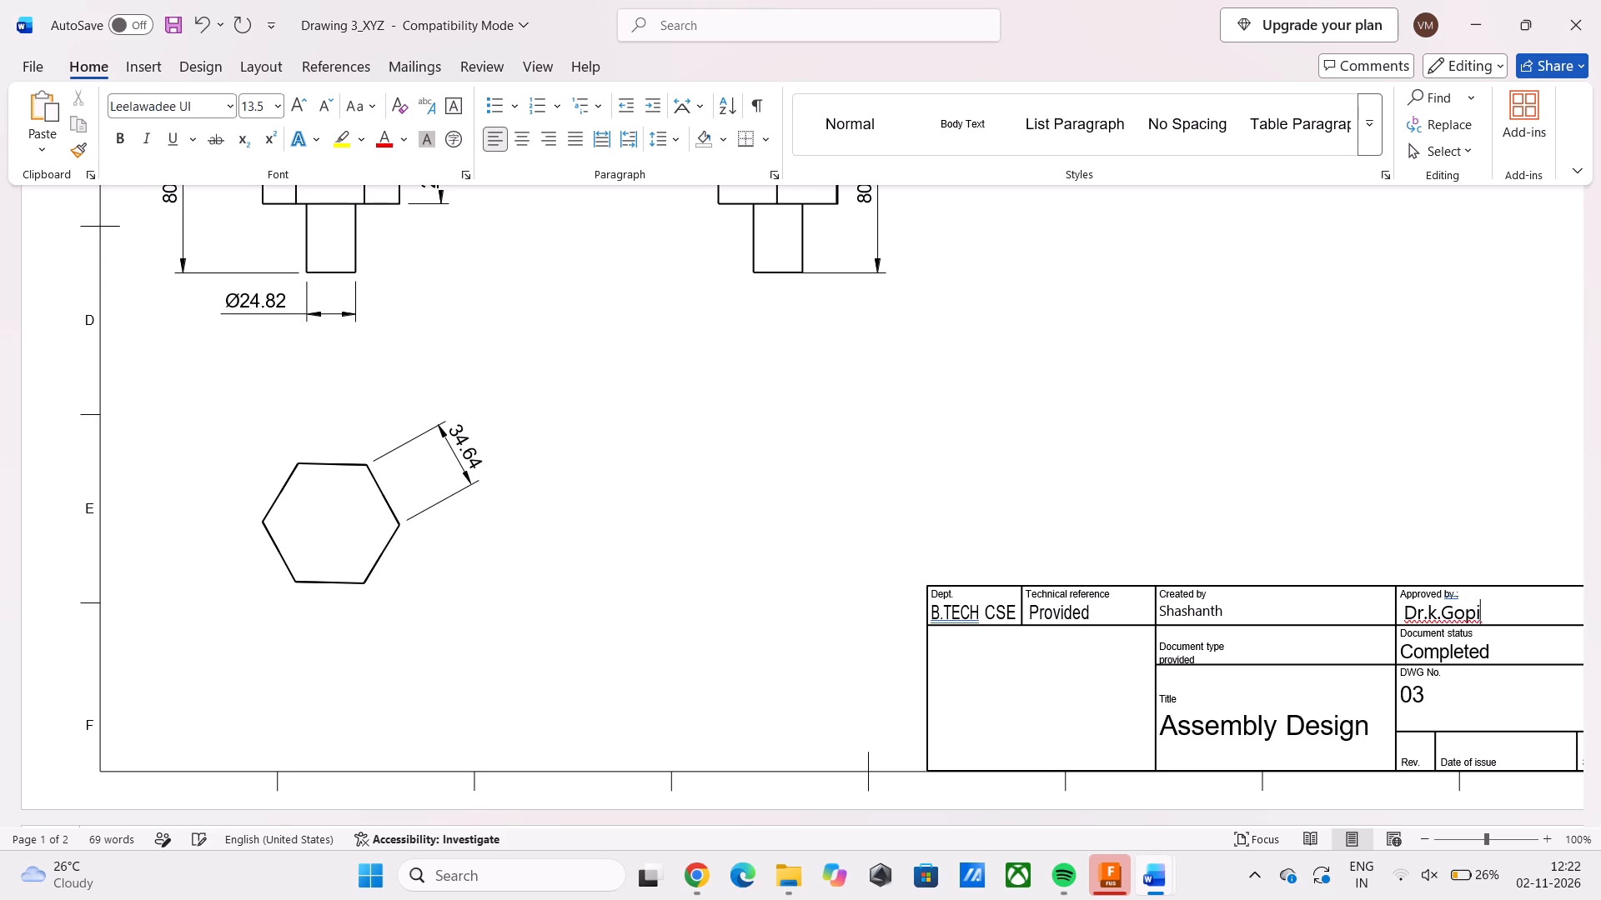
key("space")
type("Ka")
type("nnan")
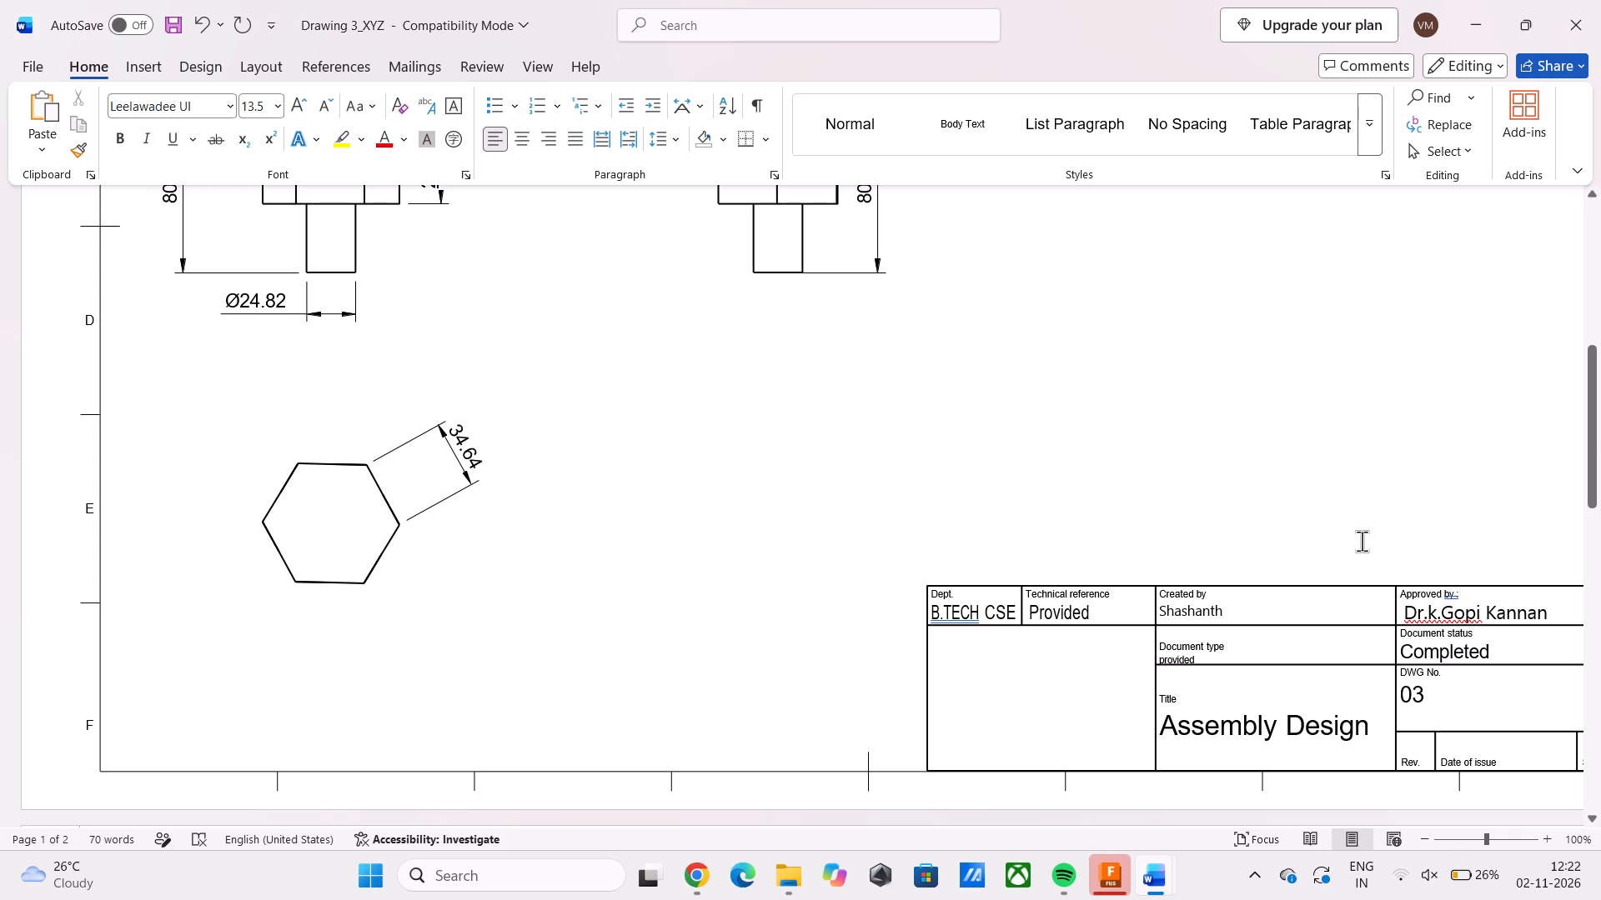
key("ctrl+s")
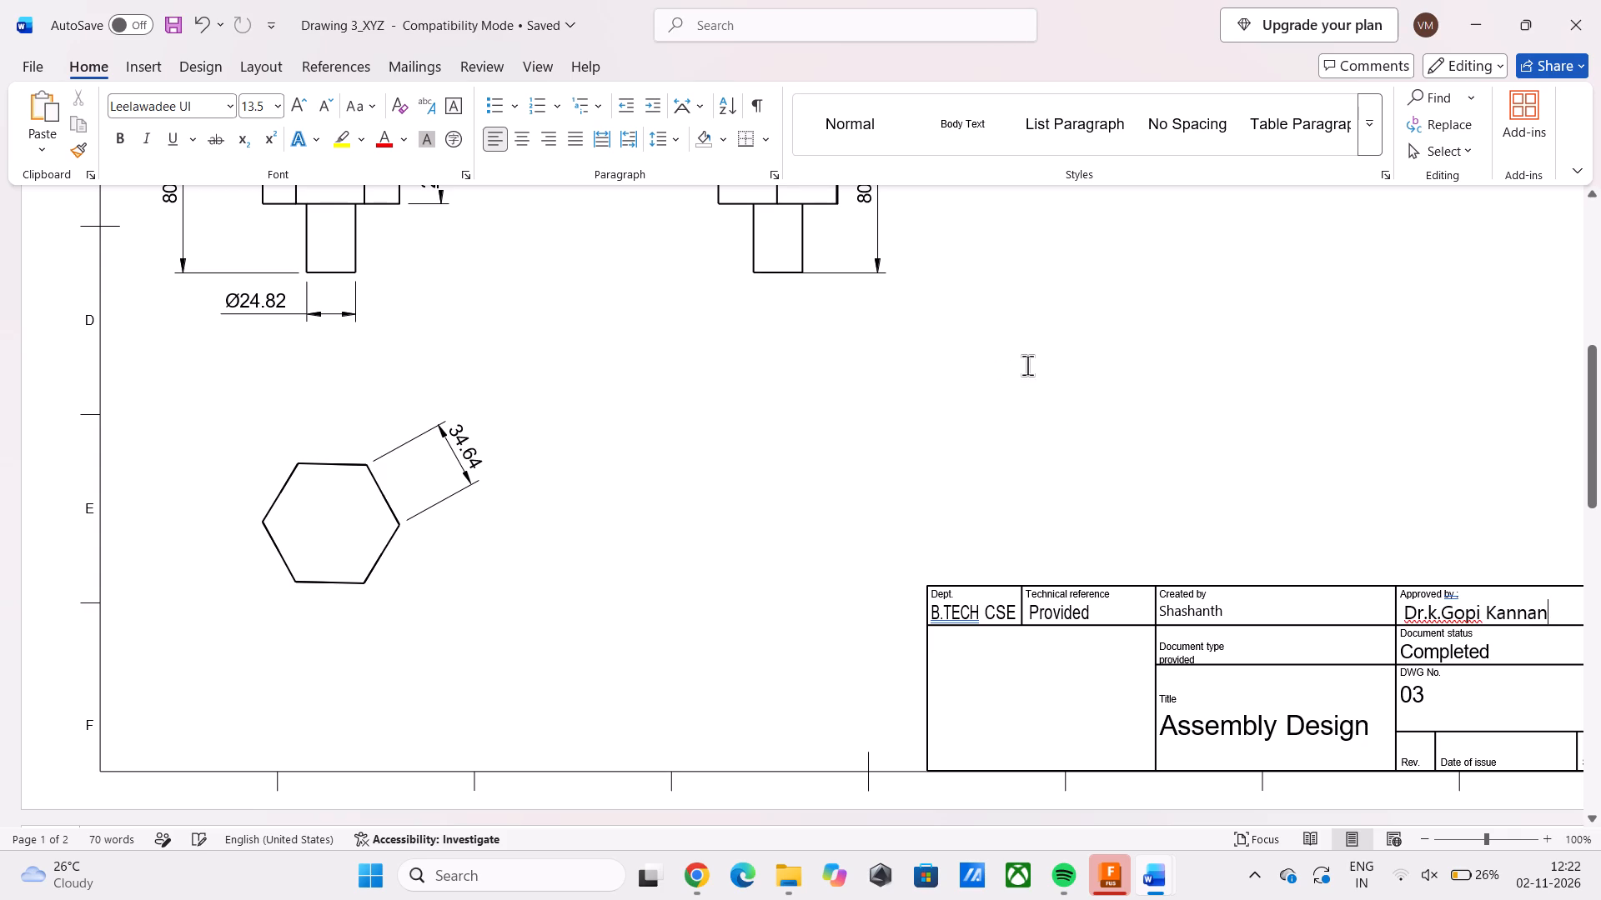
Replace the existing name in the title block's Created by cell with the new creator's name.
left_click(1204, 607)
key("BackSpace")
key("BackSpace")
key("BackSpace")
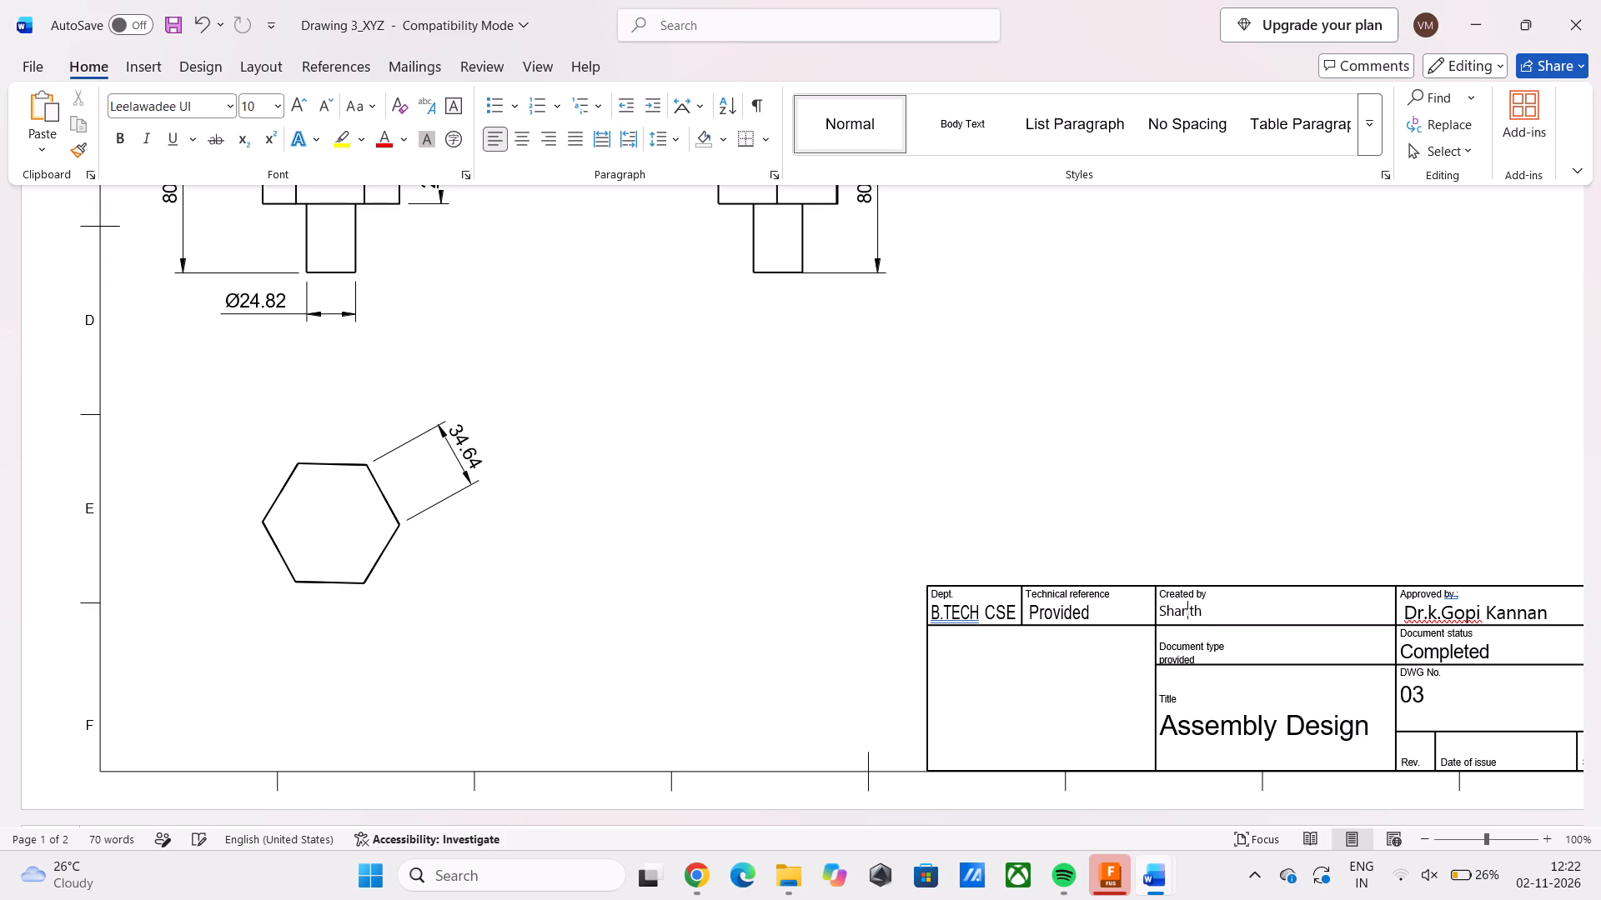
key("BackSpace")
key("BackSpace")
key("BackSpace")
key("Right")
key("Right")
key("Right")
key("BackSpace")
key("BackSpace")
key("BackSpace")
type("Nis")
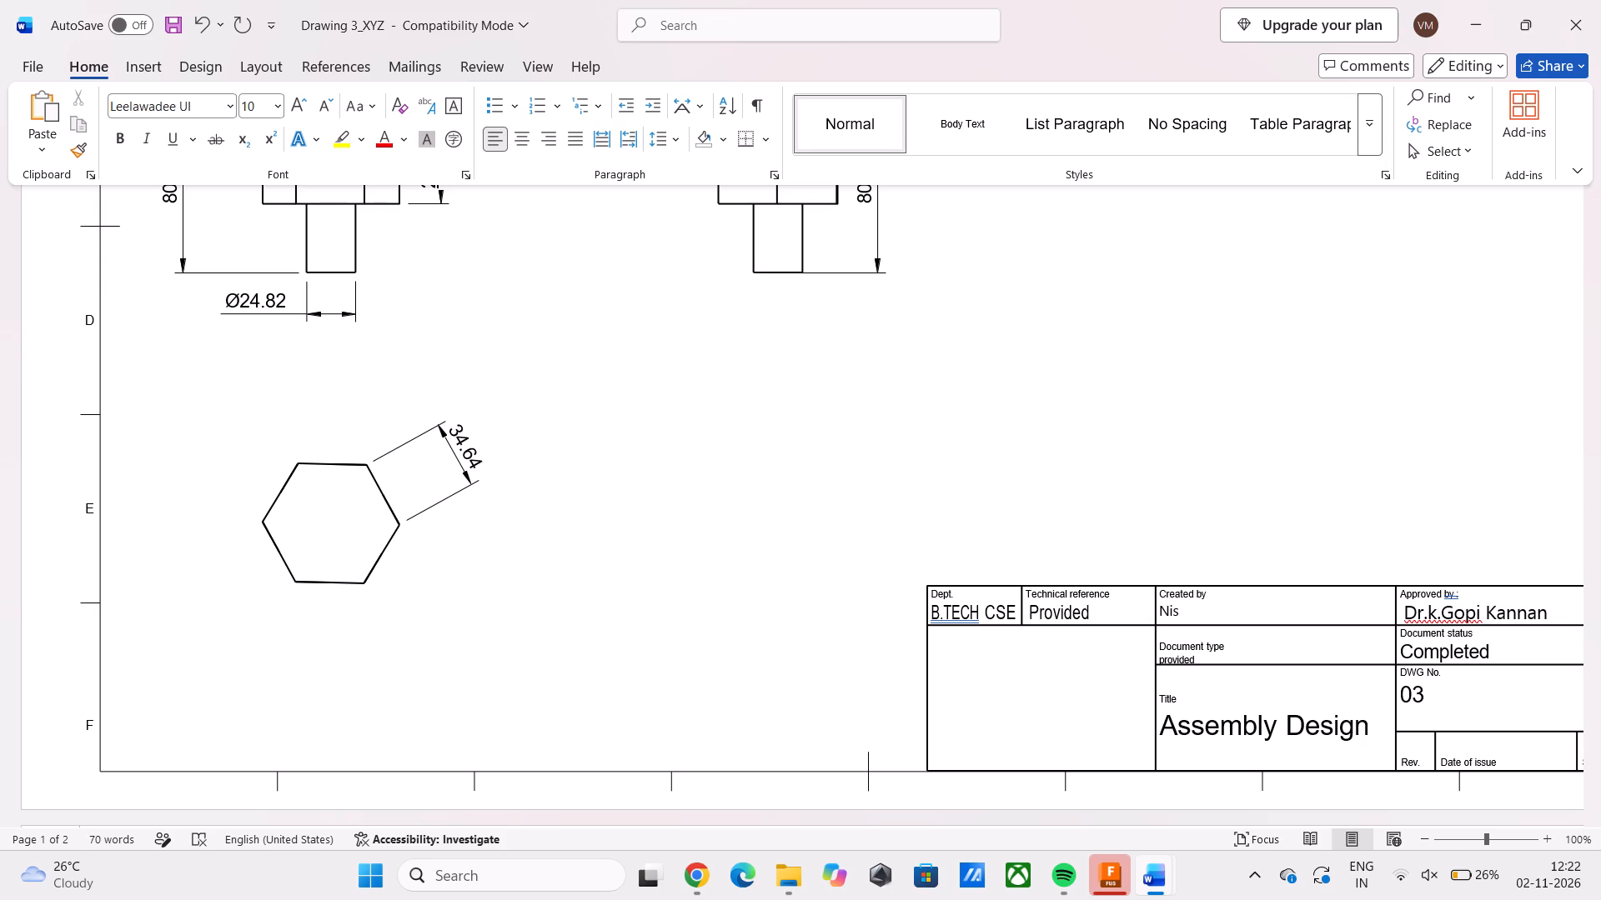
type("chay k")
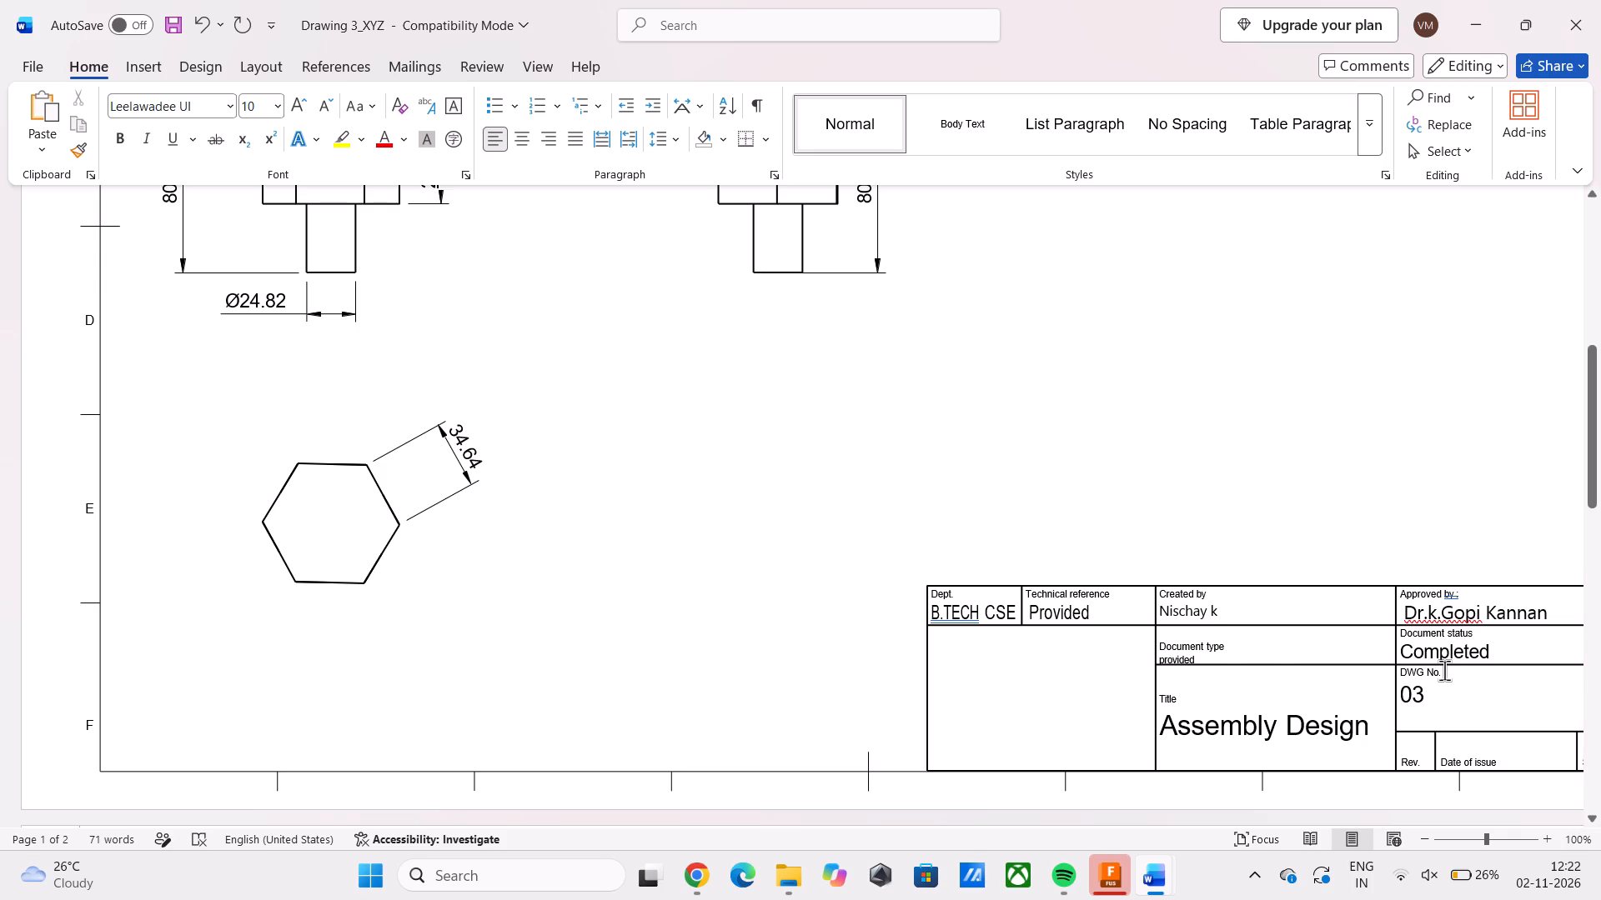
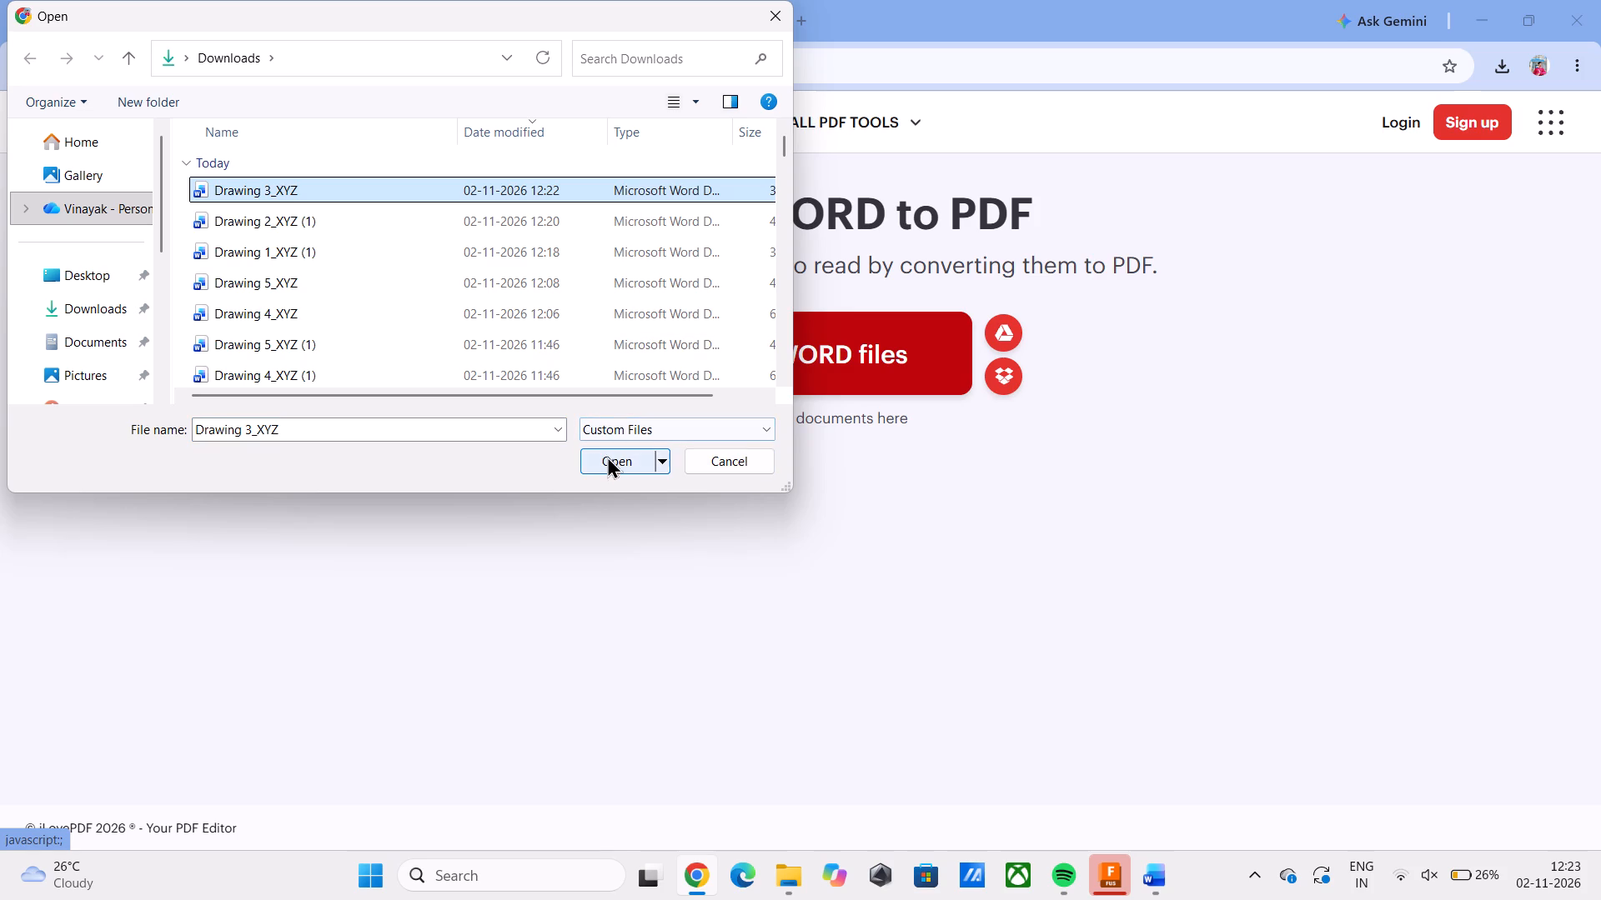
Load the Word file Drawing 3_XYZ into the Word to PDF converter and convert it to PDF.
left_click(609, 458)
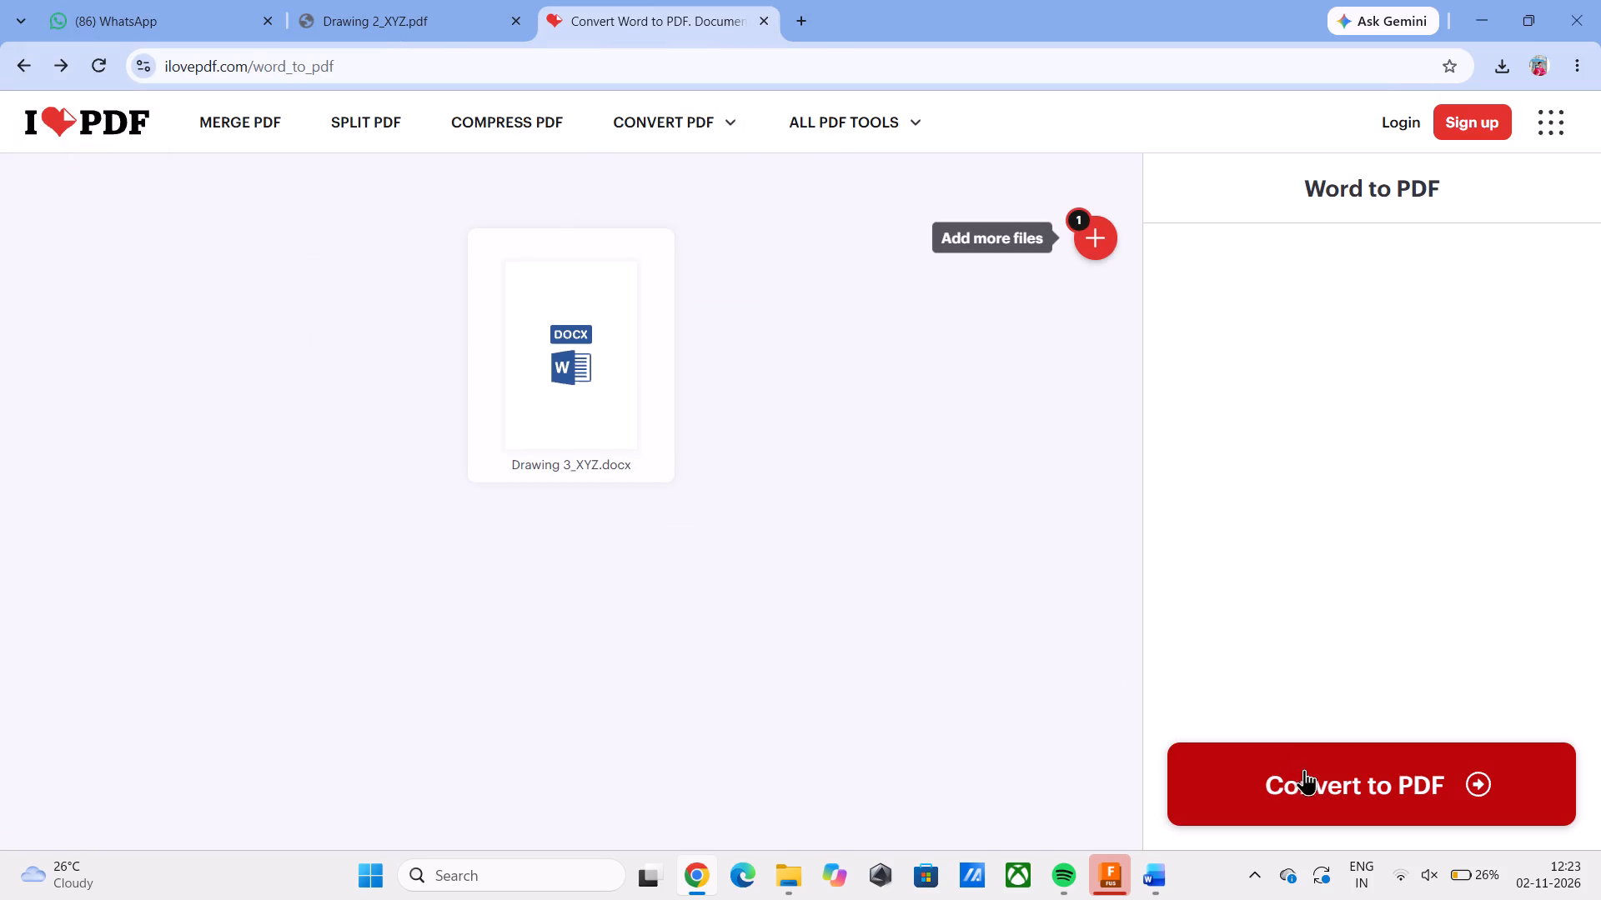
left_click(1309, 773)
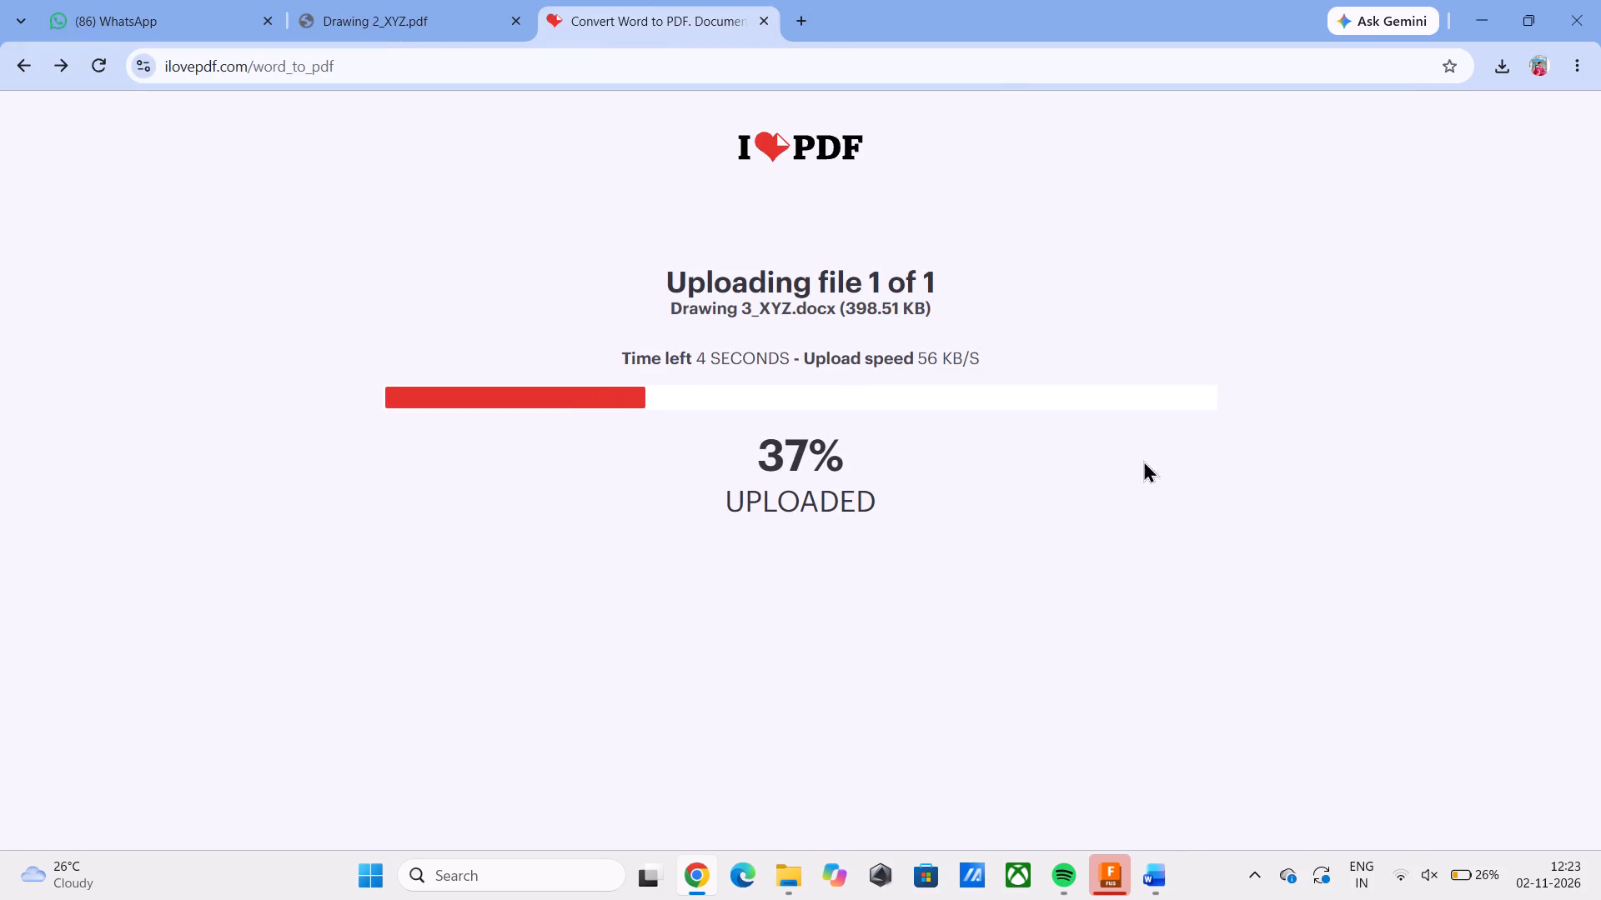
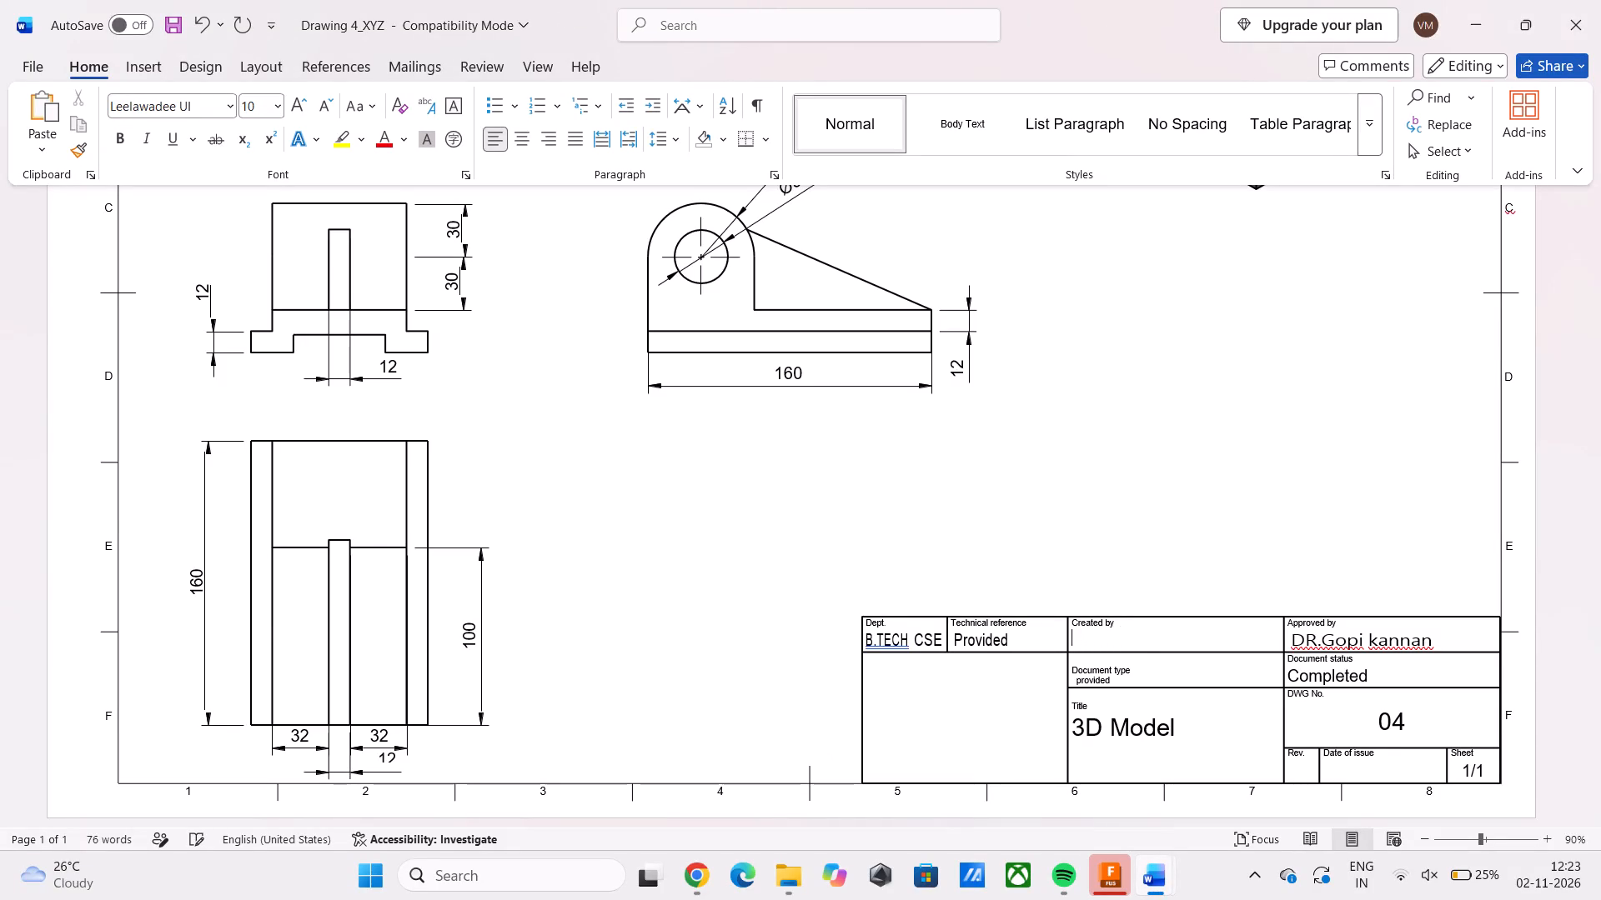
Enter the creator's name under the Created by label in the title block of Drawing 4_XYZ.
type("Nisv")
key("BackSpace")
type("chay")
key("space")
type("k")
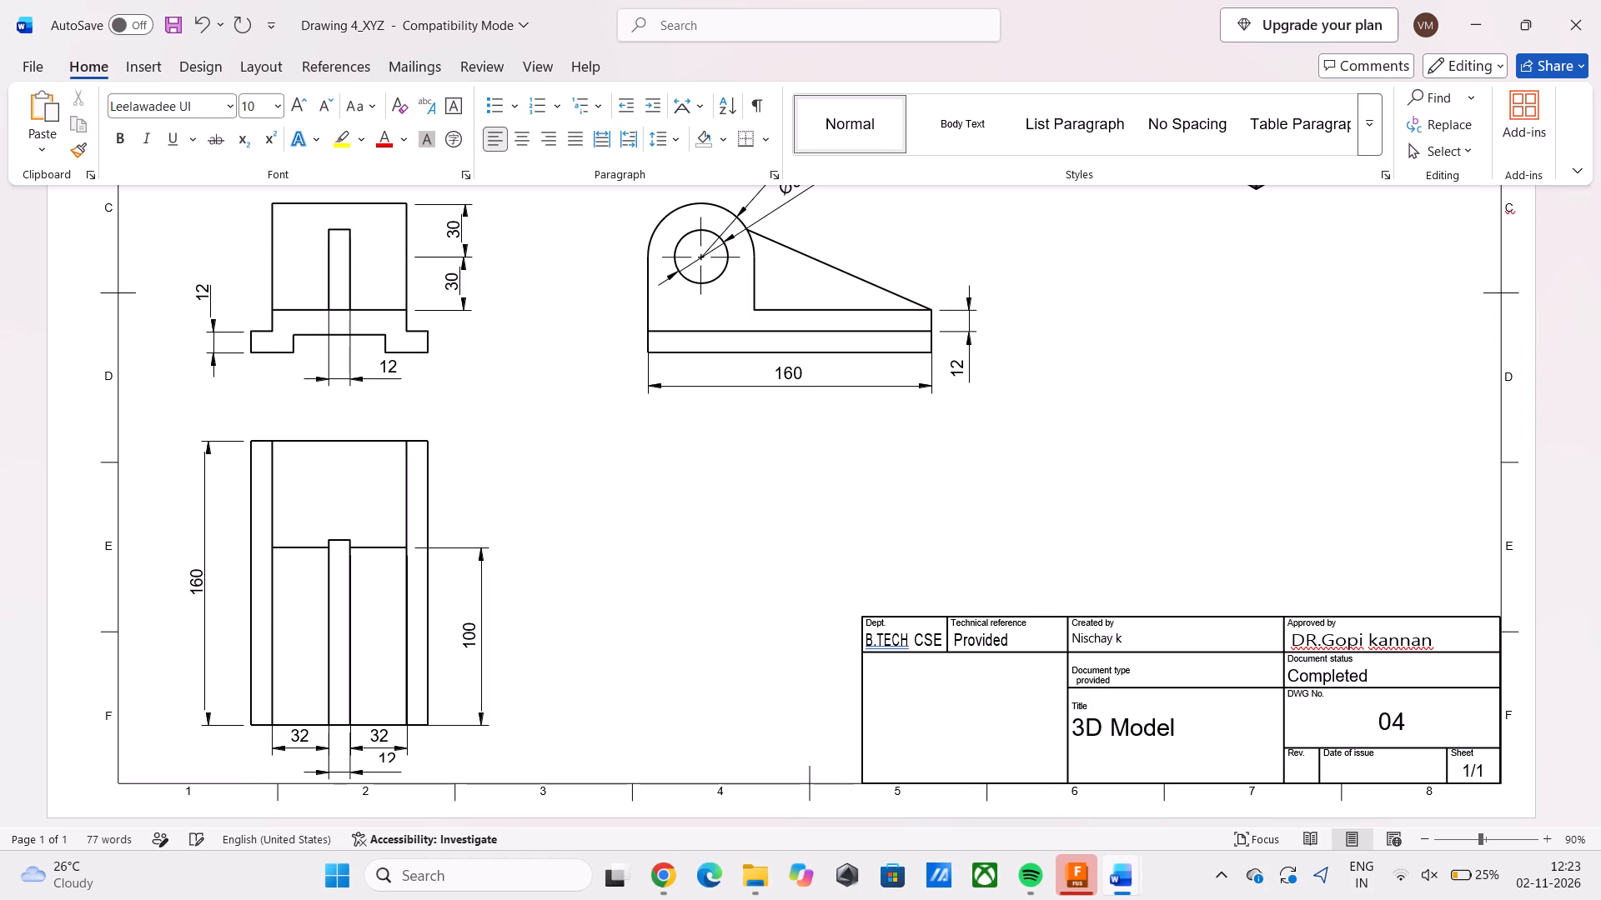
scroll(1181, 568, "down", 1)
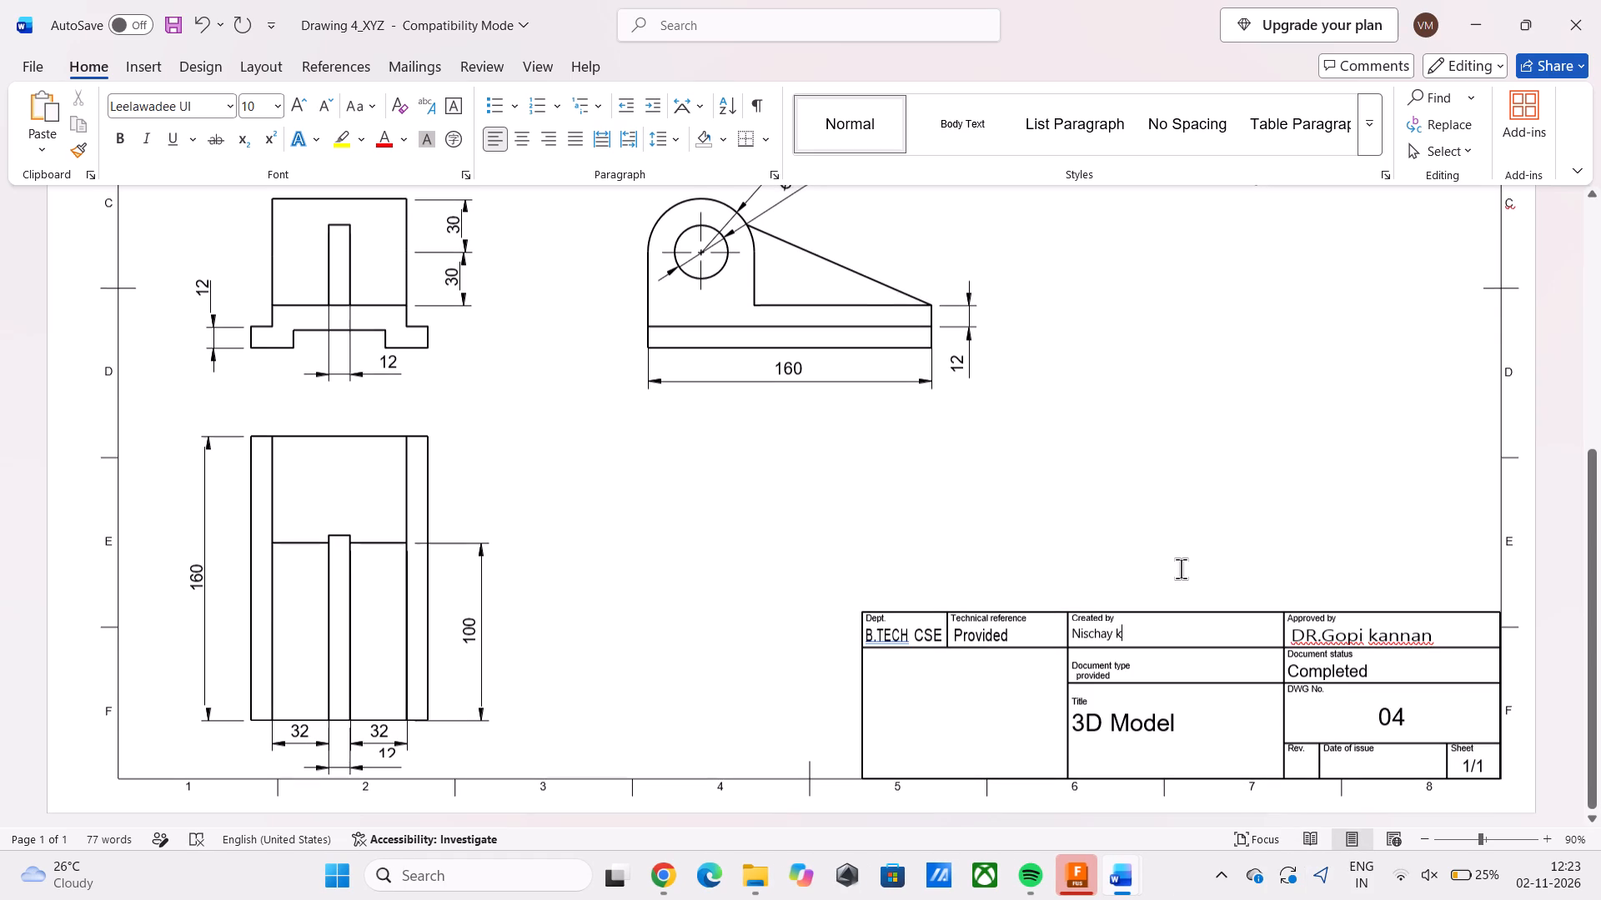
scroll(1181, 568, "down", 1)
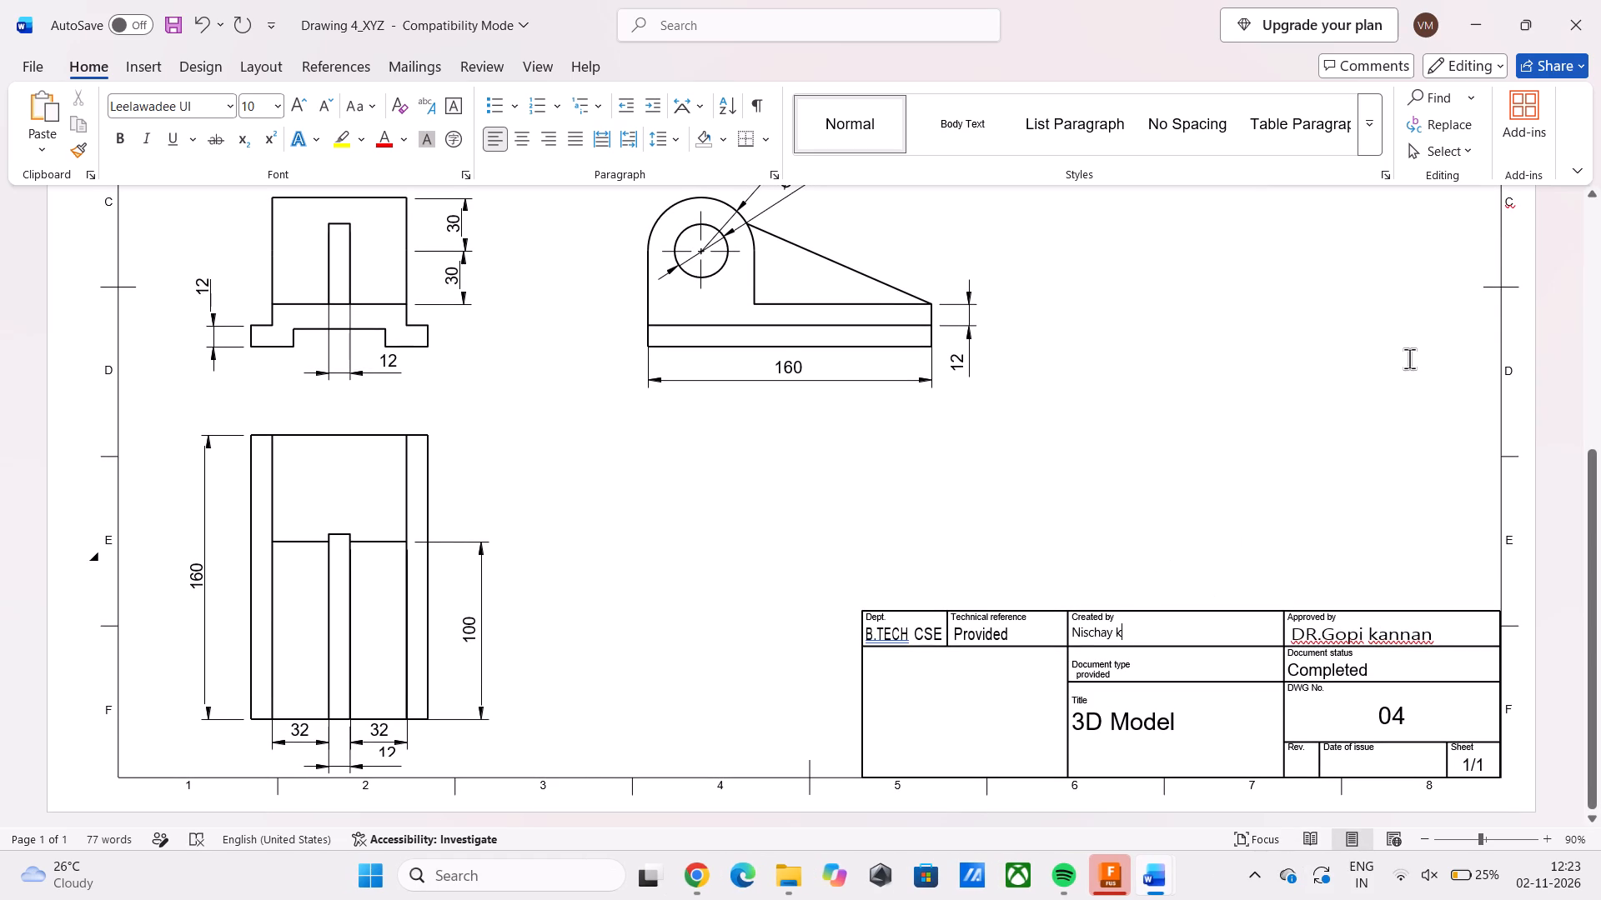
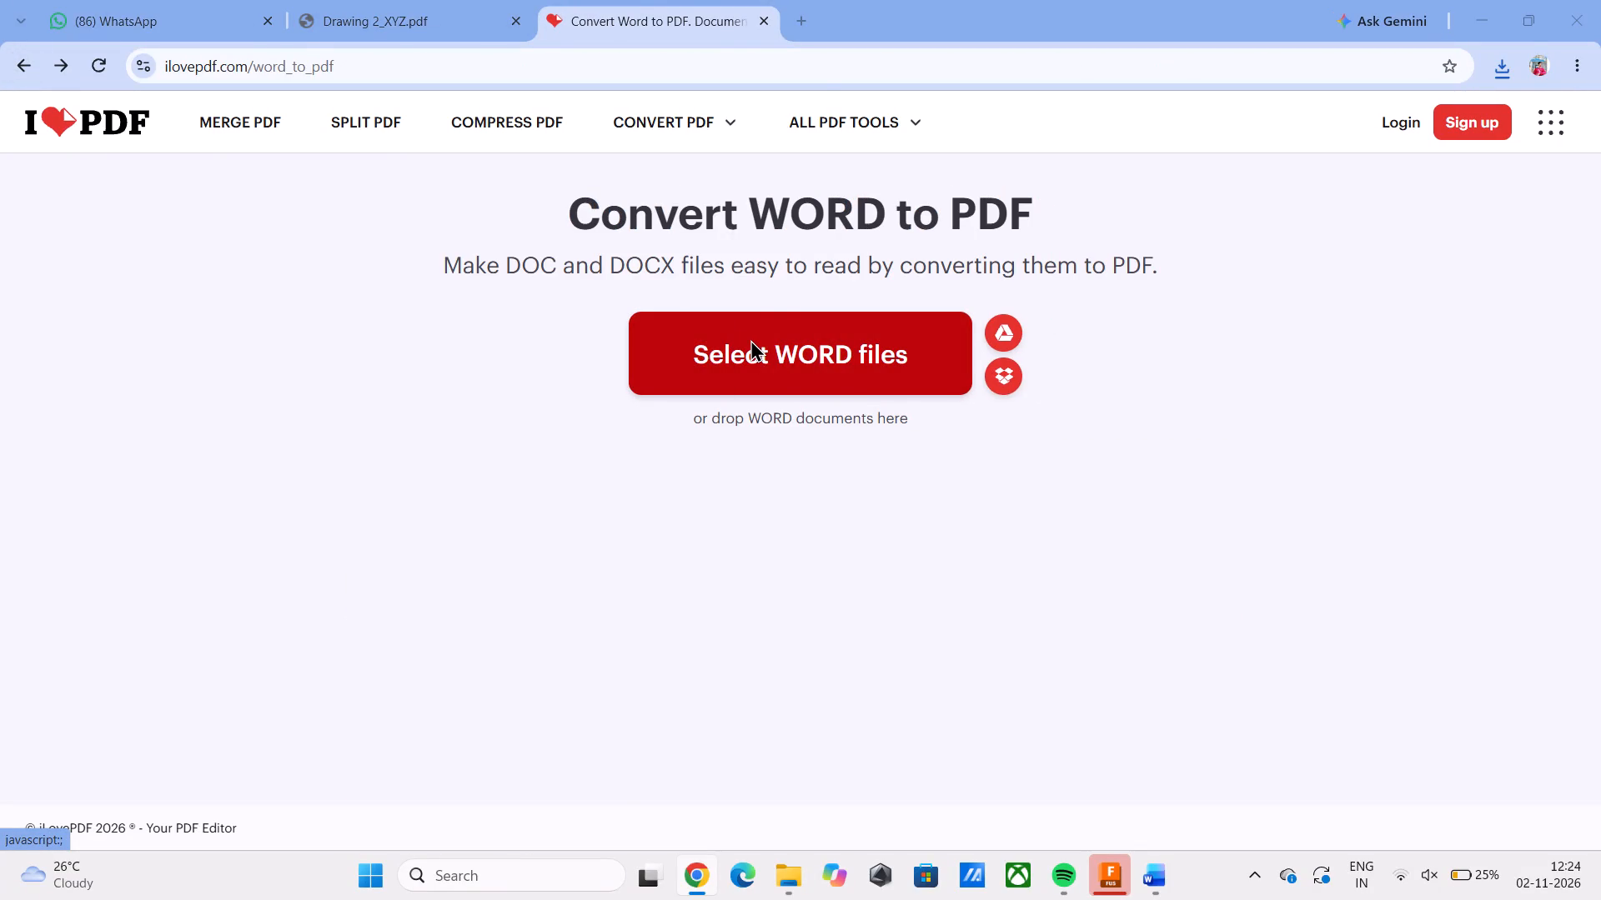
Load the Word file Drawing 4_XYZ from Downloads into the Word to PDF converter and convert it to PDF.
left_click(333, 188)
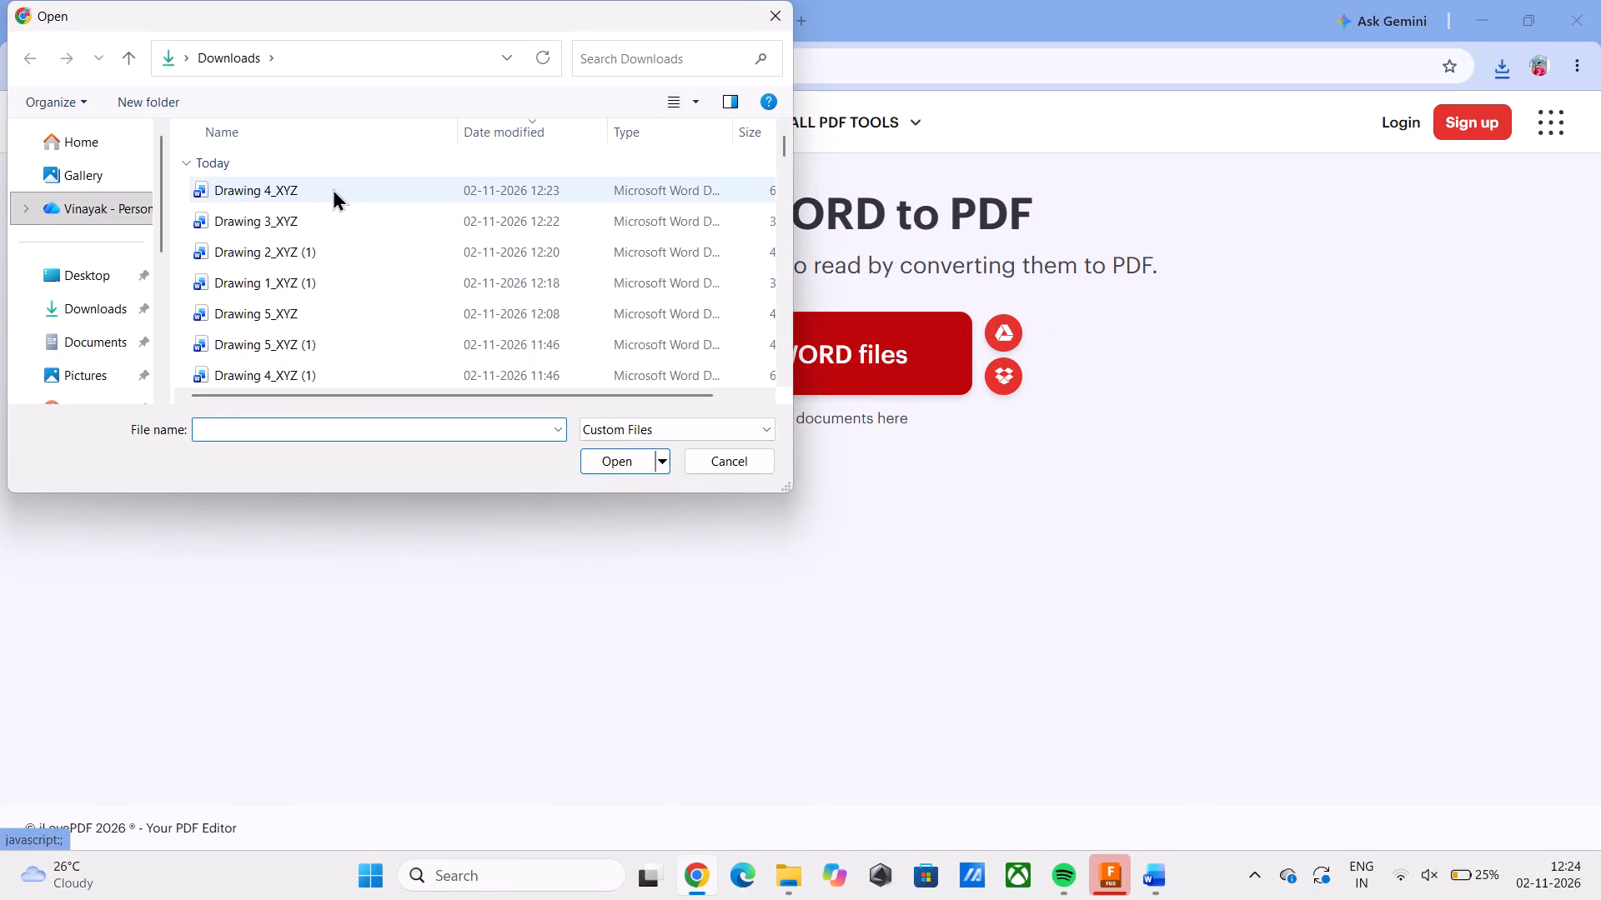
left_click(615, 460)
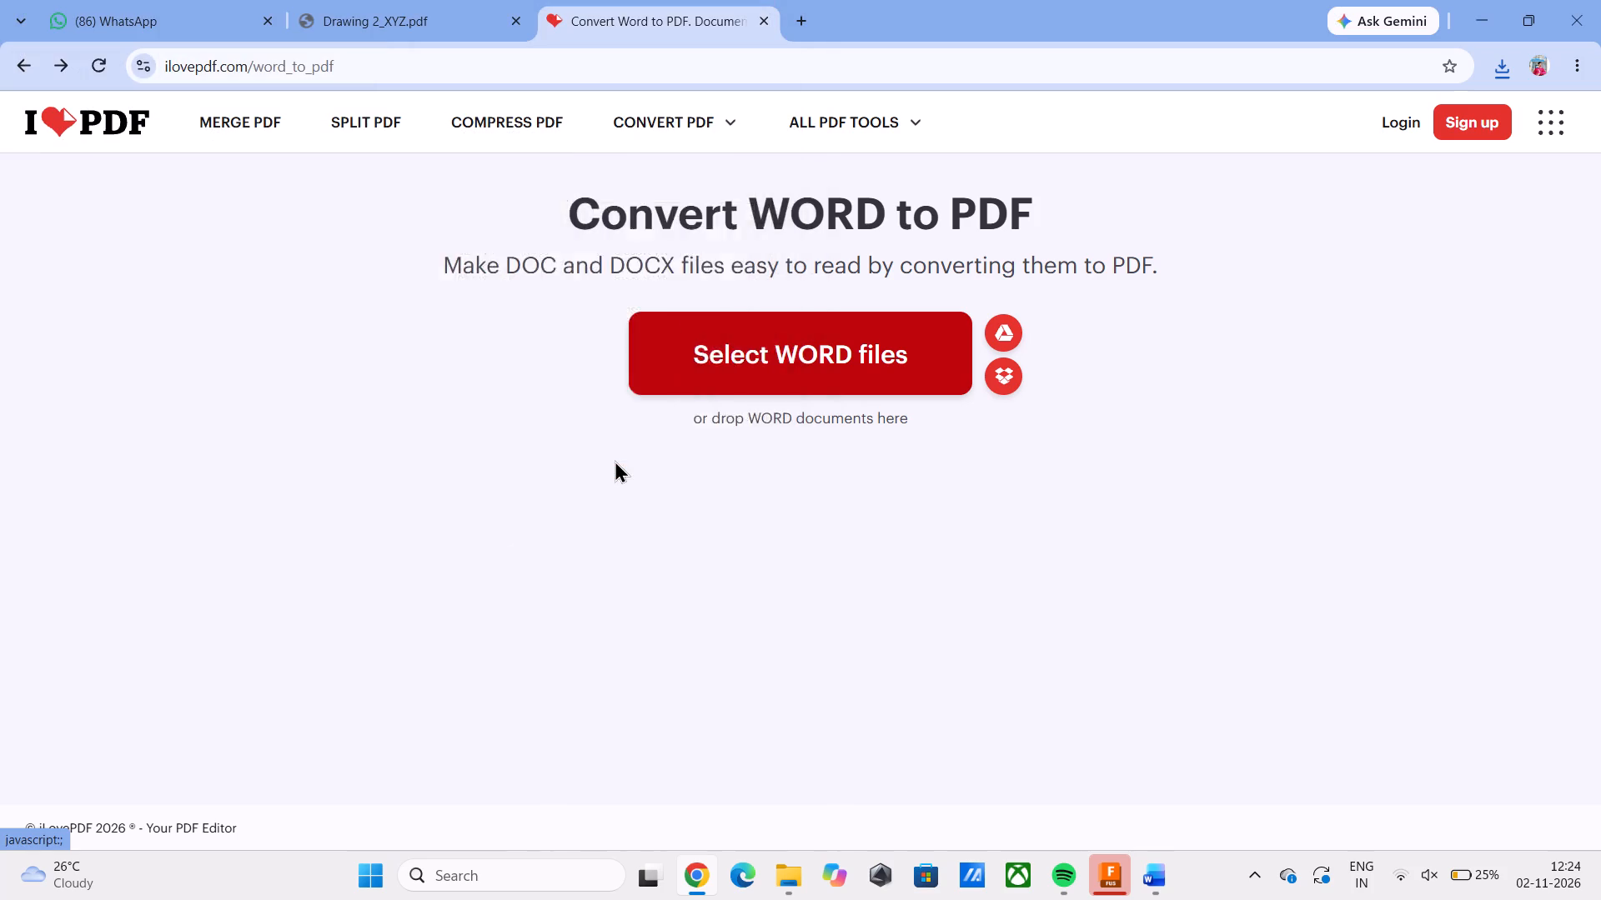
left_click(1343, 770)
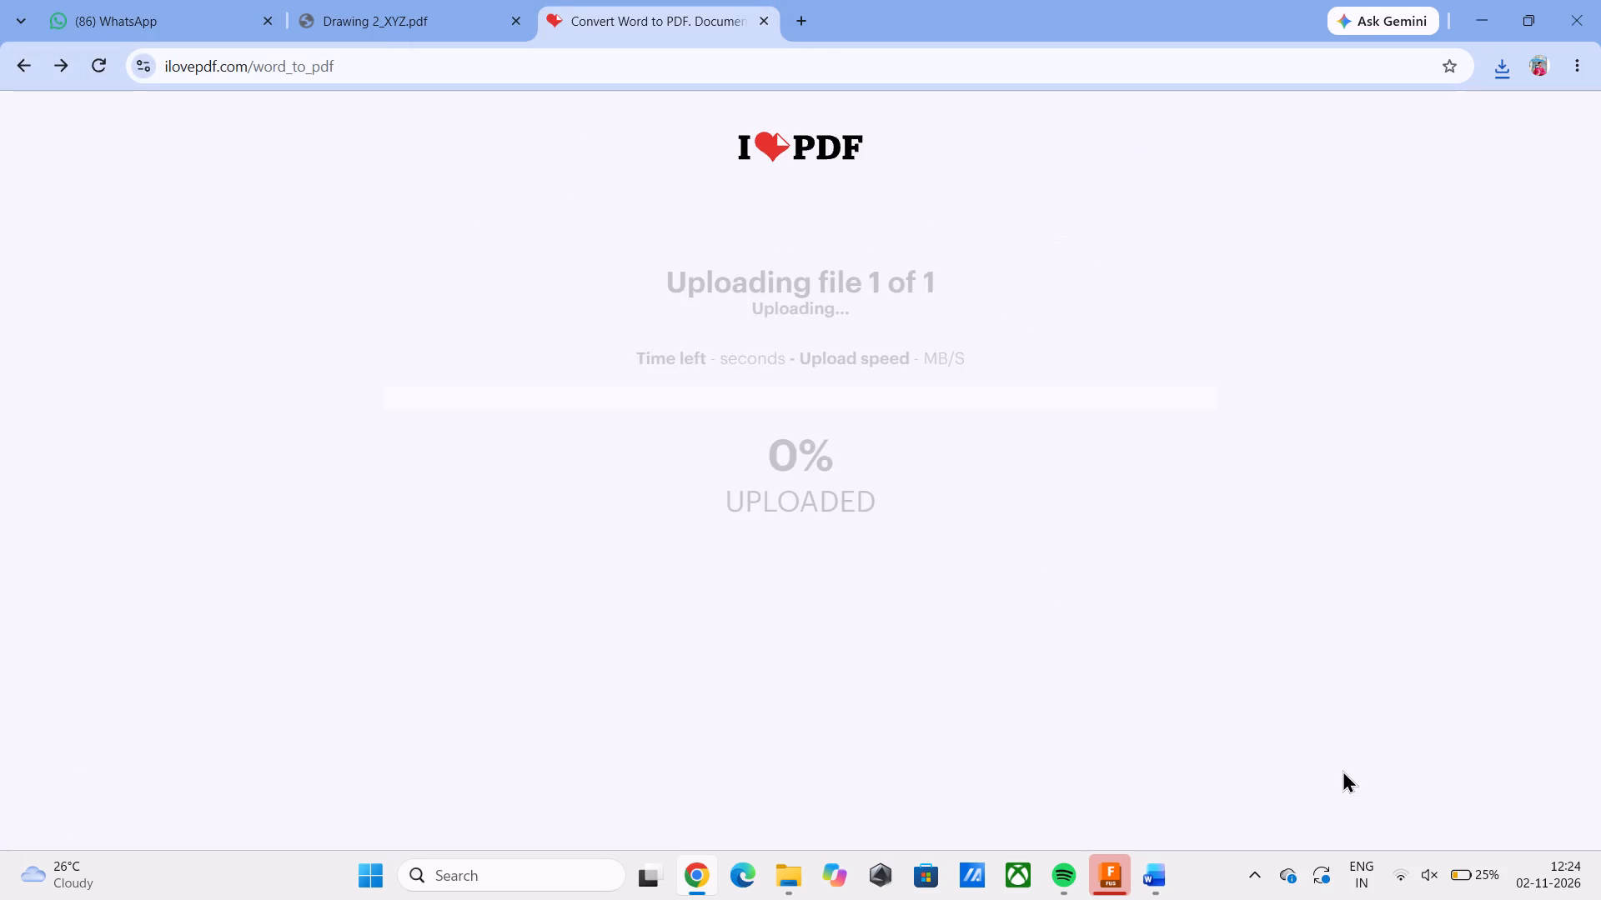
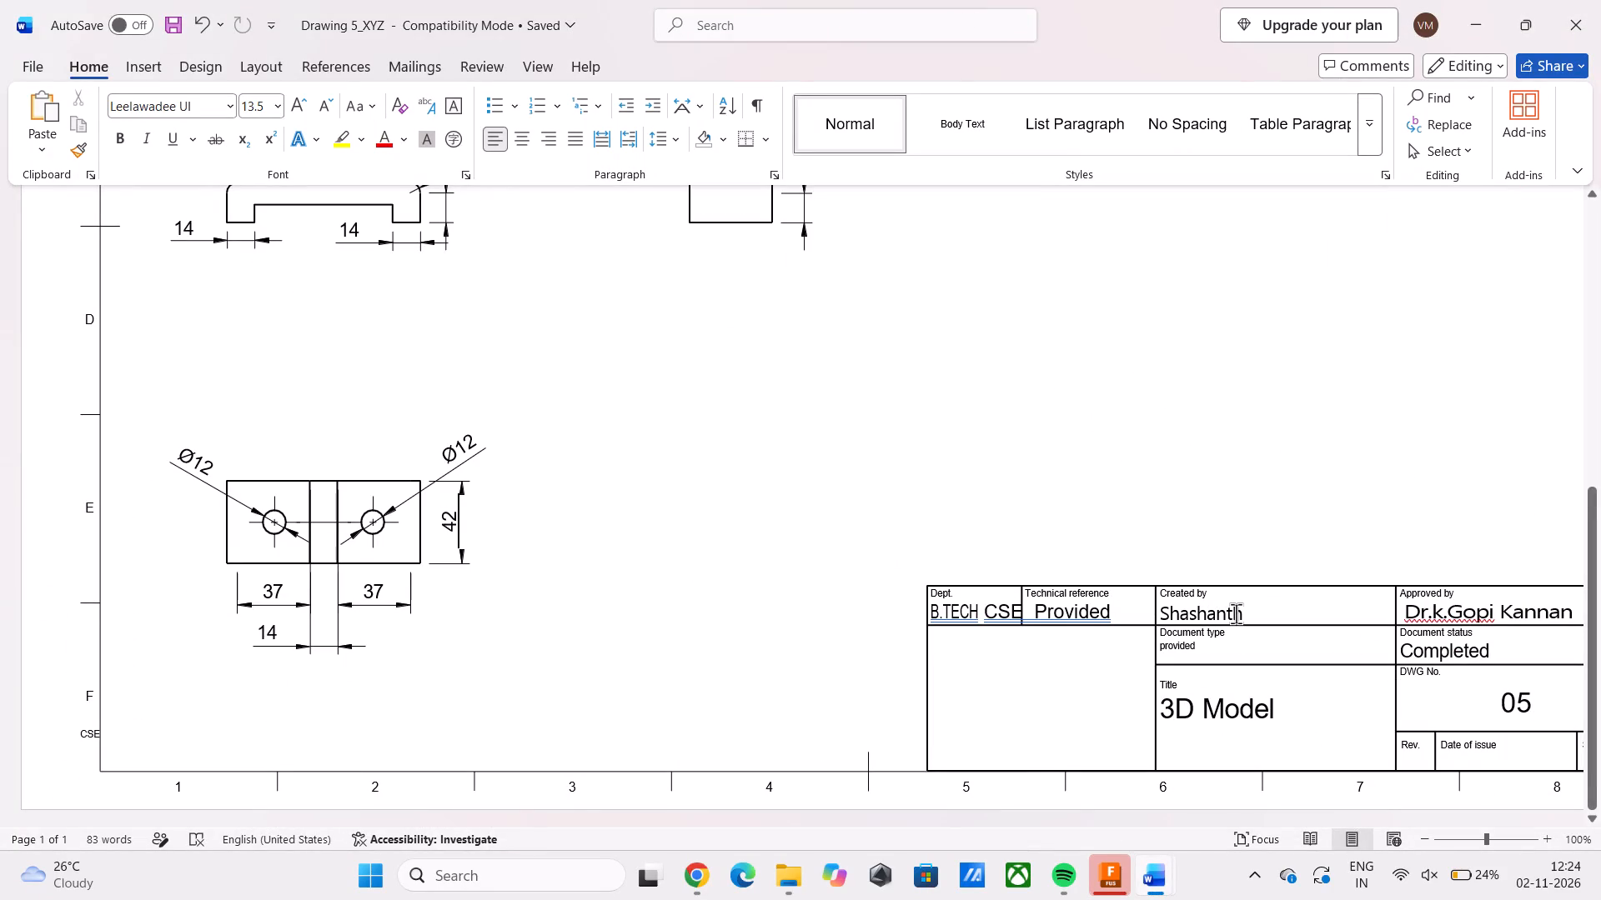
Replace the name in the Created by cell of the Drawing 5_XYZ title block with the correct creator's name.
key("BackSpace")
key("BackSpace")
key("BackSpace")
key("BackSpace")
key("BackSpace")
key("BackSpace")
key("BackSpace")
key("BackSpace")
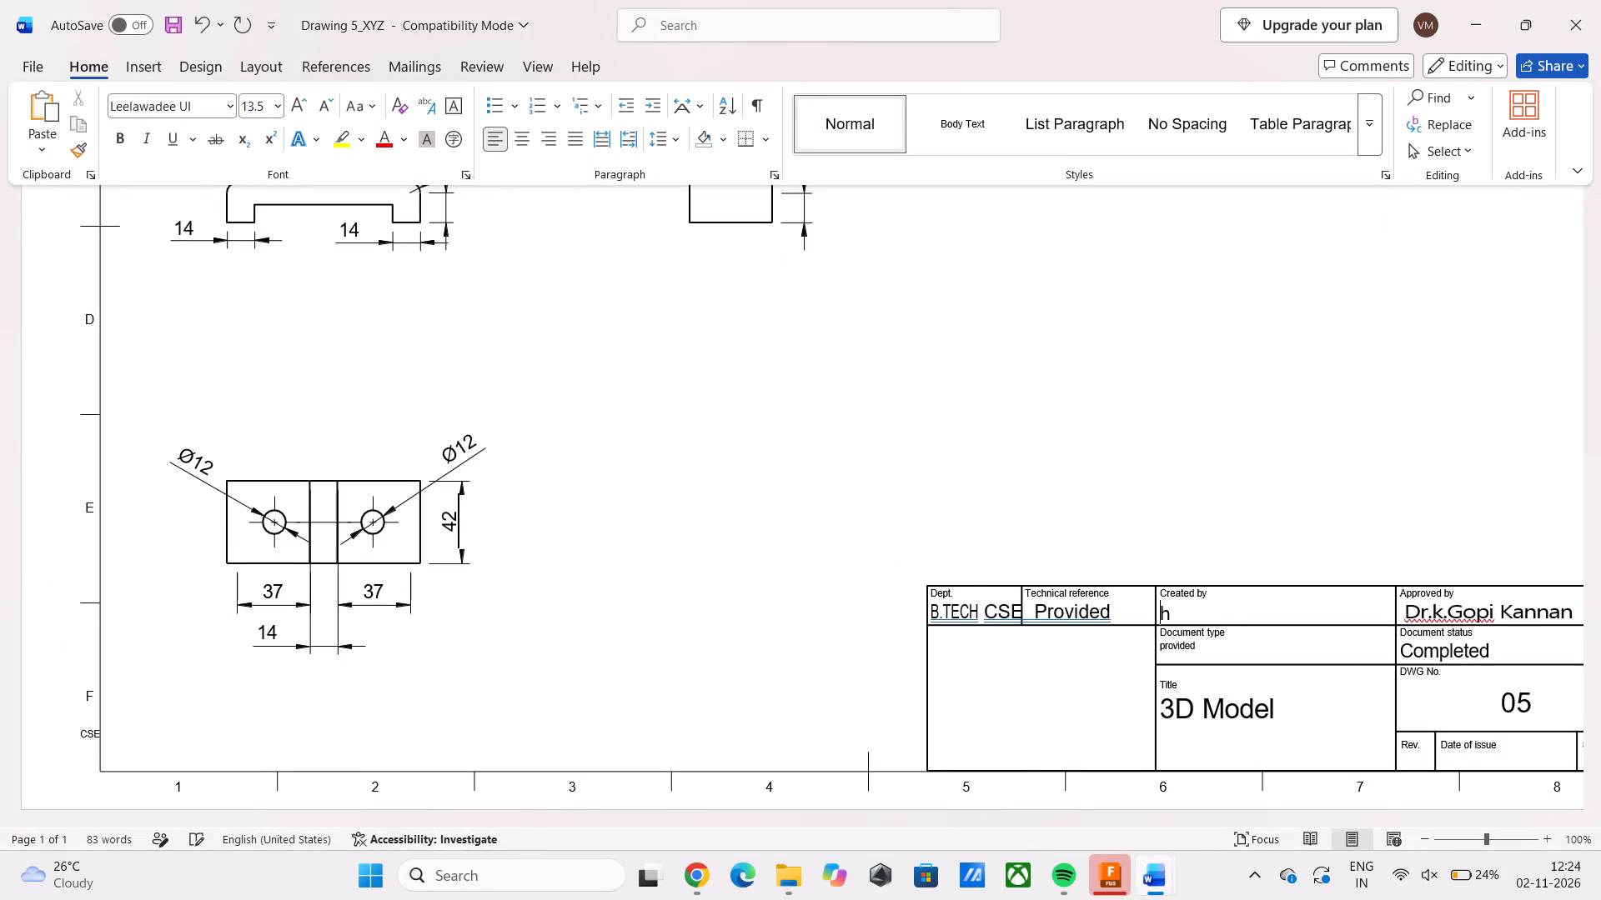
key("Right")
key("BackSpace")
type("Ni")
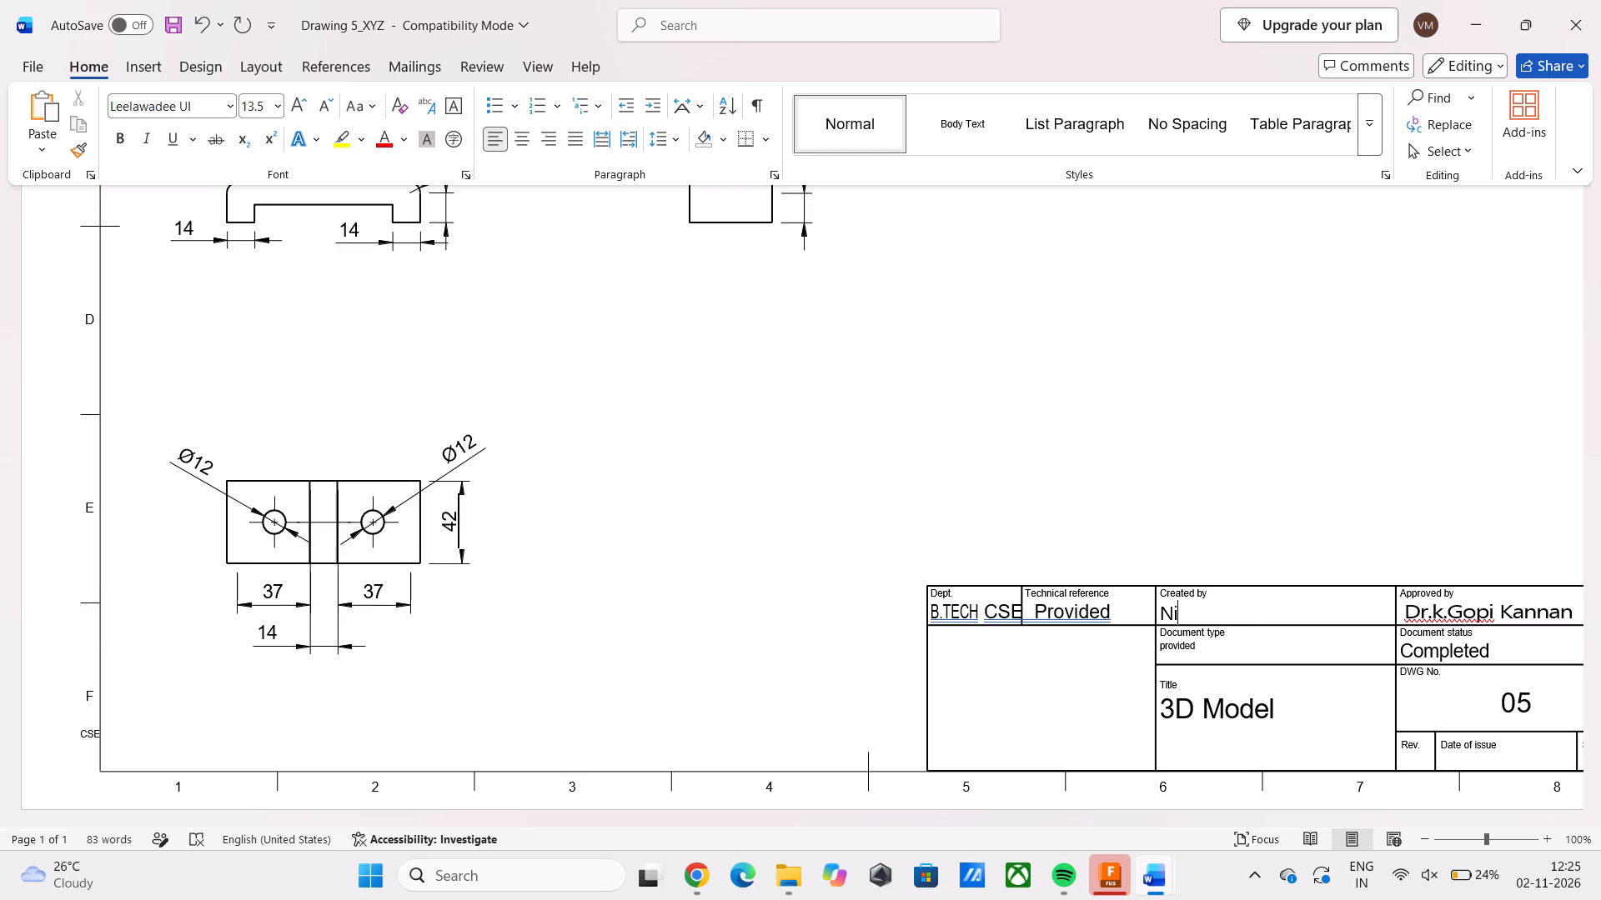
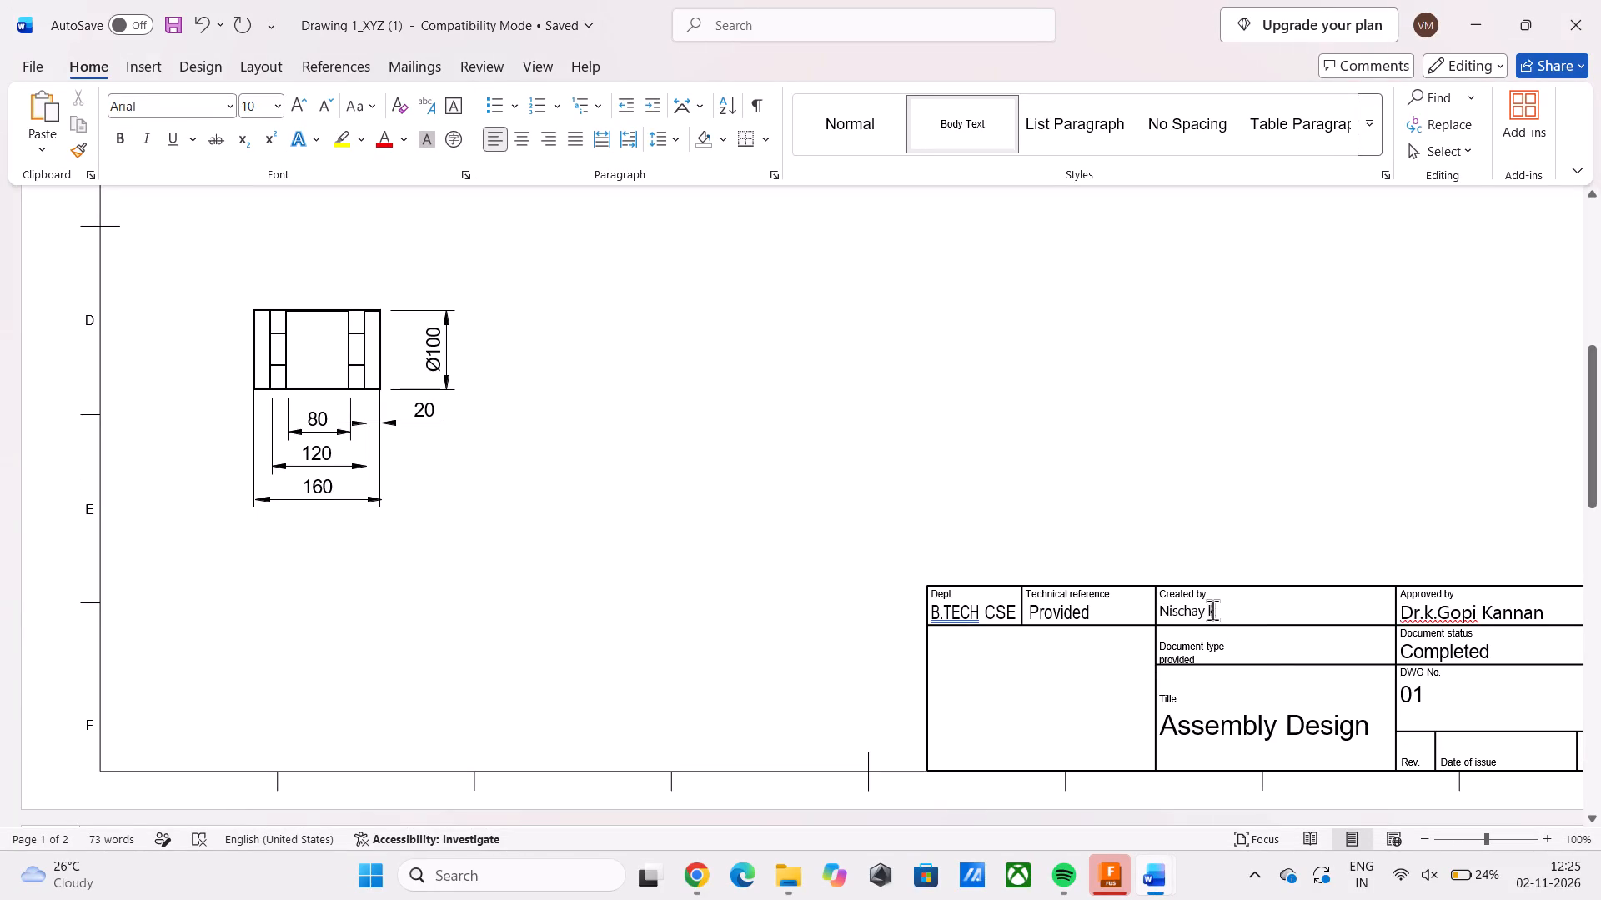
In the Word document Drawing 1_XYZ (1), replace the title block's Created by name with Hruday.
left_click(1211, 610)
key("BackSpace")
key("BackSpace")
key("BackSpace")
key("BackSpace")
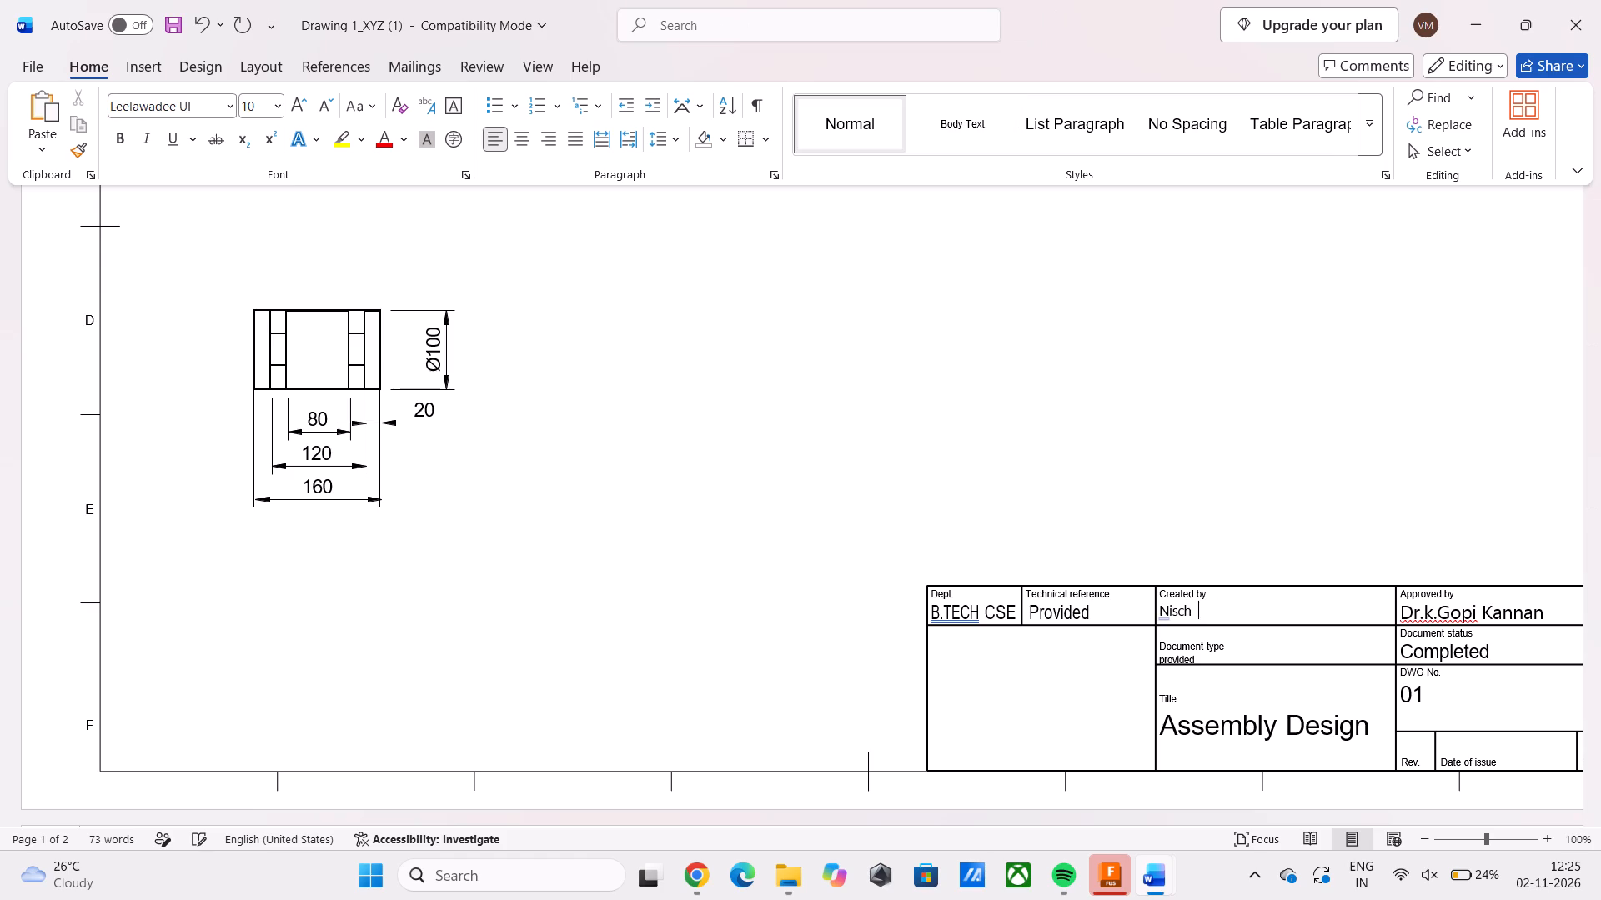
key("BackSpace")
key("BackSpace")
key("BackSpace")
key("BackSpace")
key("BackSpace")
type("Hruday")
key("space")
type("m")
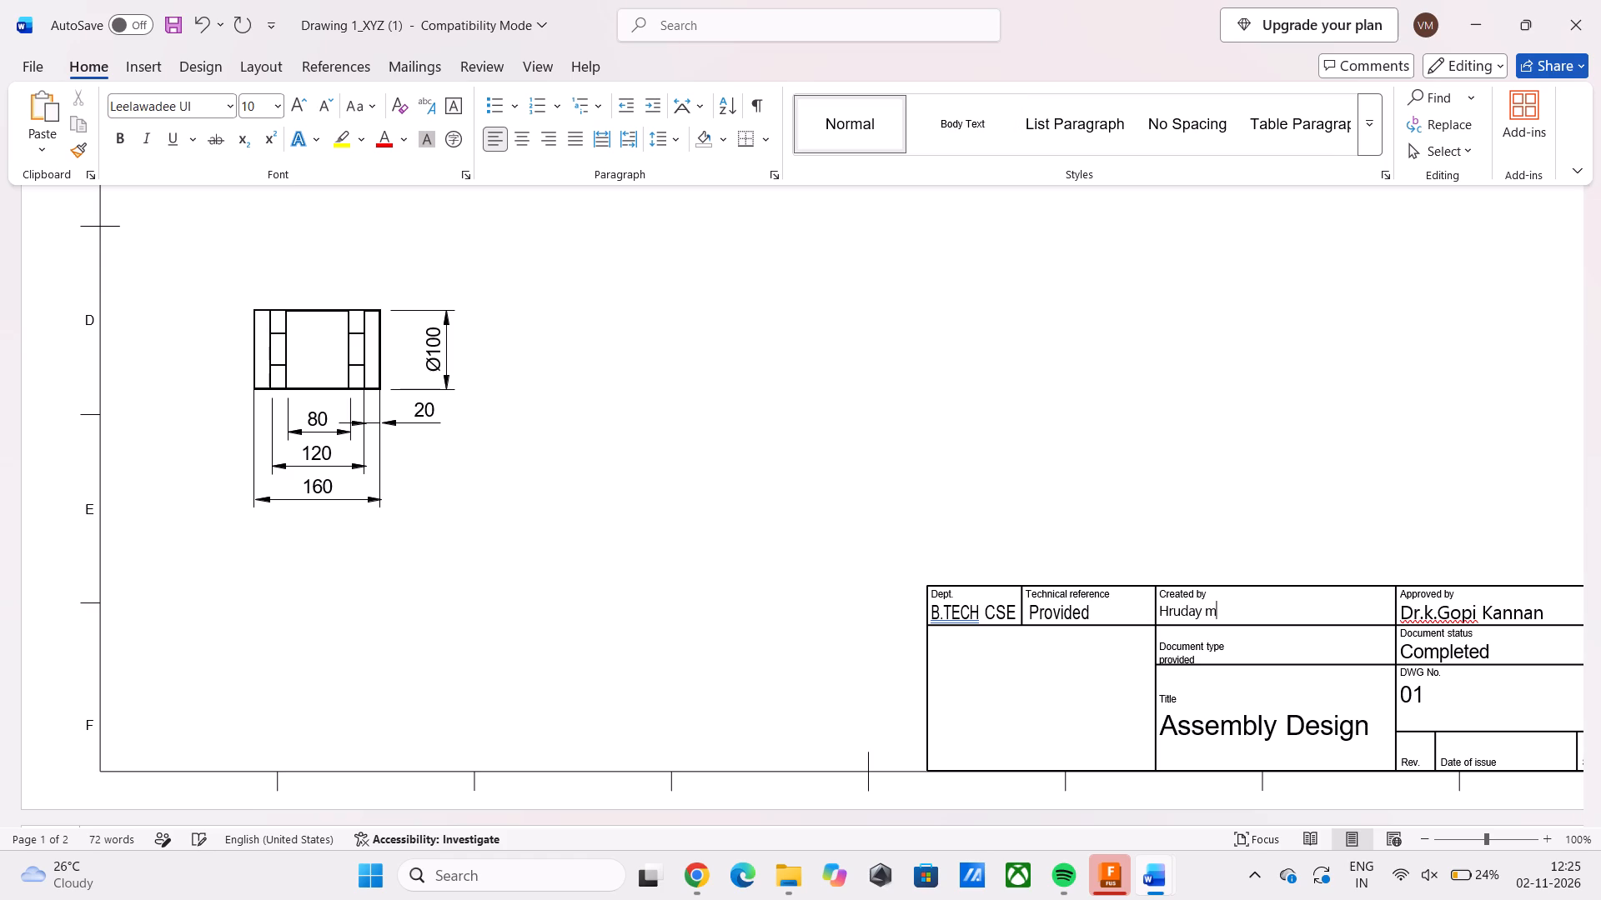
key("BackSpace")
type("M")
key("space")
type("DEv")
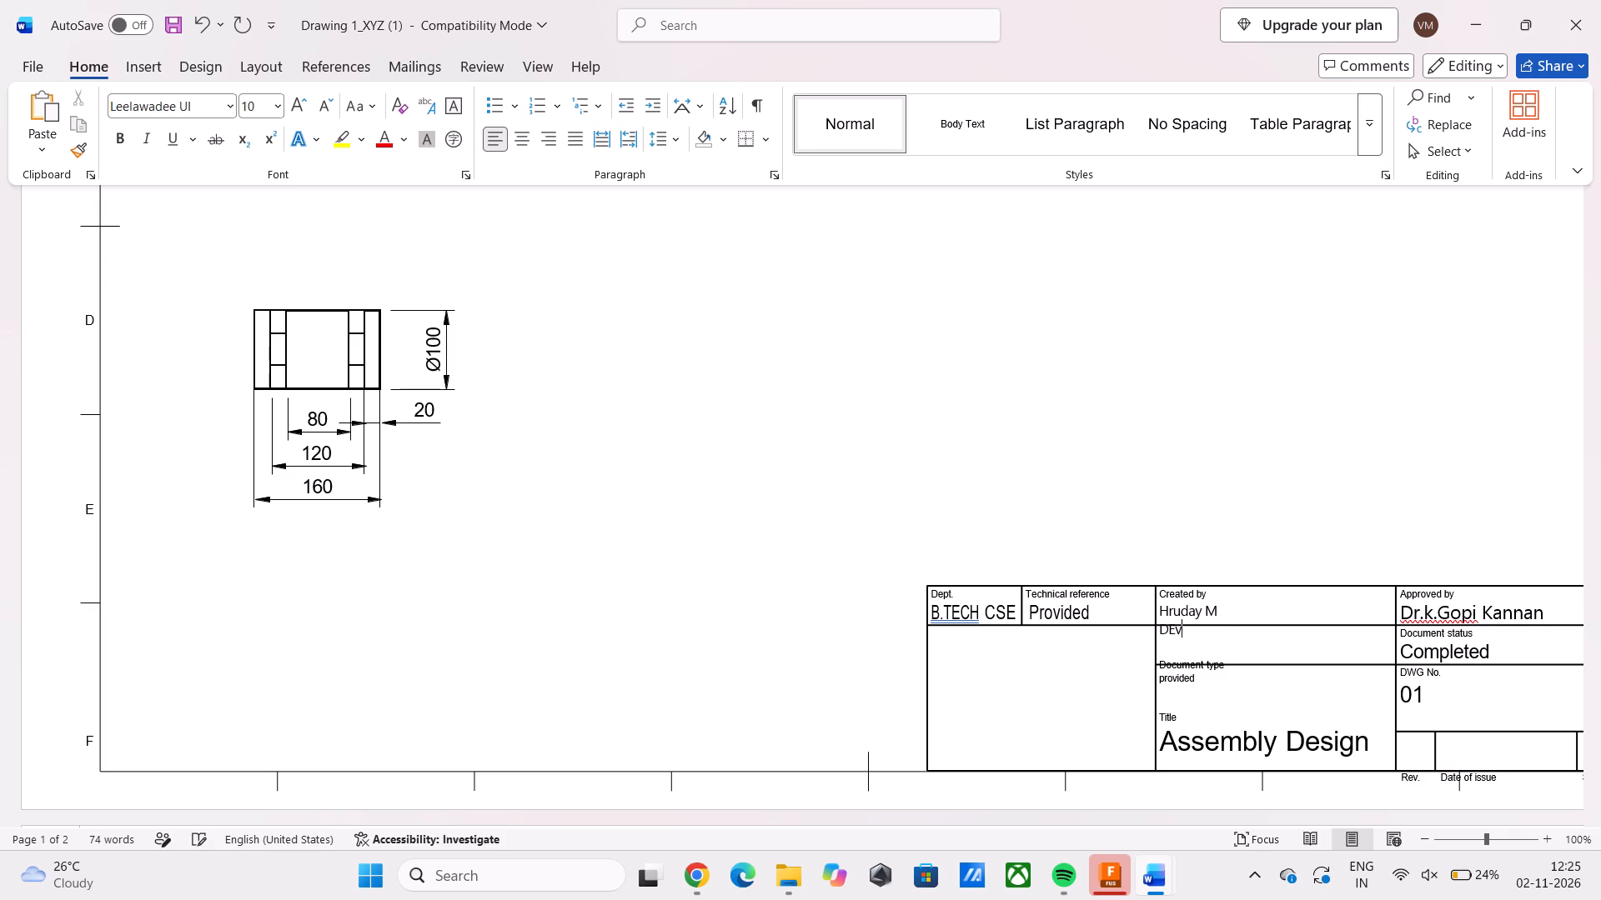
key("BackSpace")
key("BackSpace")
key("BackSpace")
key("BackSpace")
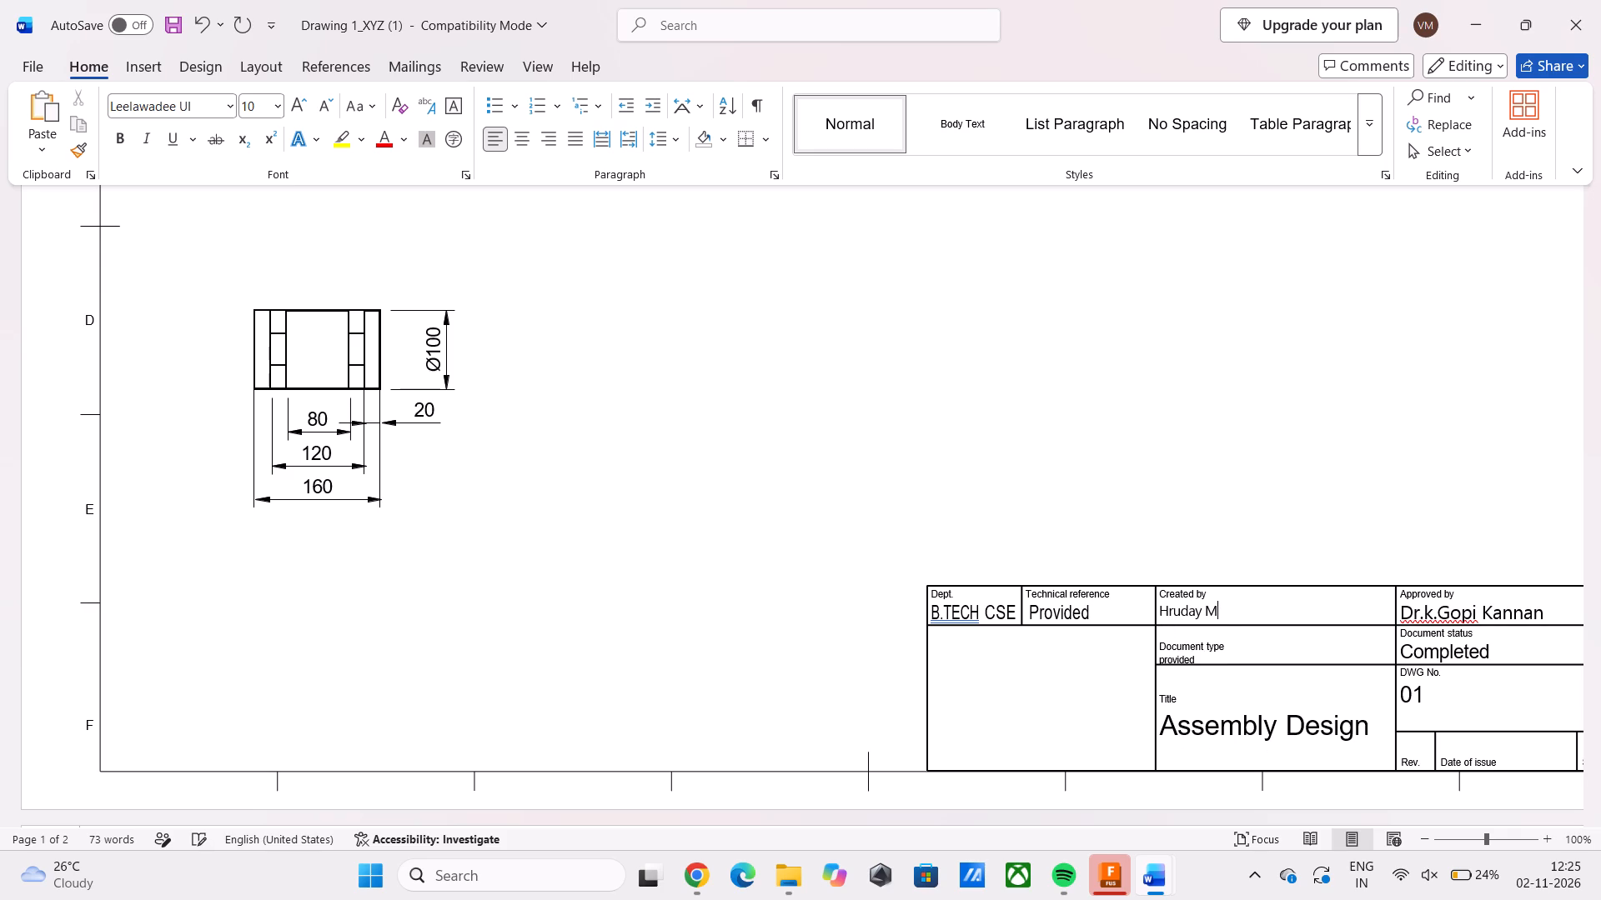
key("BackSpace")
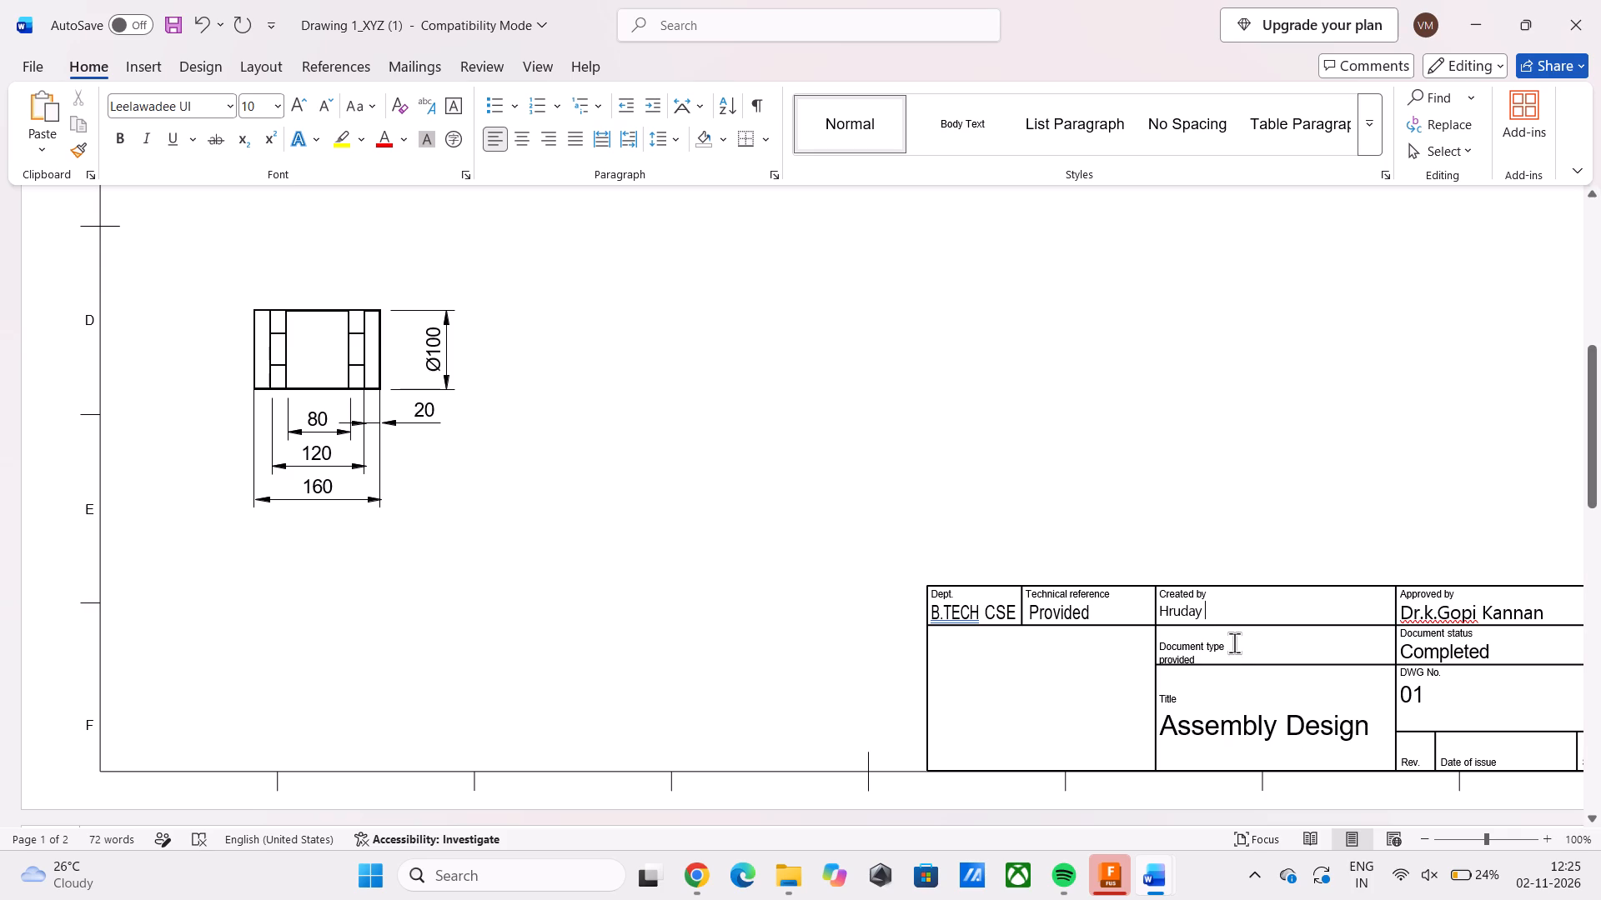
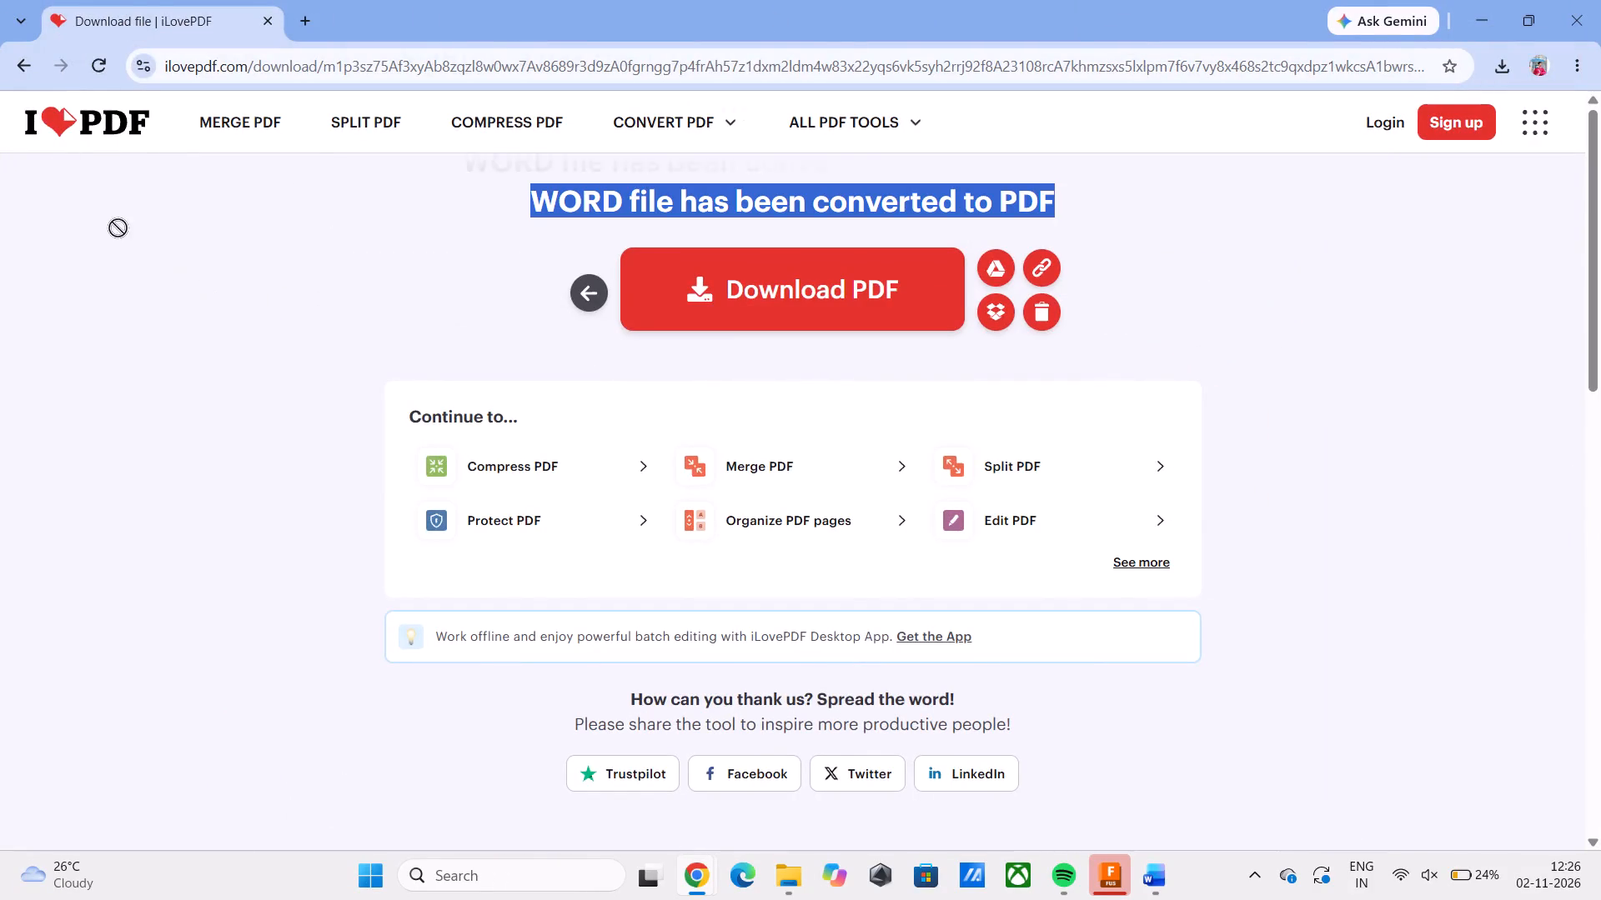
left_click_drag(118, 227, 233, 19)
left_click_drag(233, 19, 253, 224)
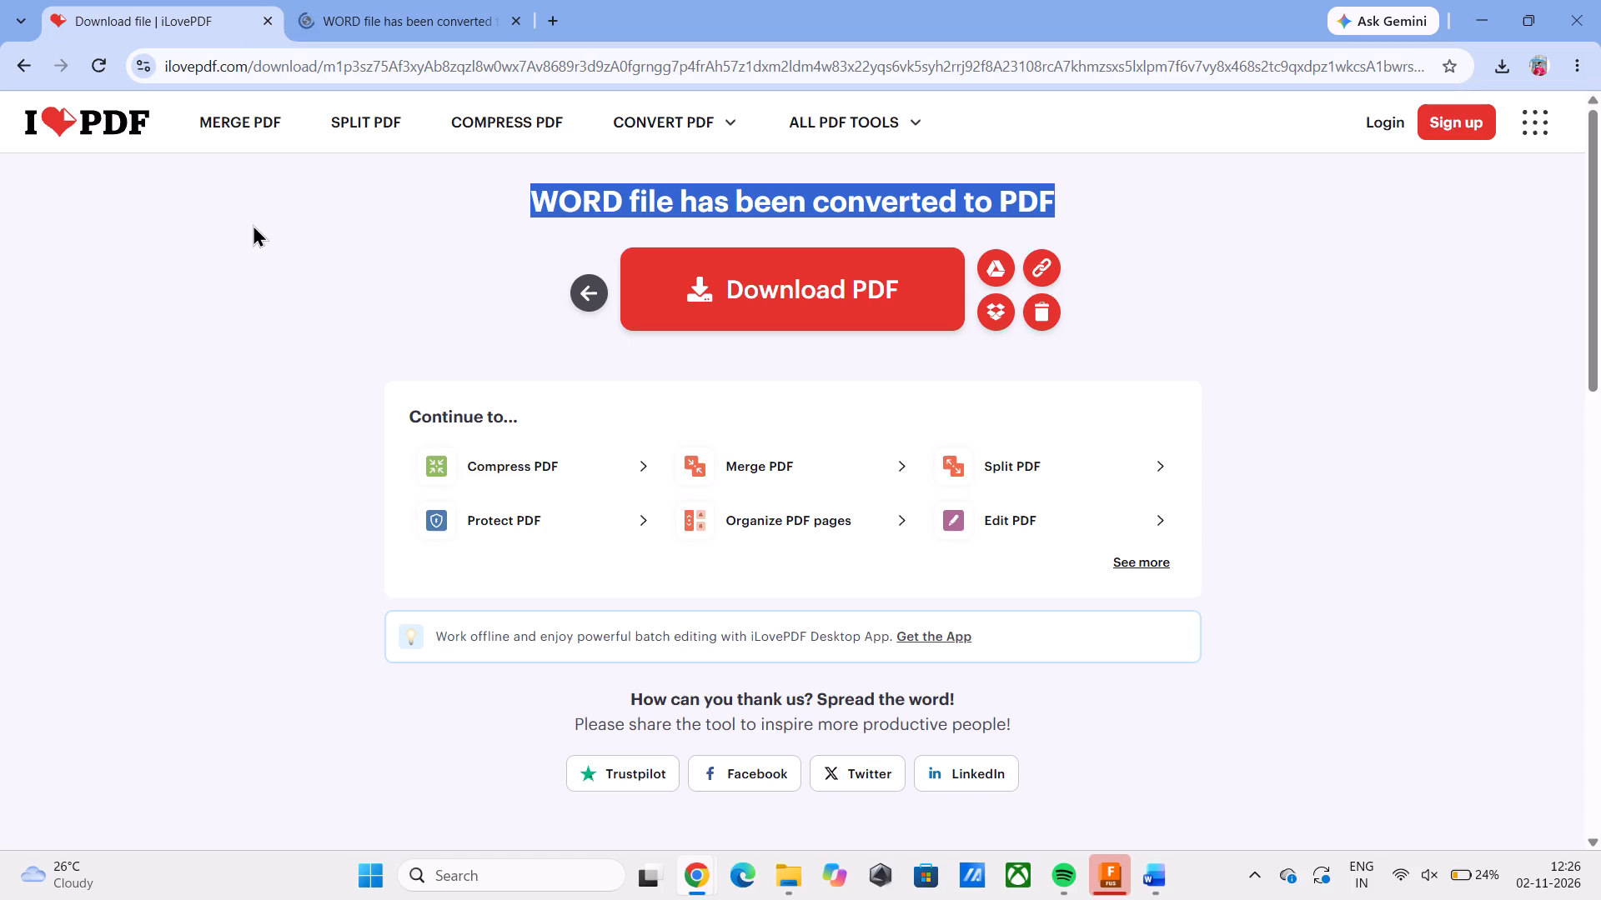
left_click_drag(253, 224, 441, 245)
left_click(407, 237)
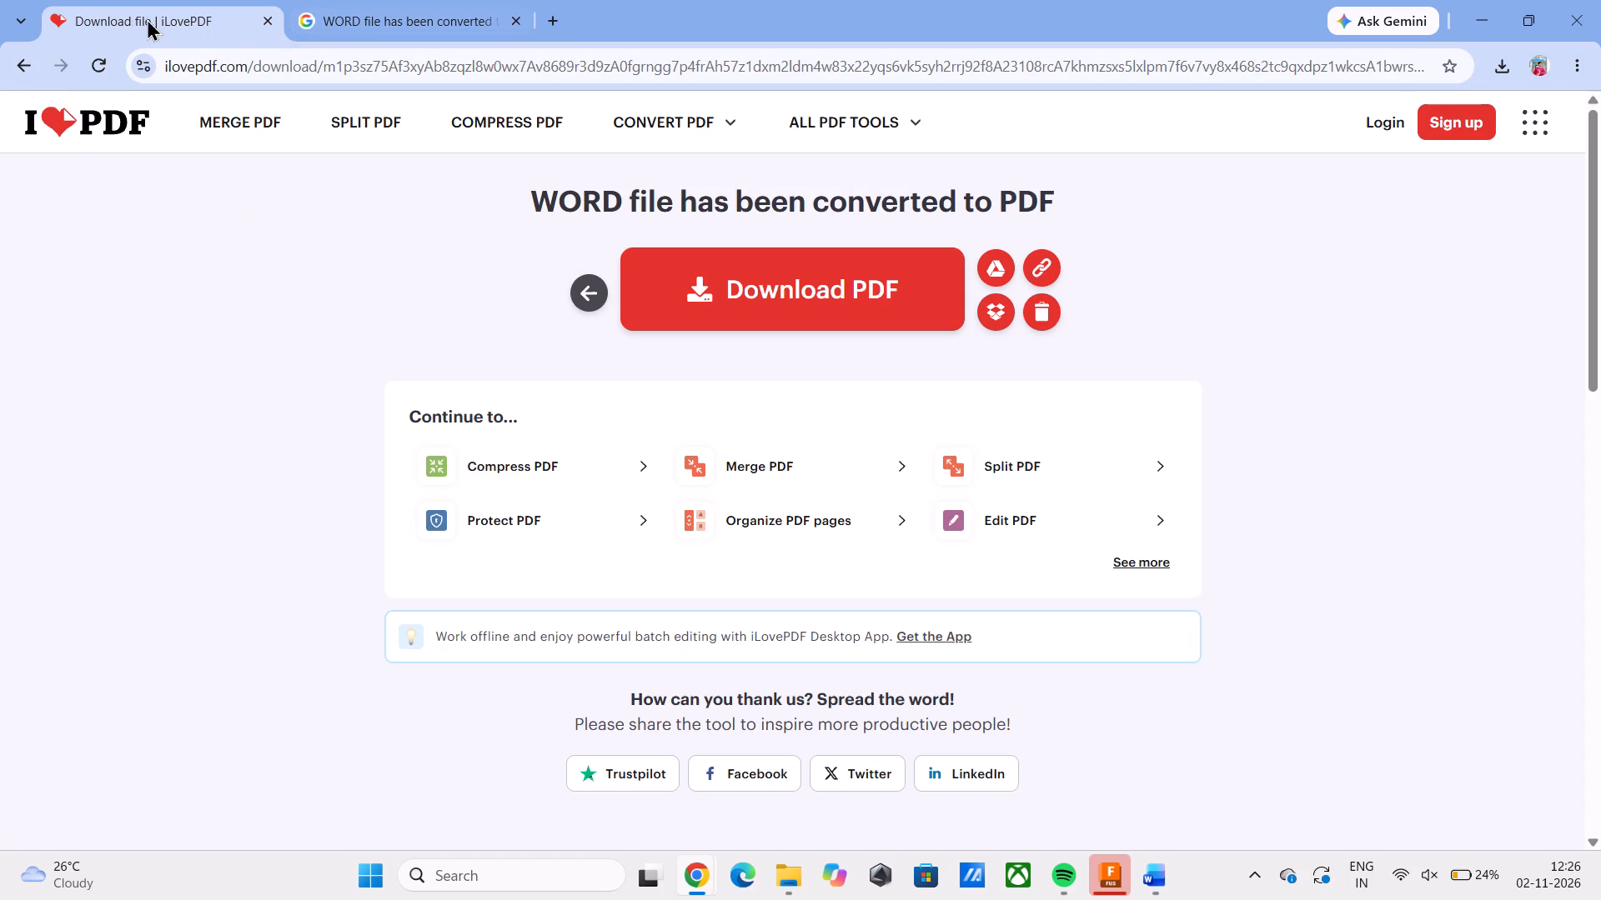
Close the stray Google search tab and move the iLovePDF download tab into the browser window with WhatsApp and Drawing 2_XYZ.pdf.
left_click_drag(74, 17, 237, 216)
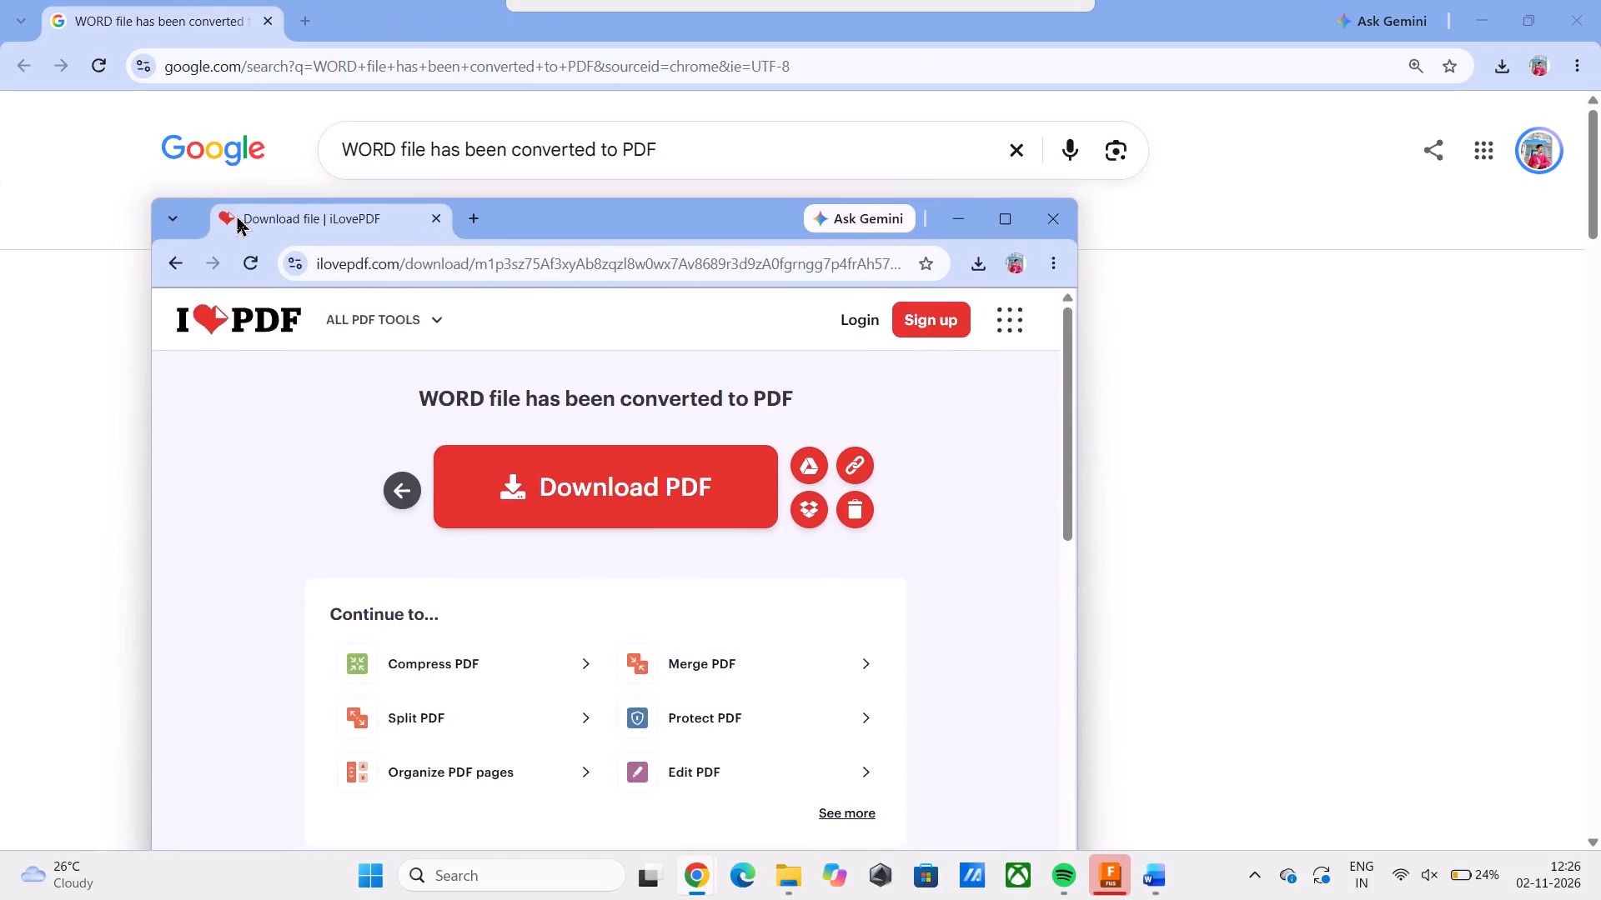
left_click_drag(237, 216, 415, 266)
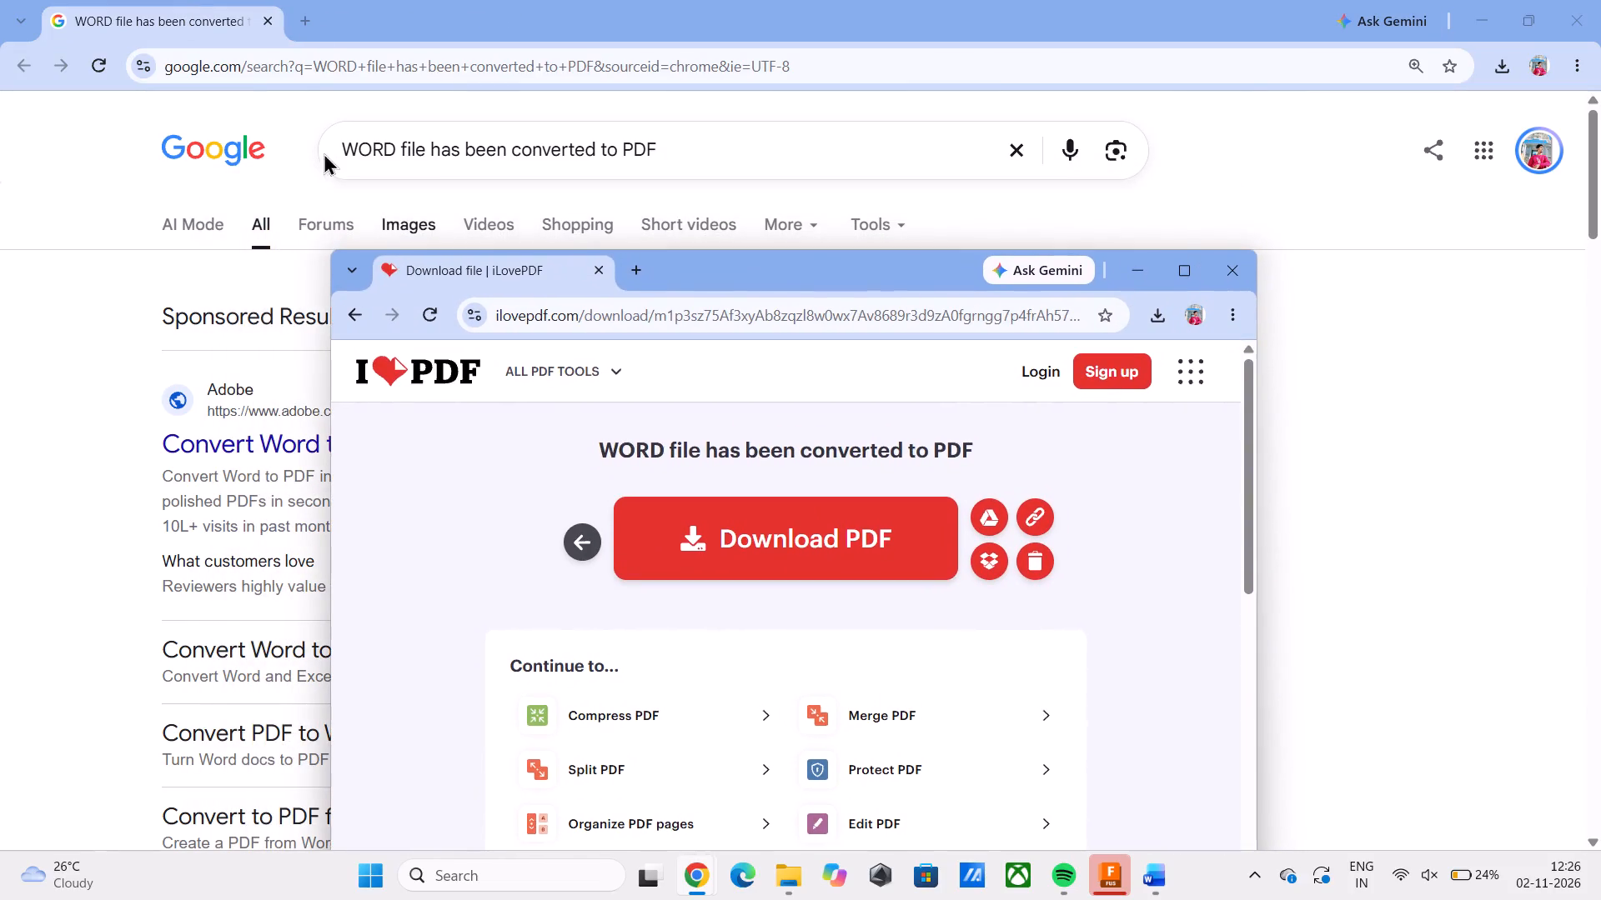
left_click(265, 12)
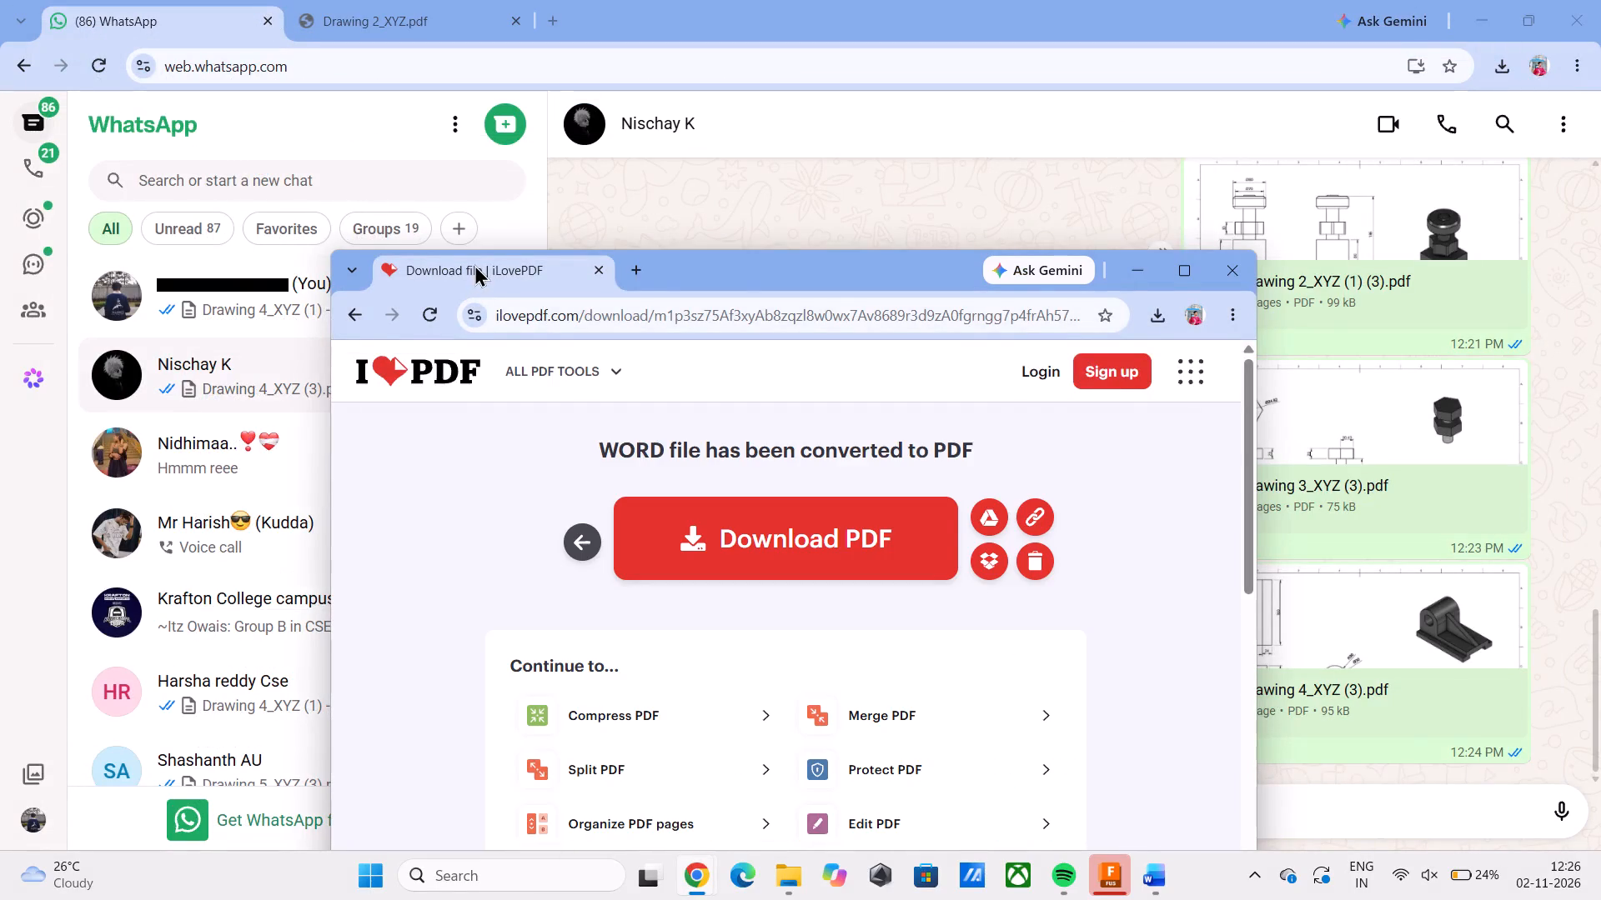
left_click_drag(474, 264, 601, 33)
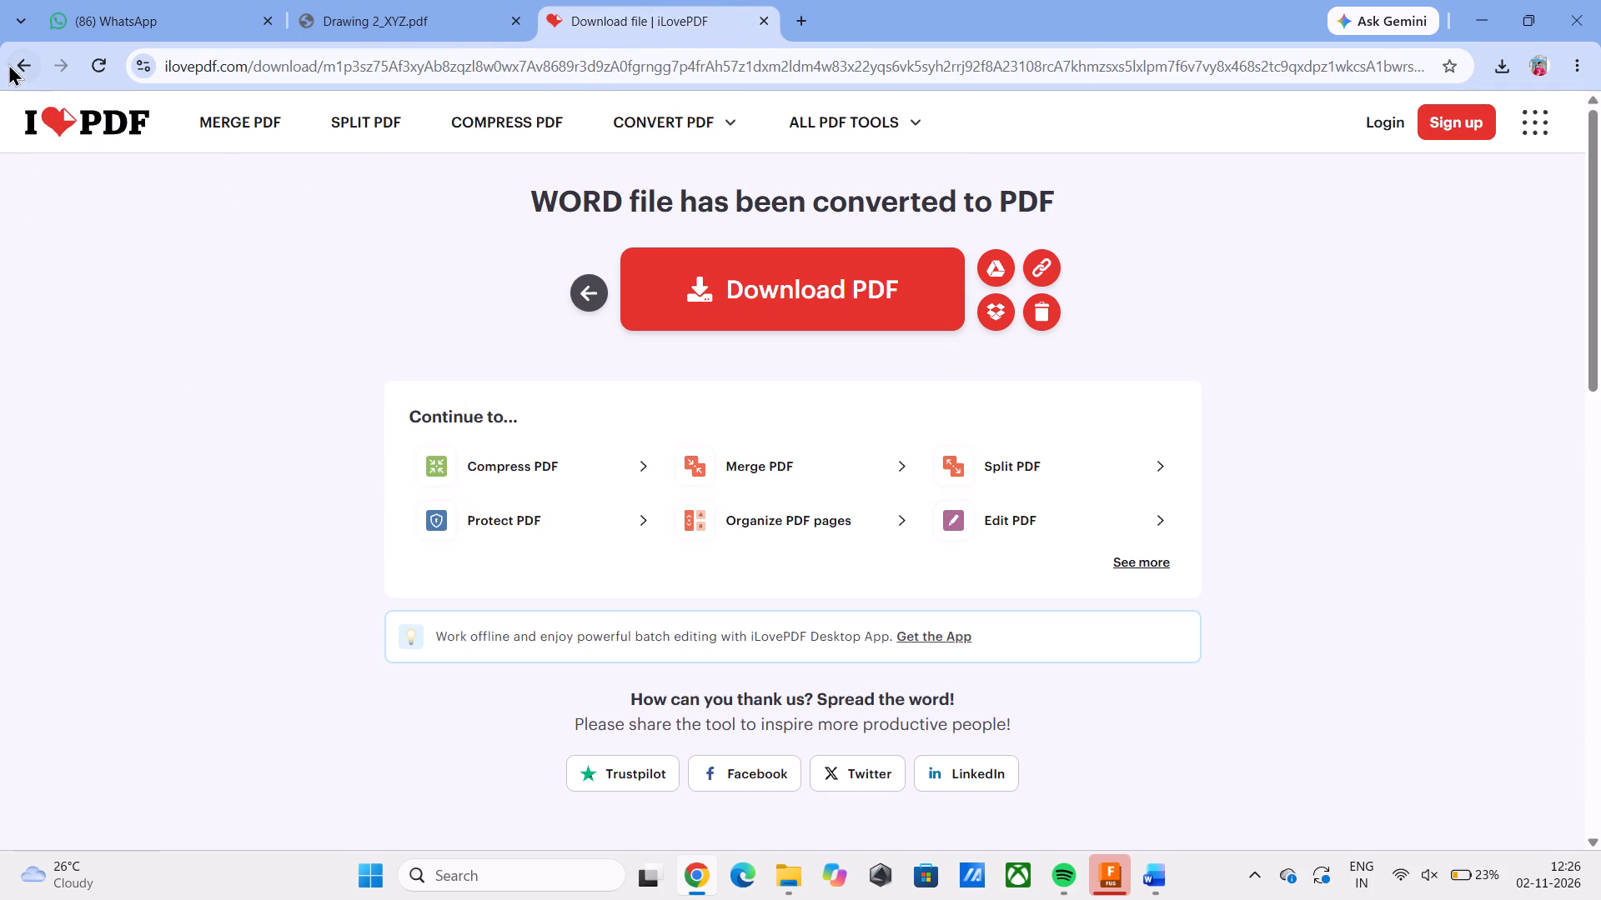
Return to the iLovePDF Word to PDF converter and open the Word file selection in Downloads.
left_click_drag(20, 64, 576, 441)
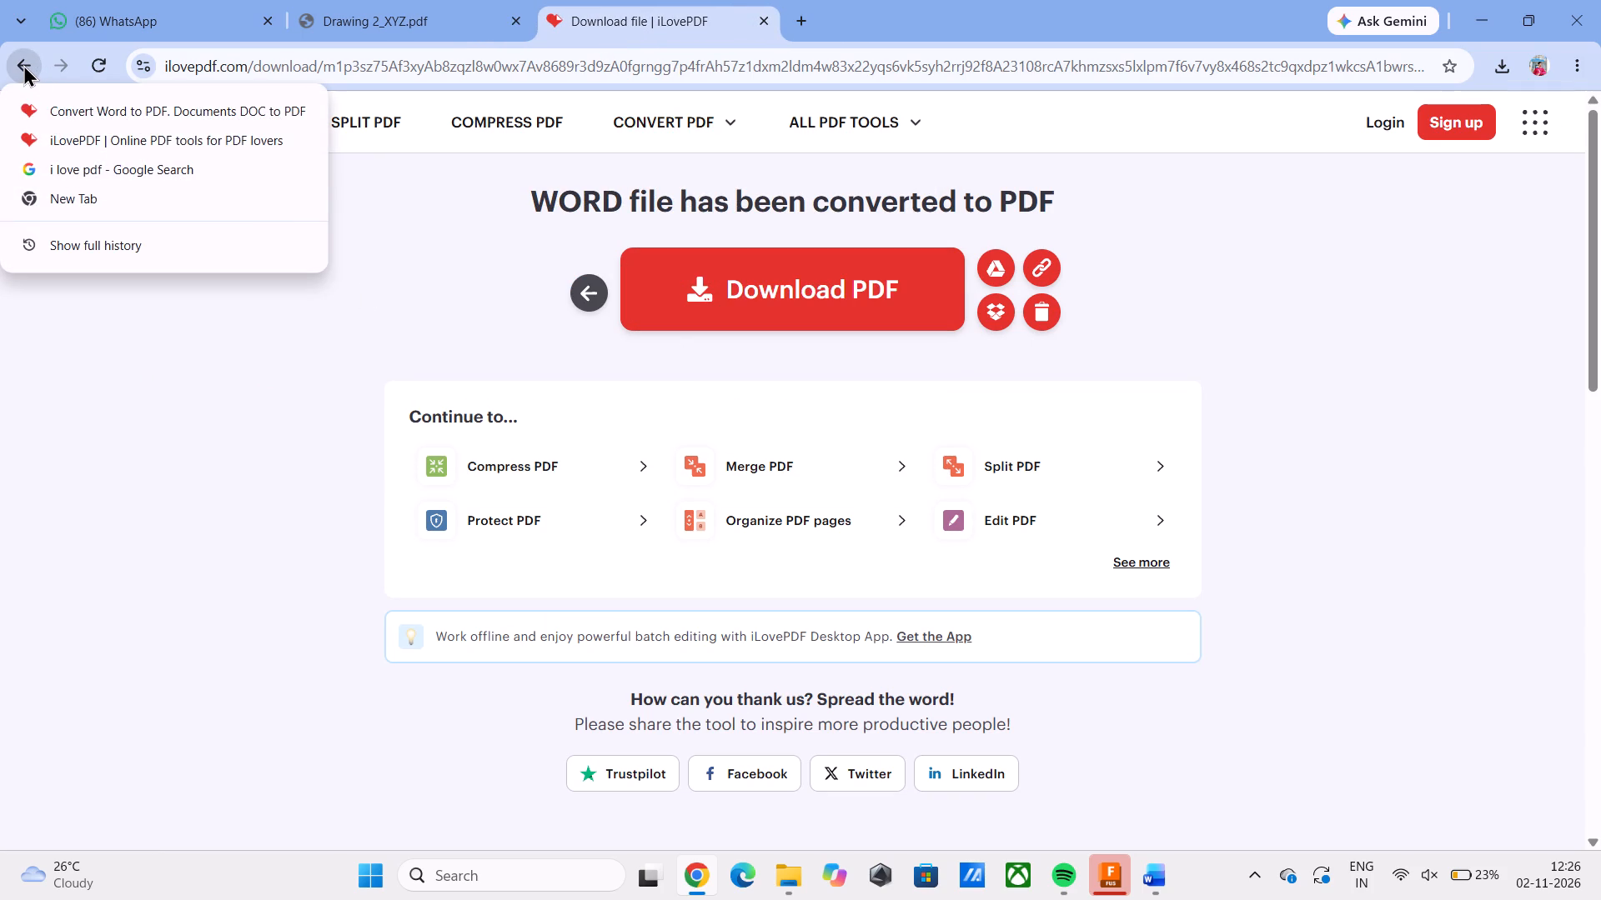
left_click(24, 62)
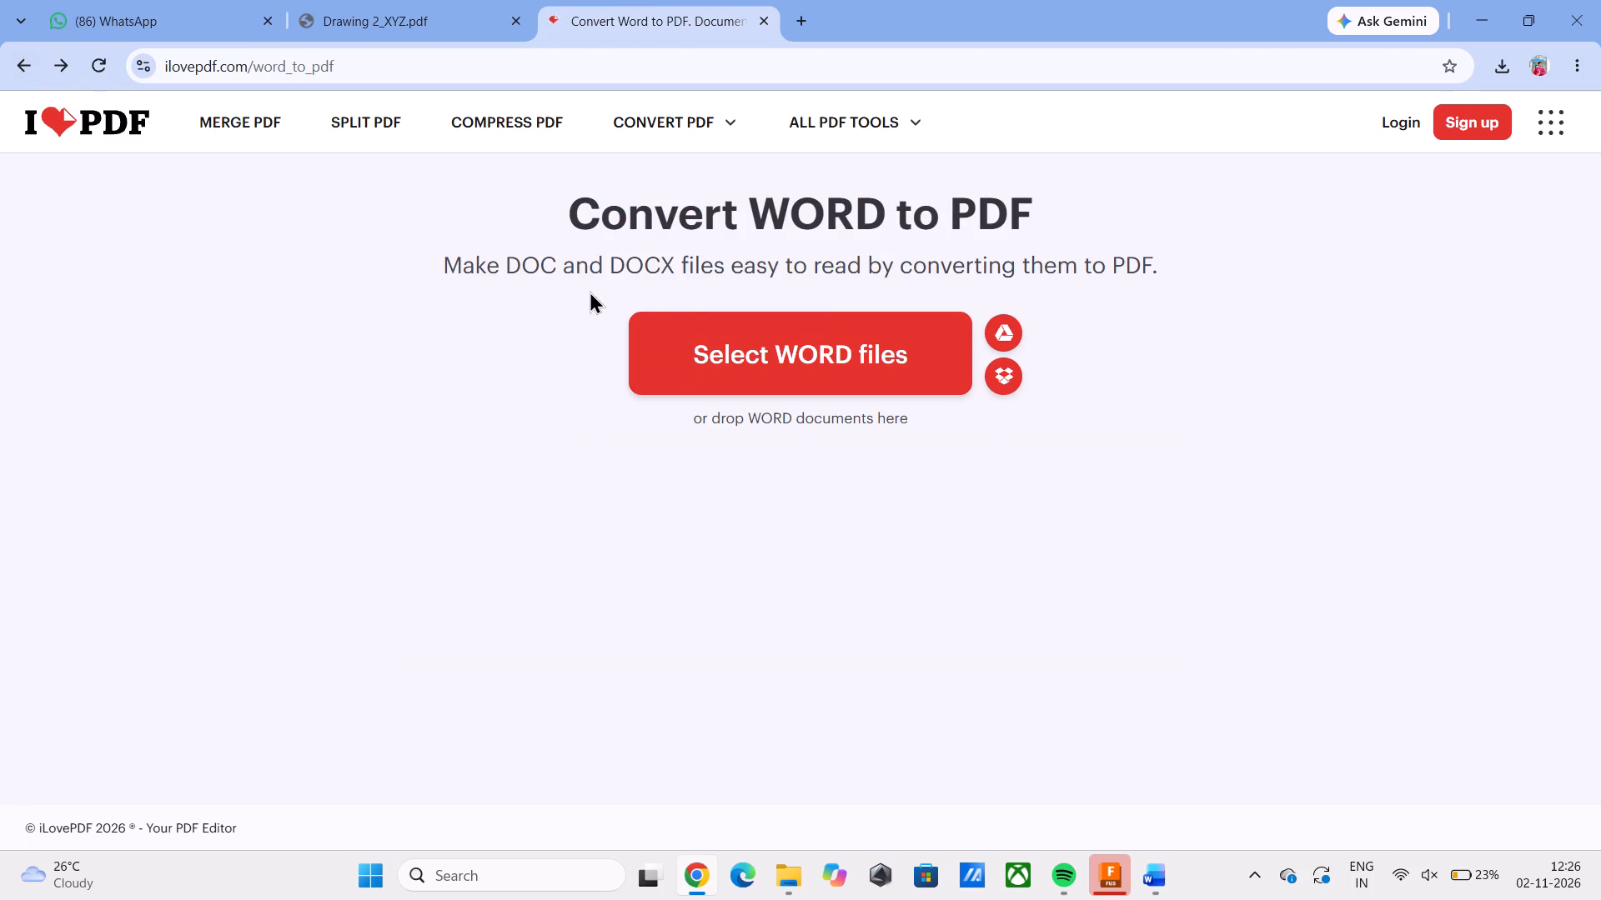
left_click(725, 323)
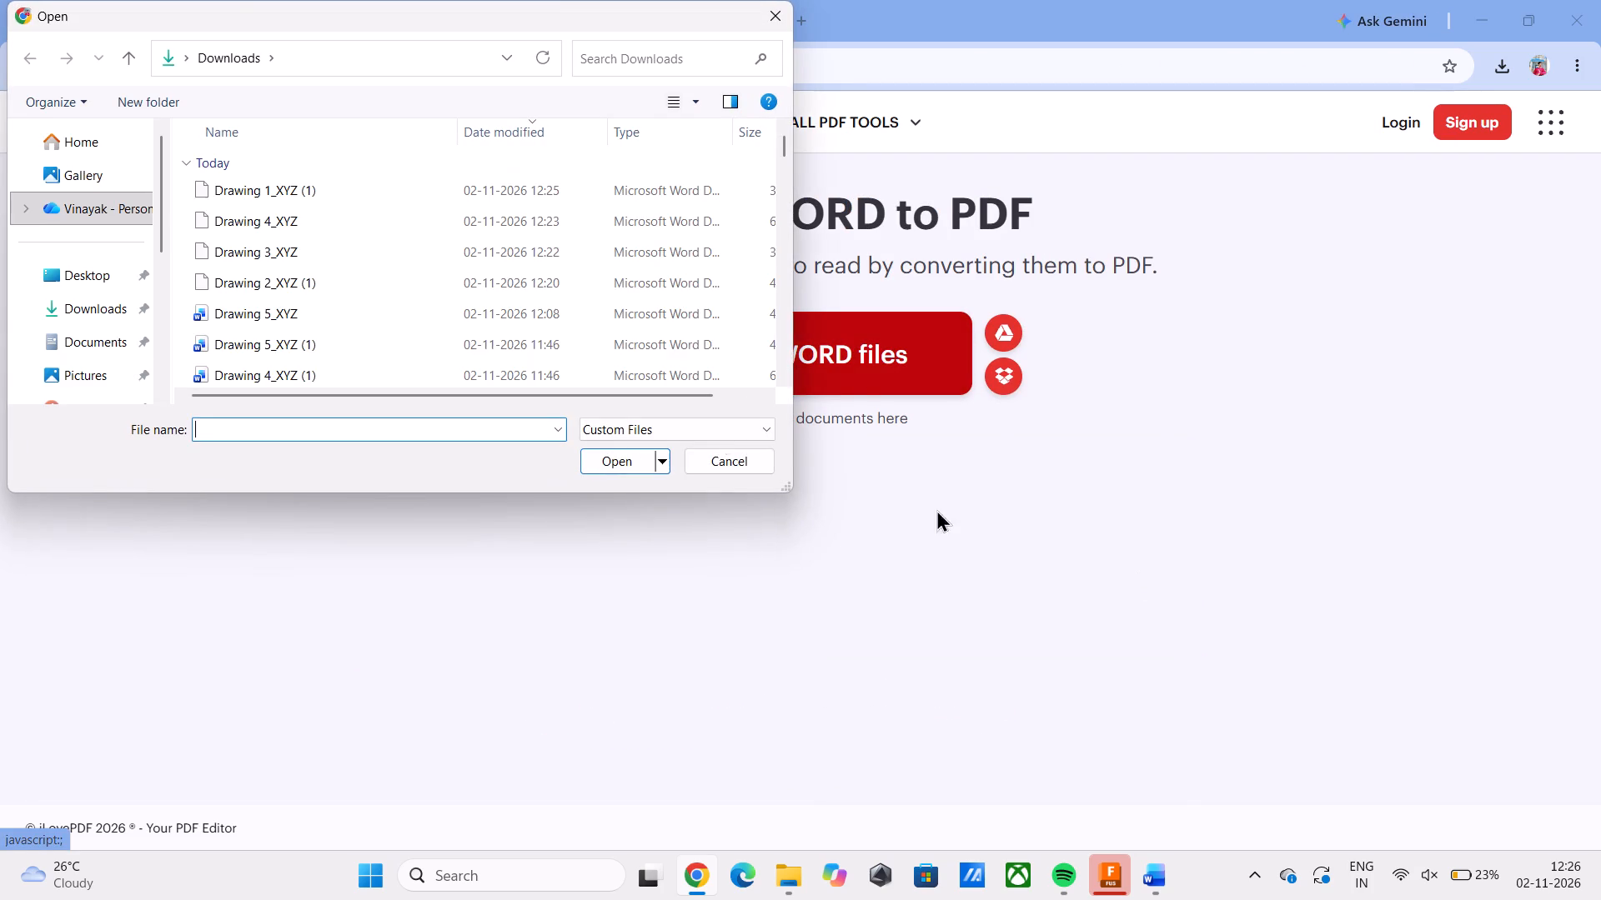
Load the Word file Drawing 1_XYZ (1) from Downloads into the Word to PDF converter and convert it to PDF.
left_click(265, 183)
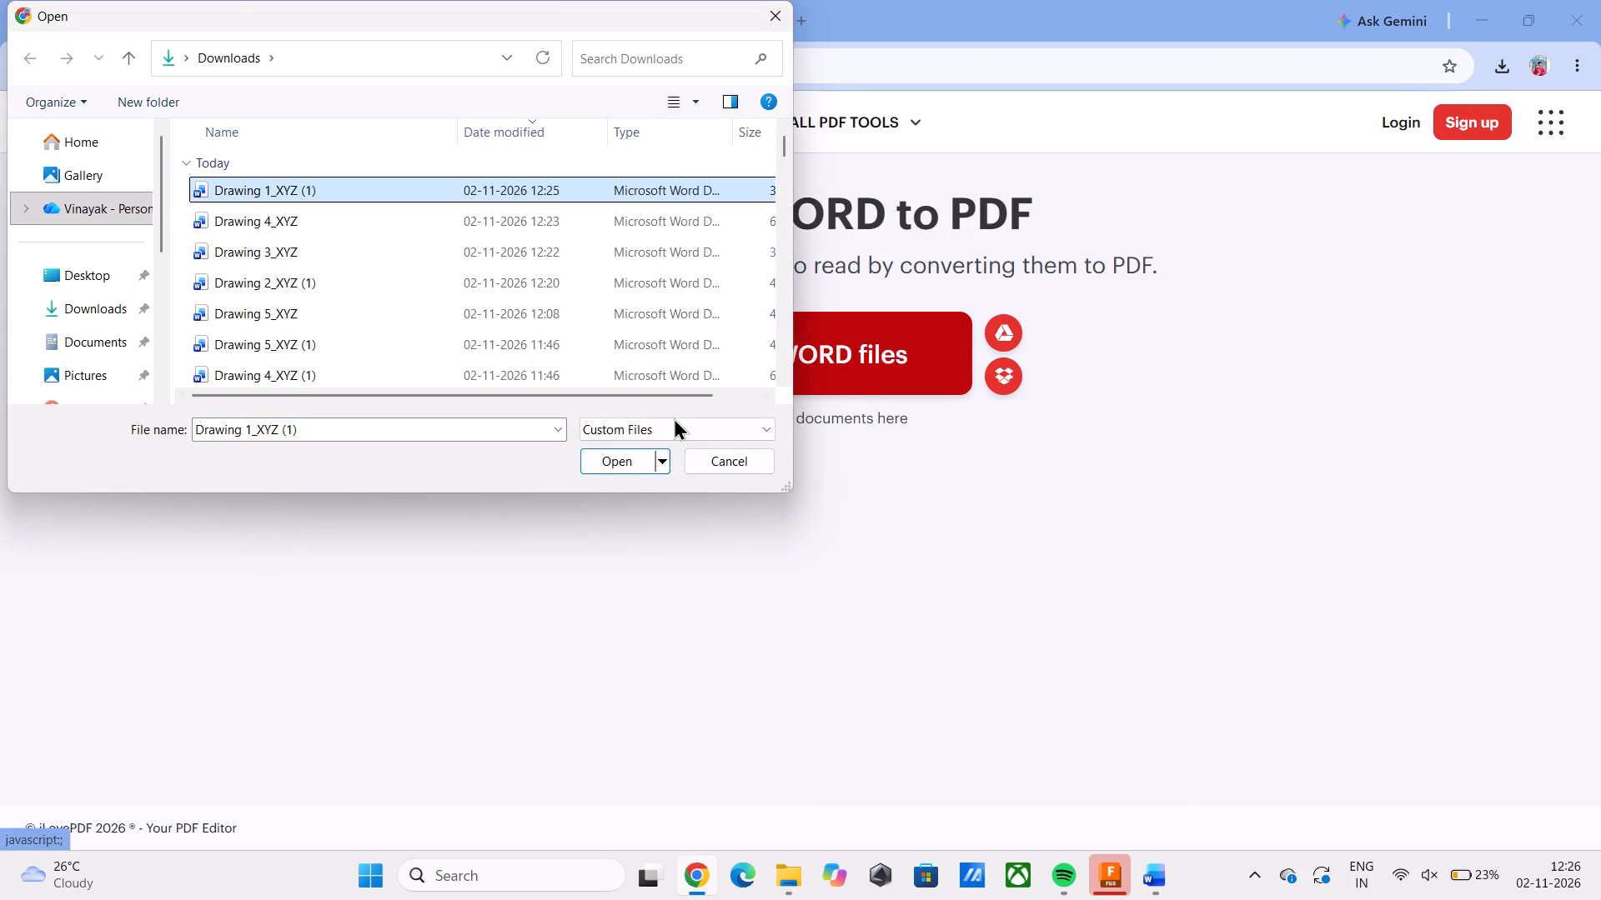
left_click(611, 462)
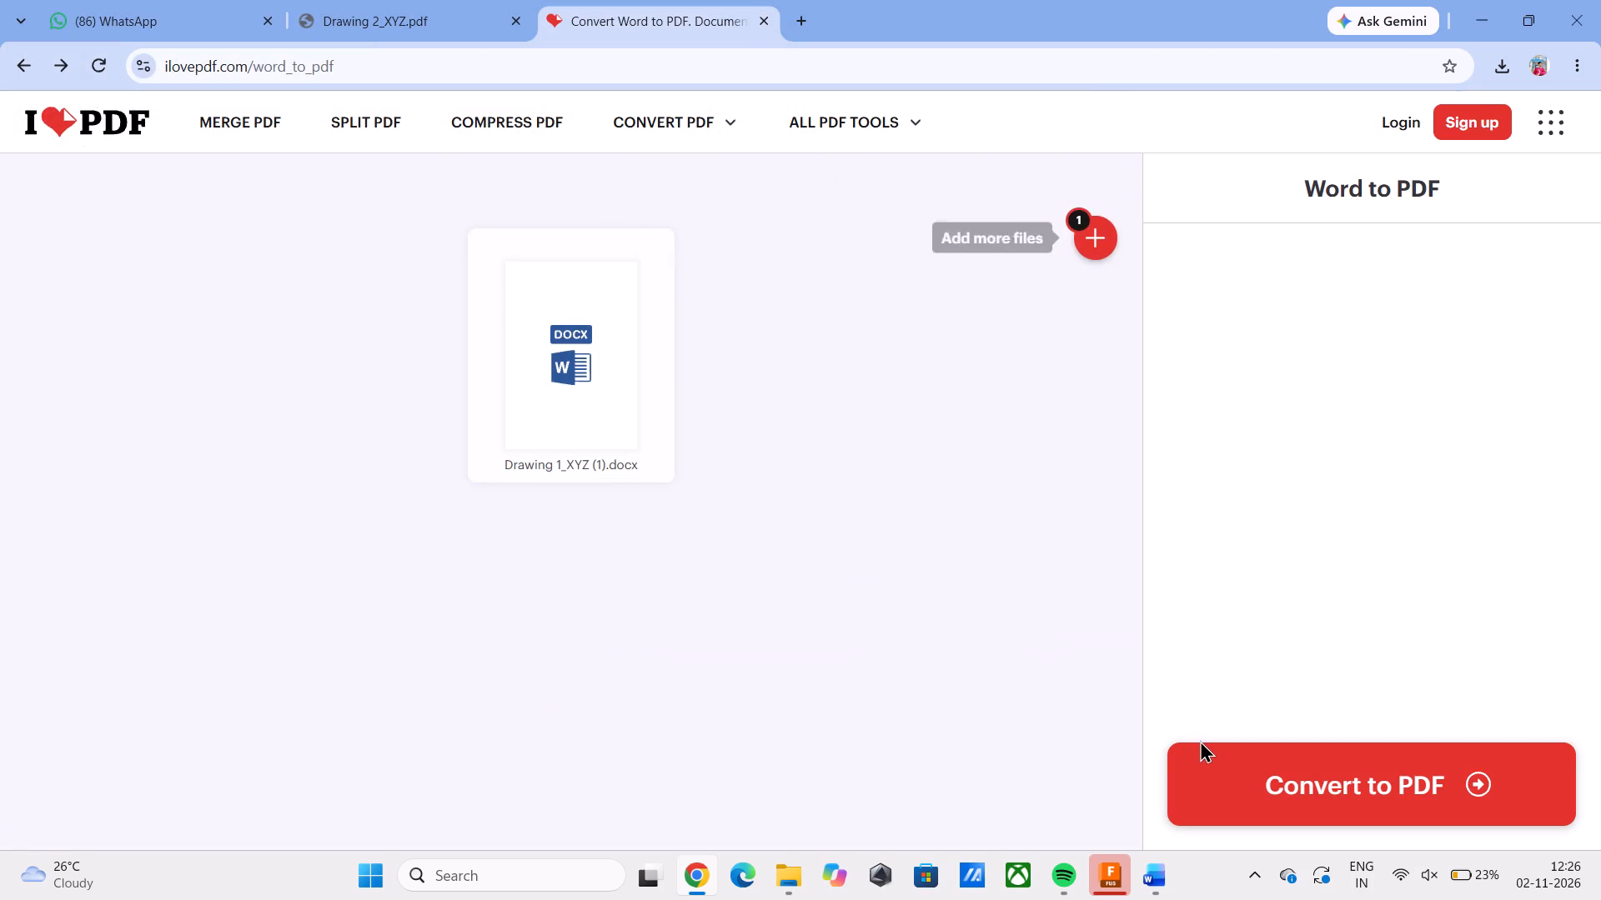
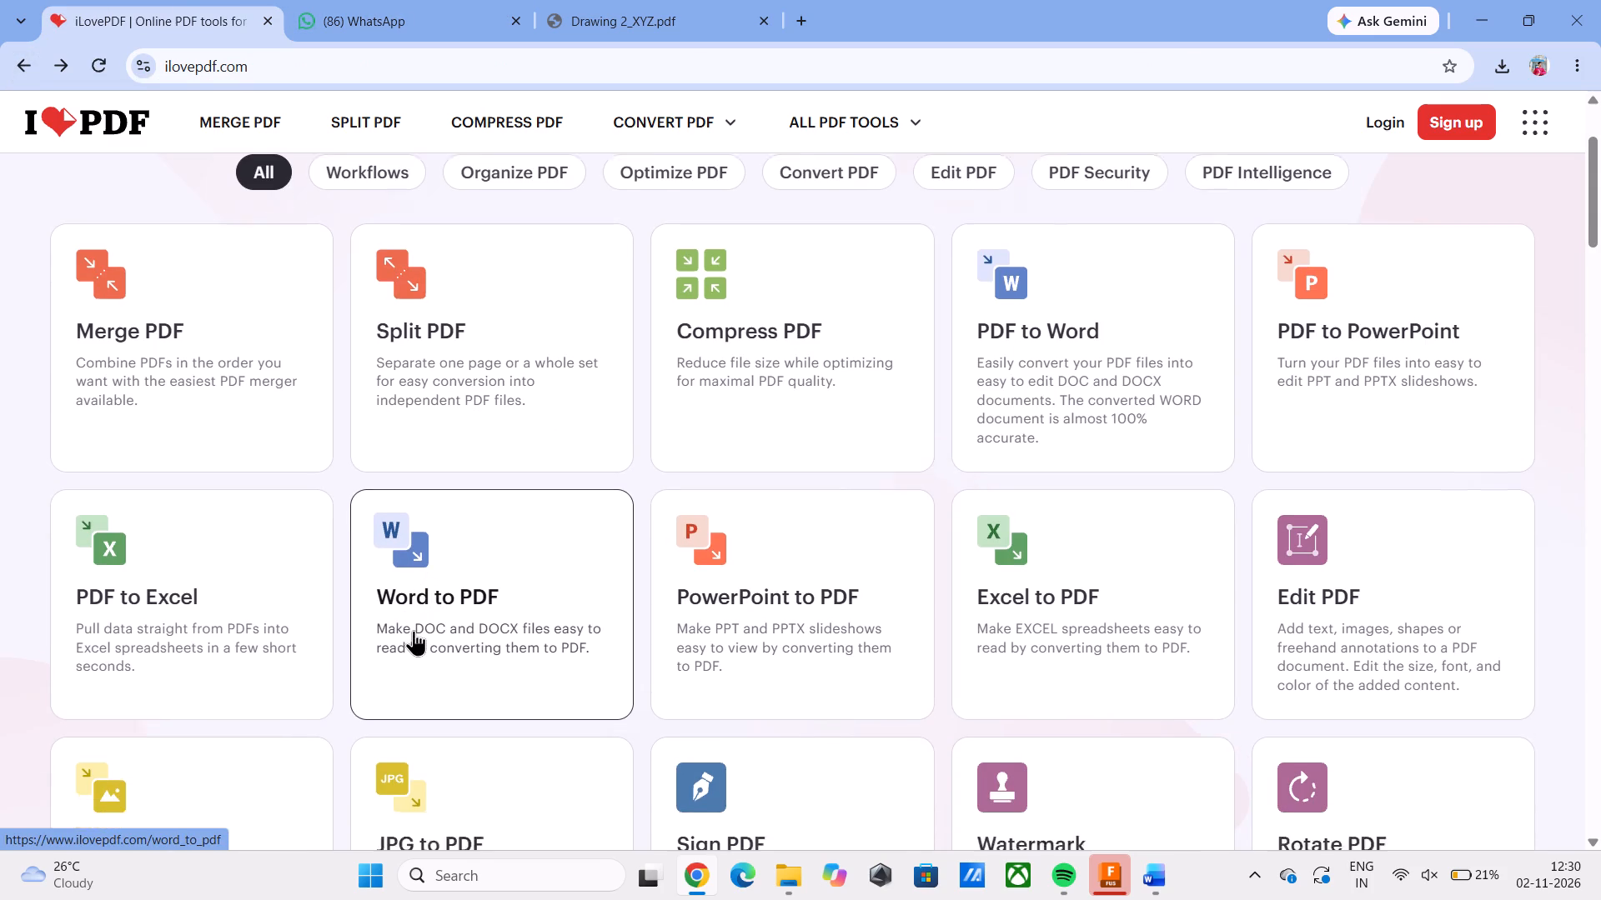
left_click(456, 552)
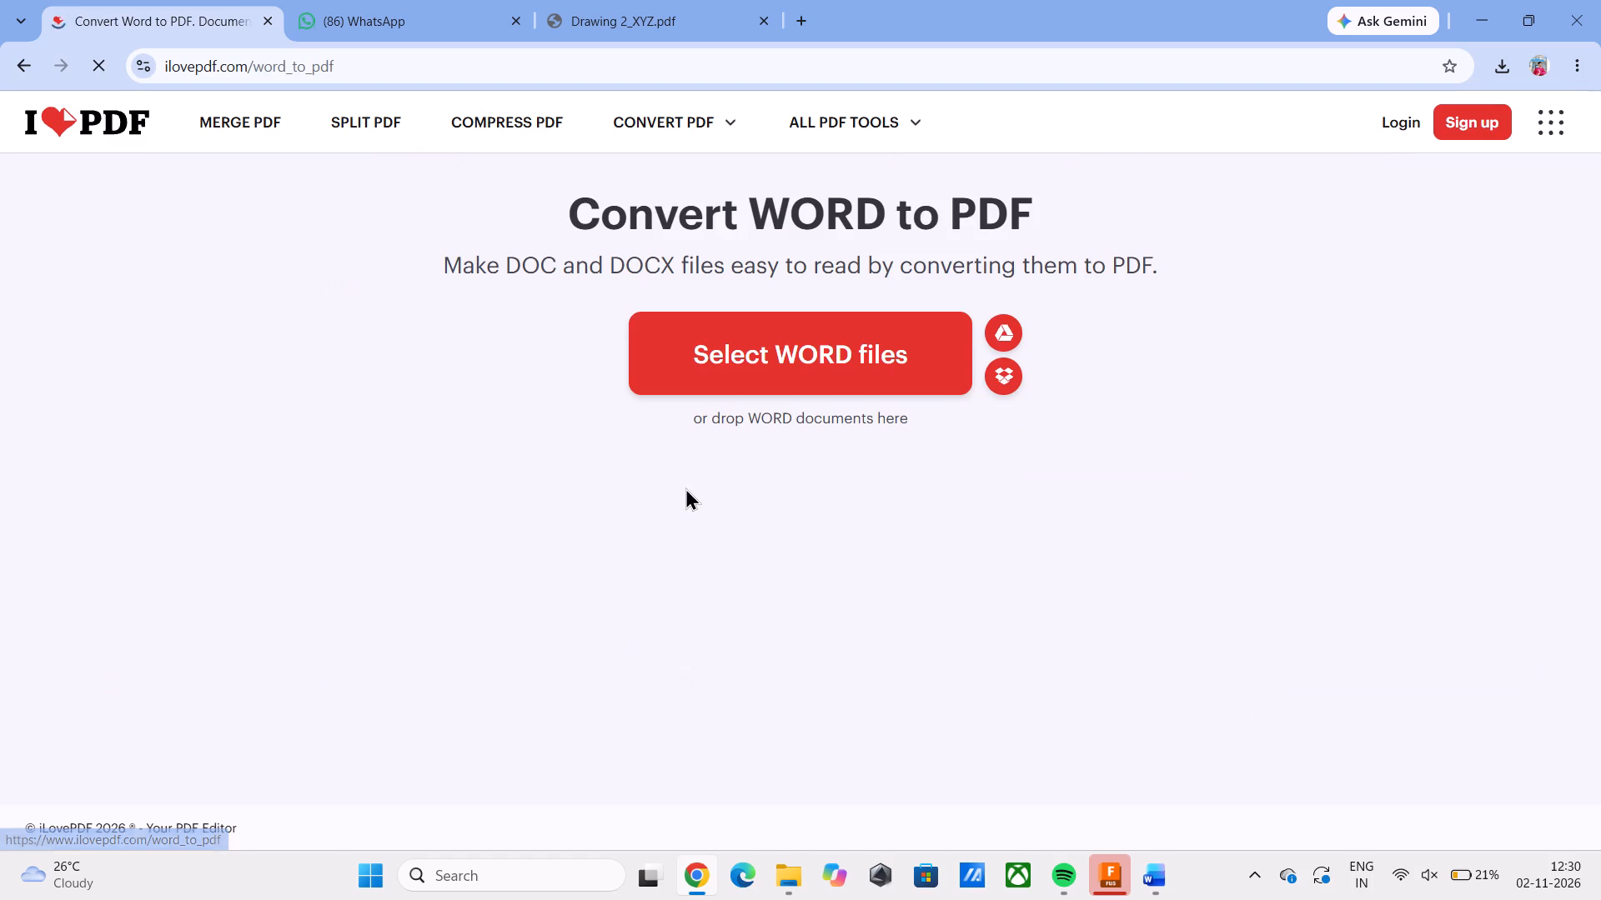
Load the Word file Drawing 3_XYZ from Downloads into the Word to PDF converter and convert it to PDF.
left_click(775, 366)
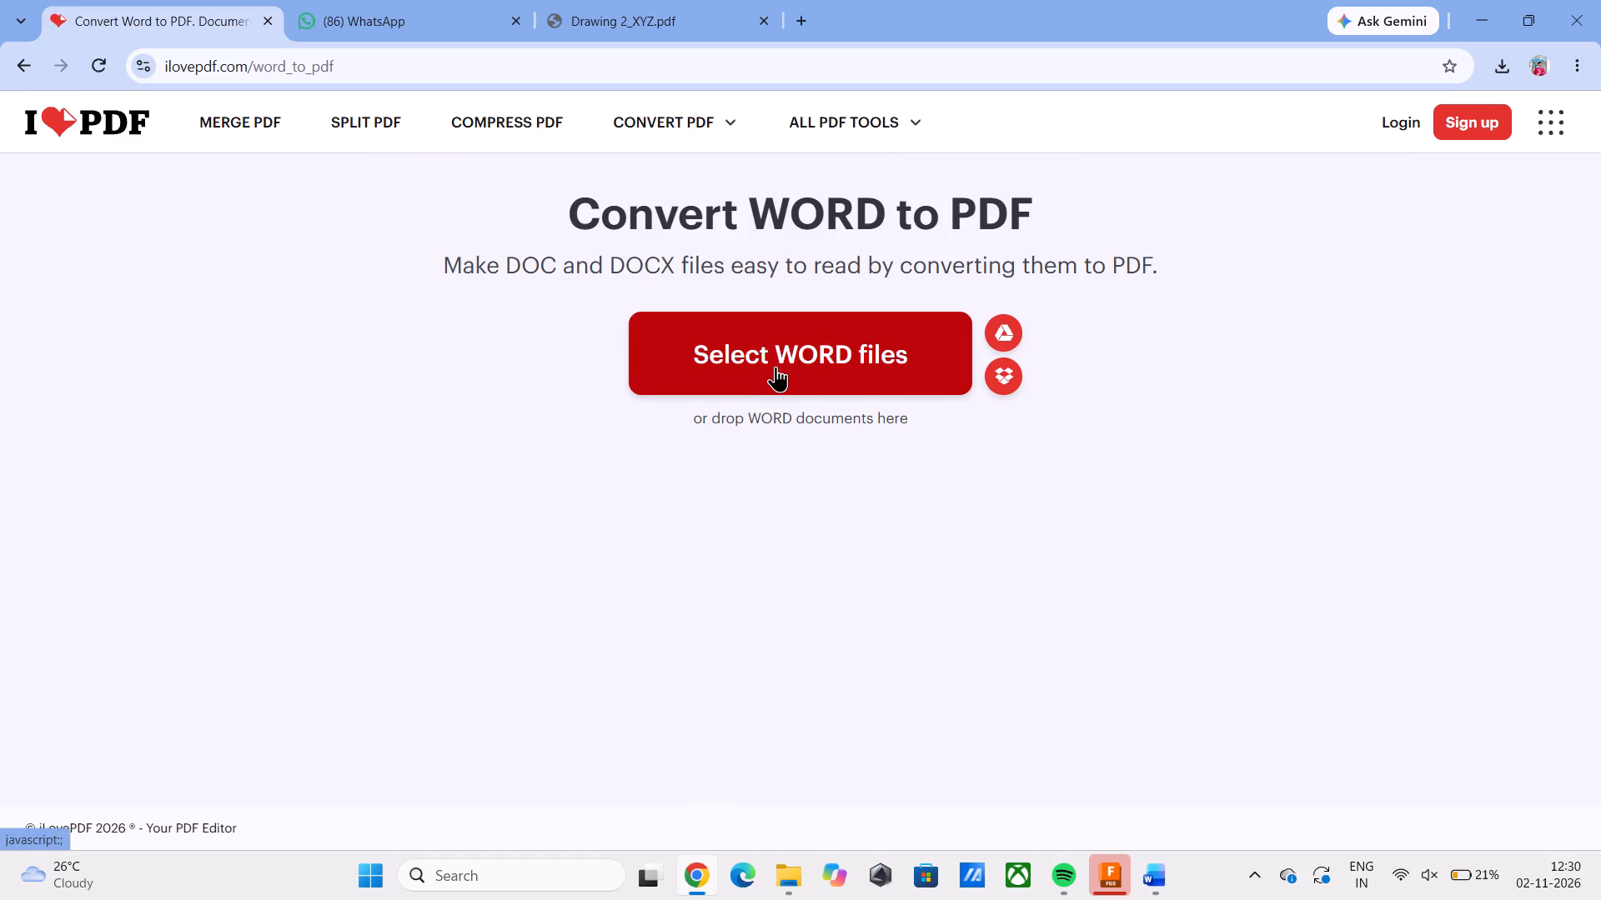
left_click(290, 177)
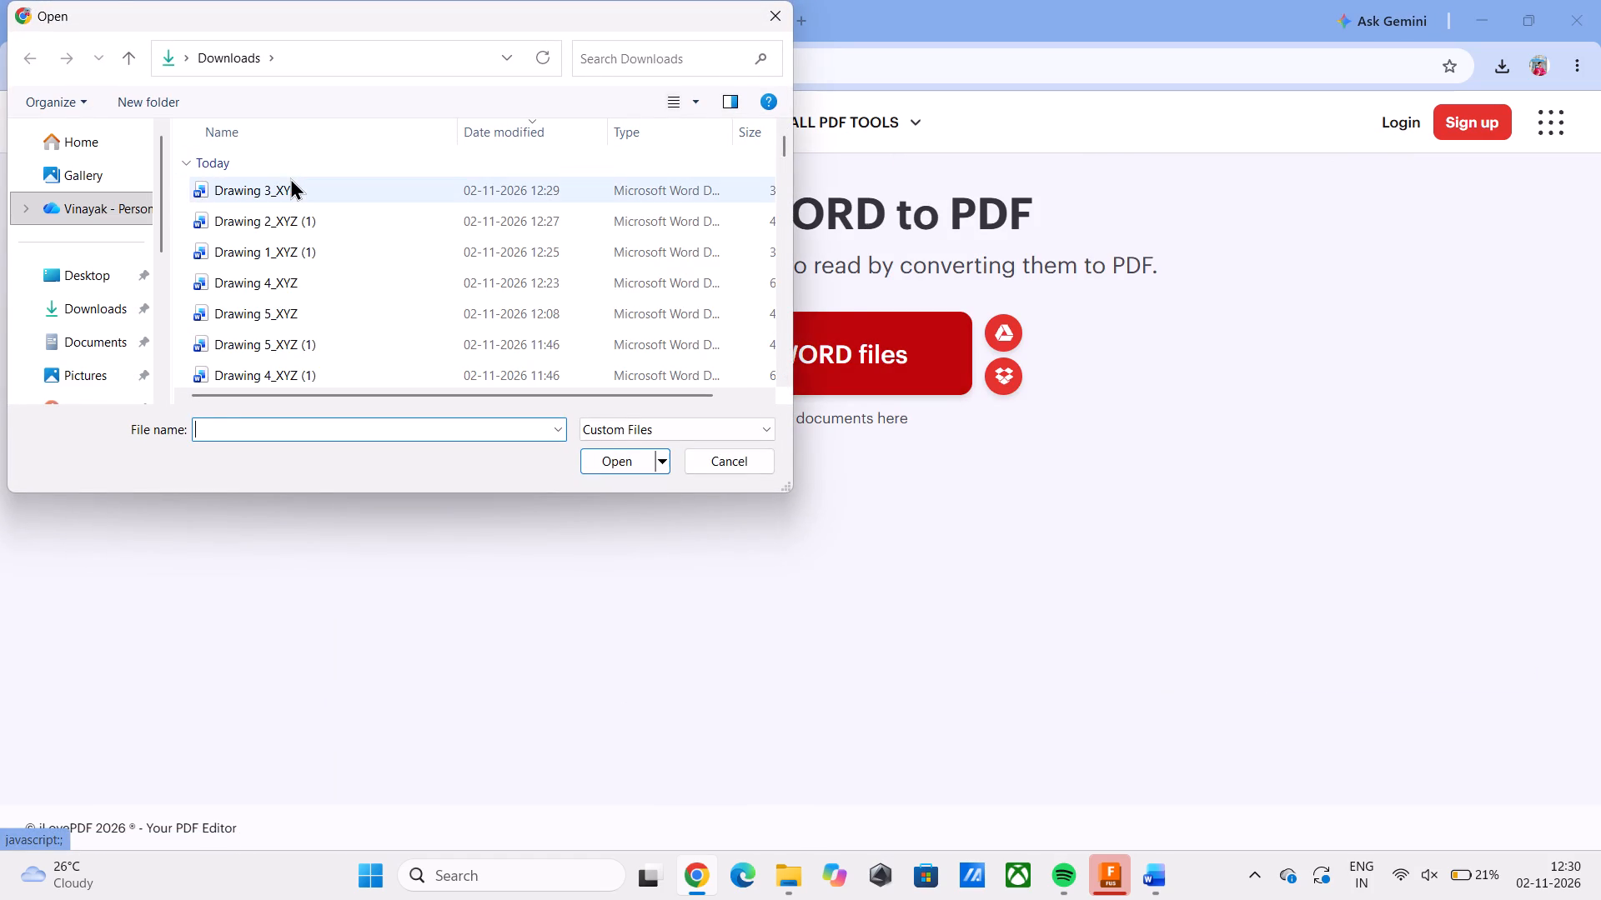
left_click(616, 458)
left_click(1228, 774)
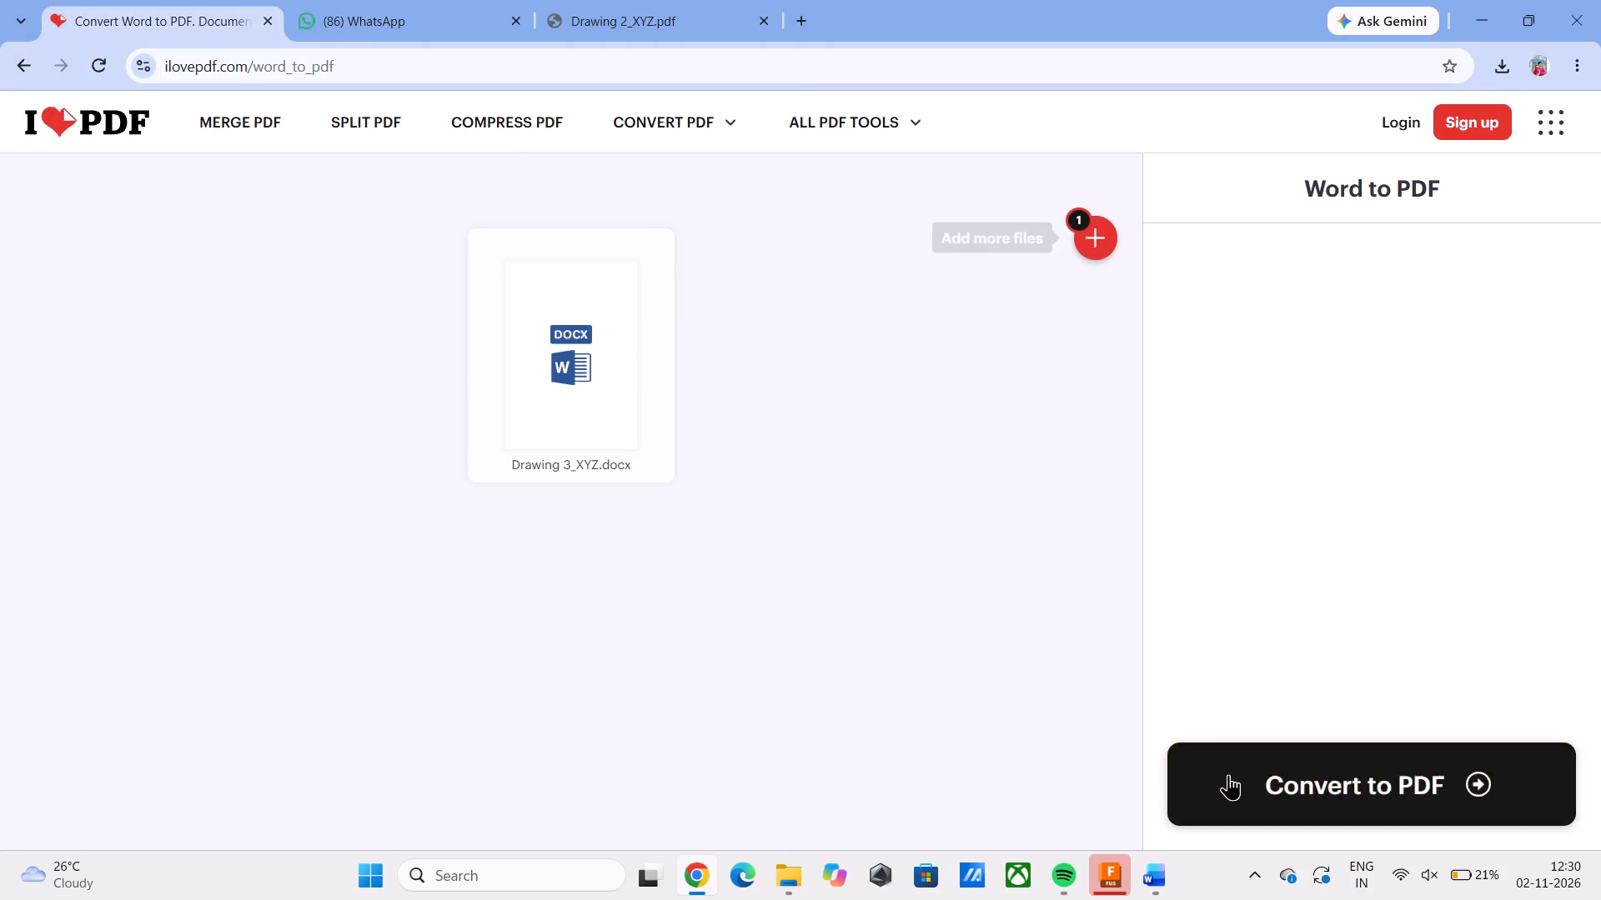
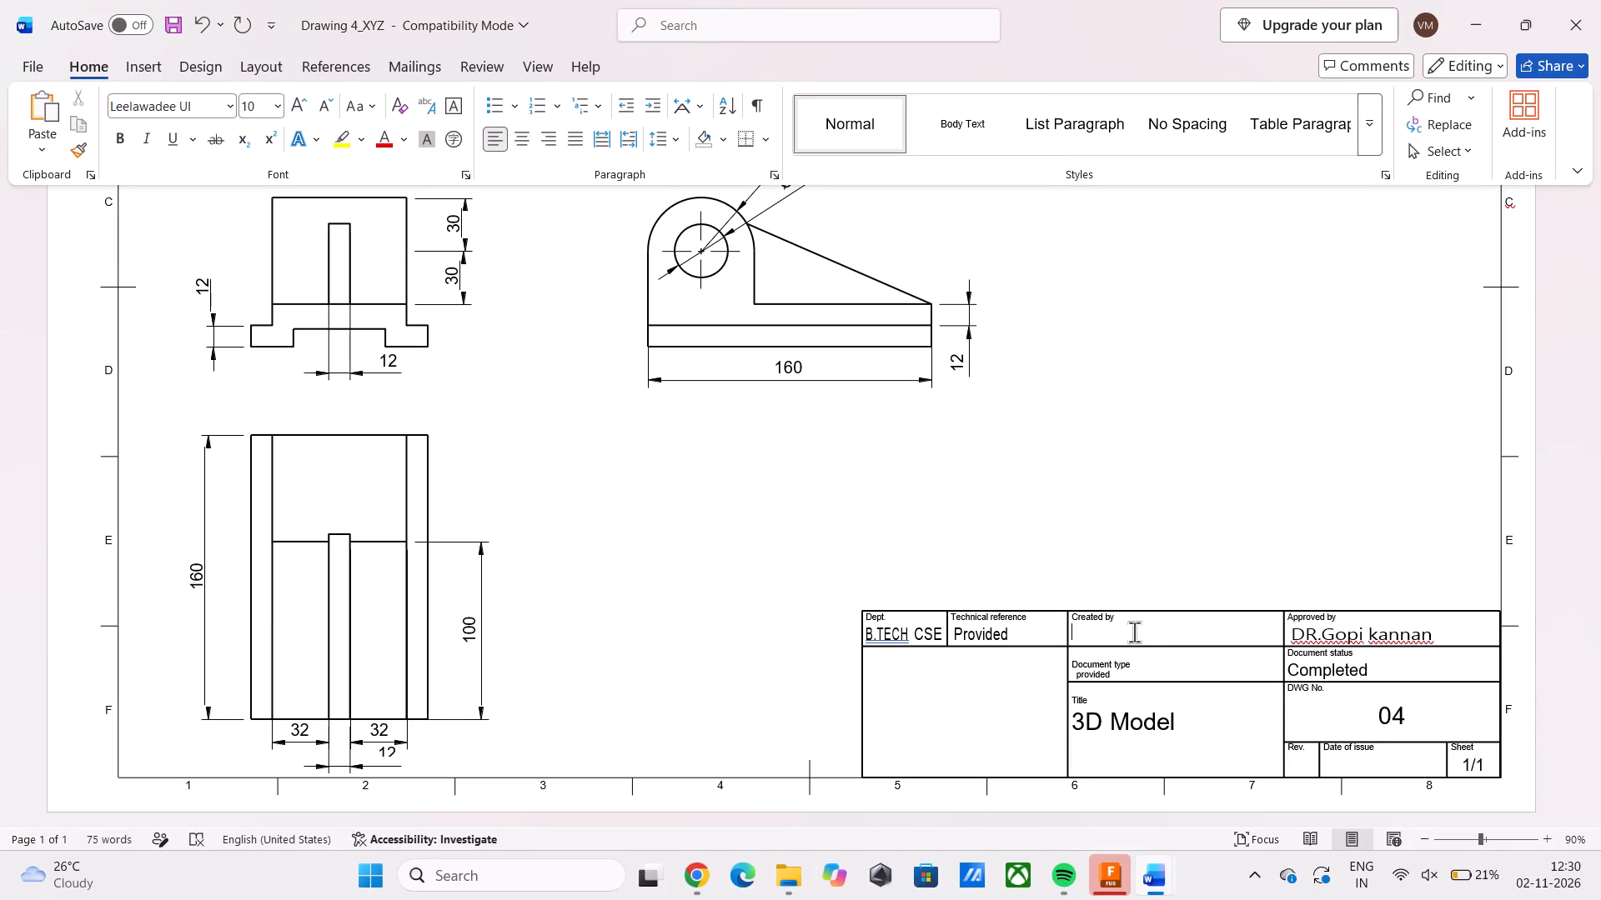
Enter Hruday as the Created by name in the title block of the Word document Drawing 4_XYZ.
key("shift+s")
key("BackSpace")
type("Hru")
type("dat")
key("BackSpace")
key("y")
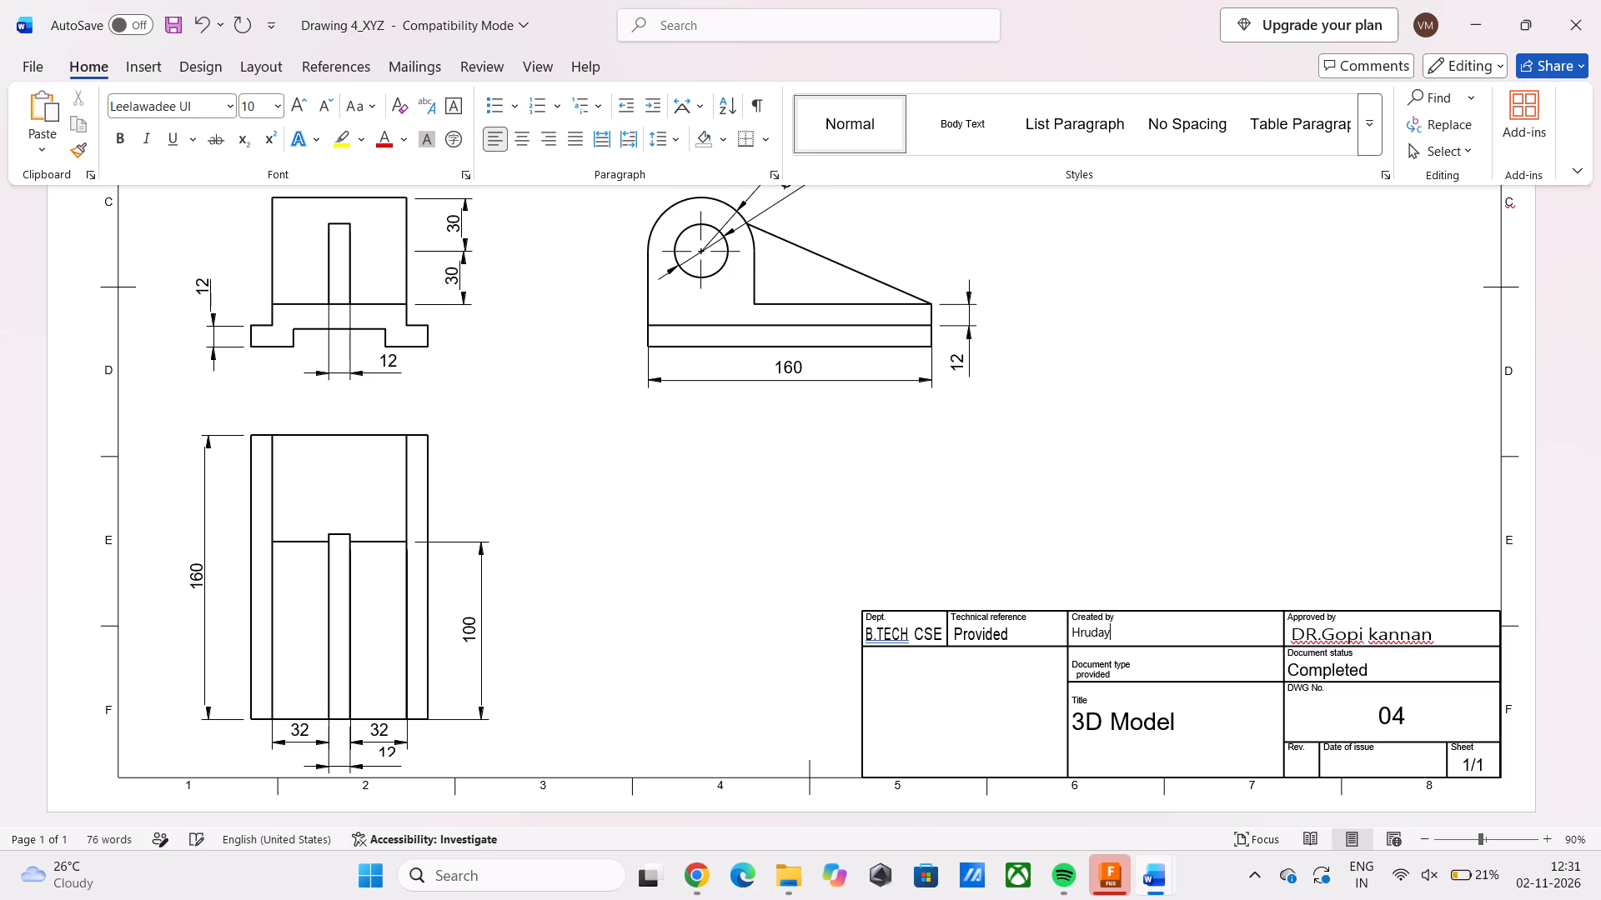
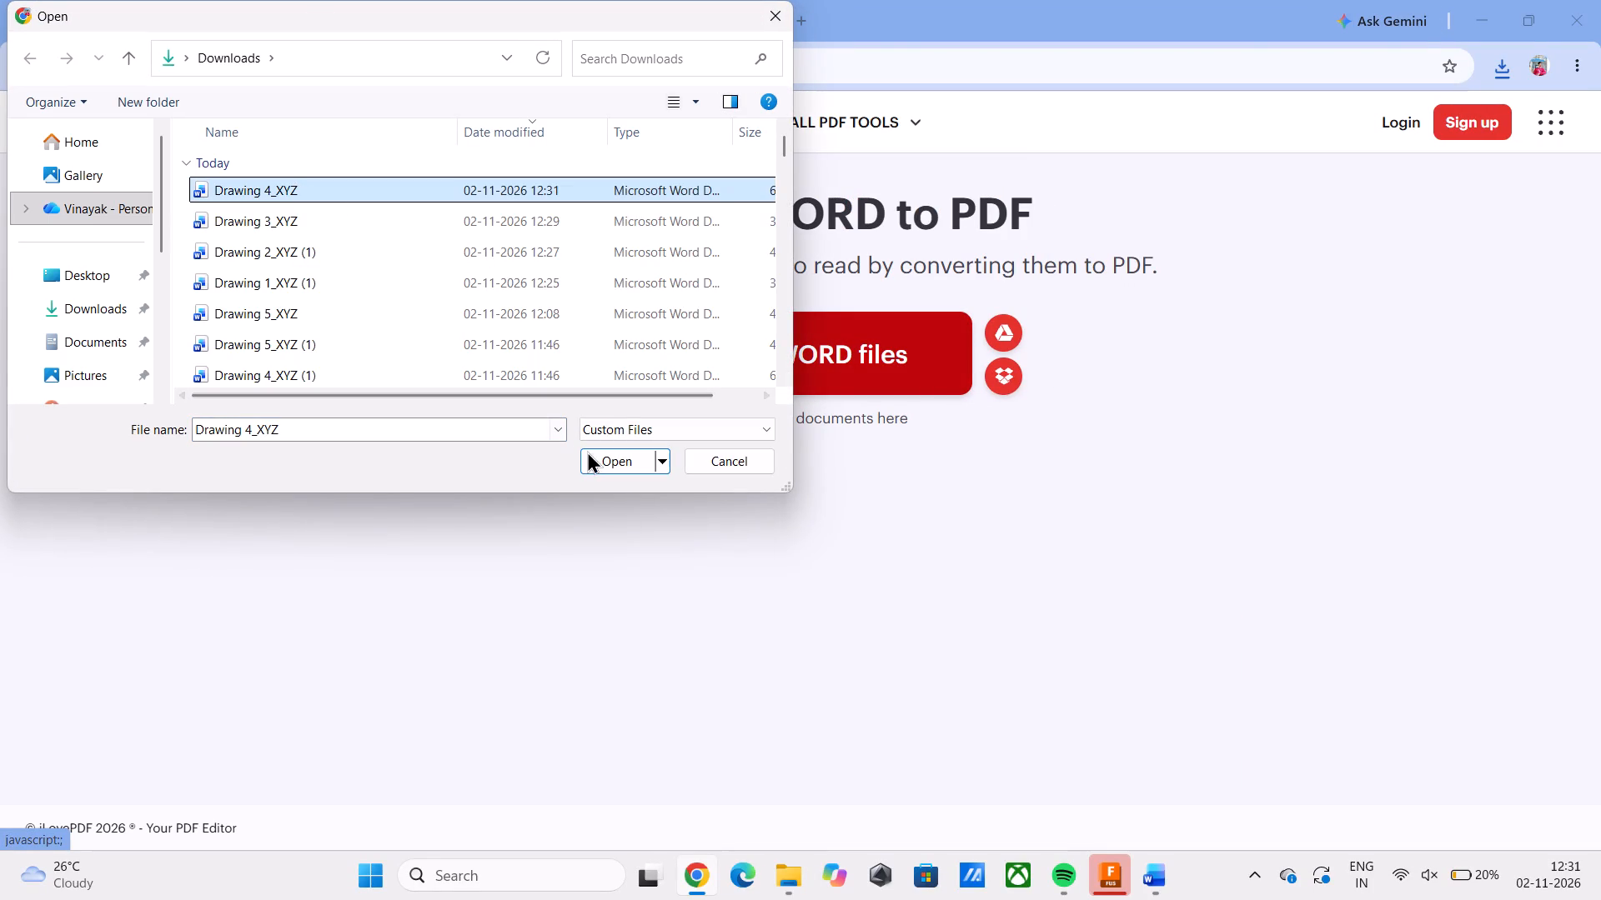
Load the Word file Drawing 4_XYZ from Downloads into the Word to PDF converter and convert it to PDF.
left_click(610, 454)
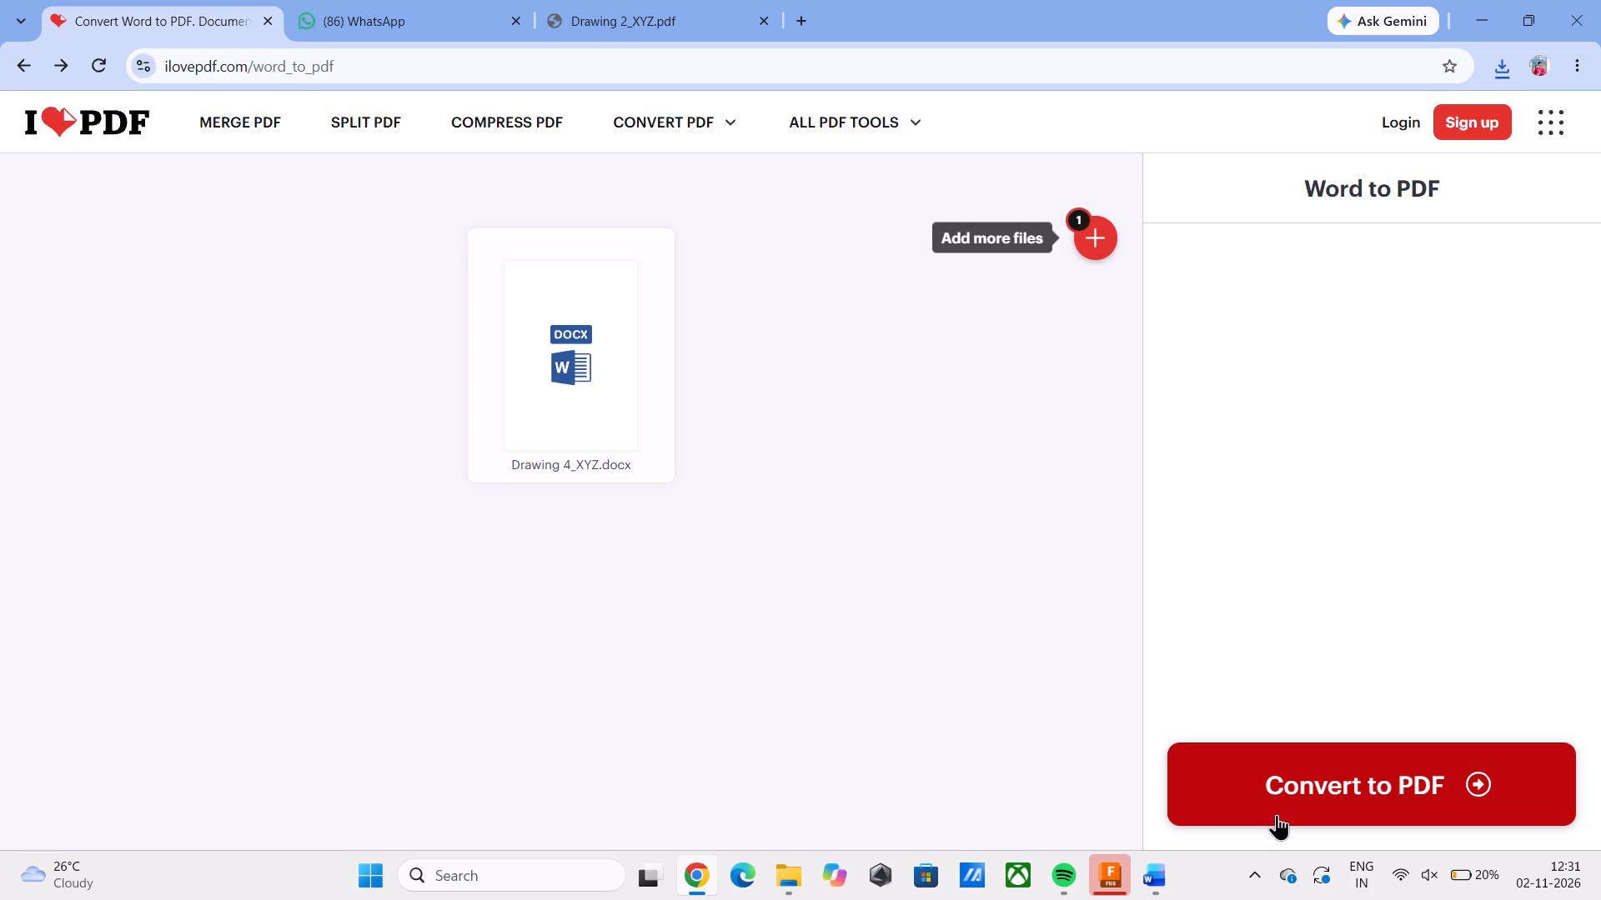
left_click(1290, 776)
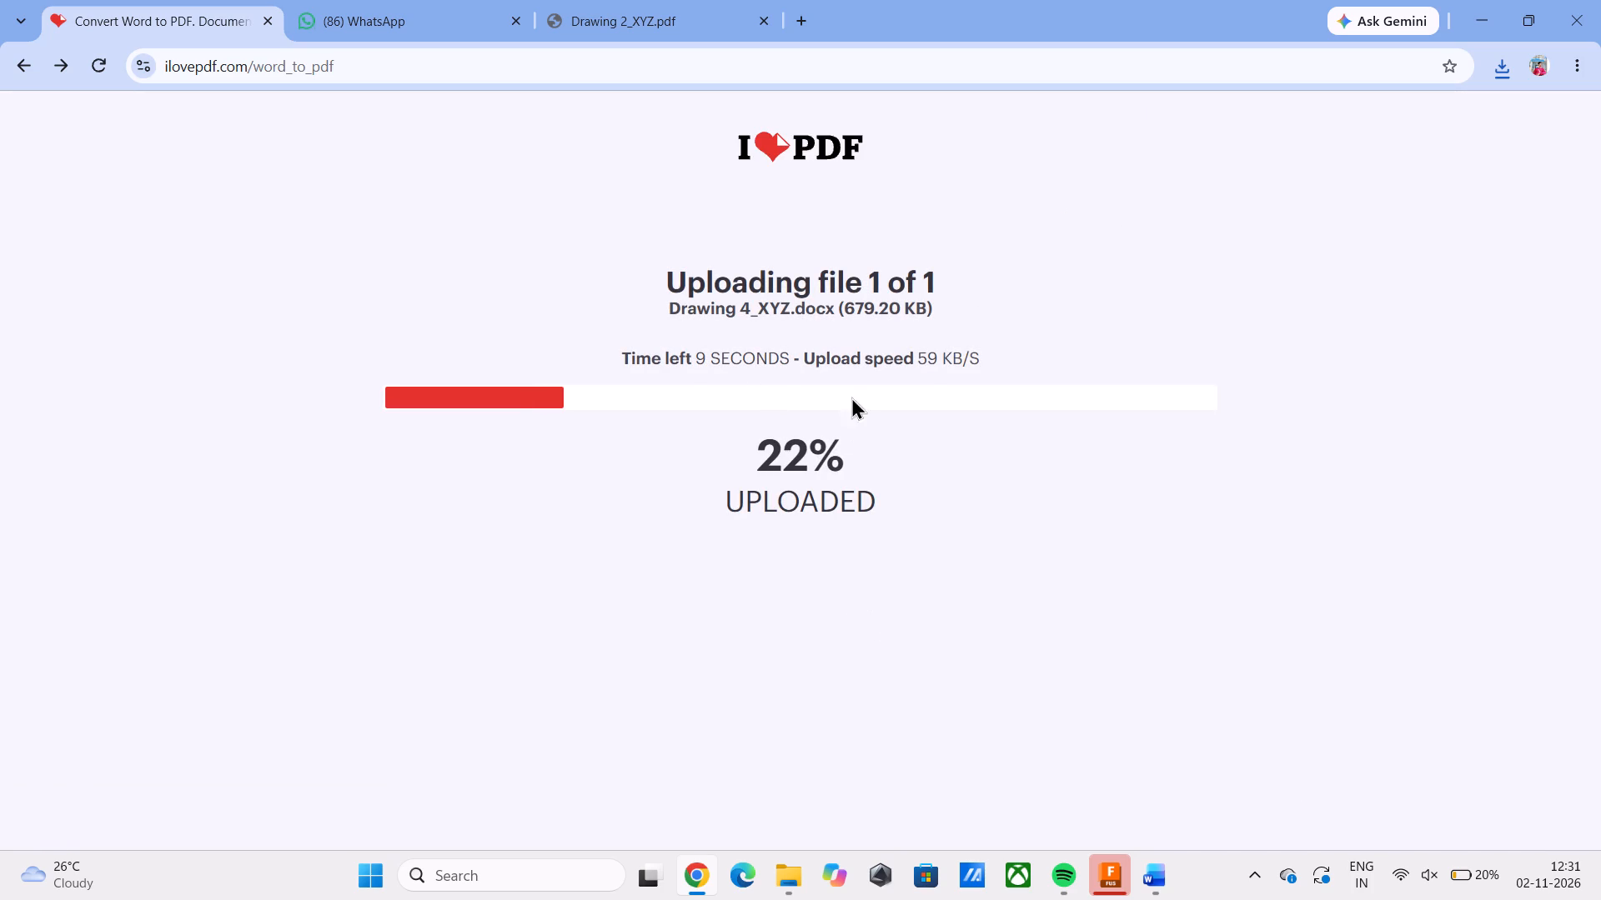
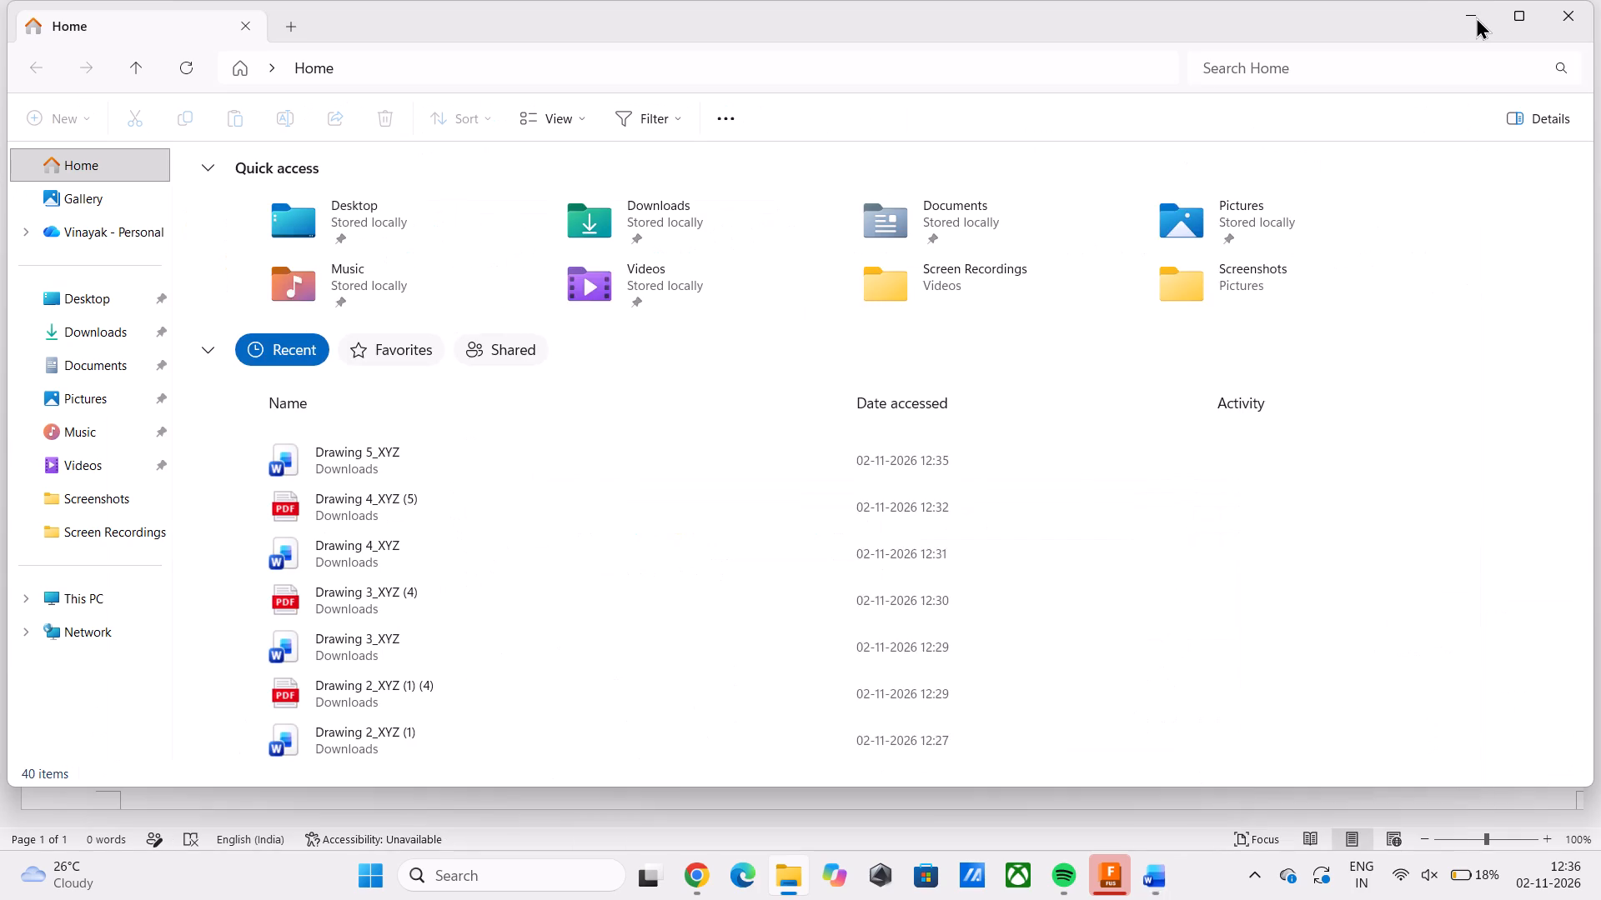
Minimize the open File Explorer, Word and Autodesk Fusion windows to clear the desktop.
left_click(1476, 17)
left_click(1476, 17)
triple_click(1476, 17)
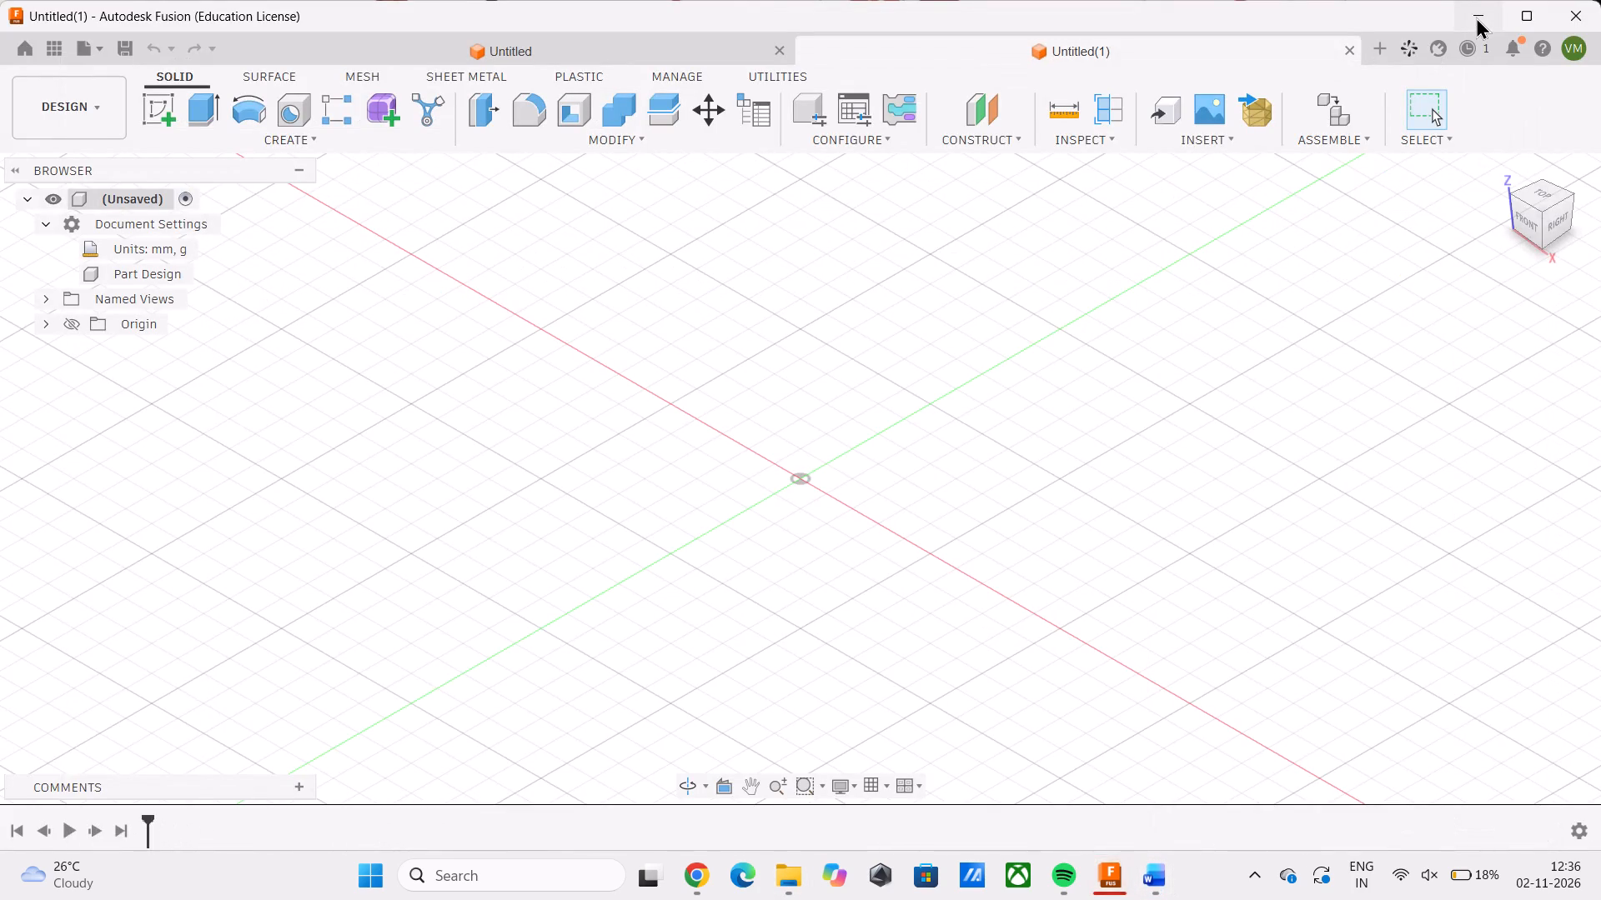
left_click(1476, 17)
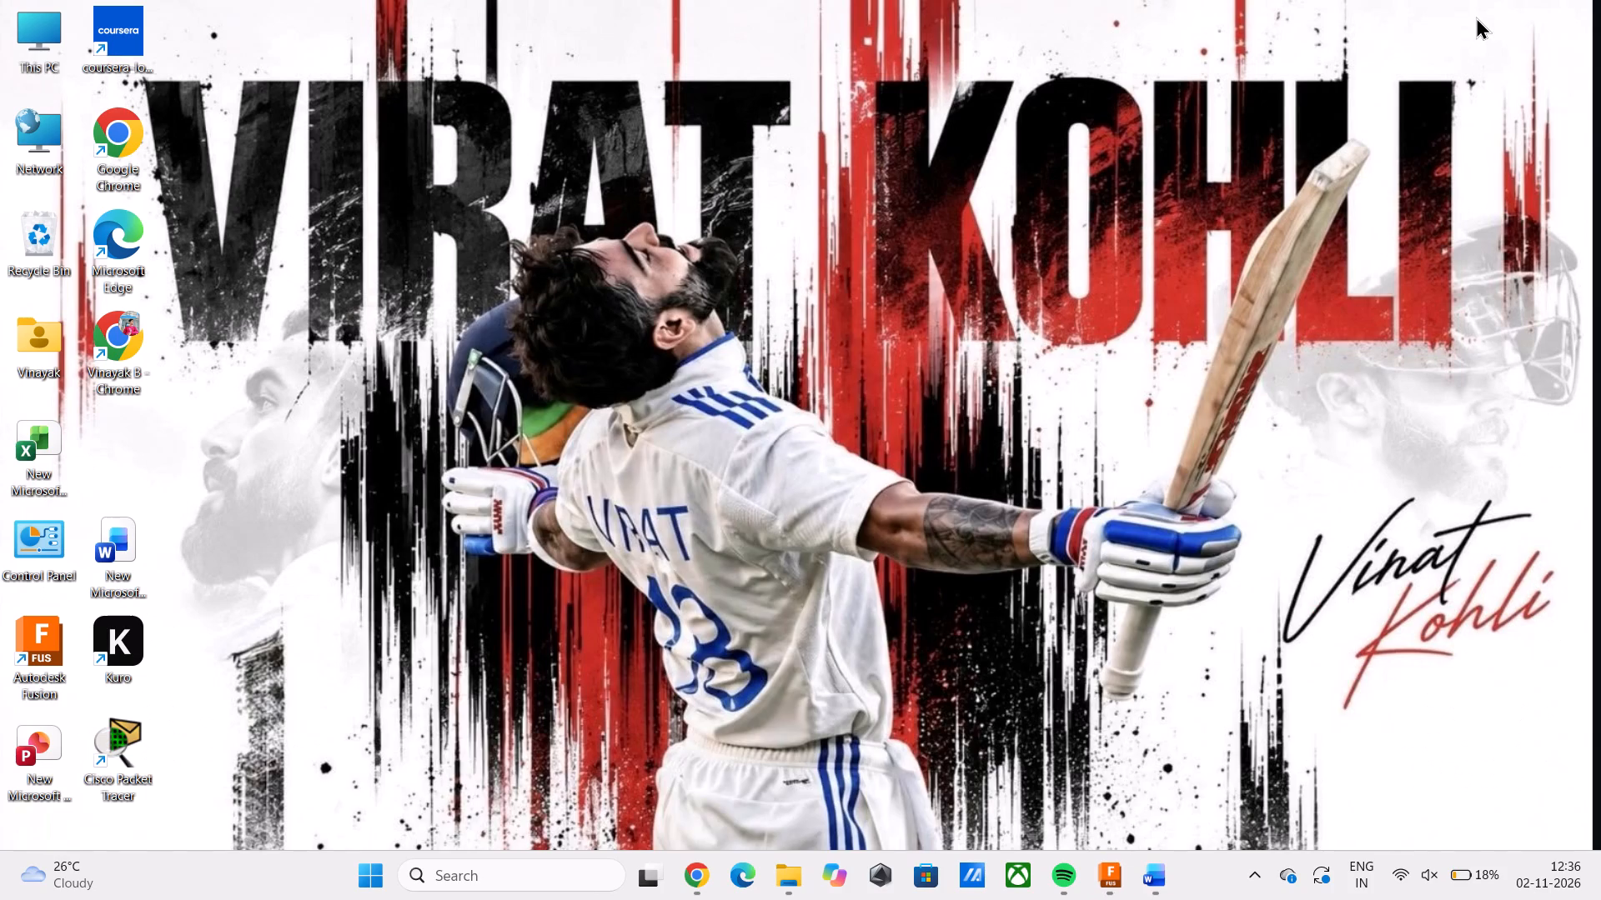